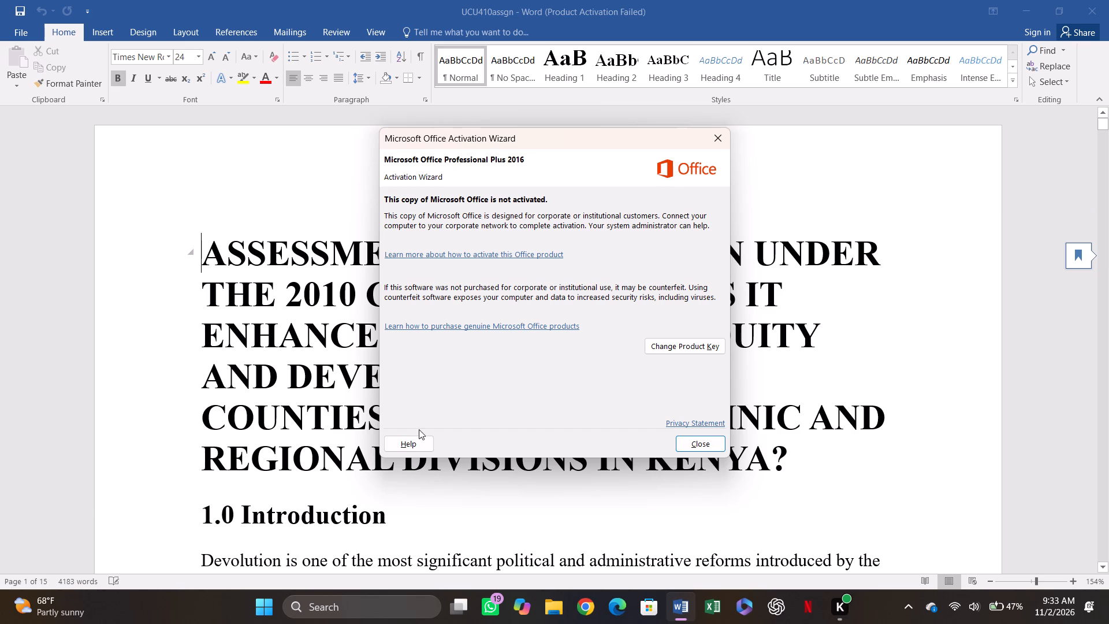
Dismiss the Office activation wizard.
click(717, 139)
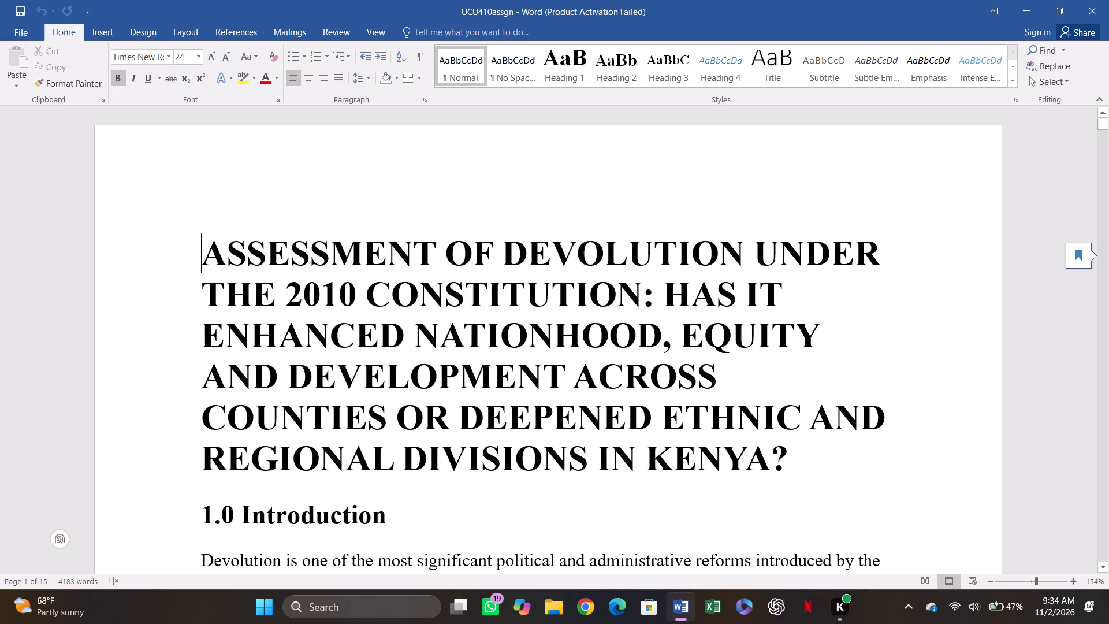
Remove the section number "1.0" from the Introduction heading.
scroll(617, 189, down, 1)
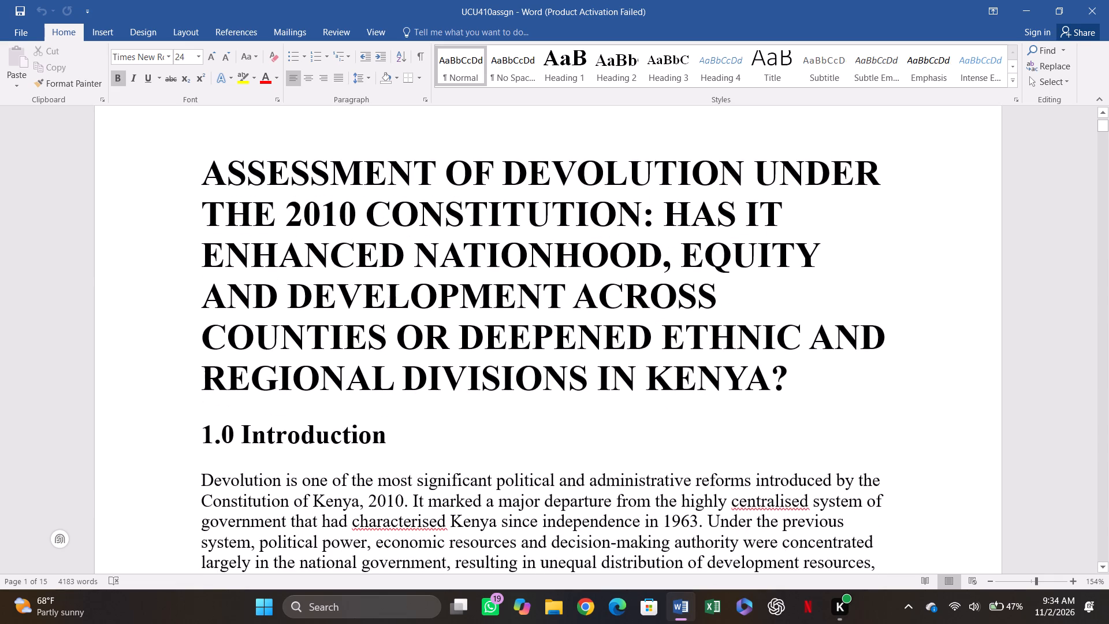
scroll(617, 189, down, 1)
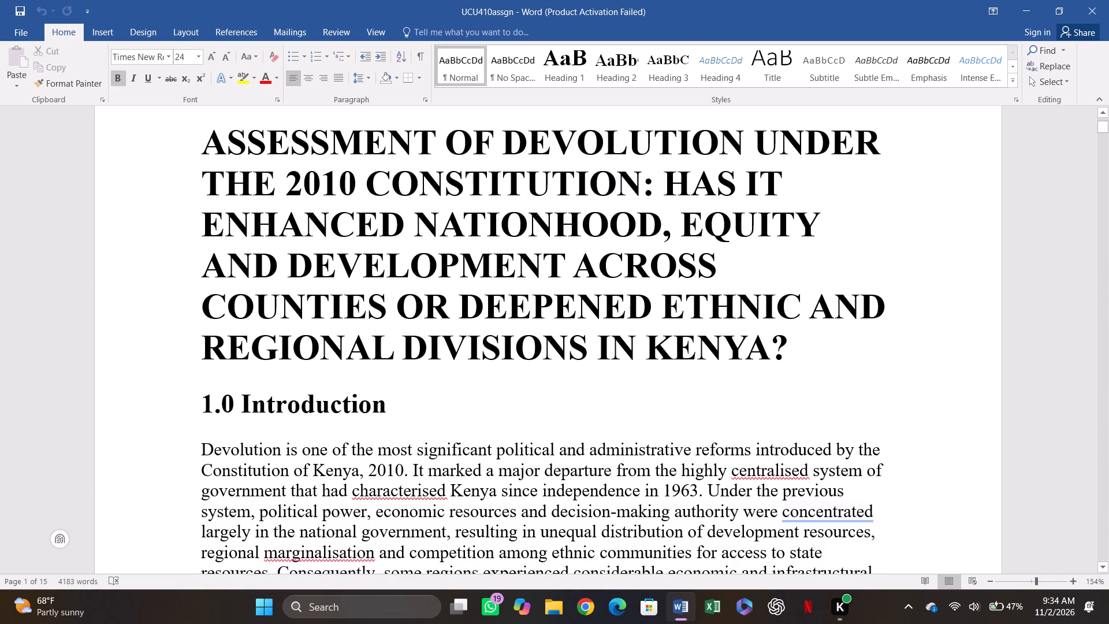
scroll(617, 189, right, 1)
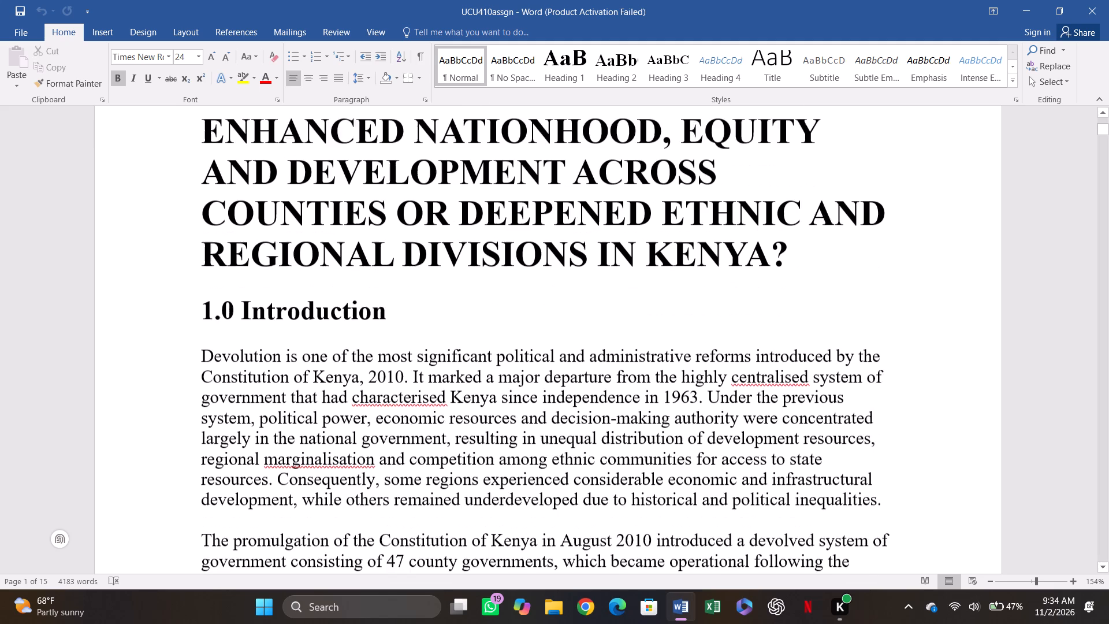
scroll(617, 189, right, 2)
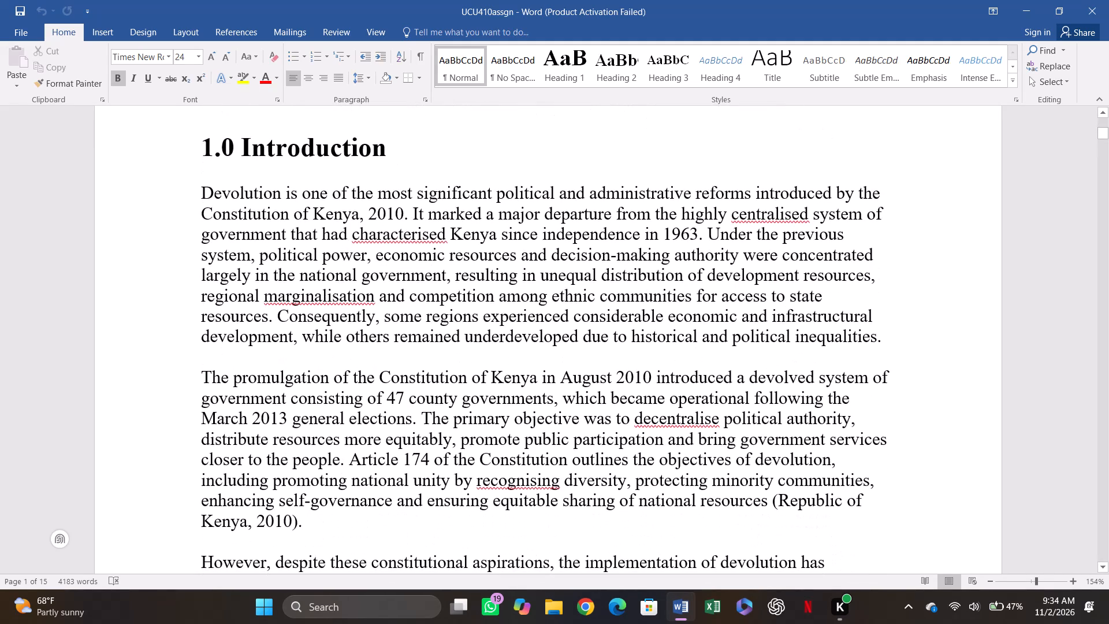
click(235, 149)
key(BackSpace)
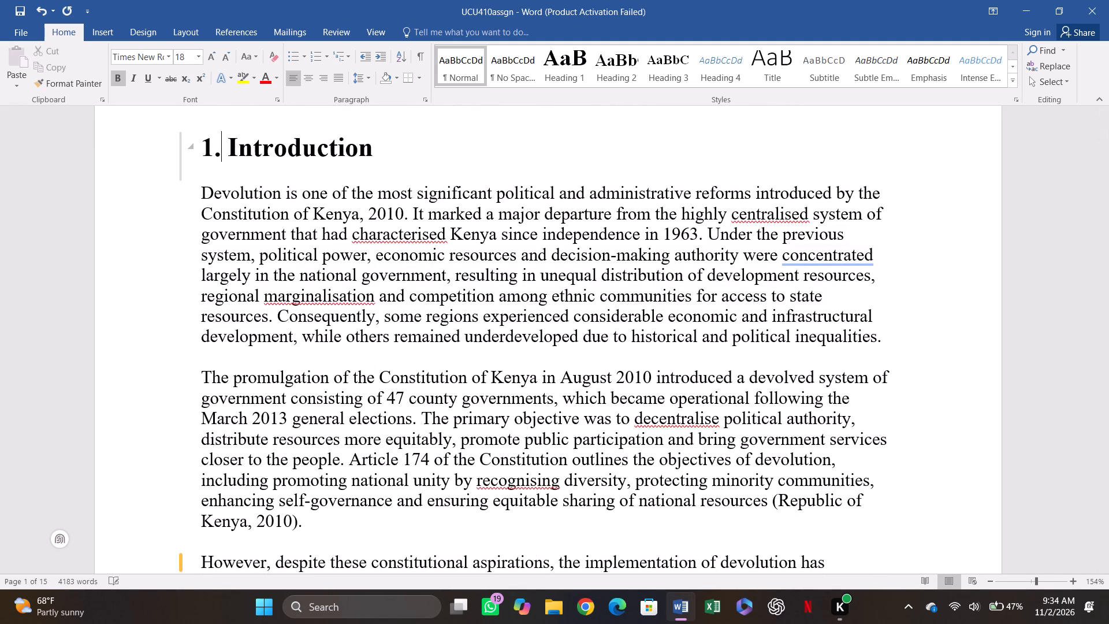
key(BackSpace)
key(BackSpace)
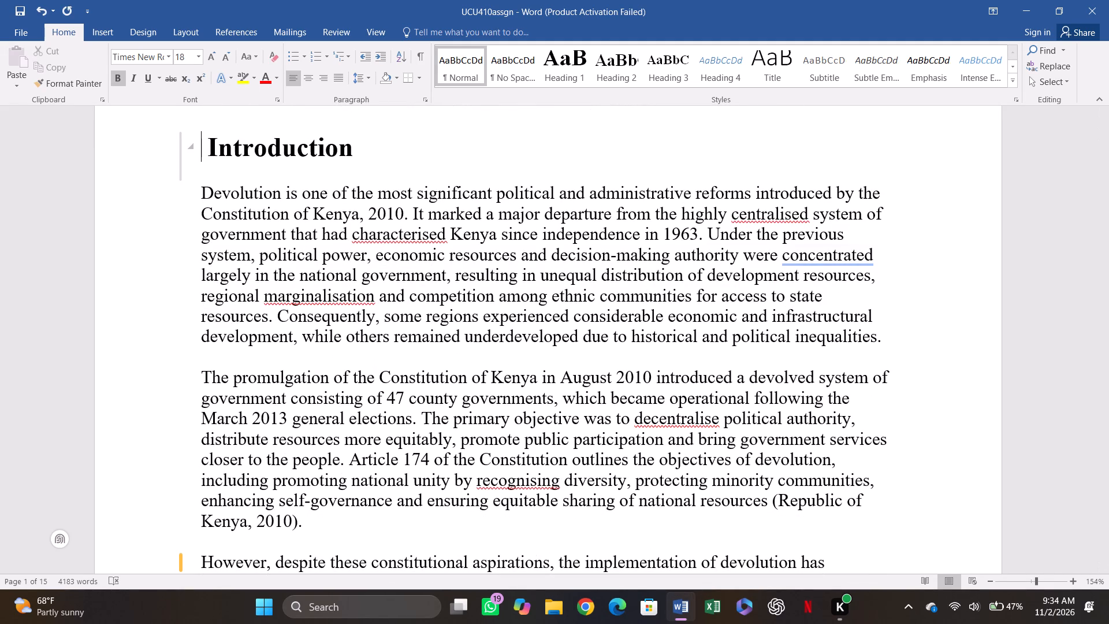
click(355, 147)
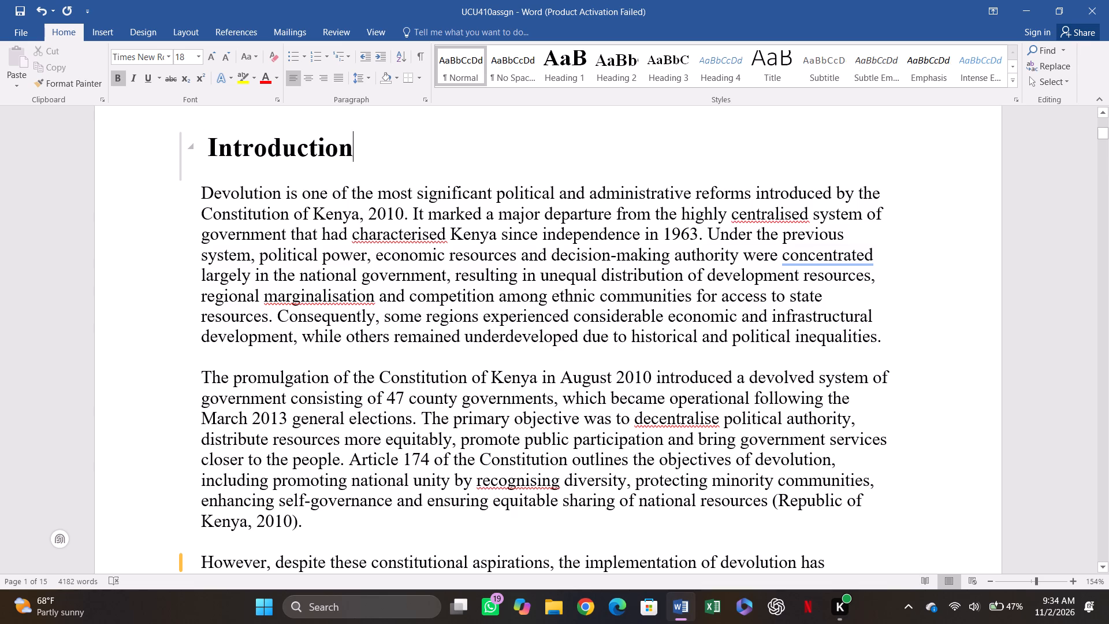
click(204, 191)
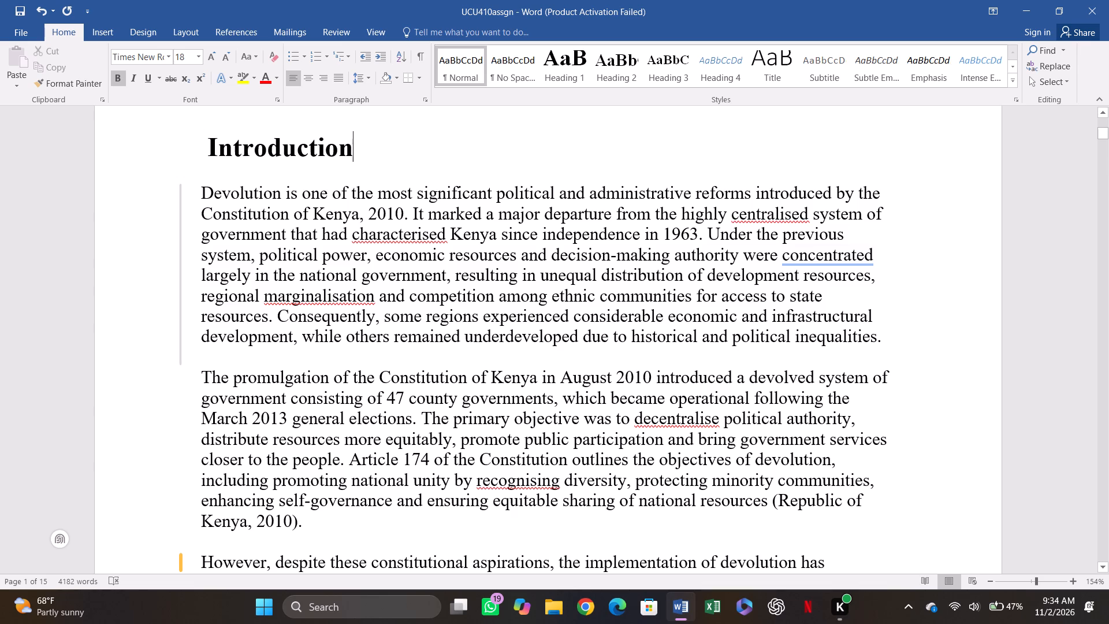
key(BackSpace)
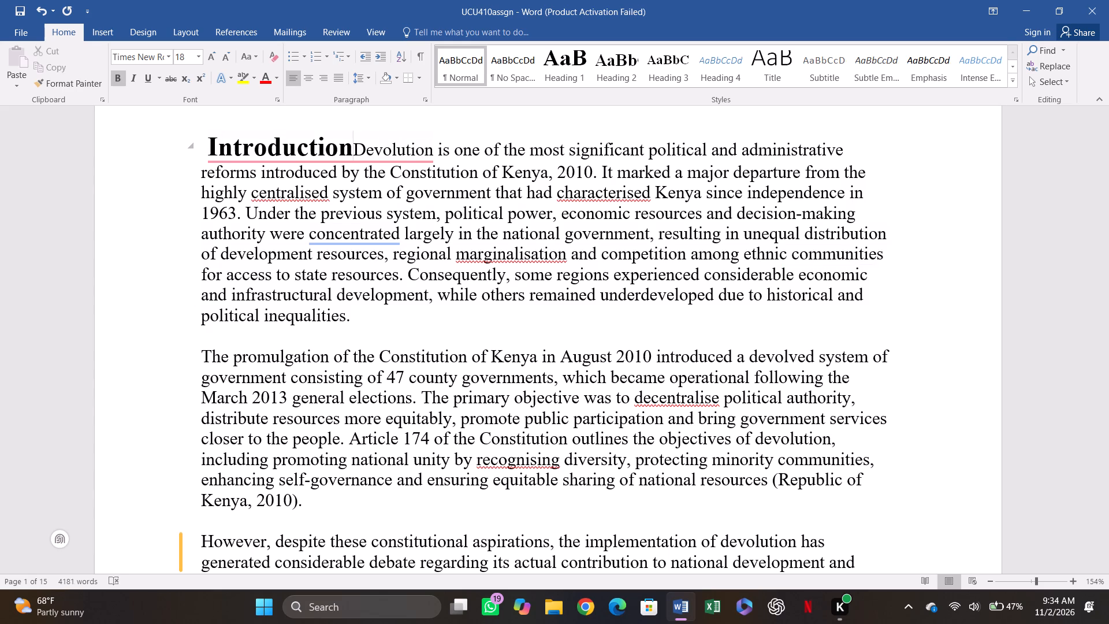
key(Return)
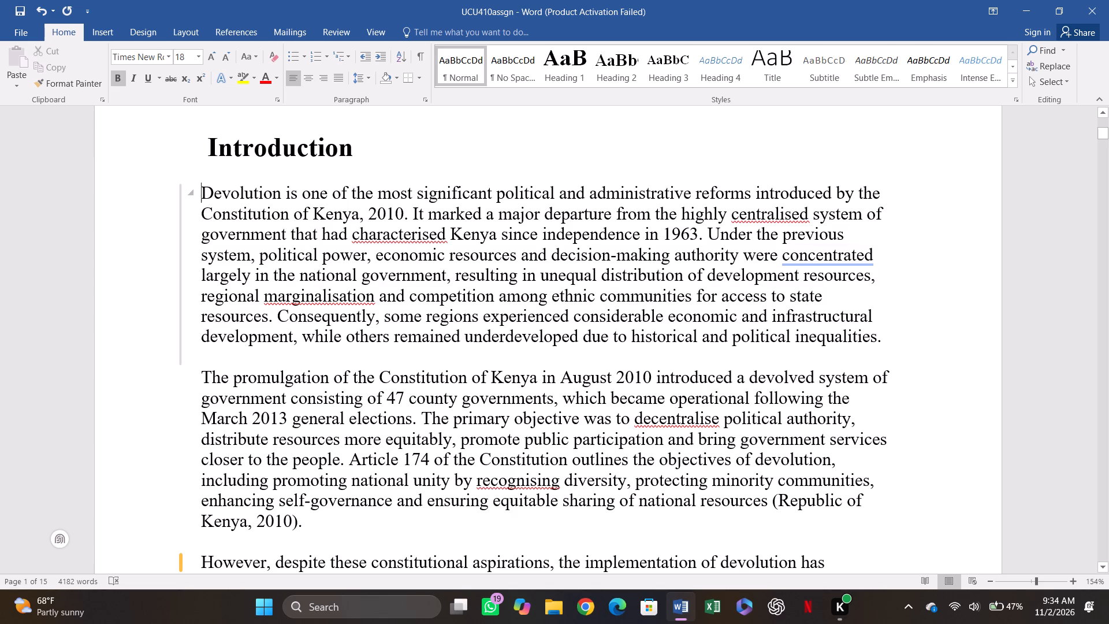
Change "centralised" and "characterised" in the first Introduction paragraph to the American spellings "centralized" and "characterized".
click(778, 217)
click(778, 217)
click(760, 221)
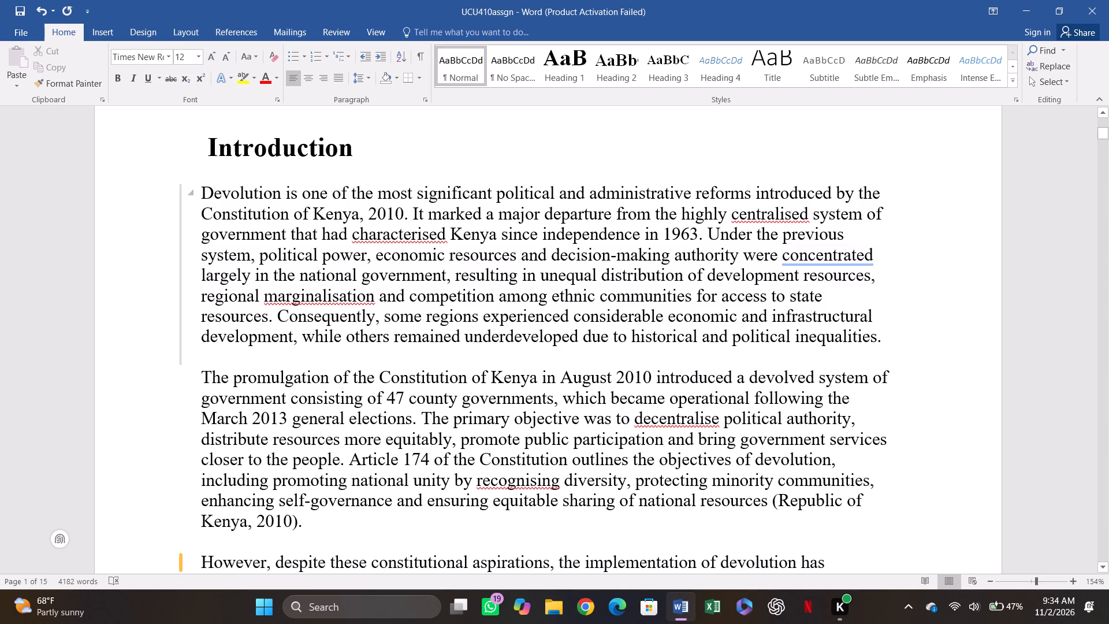
click(794, 216)
key(BackSpace)
key(z)
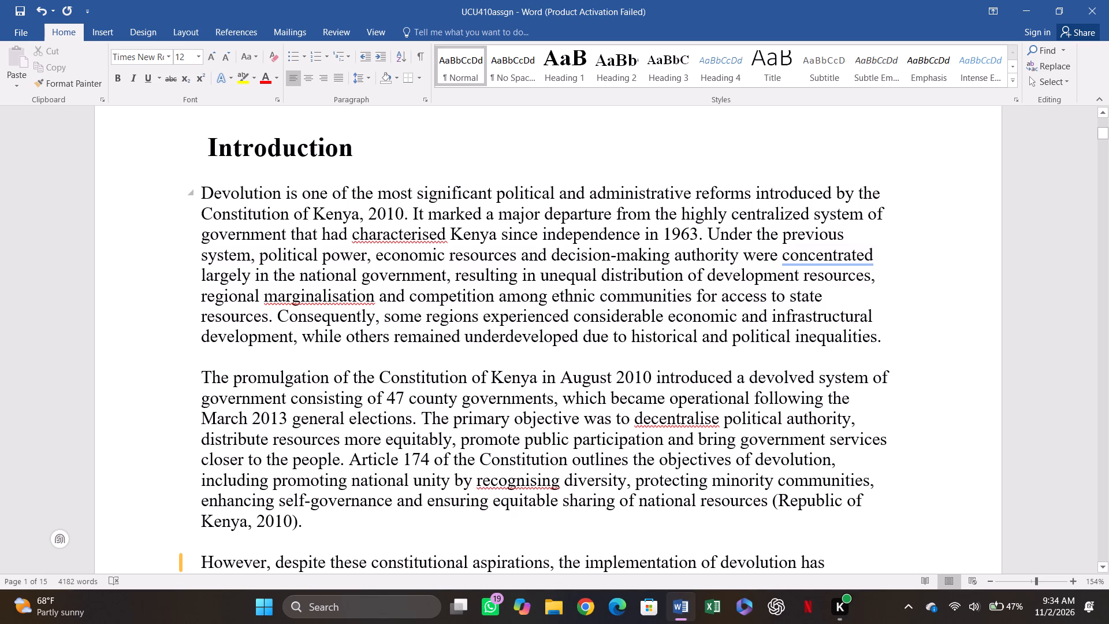
click(427, 233)
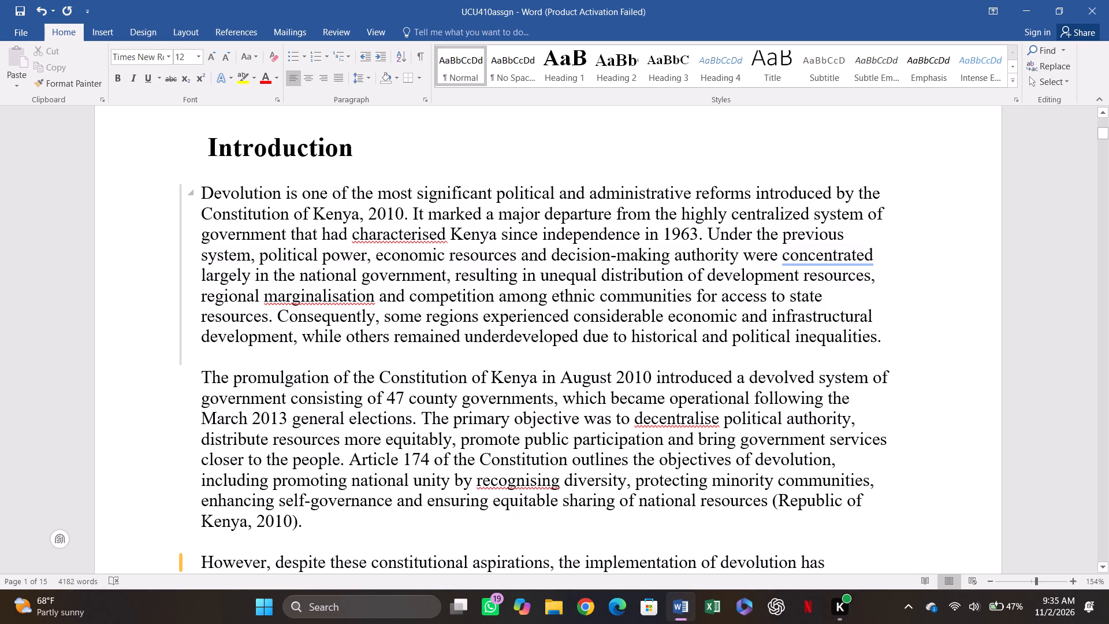
key(BackSpace)
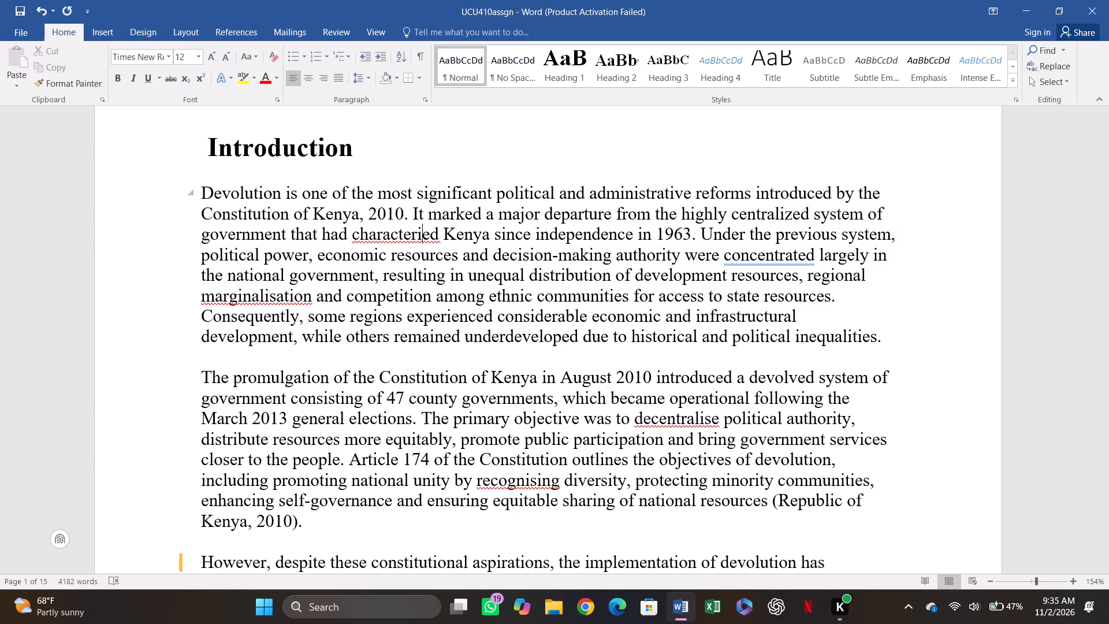
key(z)
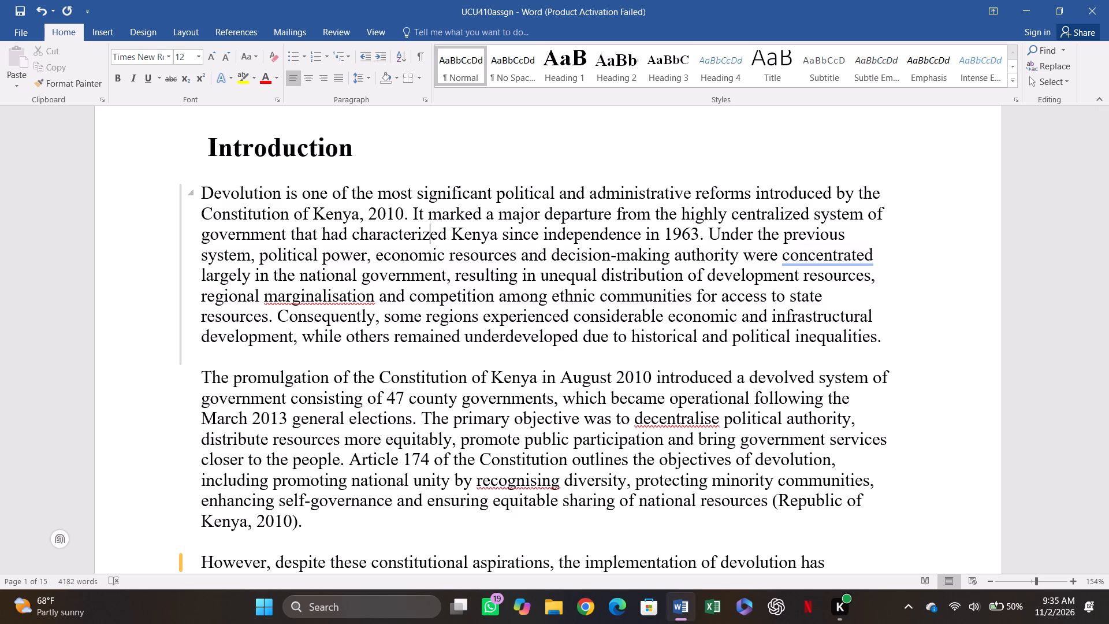
Delete the words "were concentrated largely" after "decision-making authority" in the first Introduction paragraph.
click(879, 254)
key(BackSpace)
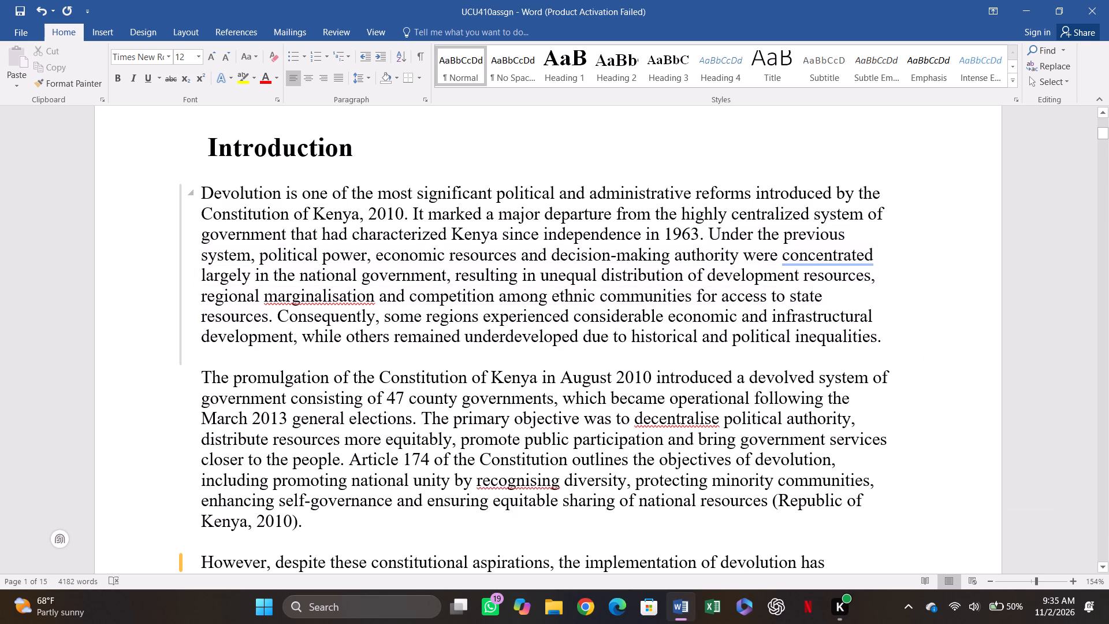
key(BackSpace)
key(BackSpace)
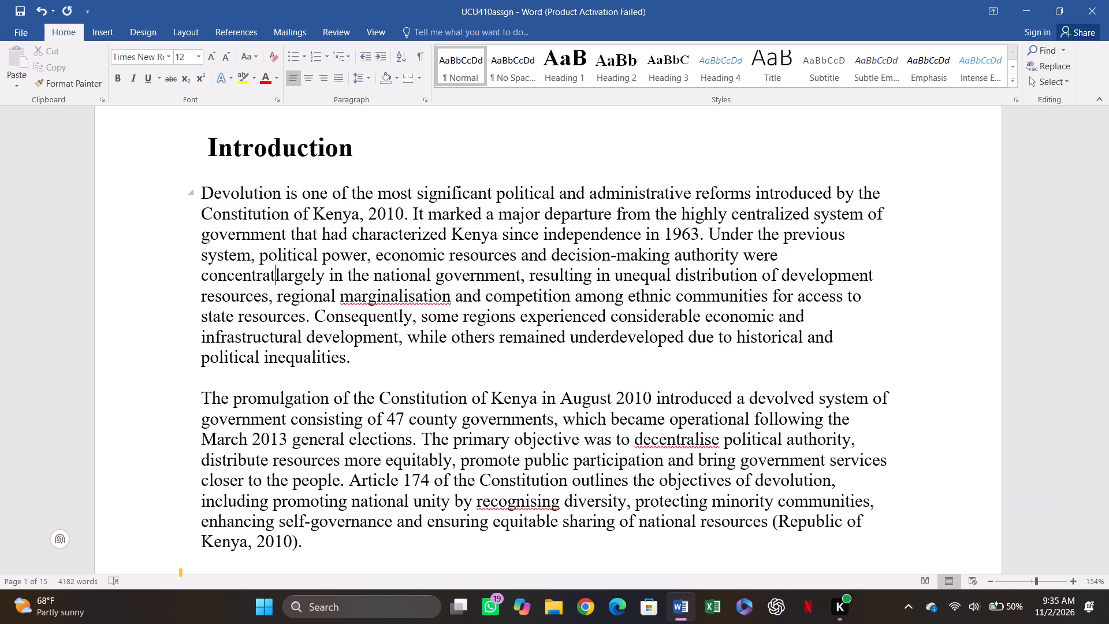
click(784, 252)
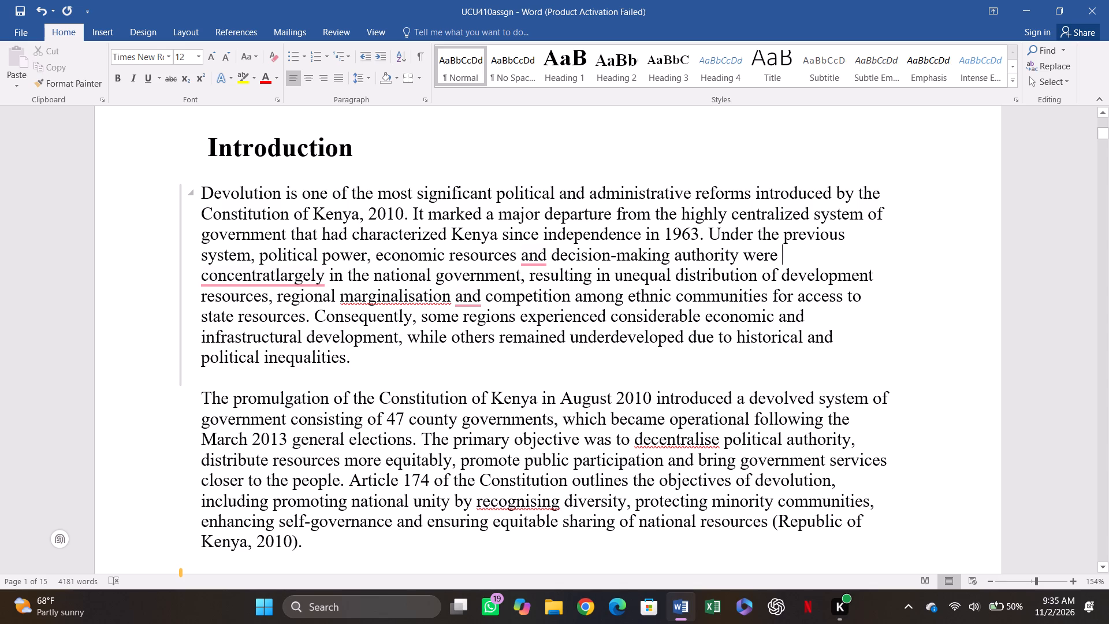
key(BackSpace)
key(BackSpace)
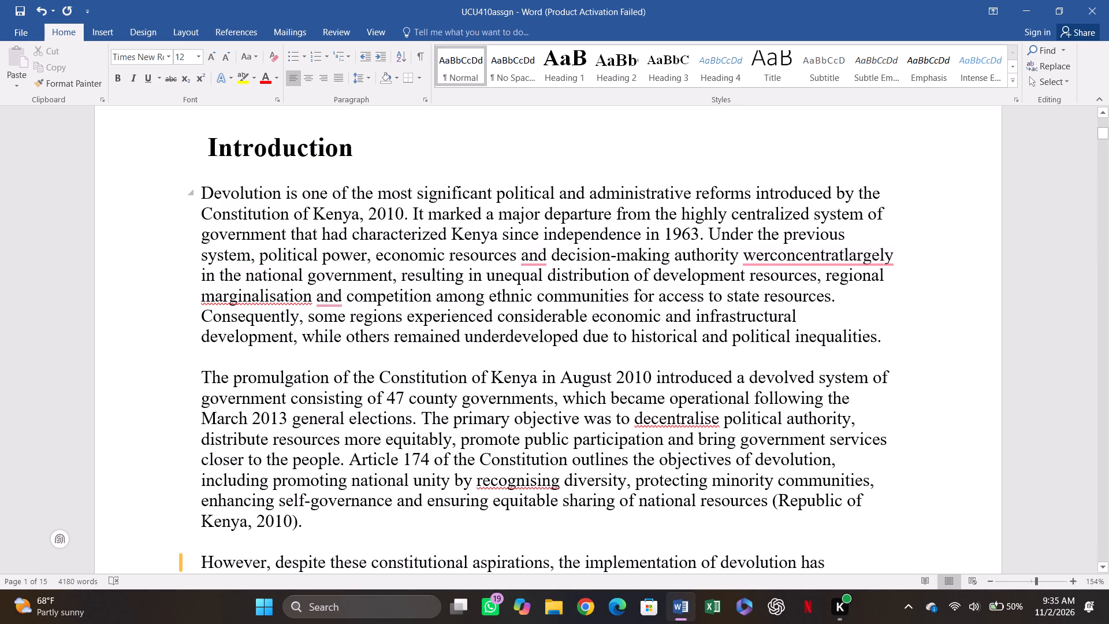
click(744, 255)
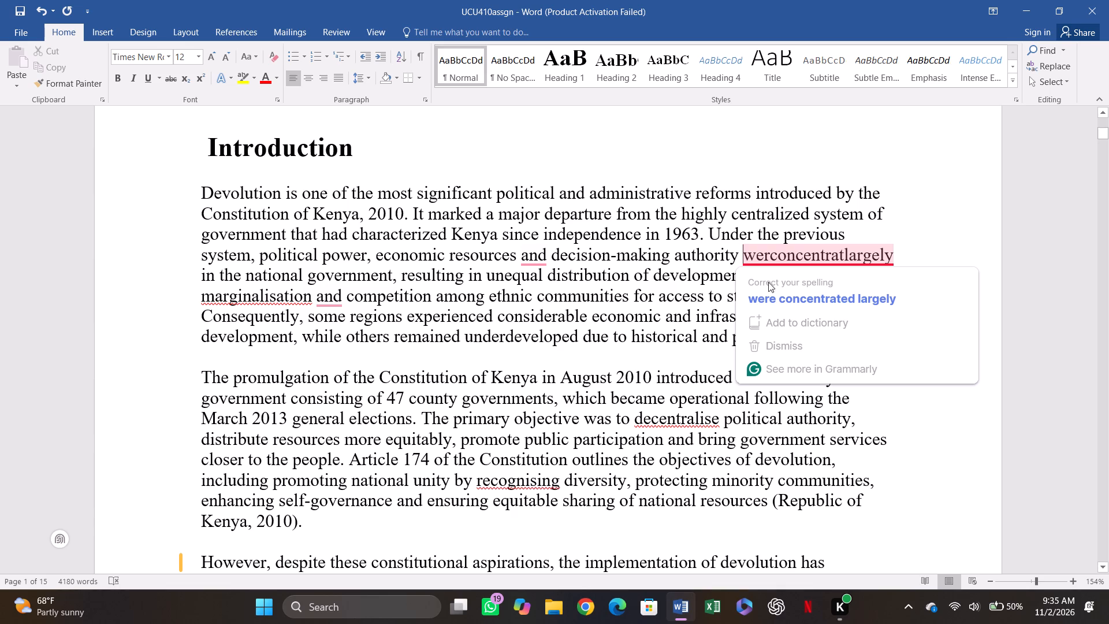
click(777, 350)
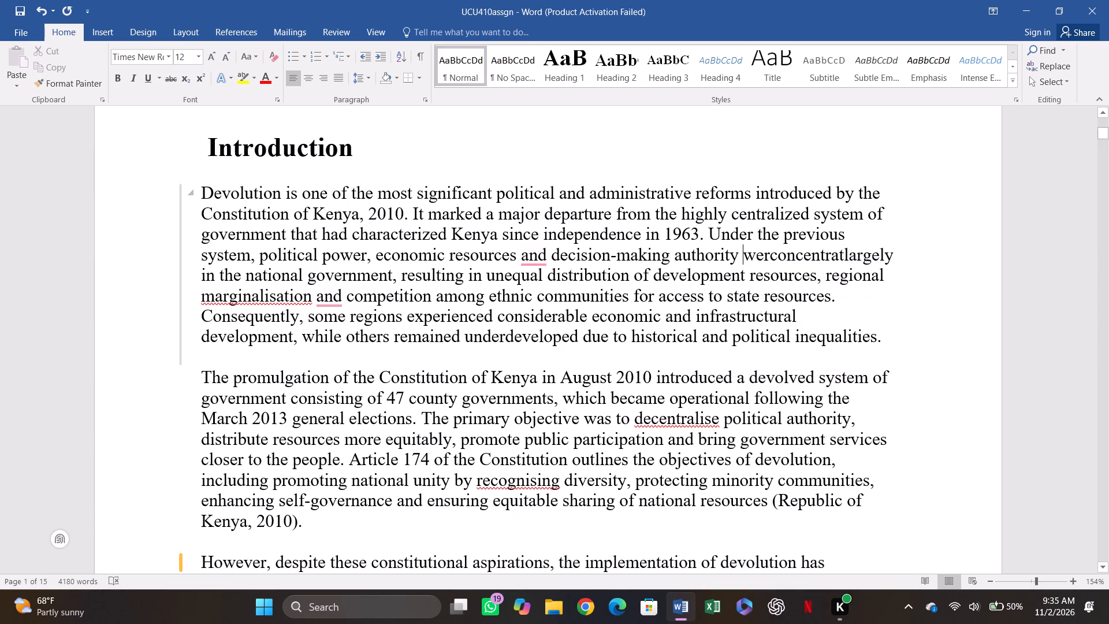
click(899, 258)
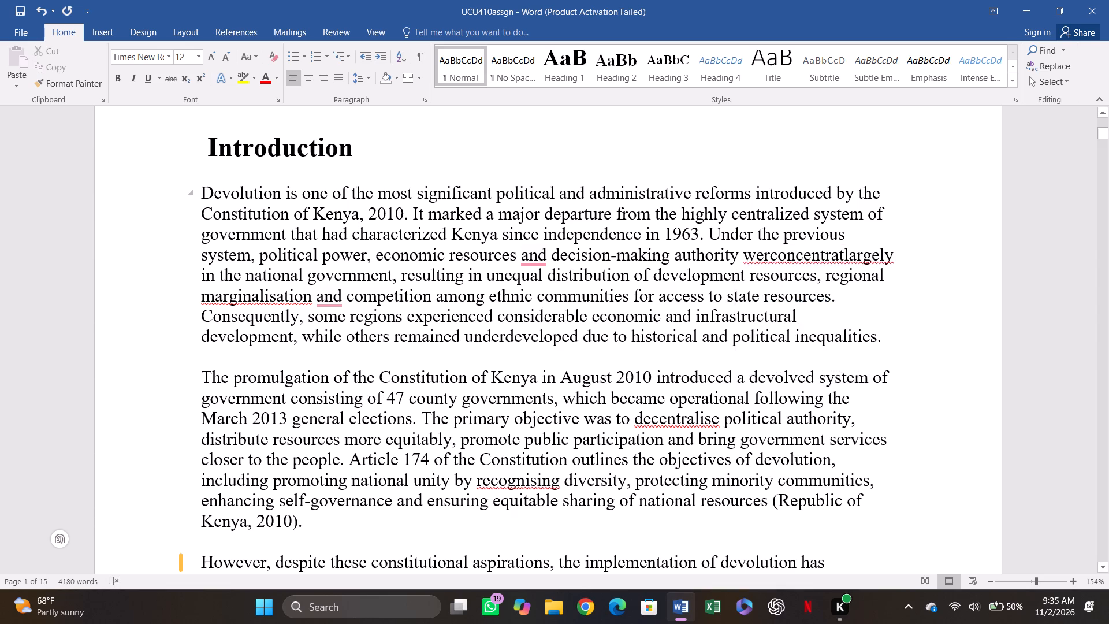
key(BackSpace)
key(BackSpace)
key(BackSpace)
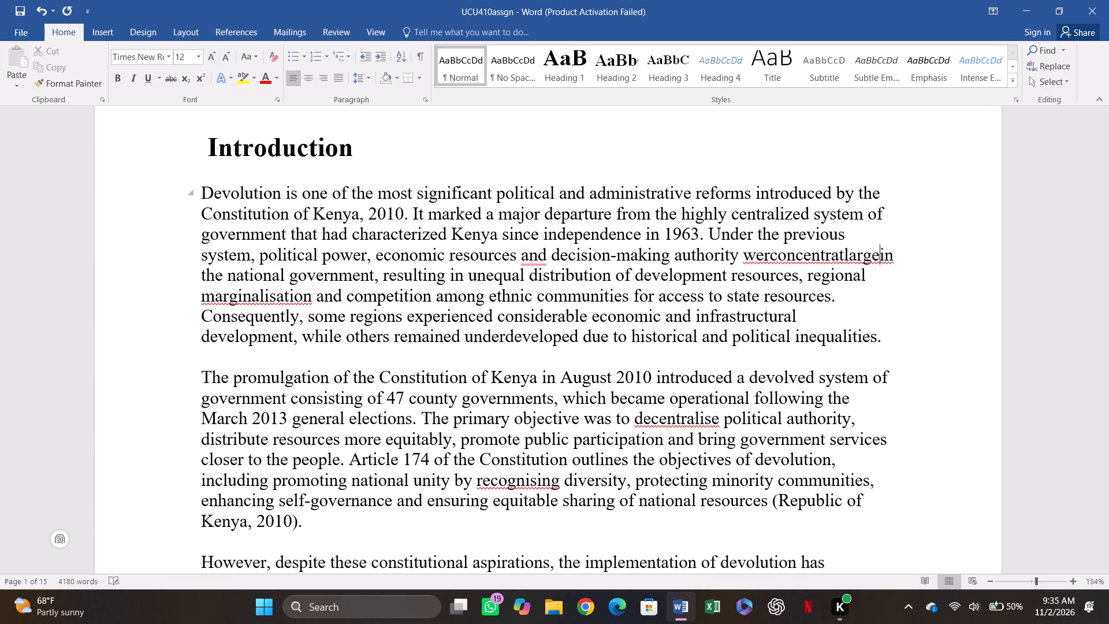
key(BackSpace)
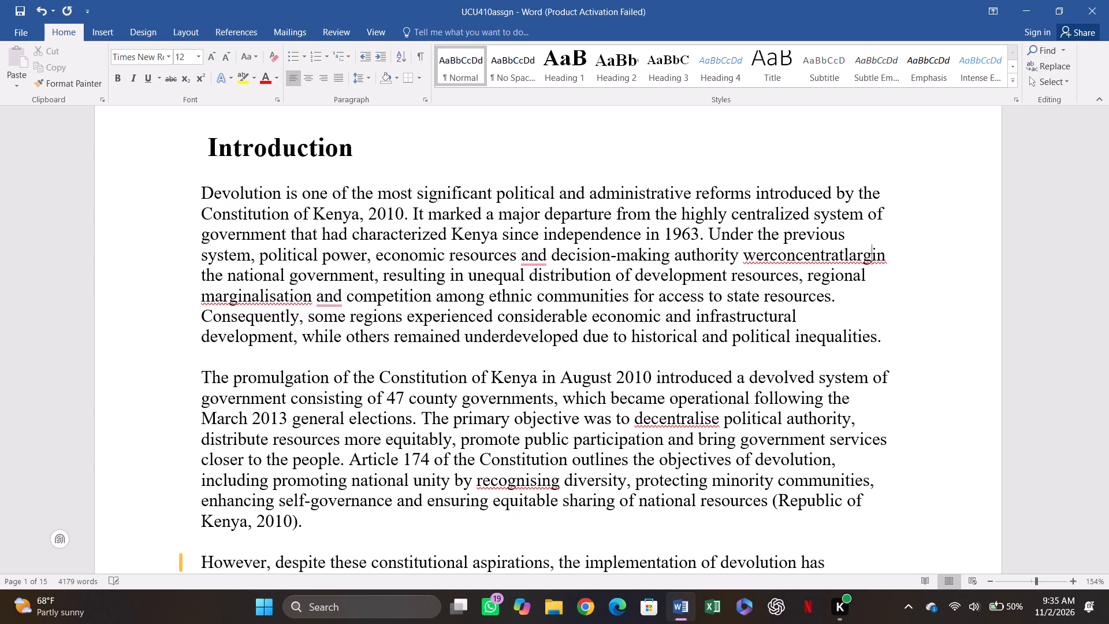
key(BackSpace)
key(BackSpace)
key(BackSpace)
key(BackSpace)
key(BackSpace)
key(BackSpace)
key(BackSpace)
key(BackSpace)
key(BackSpace)
key(BackSpace)
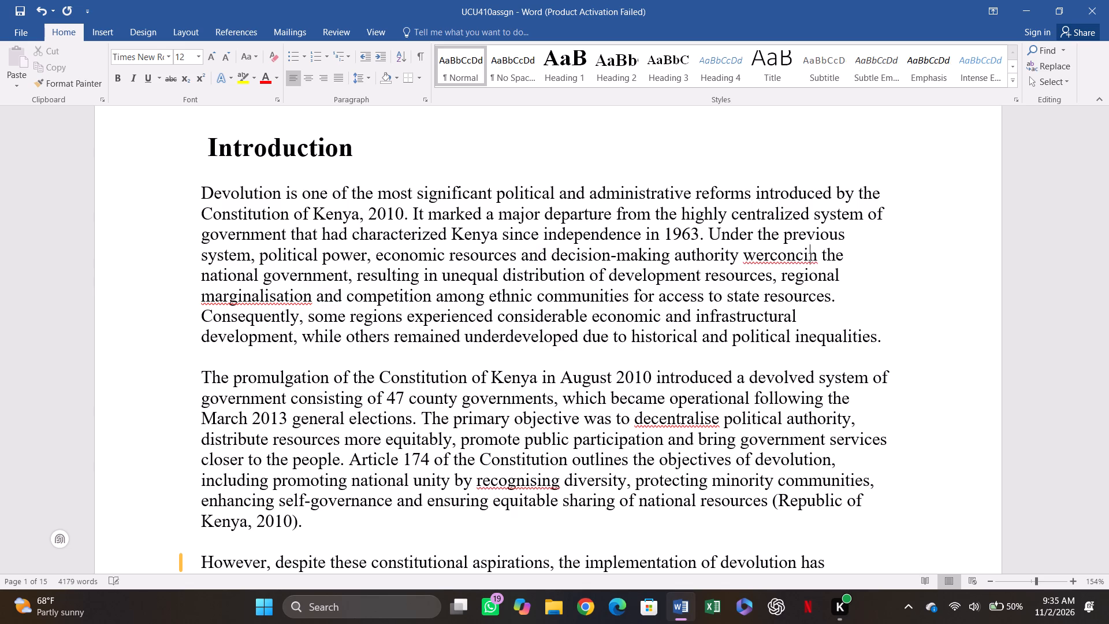
key(BackSpace)
key(BackSpace)
key(BackSpace)
key(BackSpace)
key(BackSpace)
key(BackSpace)
key(BackSpace)
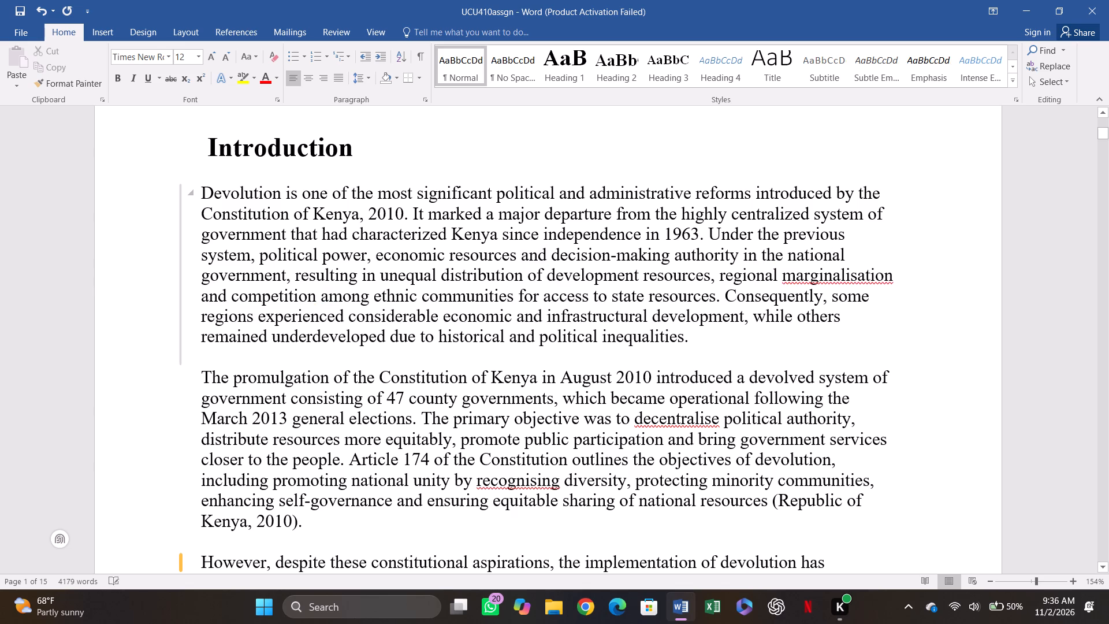
Insert "solely lied" between "decision-making authority" and "in the national government" in the first Introduction paragraph.
text(sloly)
key(space)
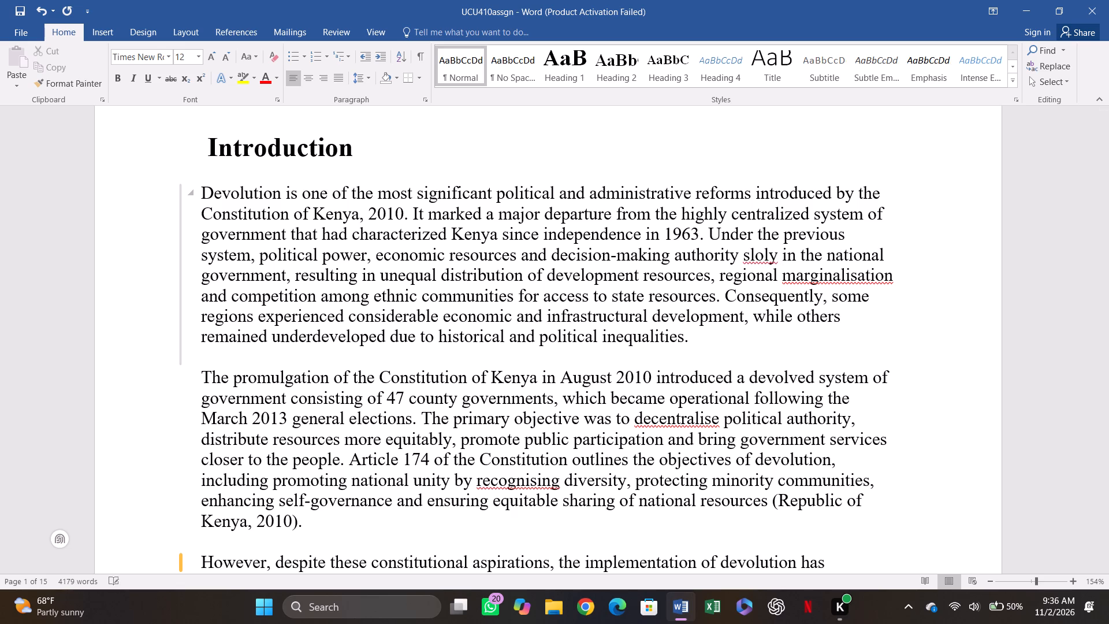
key(BackSpace)
key(BackSpace)
key(BackSpace)
key(BackSpace)
key(BackSpace)
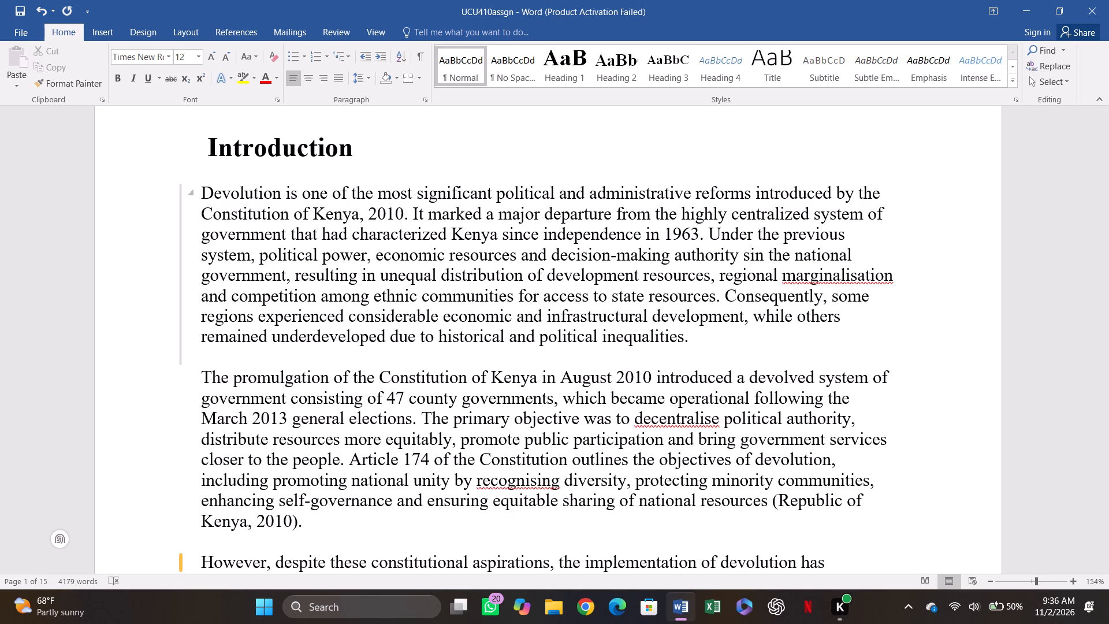
text(ol)
text(ely)
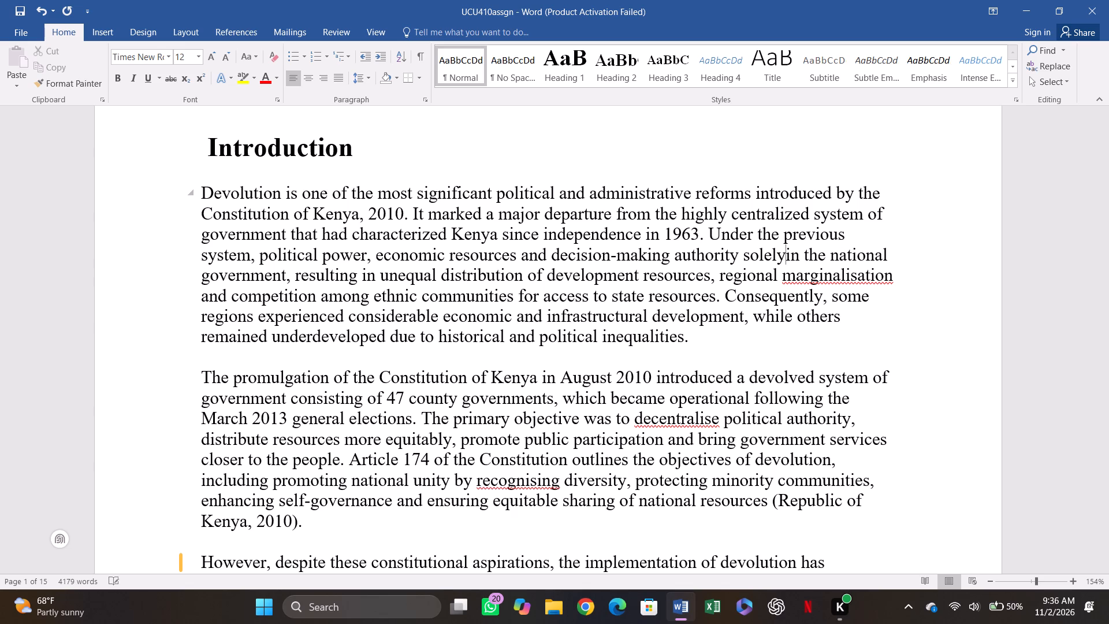
key(space)
text(lied)
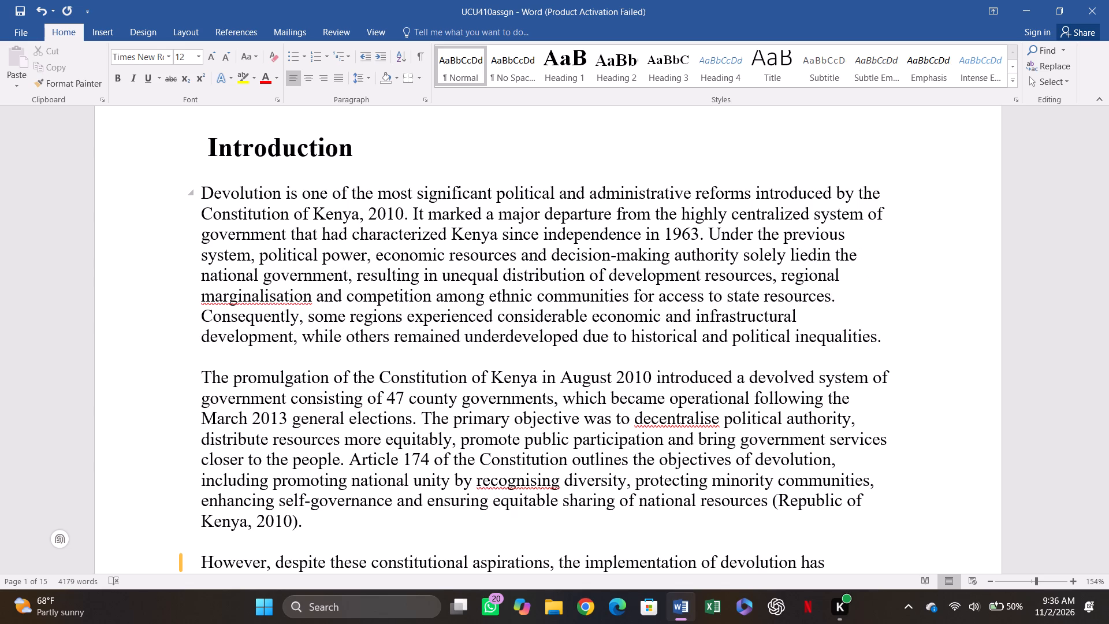
key(space)
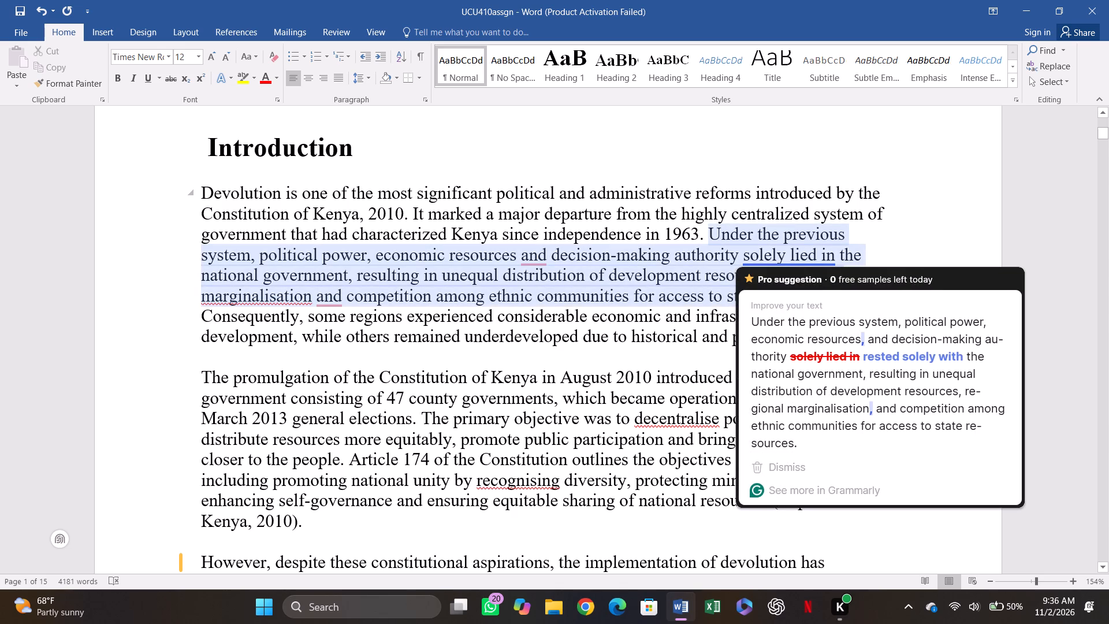
click(885, 243)
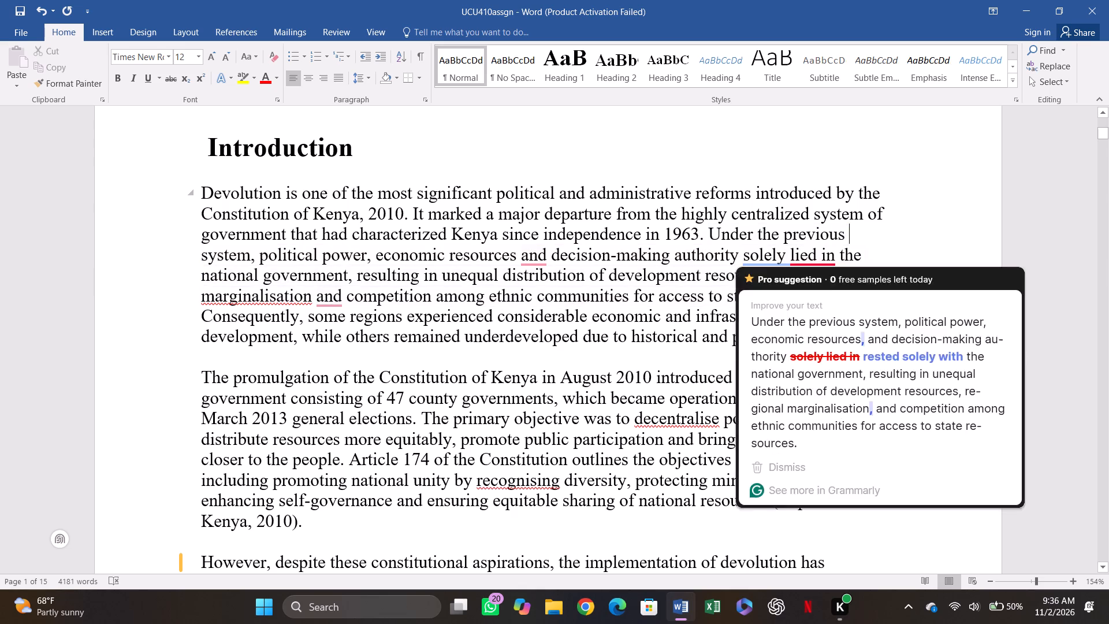
Replace "solely lied in" with "rested solely with" after "decision-making authority" in the first Introduction paragraph.
click(876, 246)
click(835, 258)
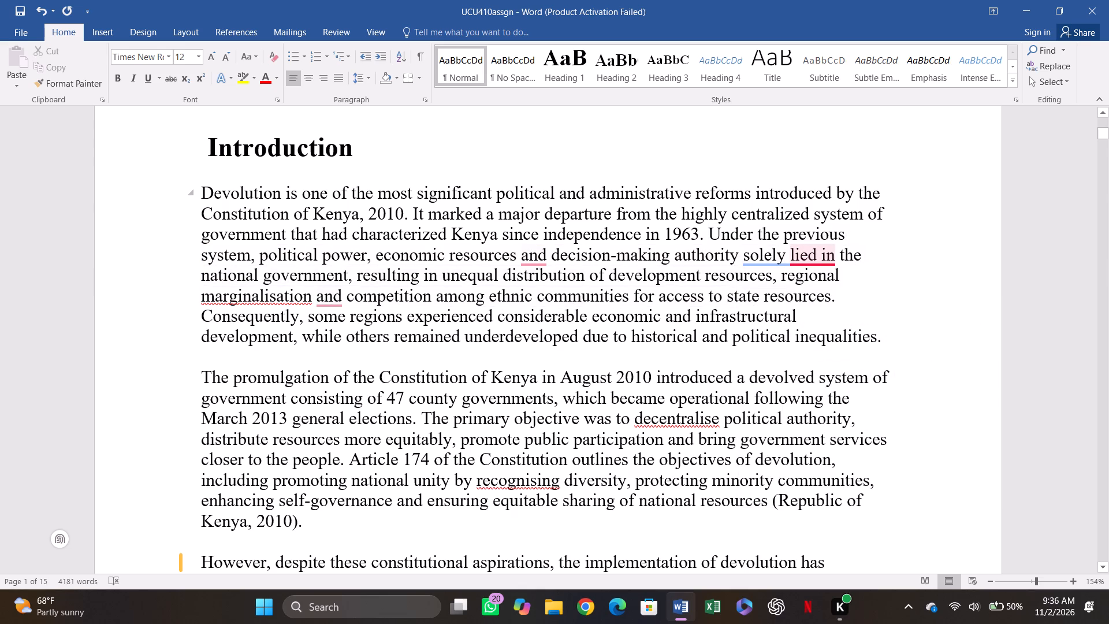
key(BackSpace)
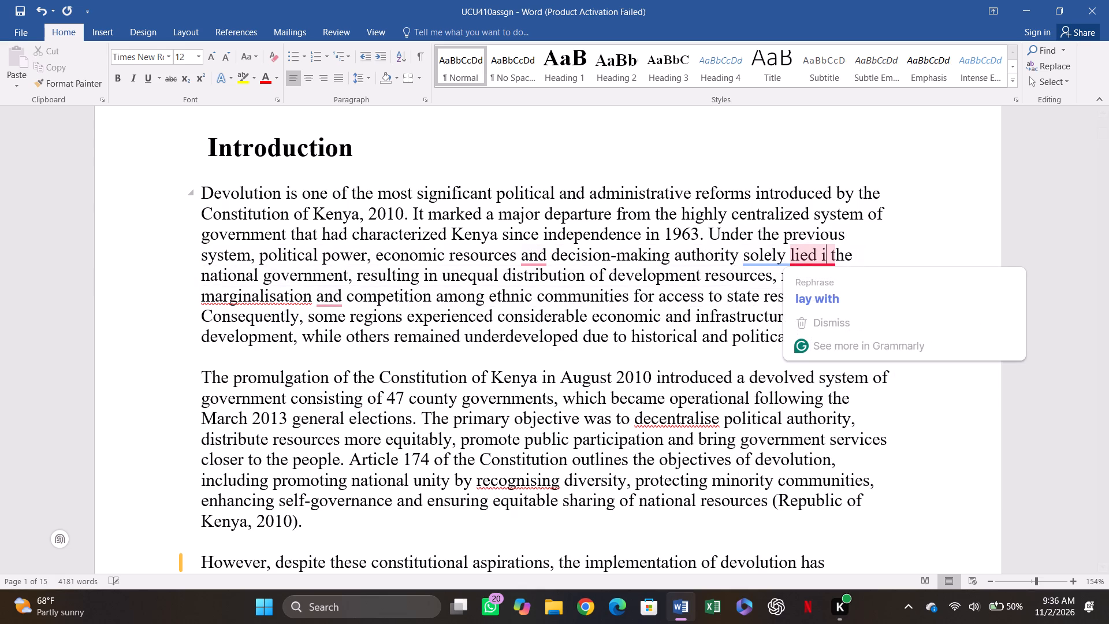
key(BackSpace)
key(BackSpace)
key(BackSpace)
key(BackSpace)
key(BackSpace)
key(BackSpace)
key(BackSpace)
key(BackSpace)
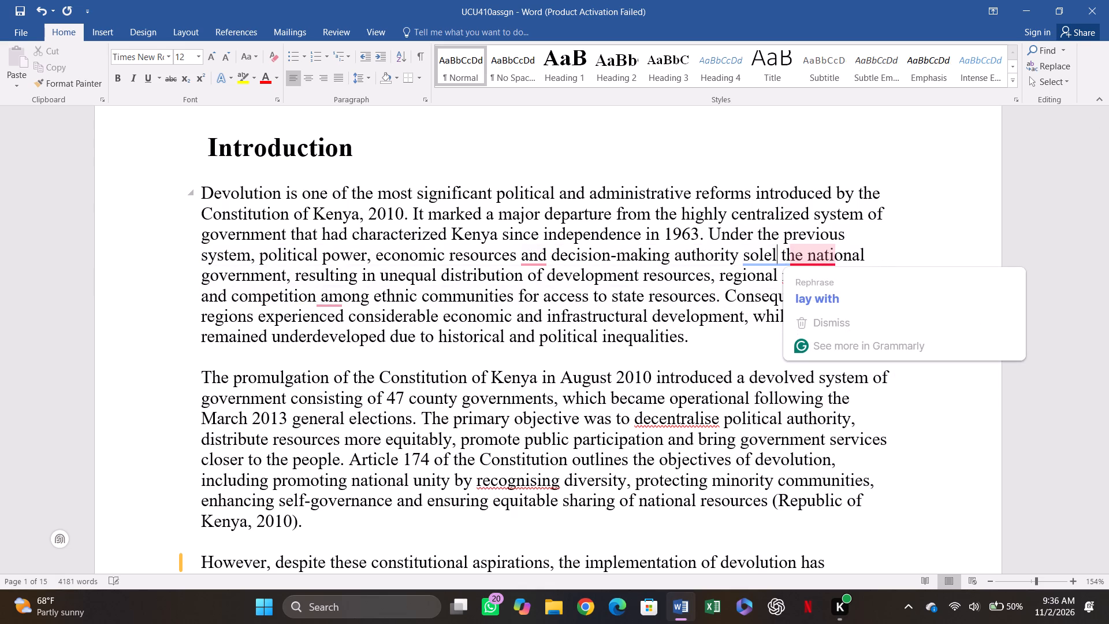
key(BackSpace)
key(BackSpace)
key(BackSpace)
key(BackSpace)
key(BackSpace)
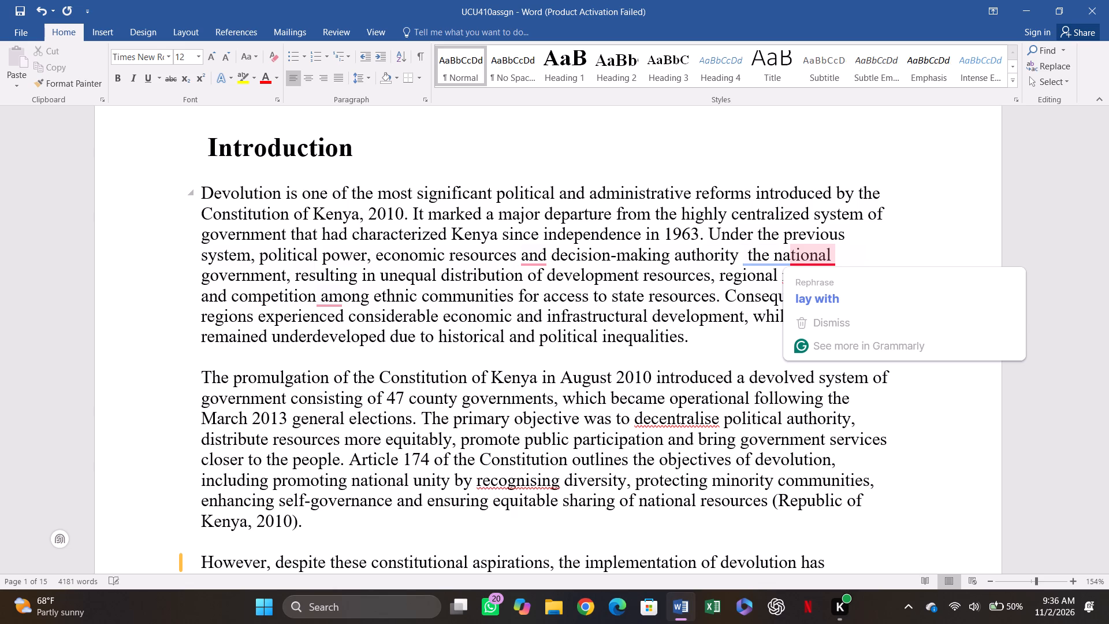
text(res)
text(ted)
key(space)
text(solely)
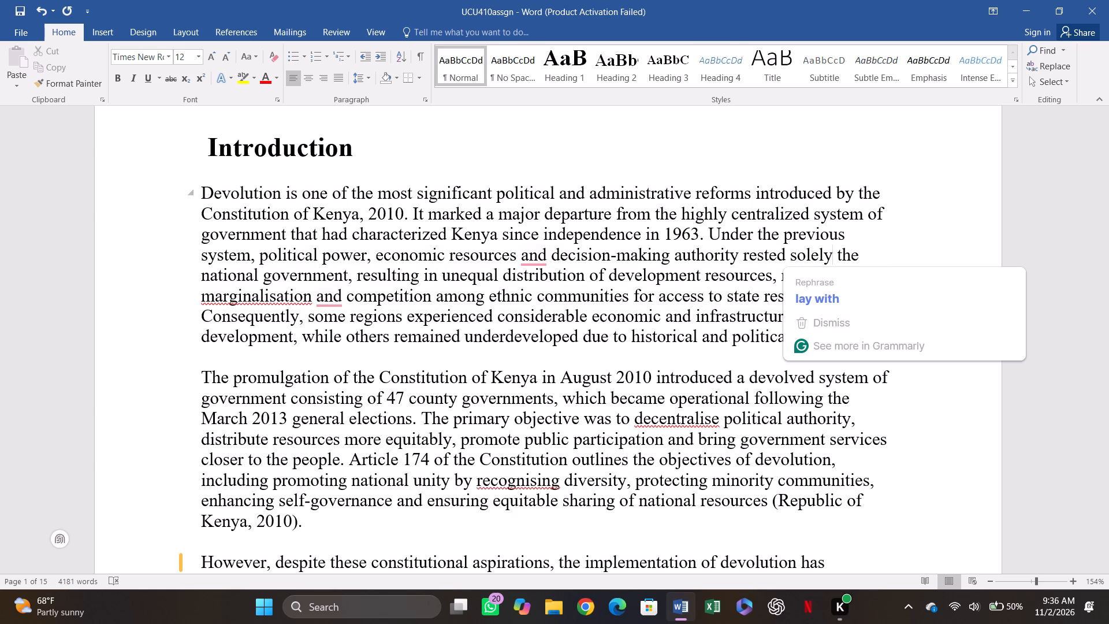
key(space)
text(with)
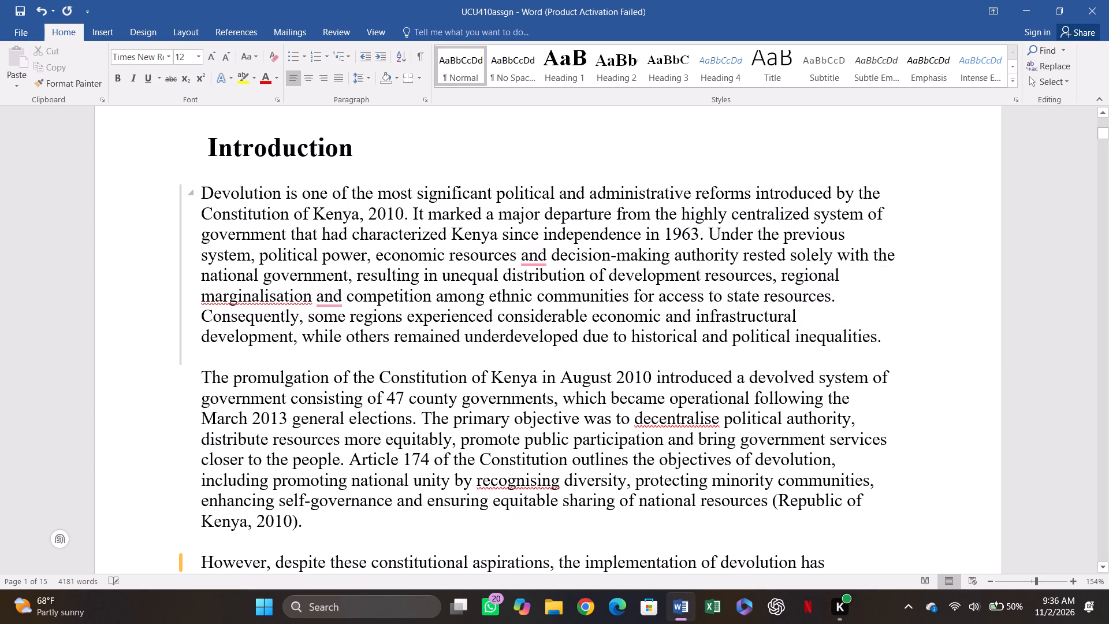
Change "marginalisation" in the first Introduction paragraph to the American spelling "marginalization".
click(277, 296)
key(BackSpace)
key(z)
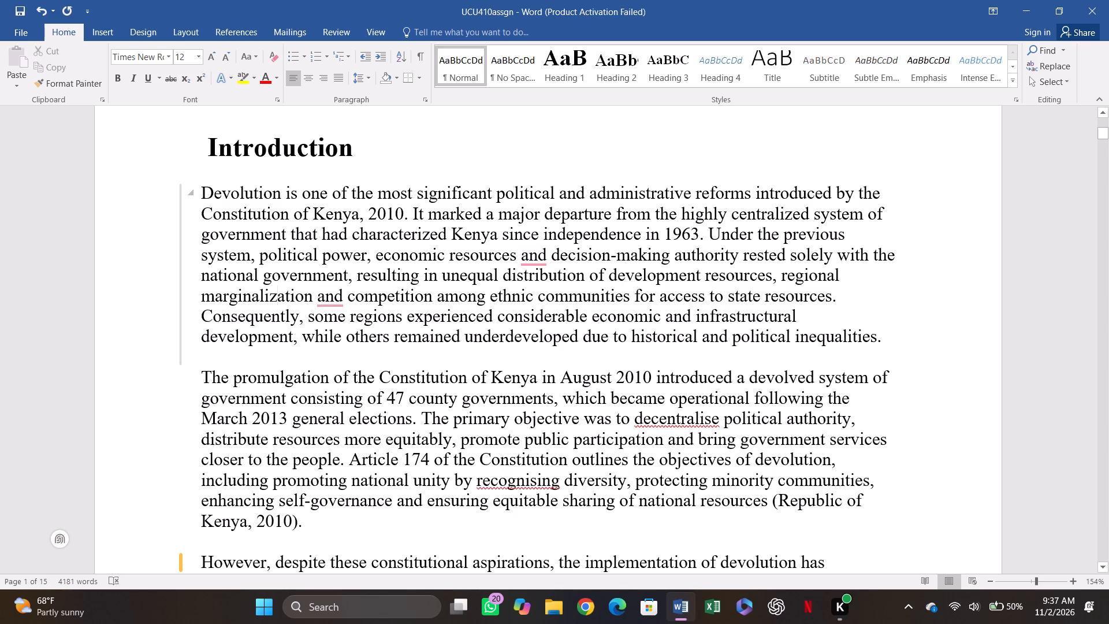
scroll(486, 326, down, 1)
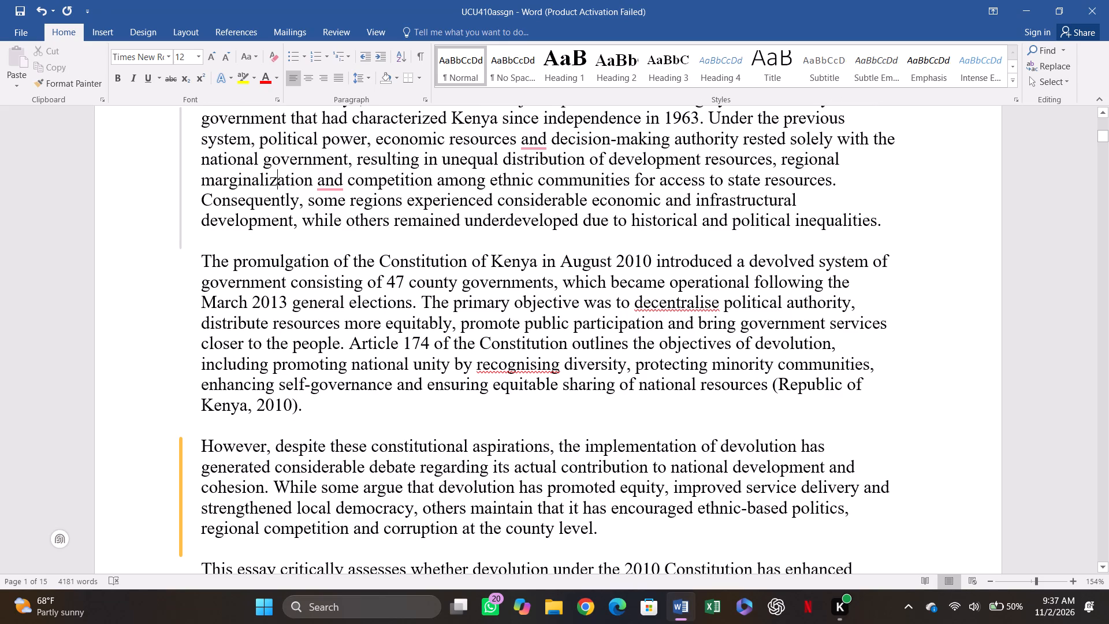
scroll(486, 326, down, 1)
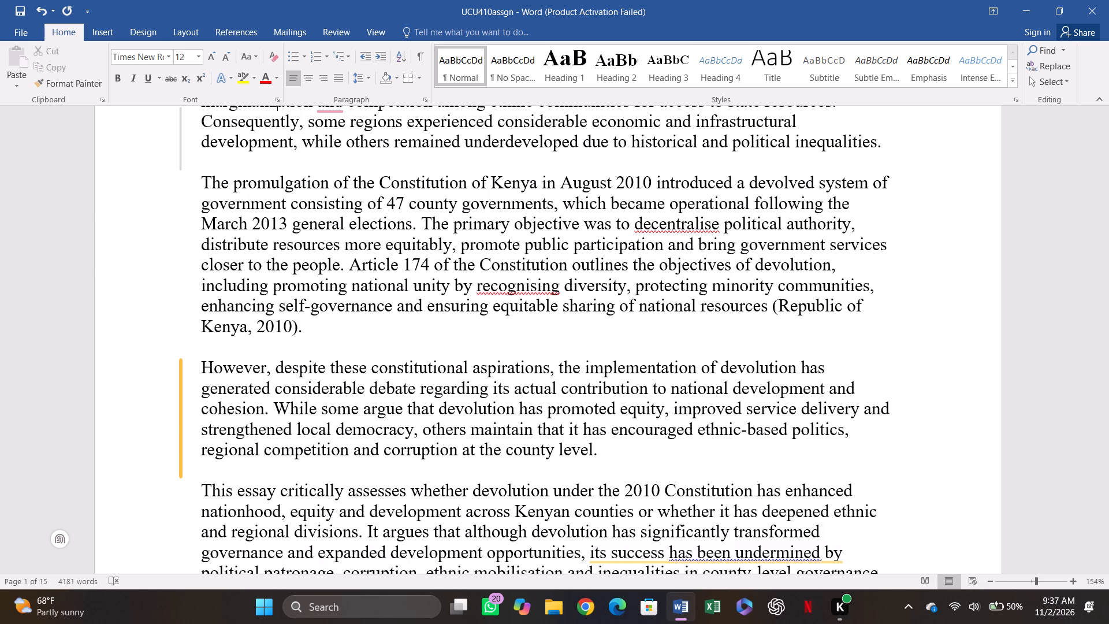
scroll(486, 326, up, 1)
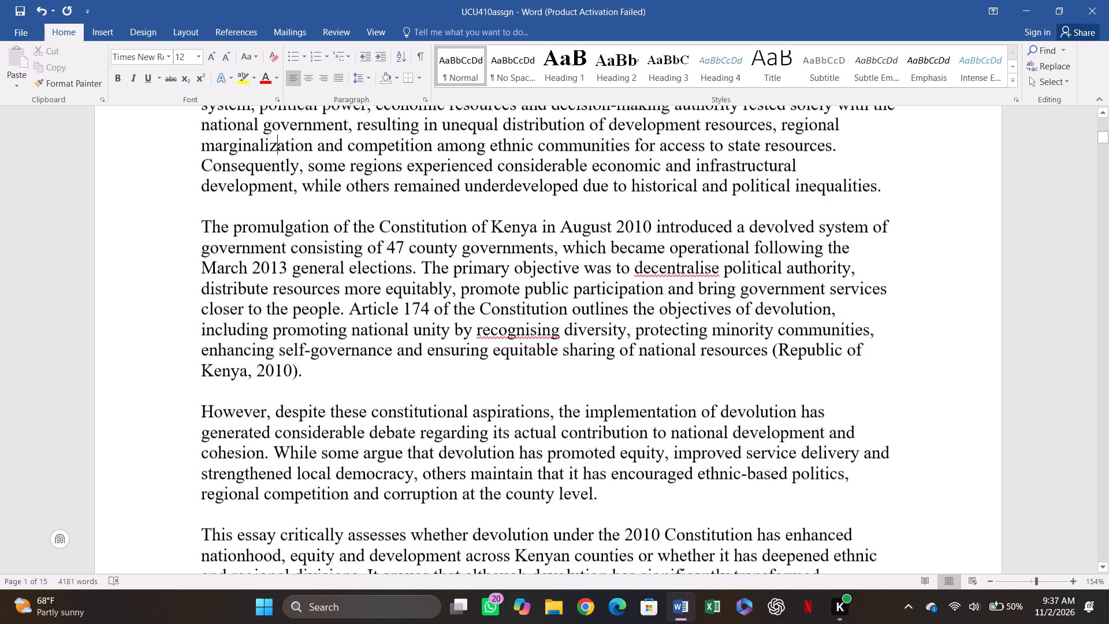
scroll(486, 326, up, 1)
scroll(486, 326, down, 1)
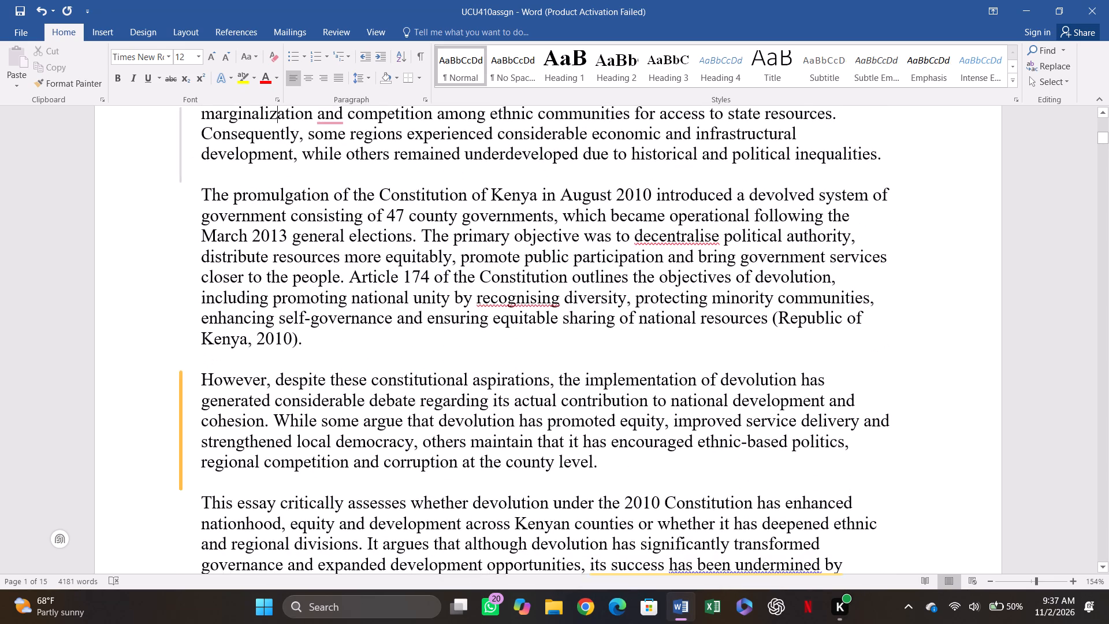
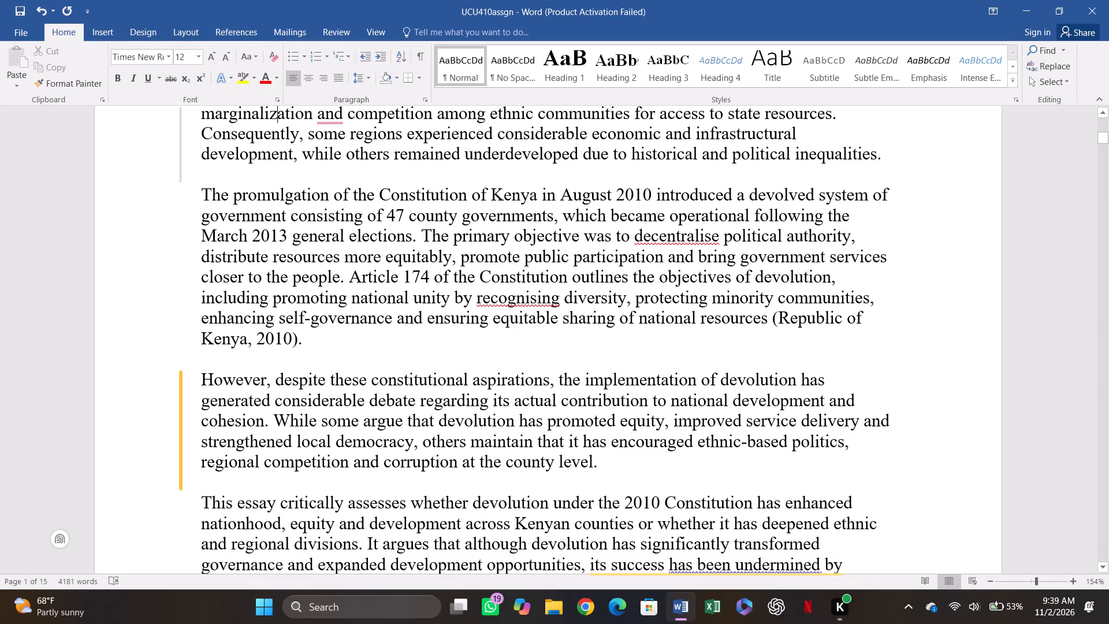
Change "decentralise" in the second Introduction paragraph to the American spelling "decentralize".
click(709, 237)
key(BackSpace)
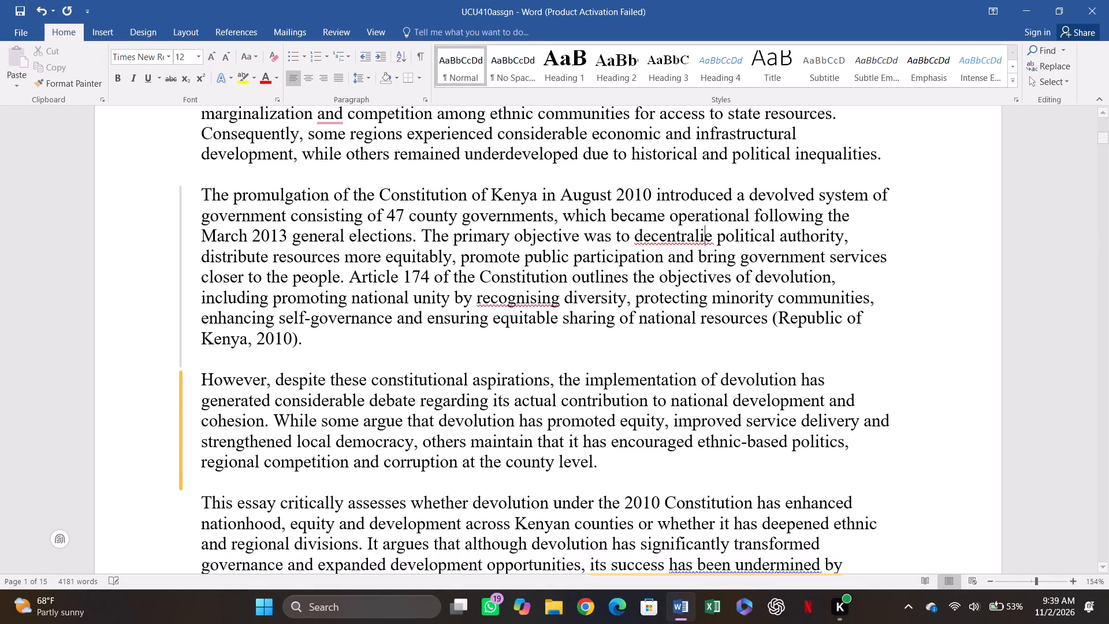
key(z)
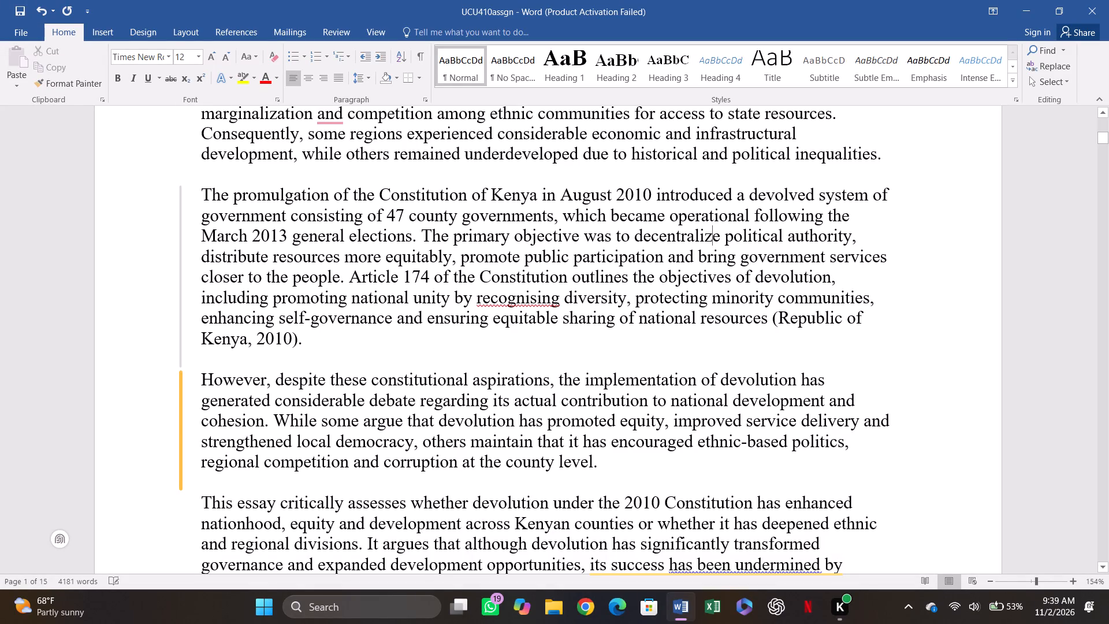
Change "recognising" in the Article 174 sentence of the Introduction to the American spelling "recognizing".
scroll(822, 256, down, 1)
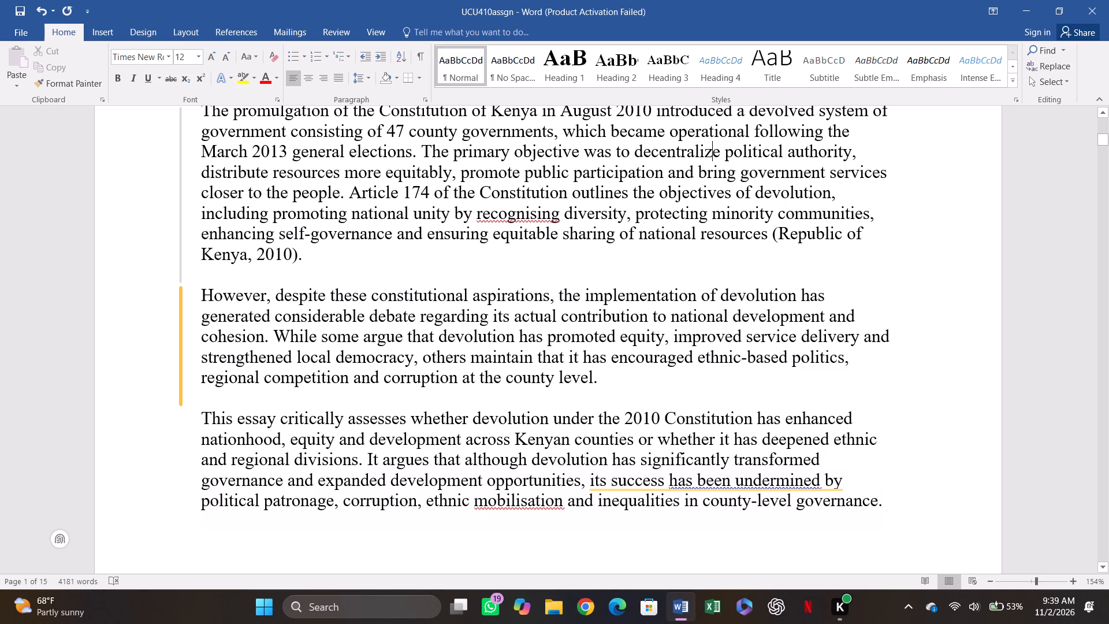
click(540, 214)
key(BackSpace)
key(BackSpace)
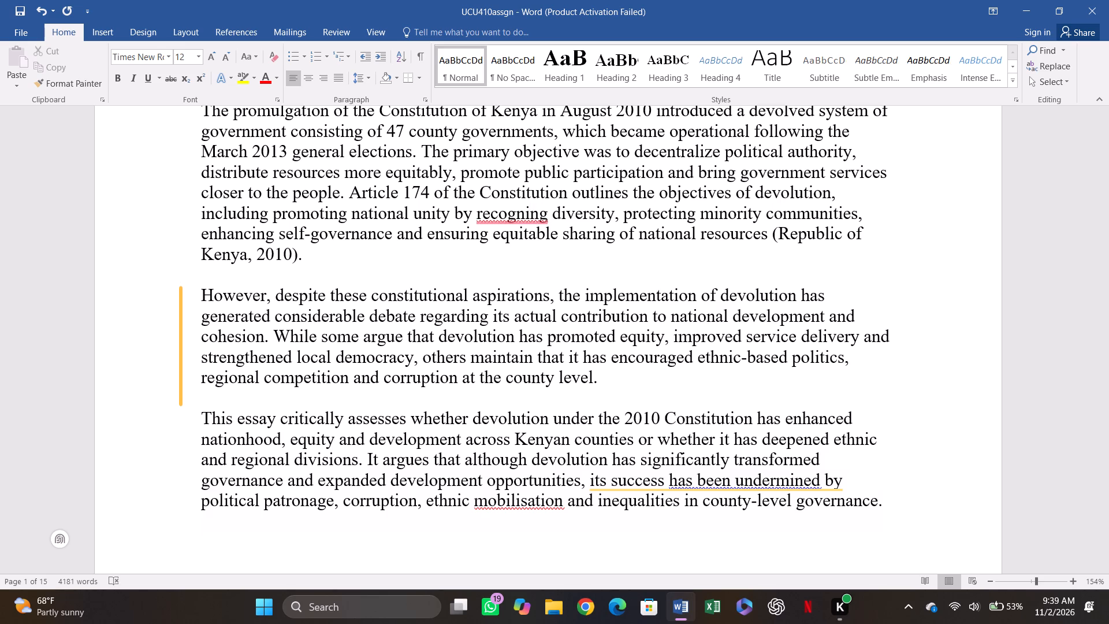
key(z)
key(i)
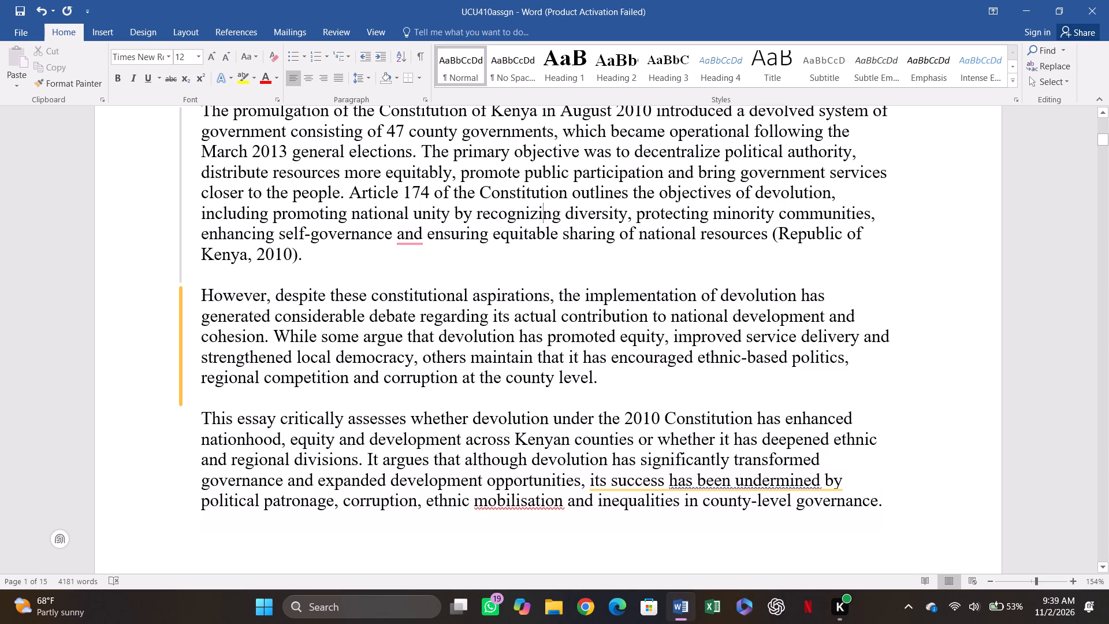
Read the last two Introduction paragraphs, checking their wording and spelling, up to the section 2.0 heading.
scroll(524, 259, down, 1)
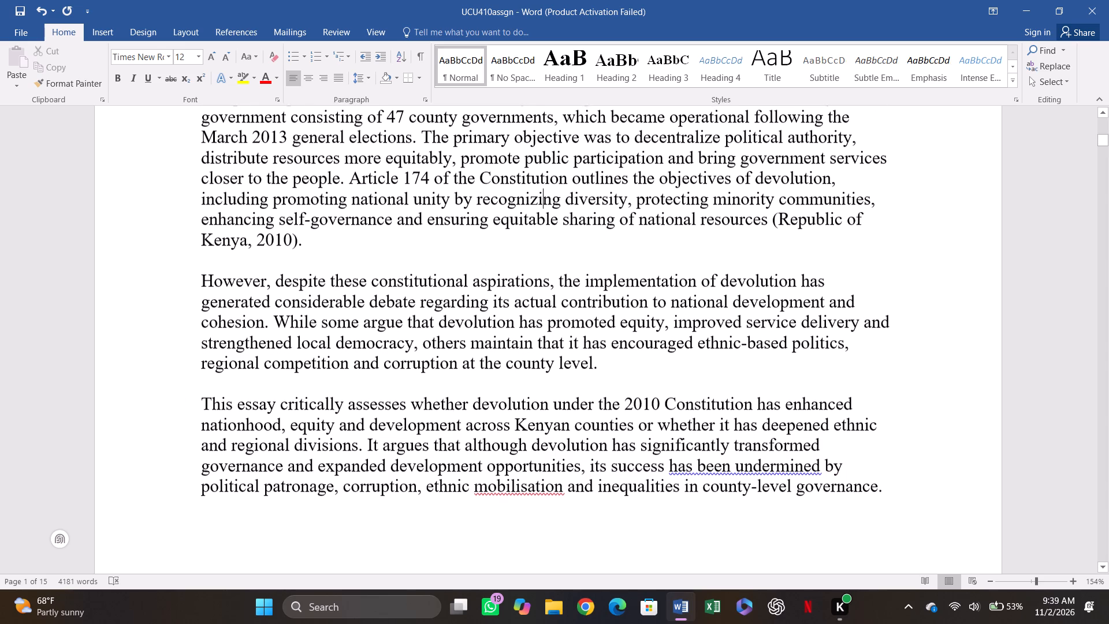
scroll(524, 259, down, 2)
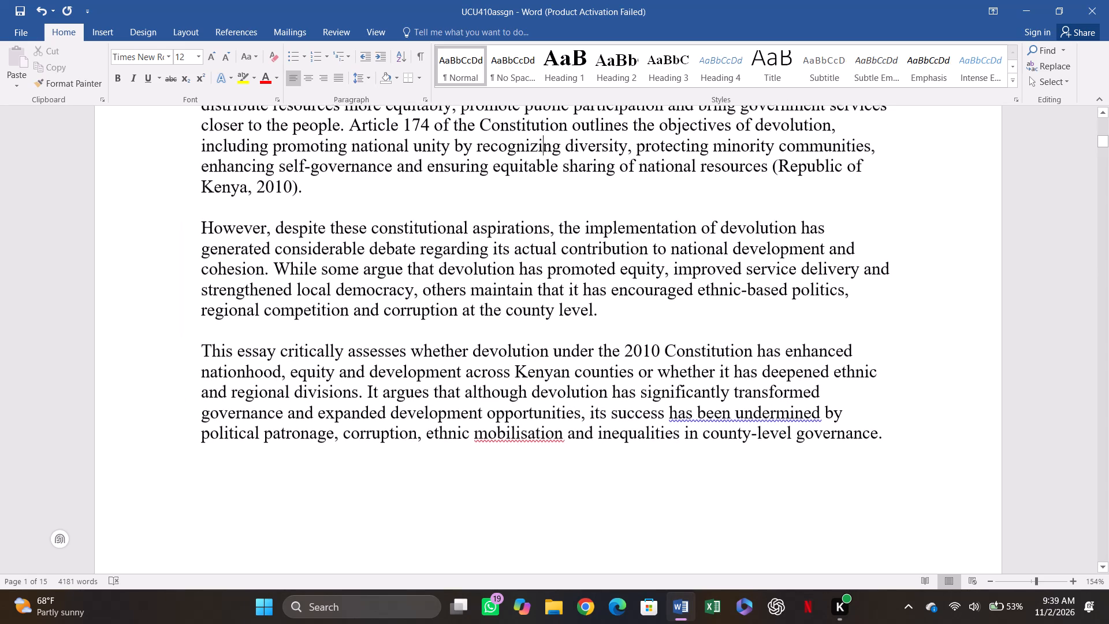
scroll(524, 259, down, 1)
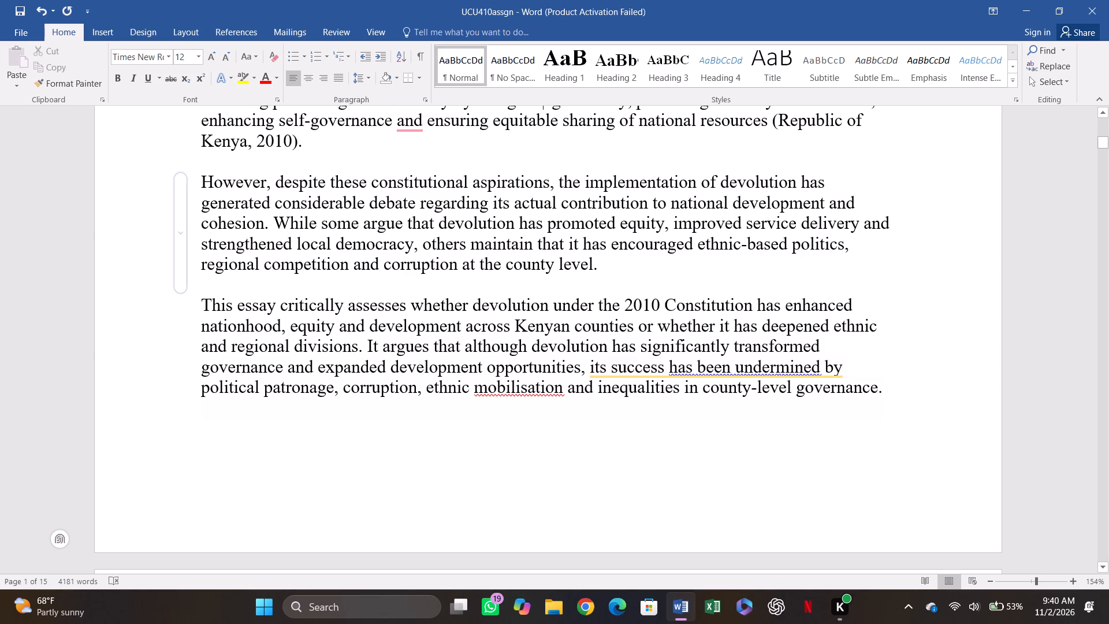
scroll(565, 243, down, 1)
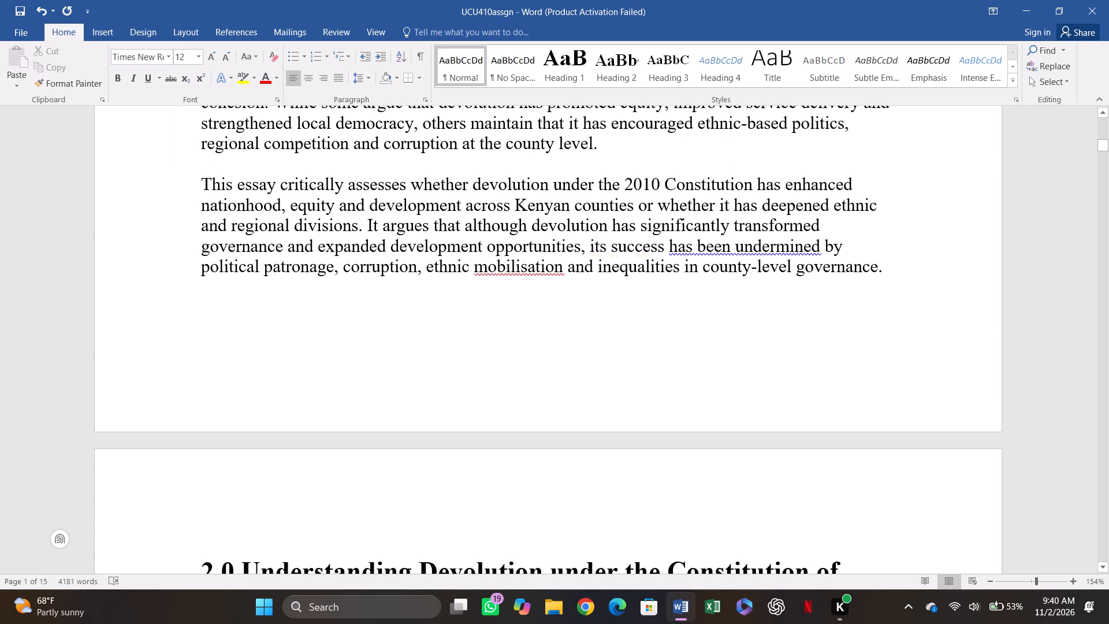
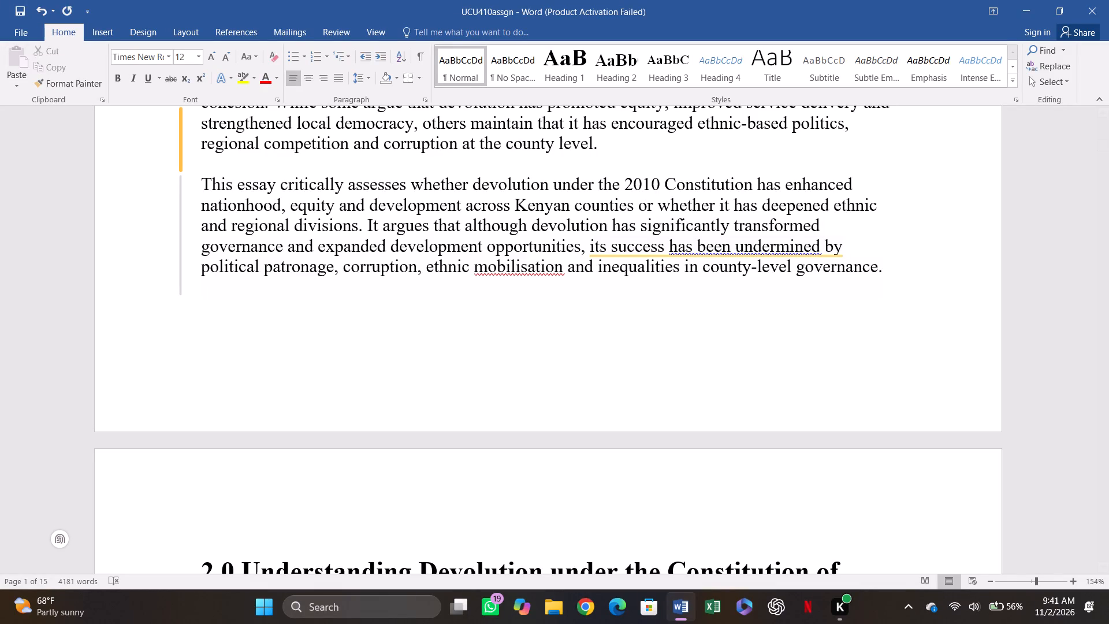
Change "mobilisation" in the last Introduction paragraph to the American spelling "mobilization".
scroll(659, 184, down, 1)
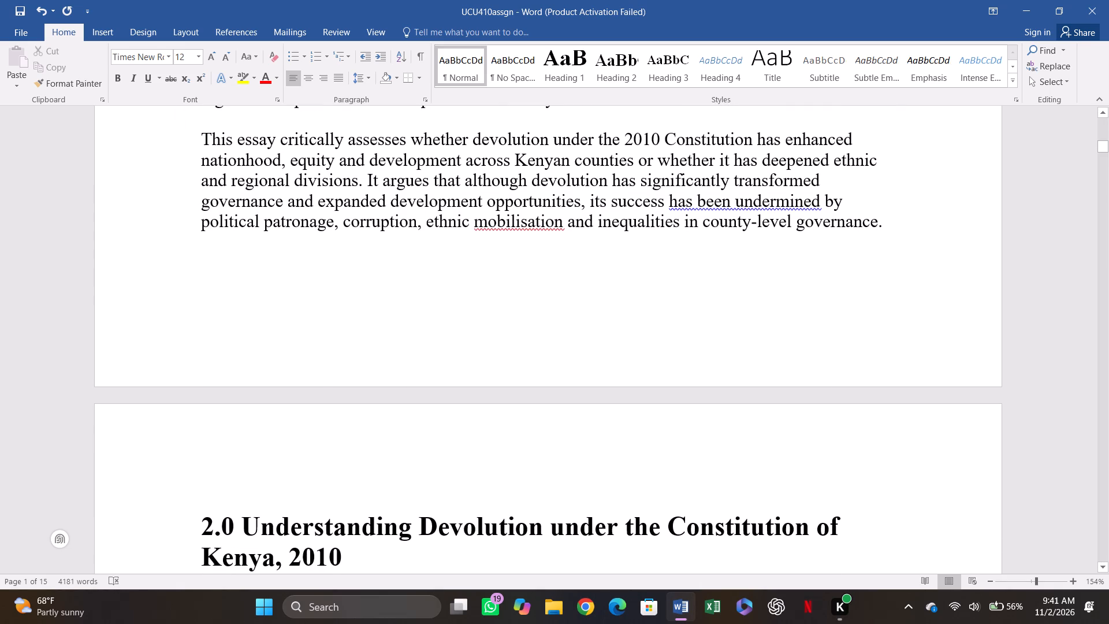
scroll(403, 191, left, 2)
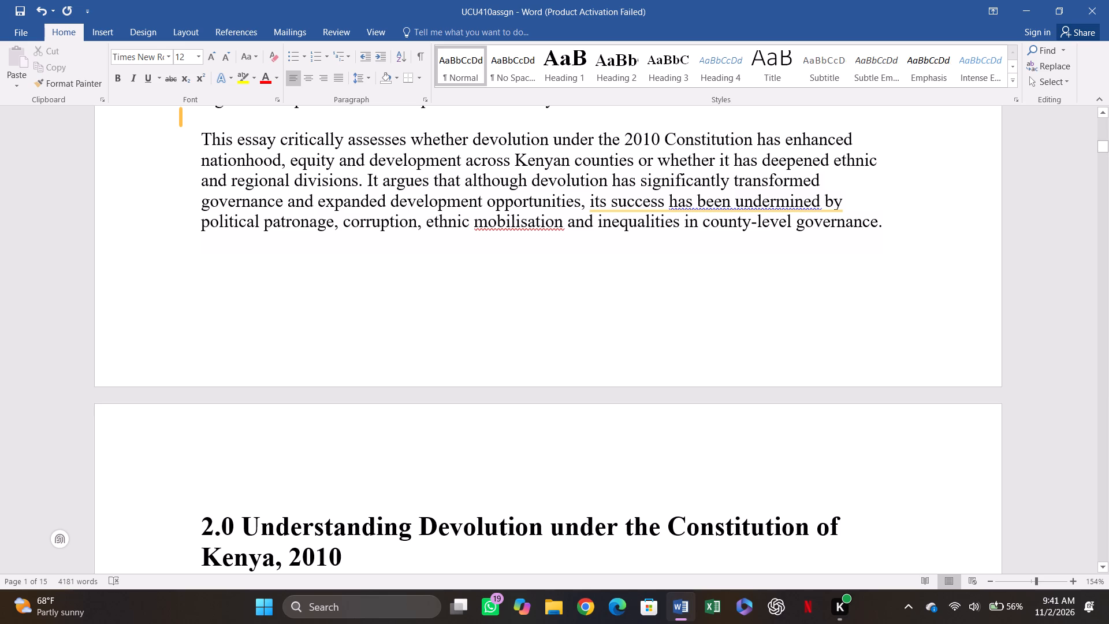
click(526, 222)
key(BackSpace)
key(z)
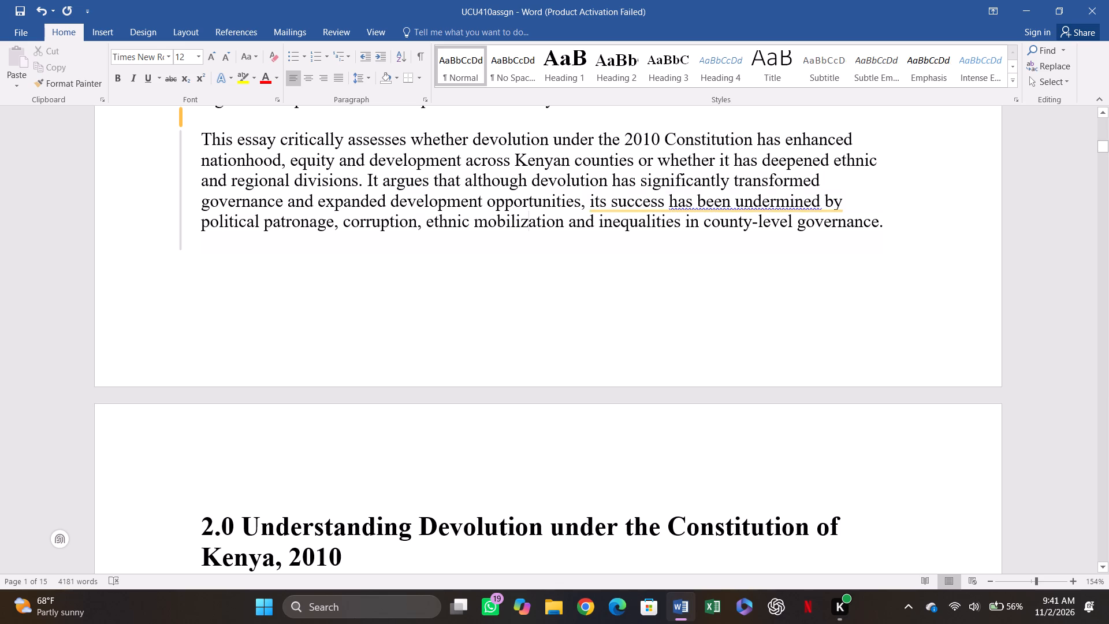
Remove the section number 2.0 from the heading "Understanding Devolution under the Constitution of Kenya, 2010".
scroll(594, 250, down, 2)
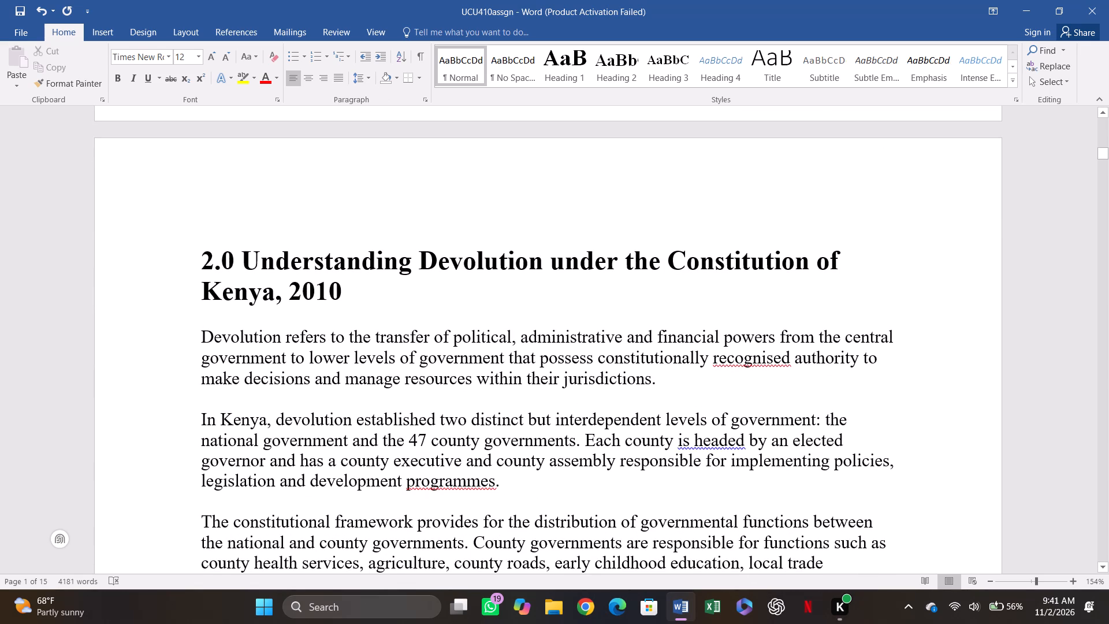
click(237, 259)
key(BackSpace)
key(BackSpace)
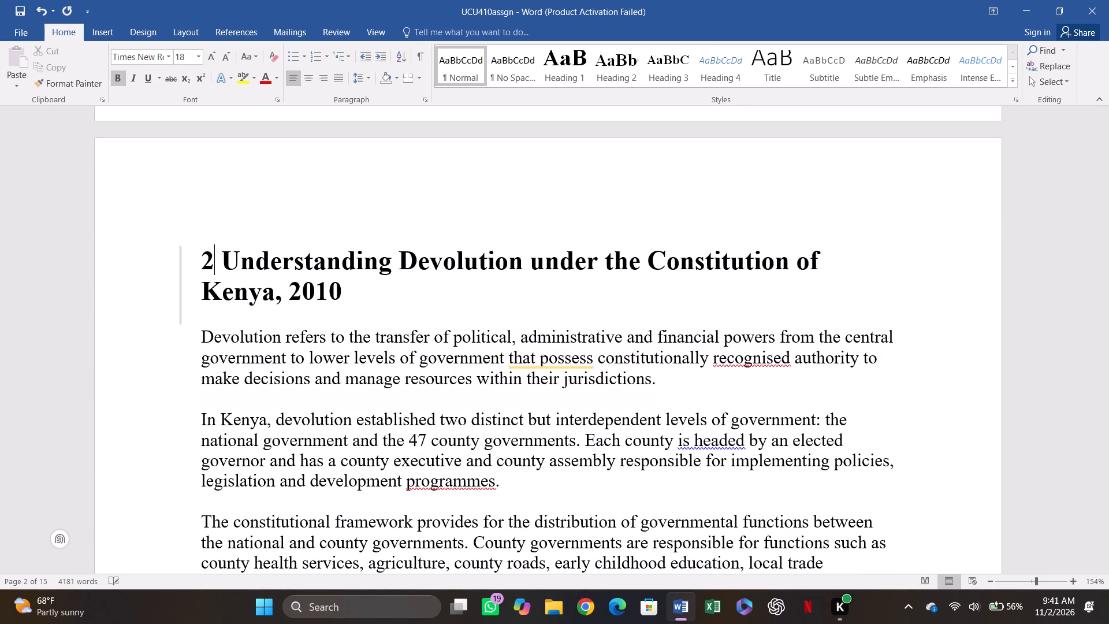
key(BackSpace)
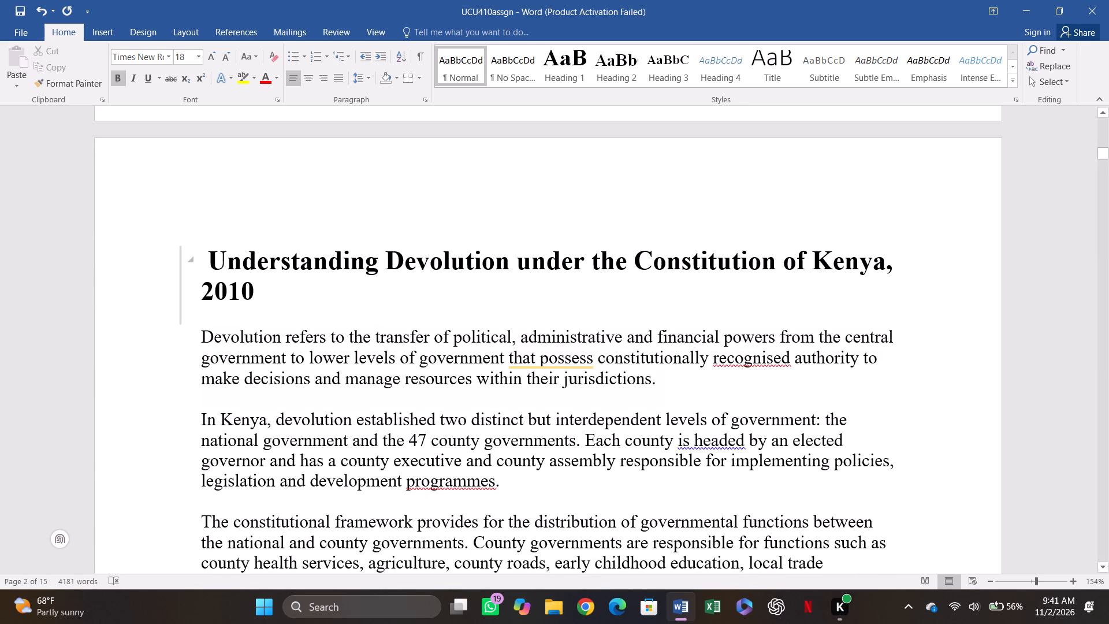
Dismiss the writing suggestion on the devolution definition paragraph and change "recognised" there to the American spelling "recognized".
scroll(335, 312, down, 1)
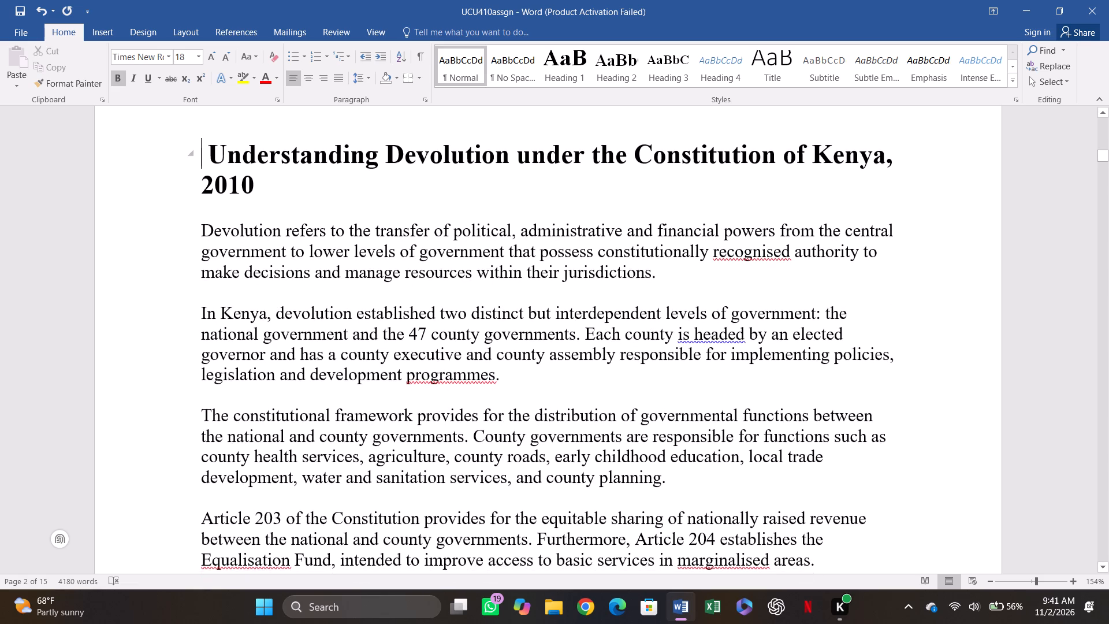
scroll(335, 312, down, 1)
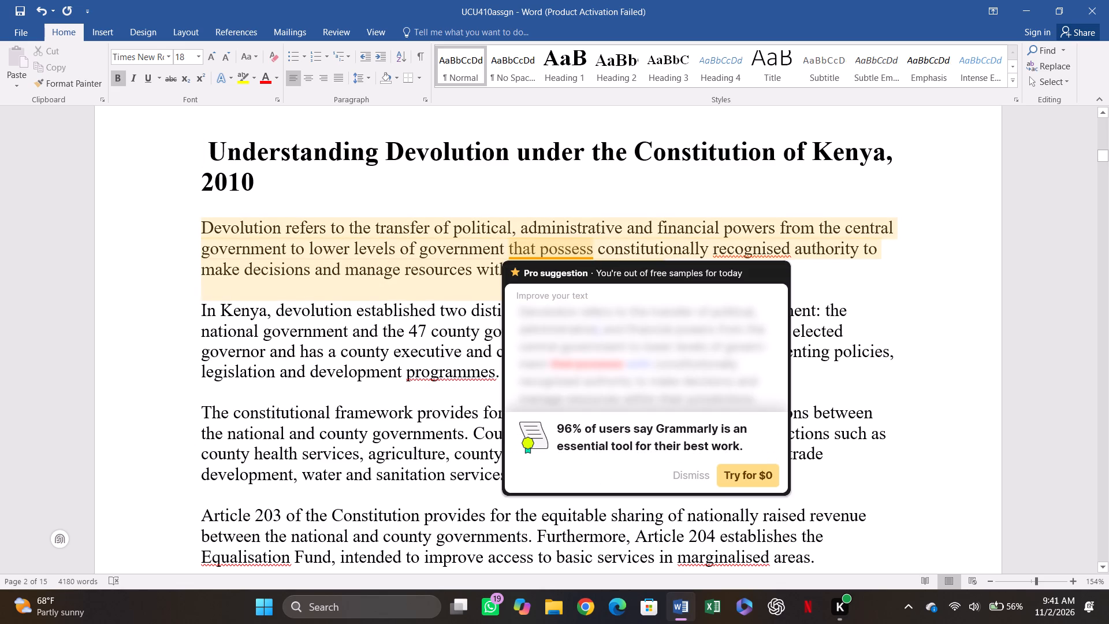
click(693, 470)
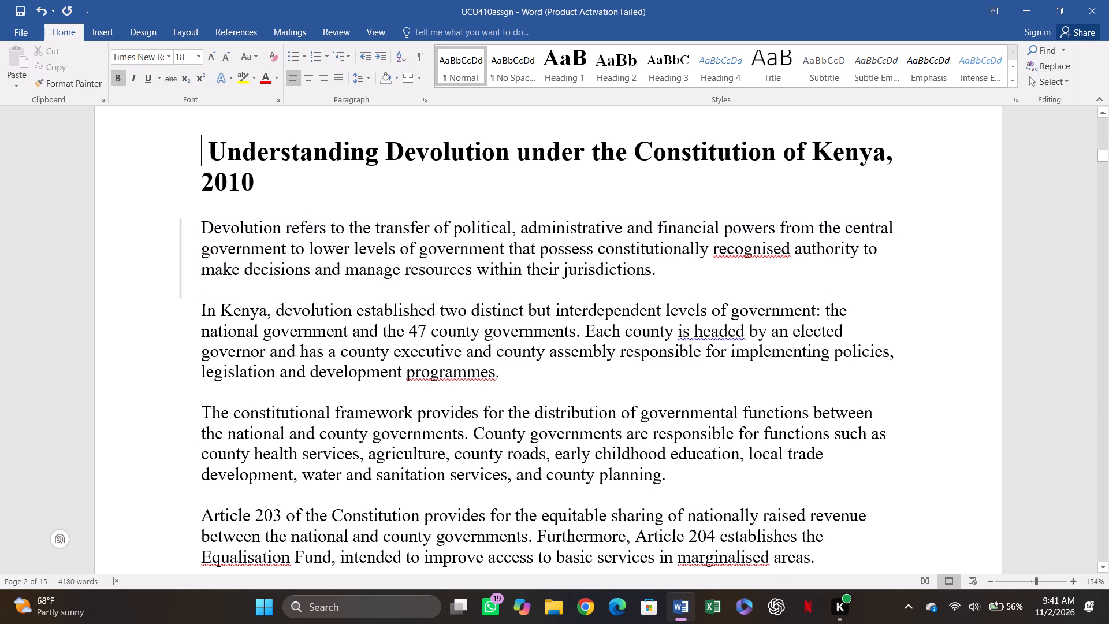
click(774, 248)
key(BackSpace)
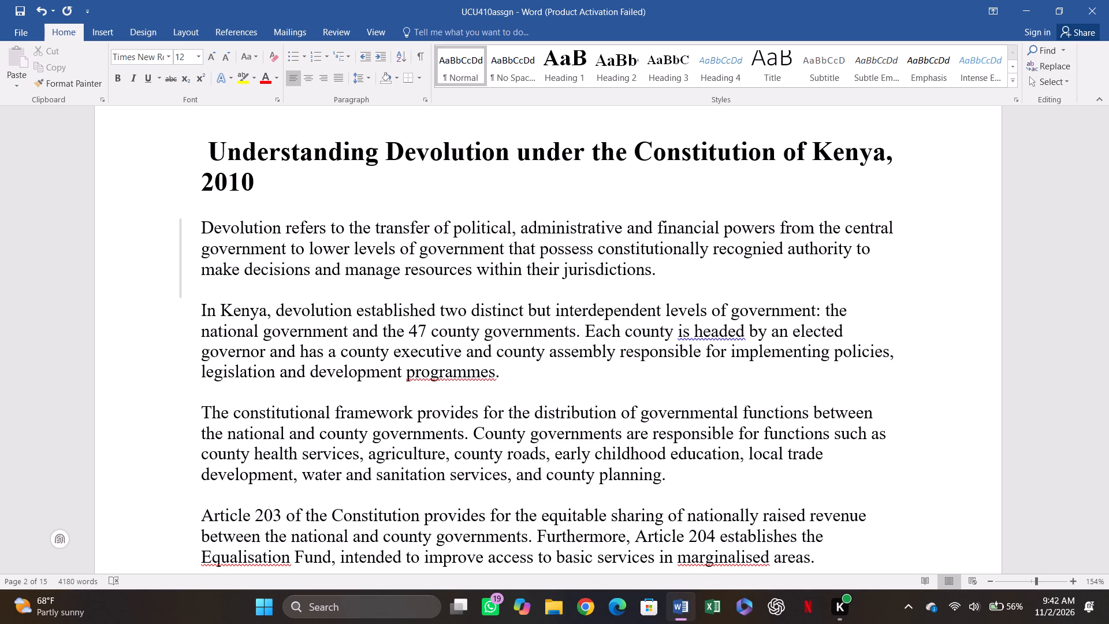
key(z)
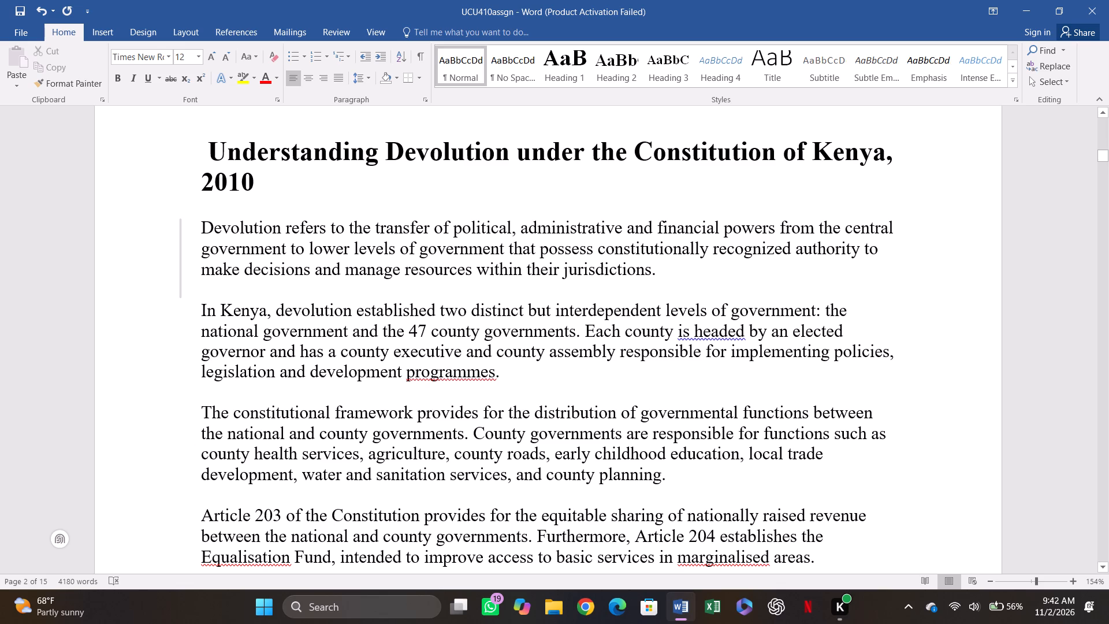
Replace "and" after "legislation" with a comma in the sentence on county executive and assembly responsibilities.
scroll(669, 277, down, 1)
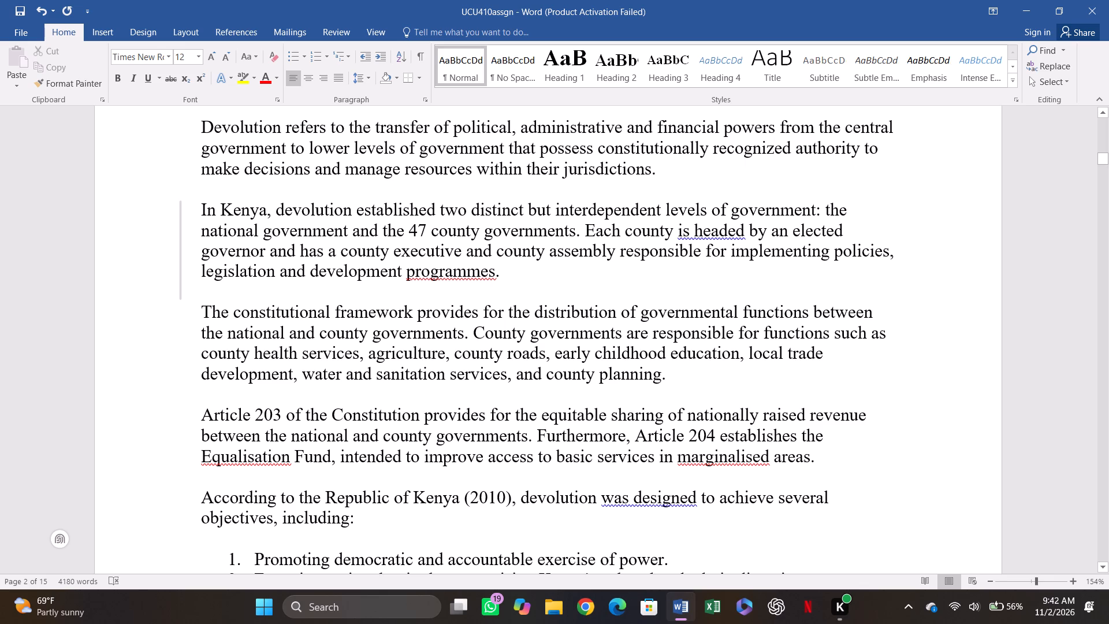
click(303, 270)
click(307, 270)
key(BackSpace)
key(BackSpace)
key(BackSpace)
key(BackSpace)
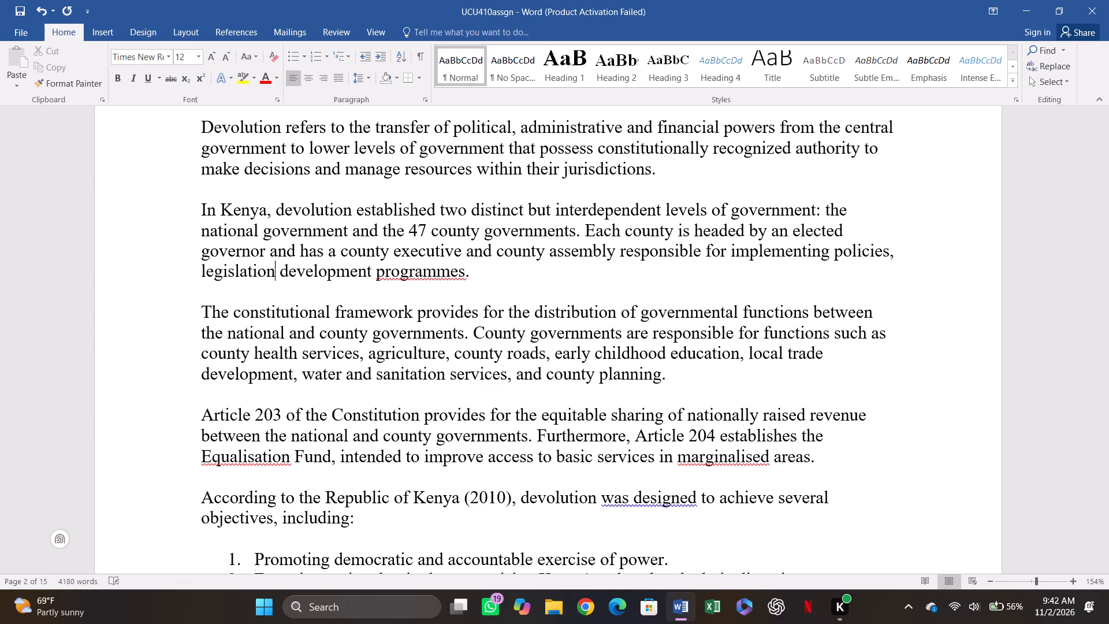
key(comma)
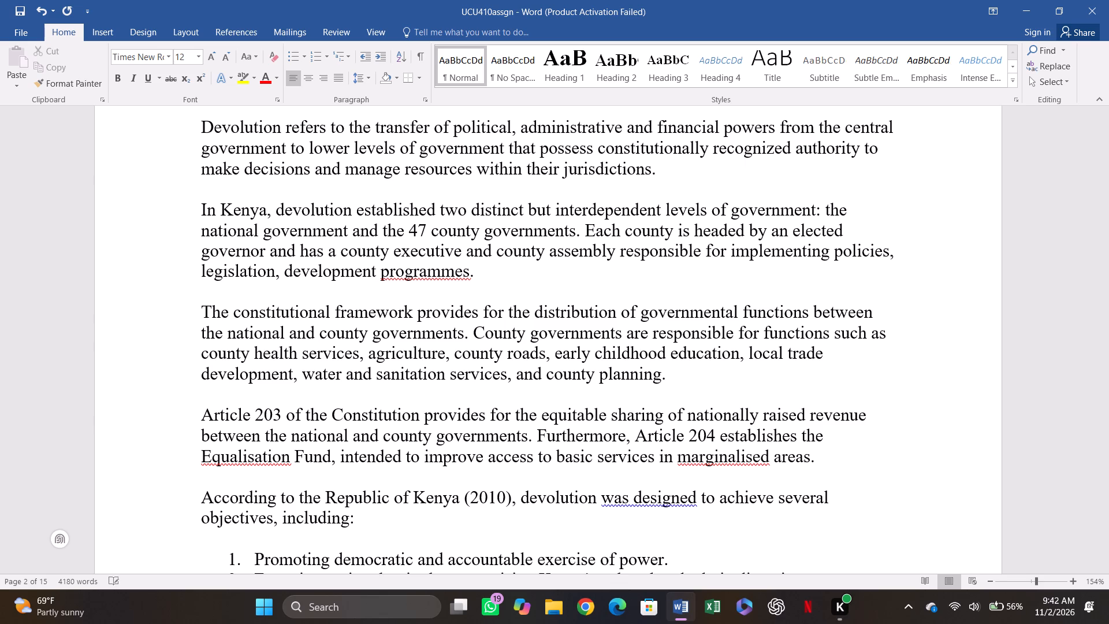
Extend the end of the county executive and assembly sentence with "as well as their oversight.".
click(475, 277)
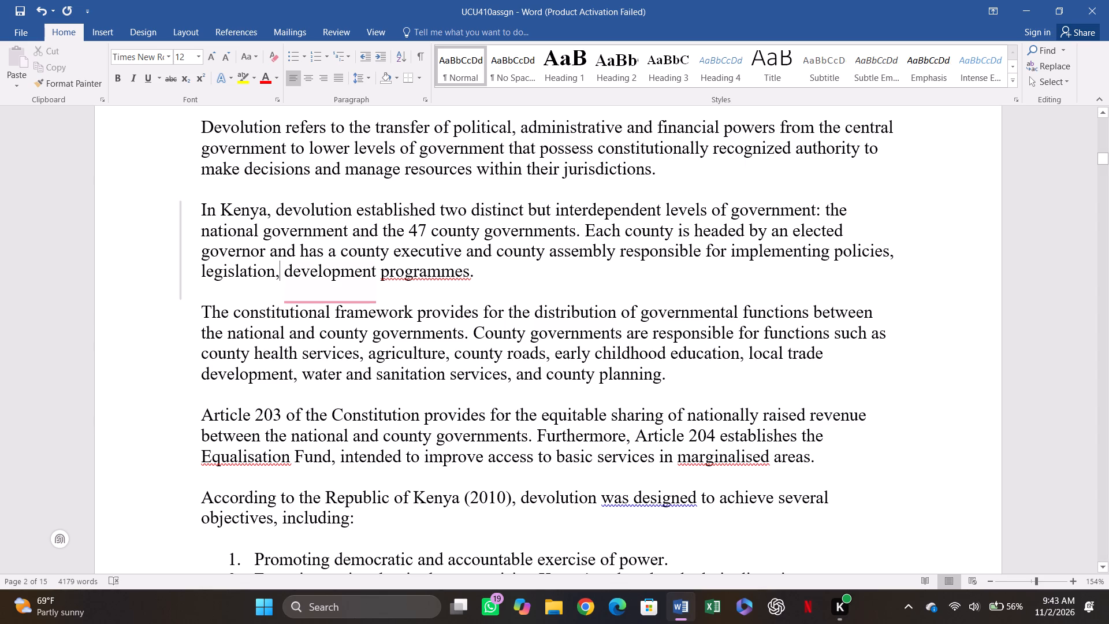
key(BackSpace)
key(space)
text(as well as t)
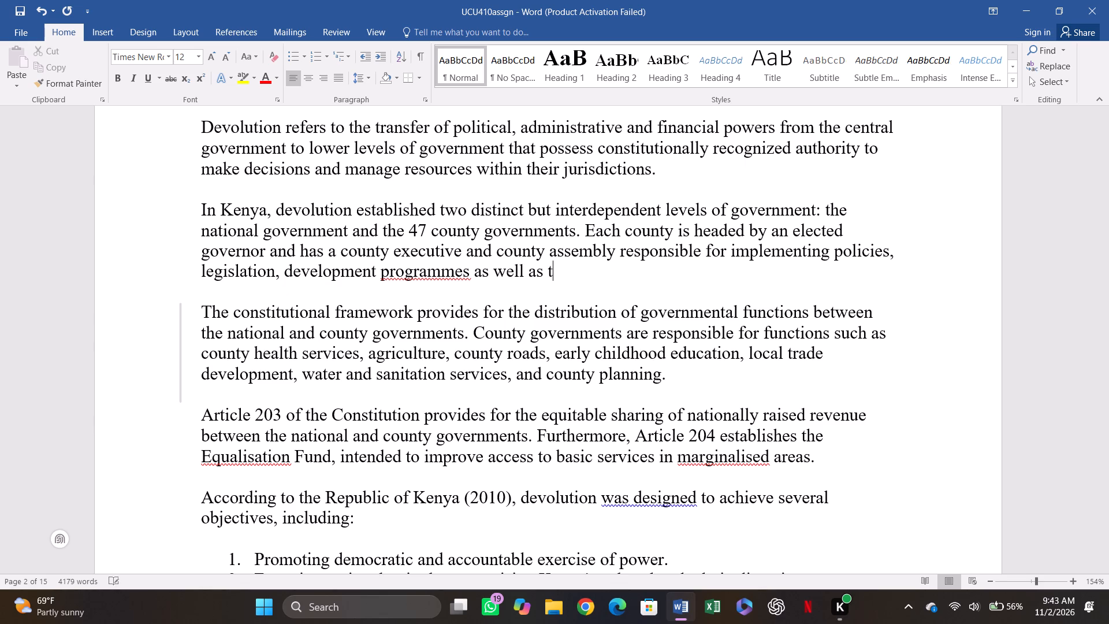
key(h)
text(eir overis)
text(gyt)
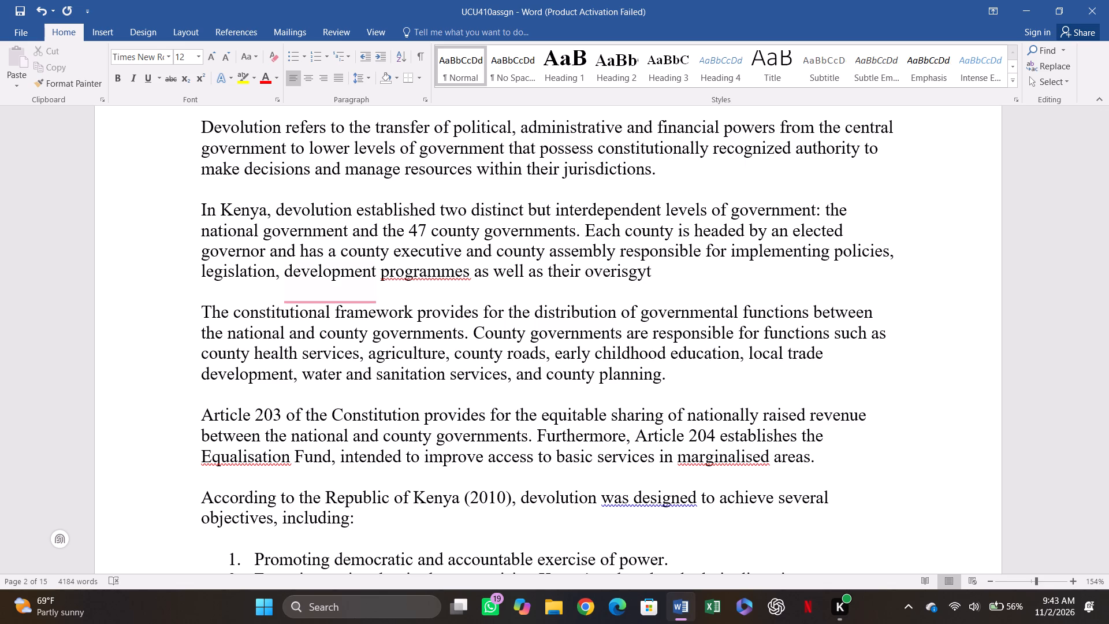
key(BackSpace)
key(BackSpace)
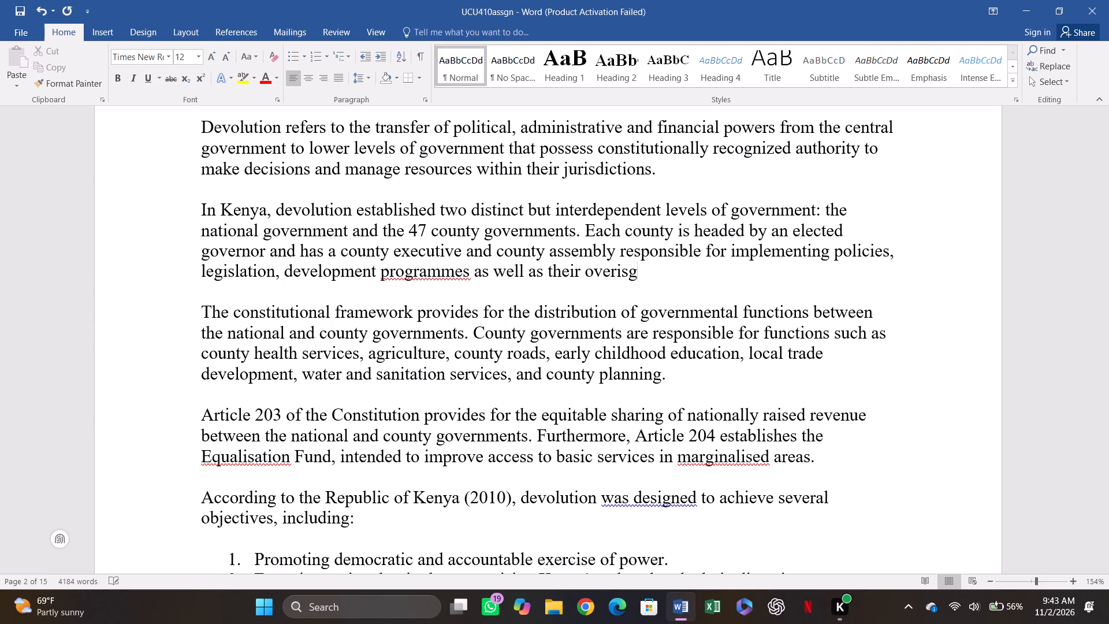
key(BackSpace)
key(BackSpace)
key(BackSpace)
text(si)
text(ght)
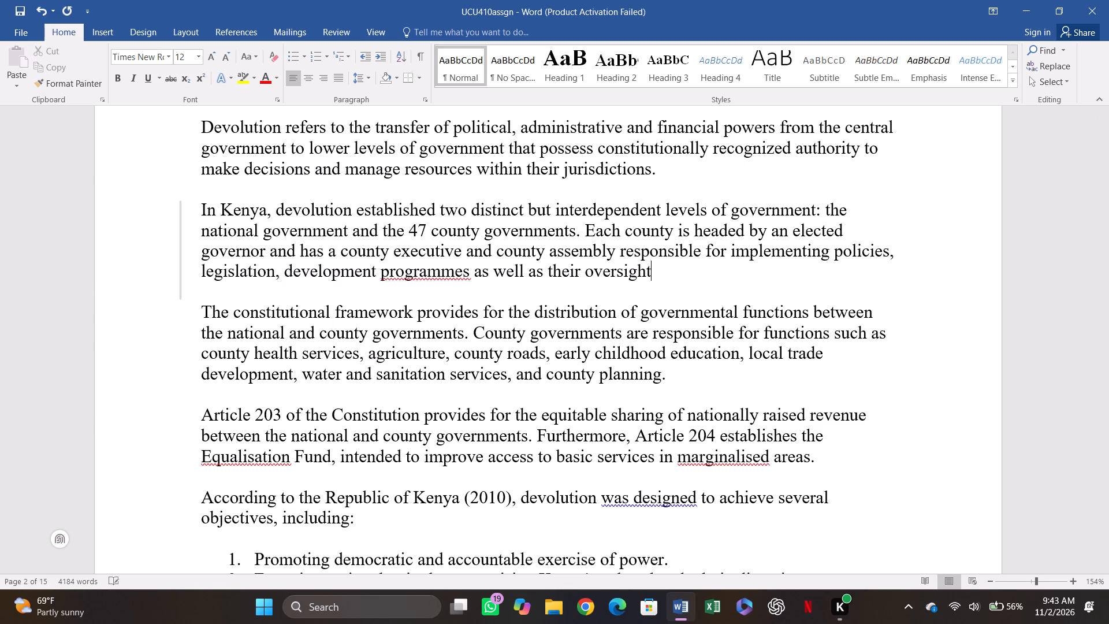
key(period)
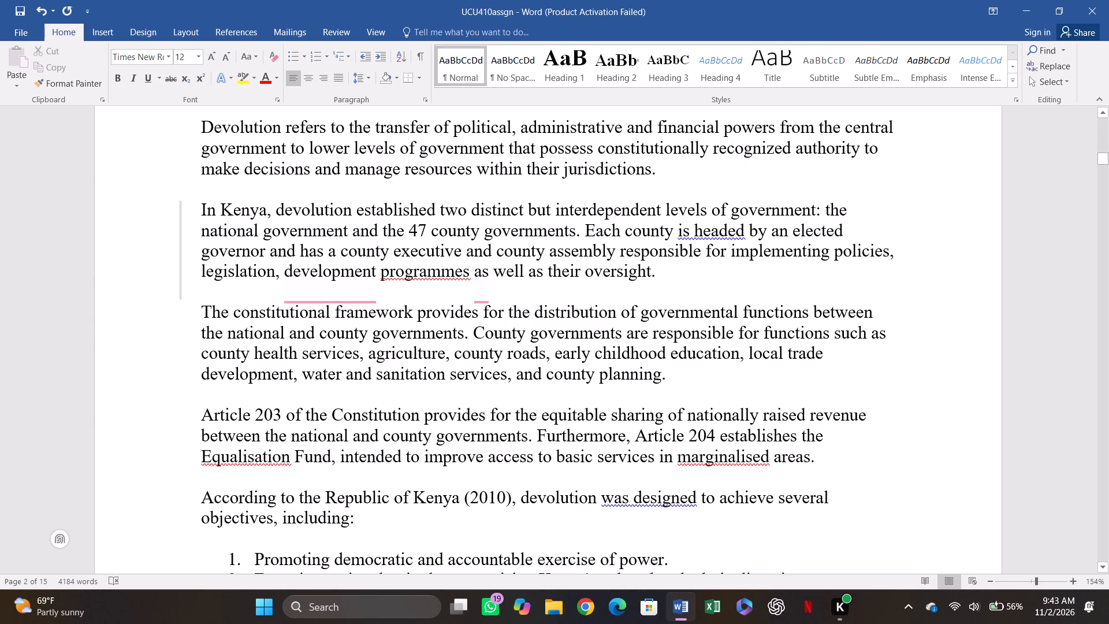
Change "programmes" in the county executive and assembly sentence to the American spelling "programs".
click(468, 273)
key(BackSpace)
key(BackSpace)
key(BackSpace)
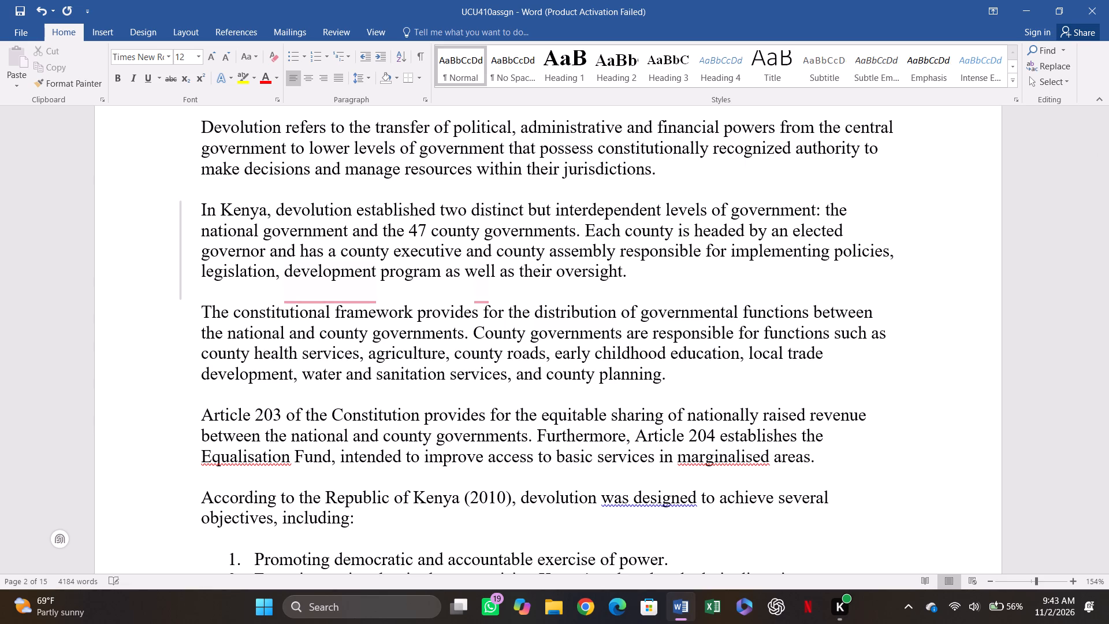
key(s)
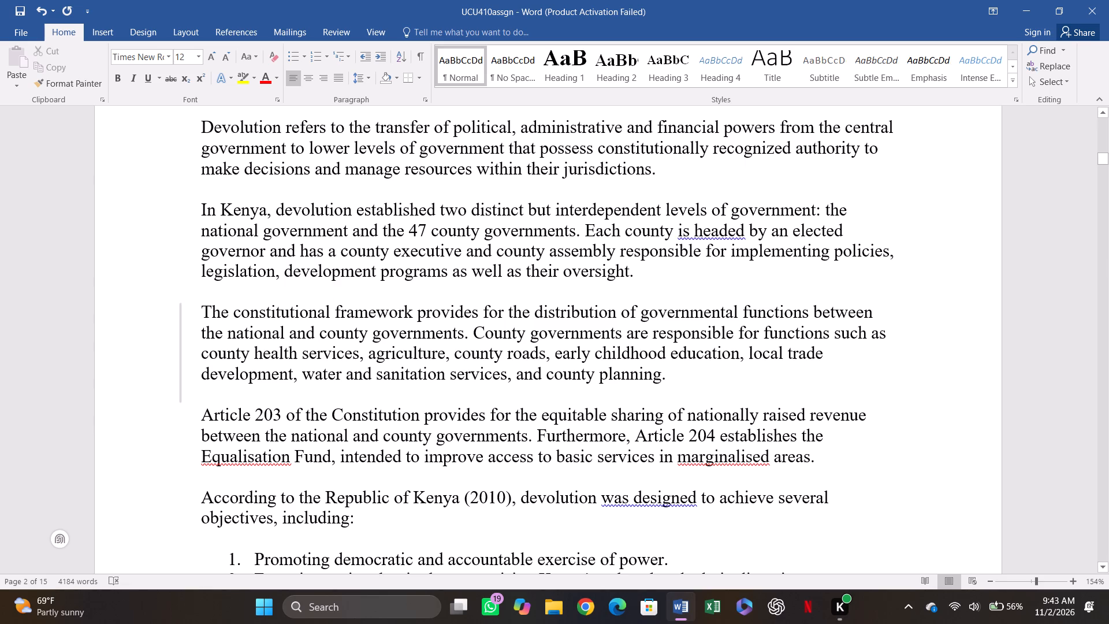
click(696, 287)
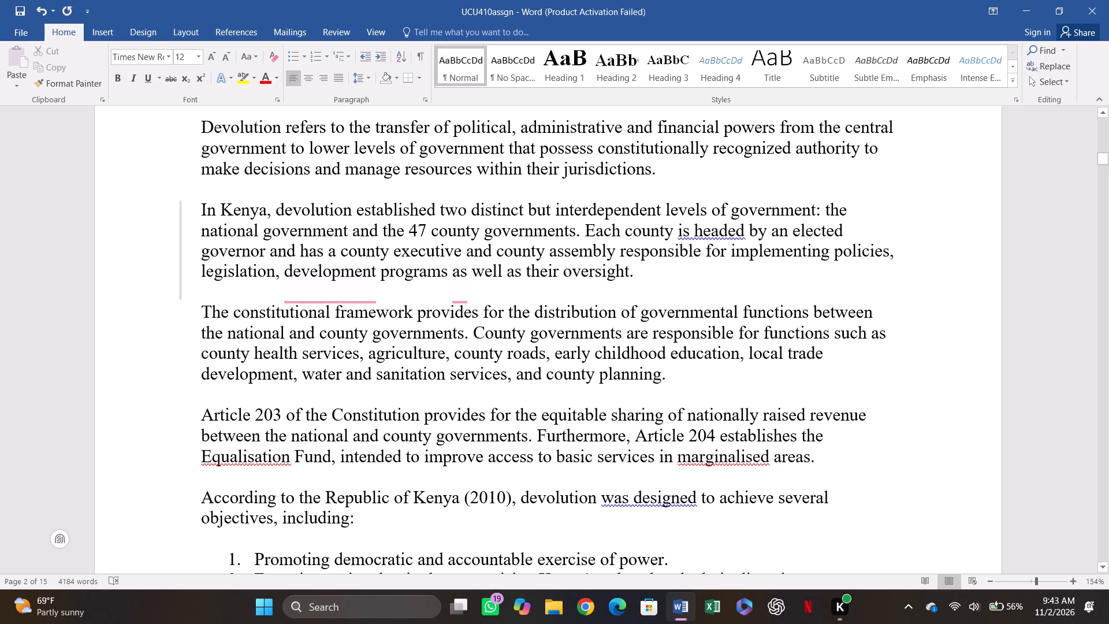
Change the spellings in the Article 203 paragraph to the American "Equalization" and "marginalized".
scroll(692, 280, down, 1)
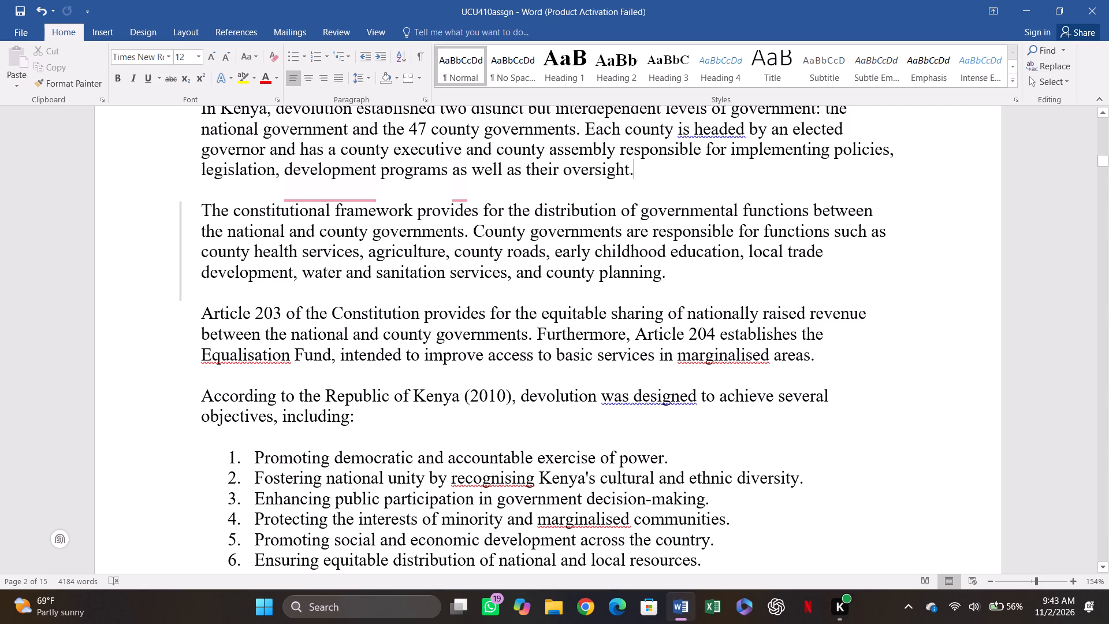
scroll(689, 272, down, 1)
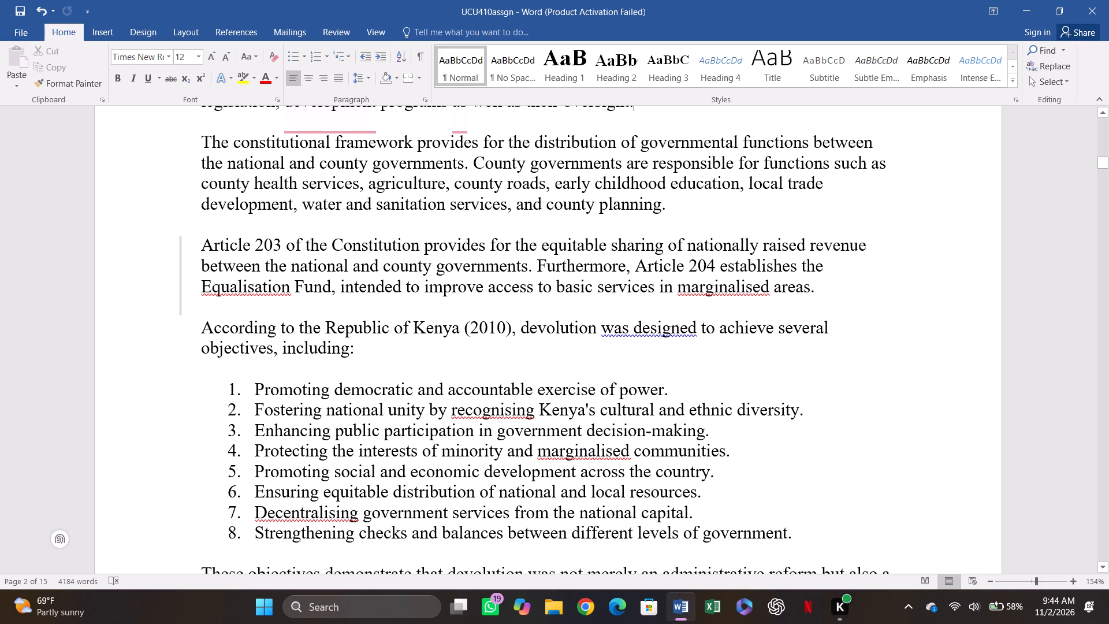
click(251, 289)
key(BackSpace)
key(z)
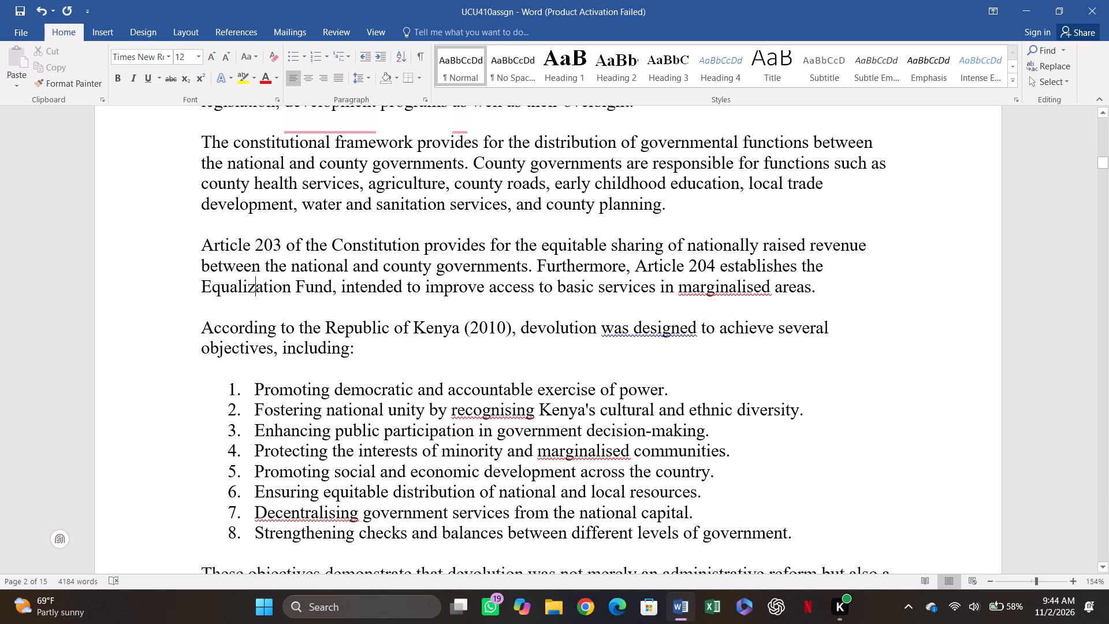
click(752, 290)
key(BackSpace)
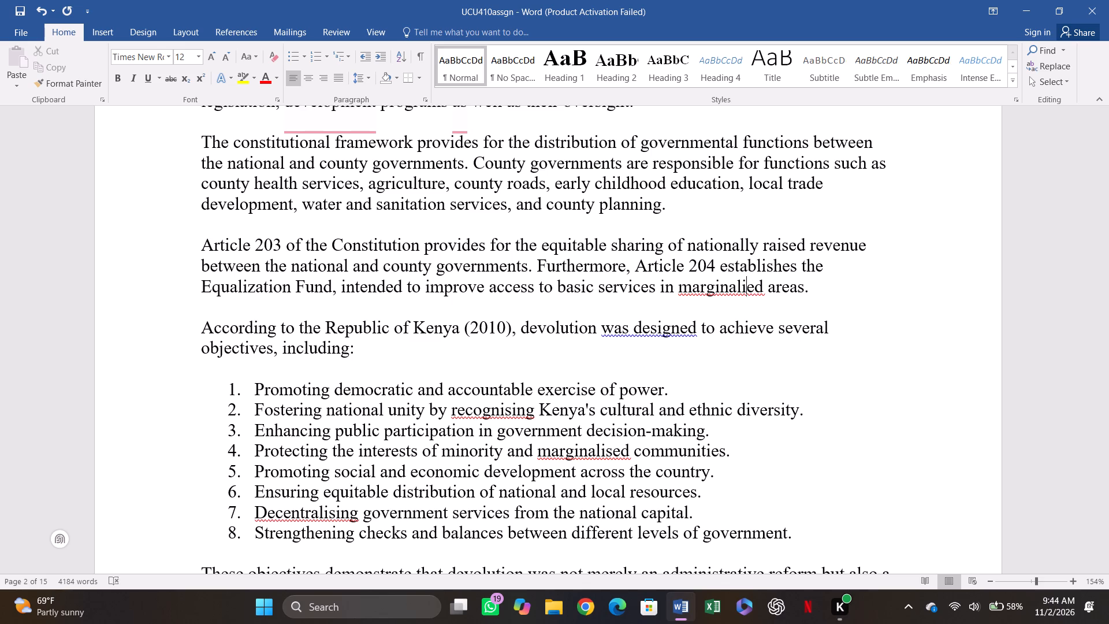
key(z)
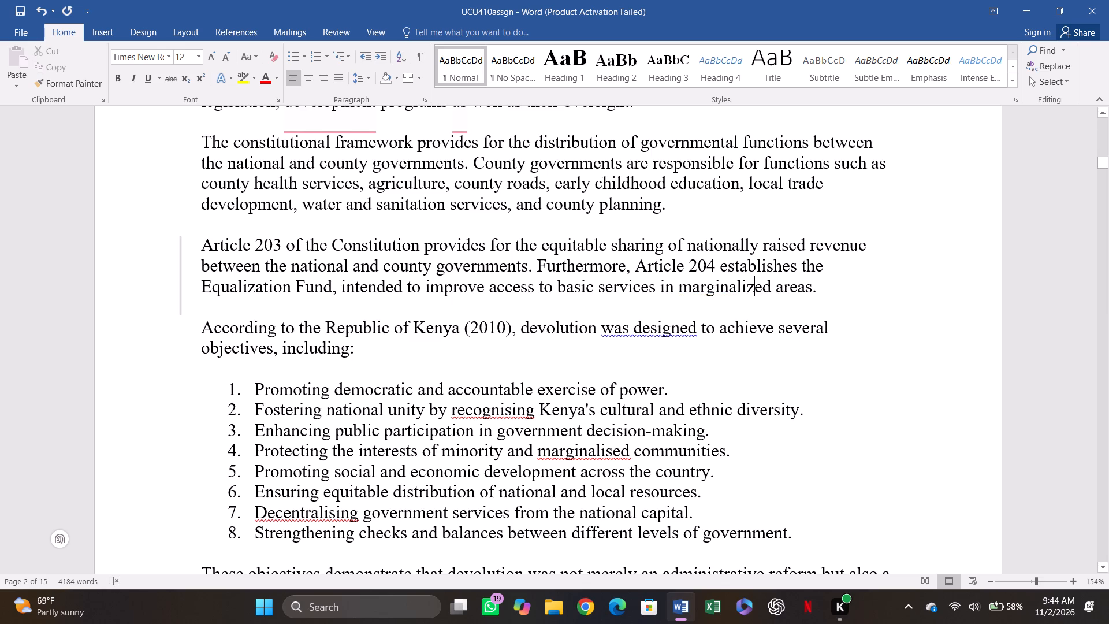
Review the numbered list of devolution objectives and its closing paragraph for spelling and wording.
scroll(832, 311, down, 1)
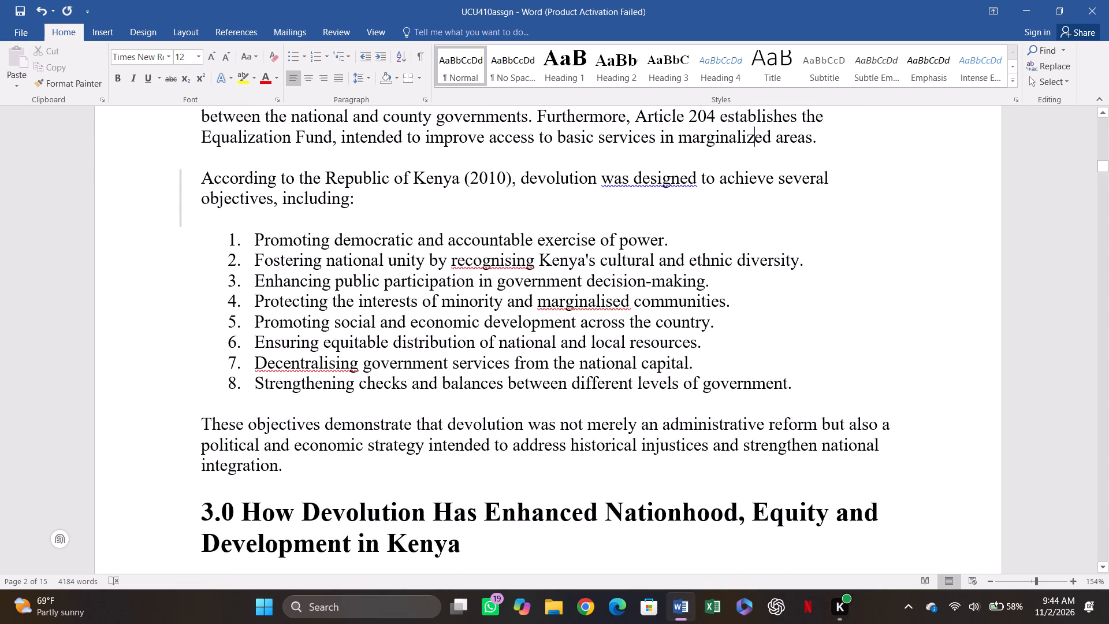
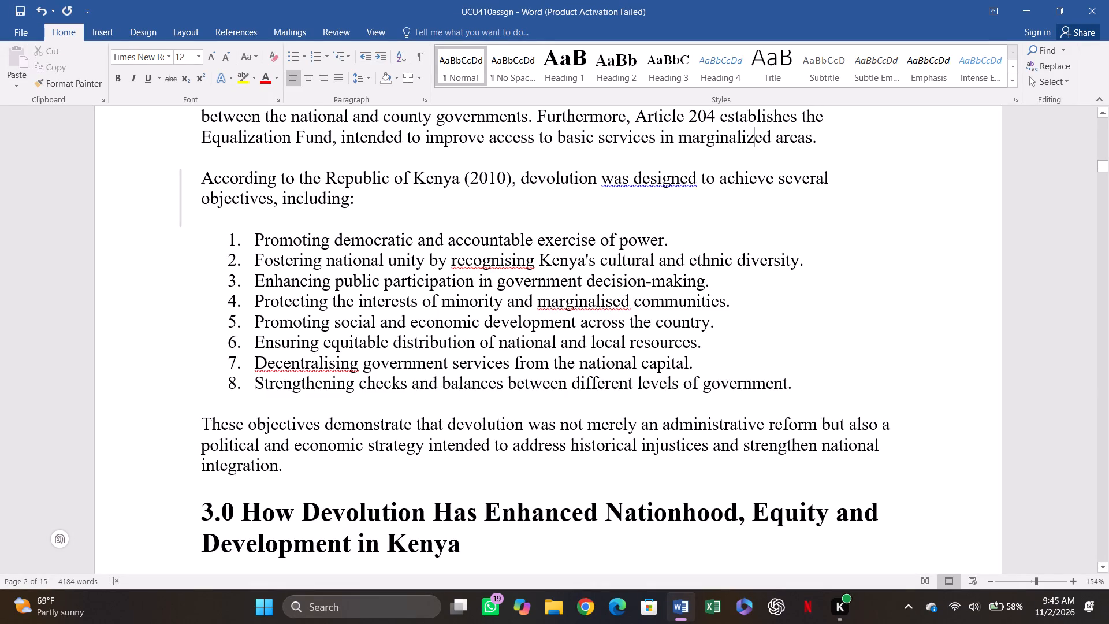
Replace the source "Republic of Kenya (2010)" in the sentence introducing the devolution objectives with "2010 constitution of Kenya".
click(511, 179)
key(BackSpace)
key(BackSpace)
key(BackSpace)
key(BackSpace)
key(BackSpace)
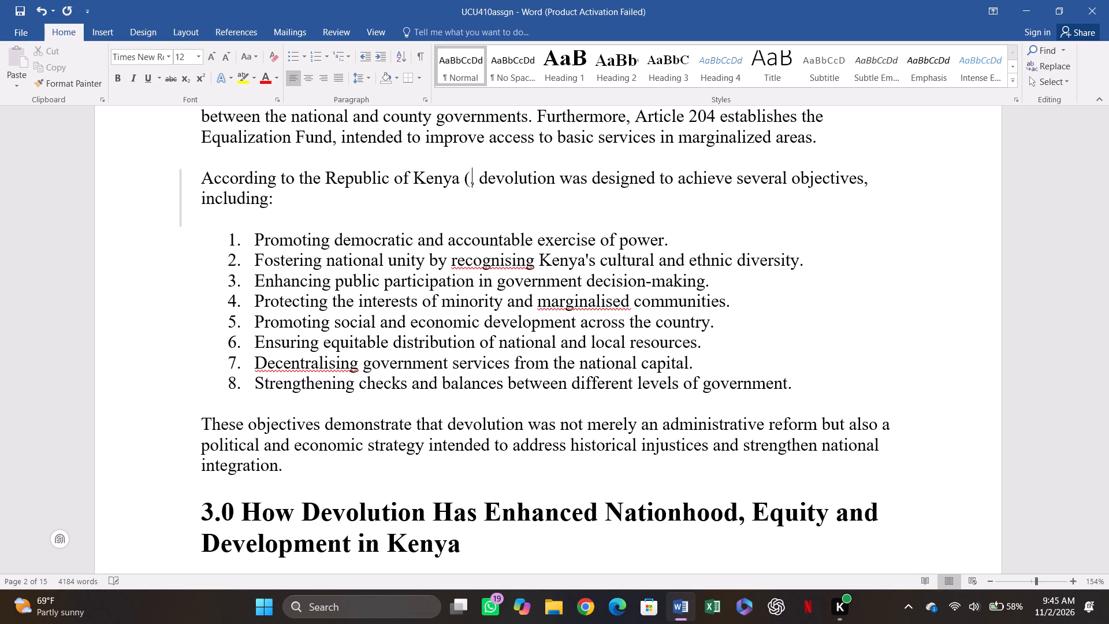
key(BackSpace)
key(BackSpace)
key(BackSpace)
key(BackSpace)
key(BackSpace)
key(BackSpace)
key(BackSpace)
key(BackSpace)
key(BackSpace)
key(BackSpace)
key(BackSpace)
key(BackSpace)
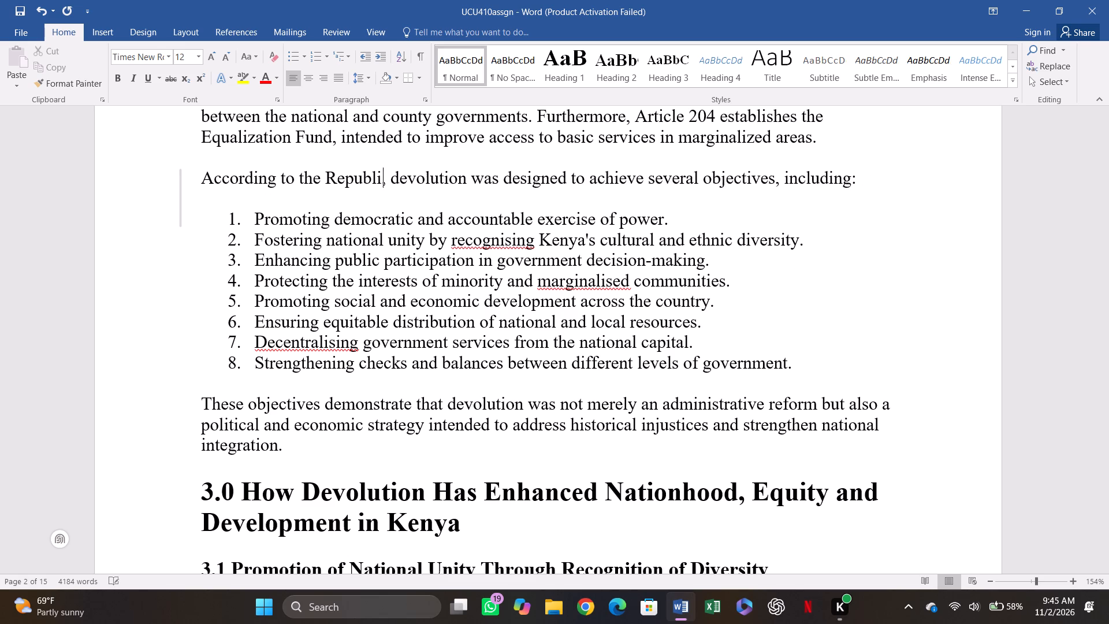
key(BackSpace)
key(BackSpace)
key(BackSpace)
key(BackSpace)
key(BackSpace)
key(BackSpace)
key(BackSpace)
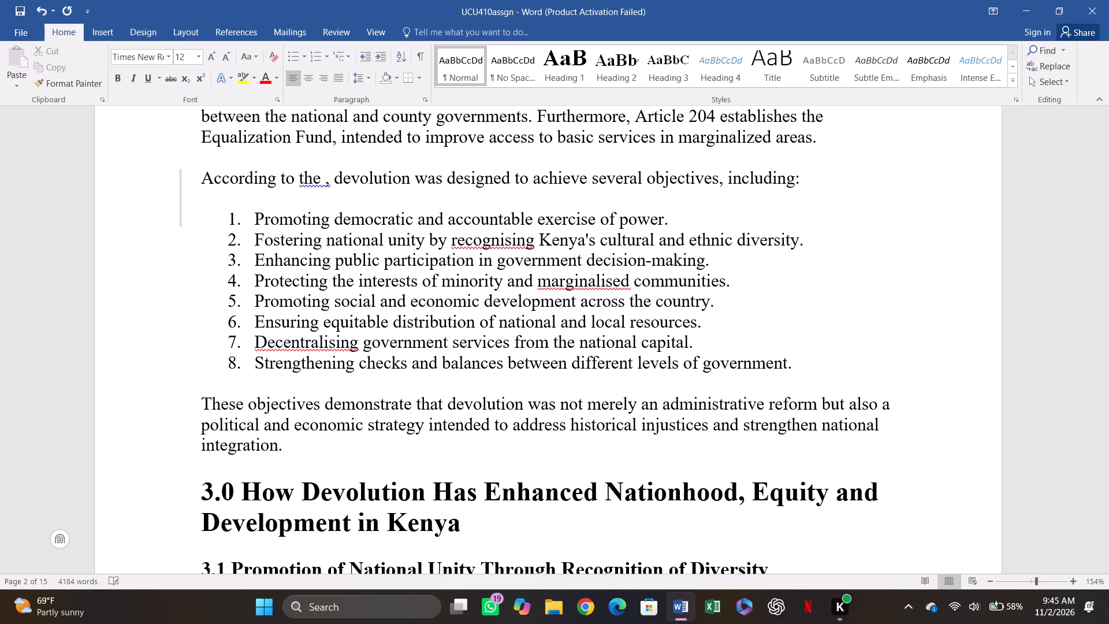
text(2010)
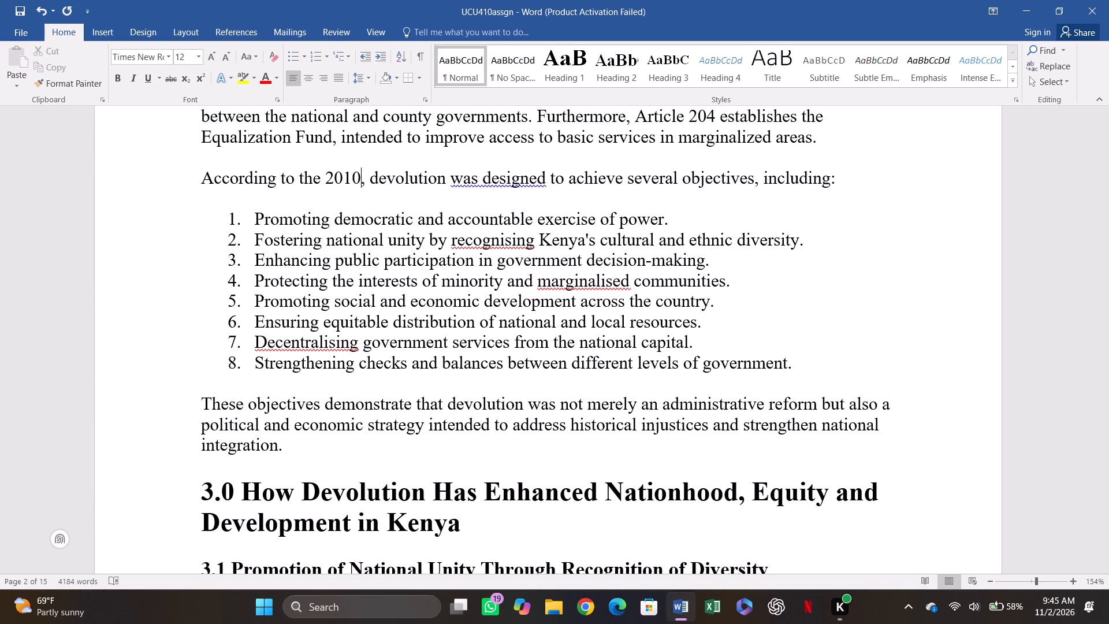
key(space)
text(c)
text(onstit)
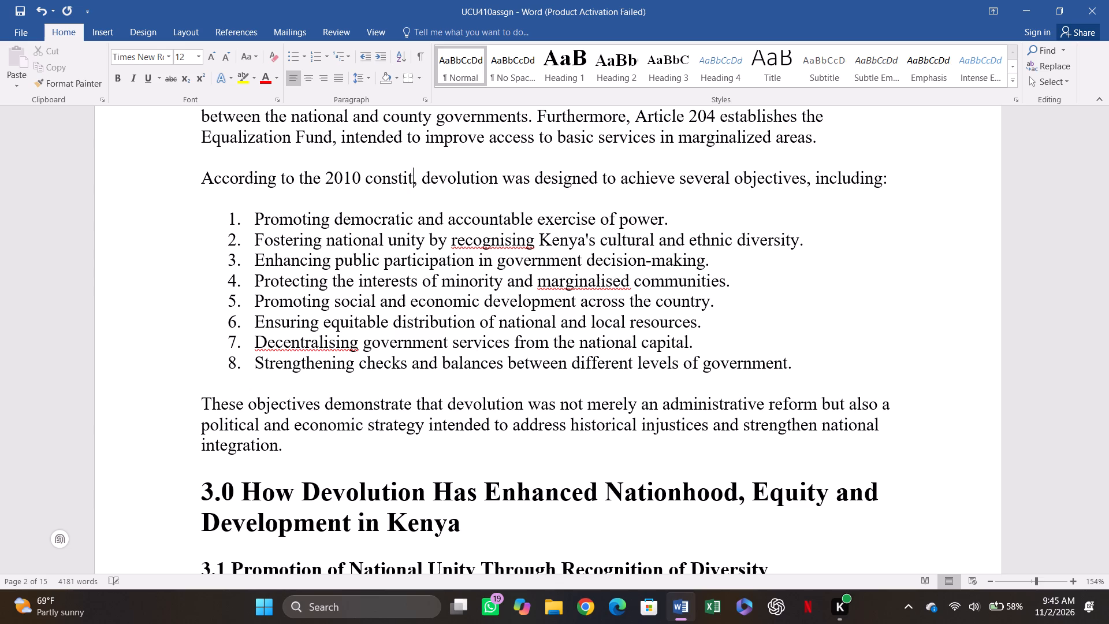
key(u)
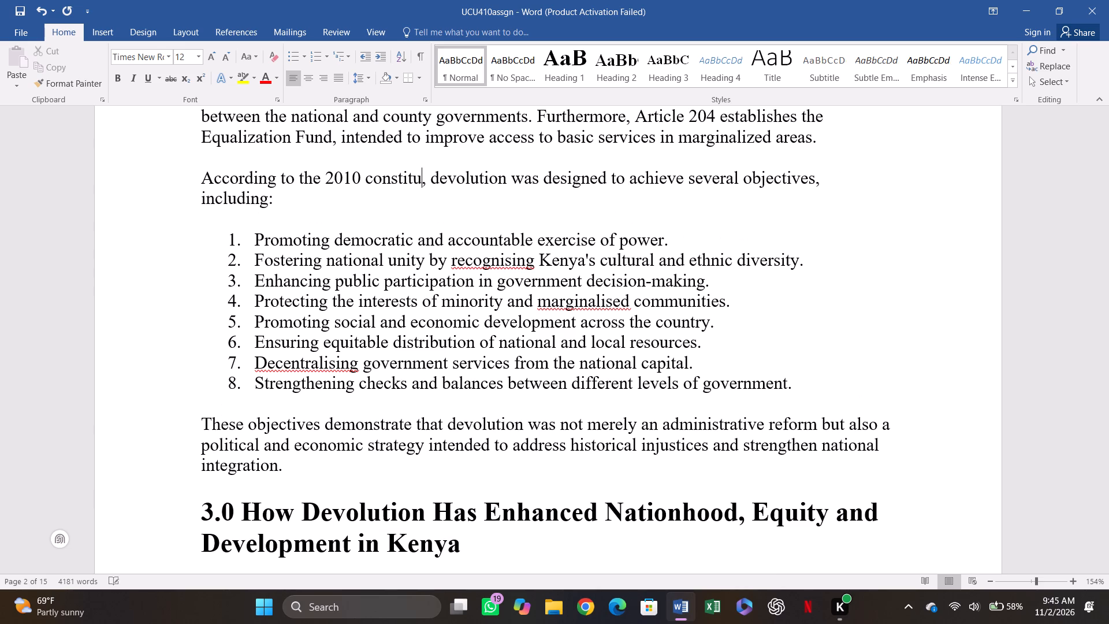
text(tion of)
key(space)
text(Kenya)
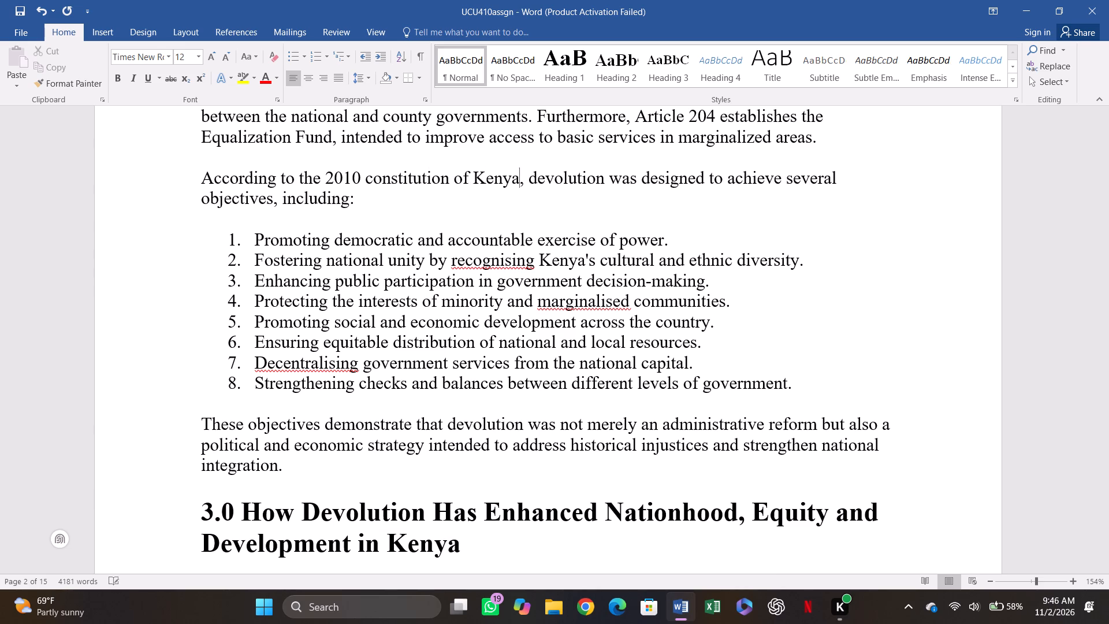
drag(511, 179, 673, 207)
click(889, 258)
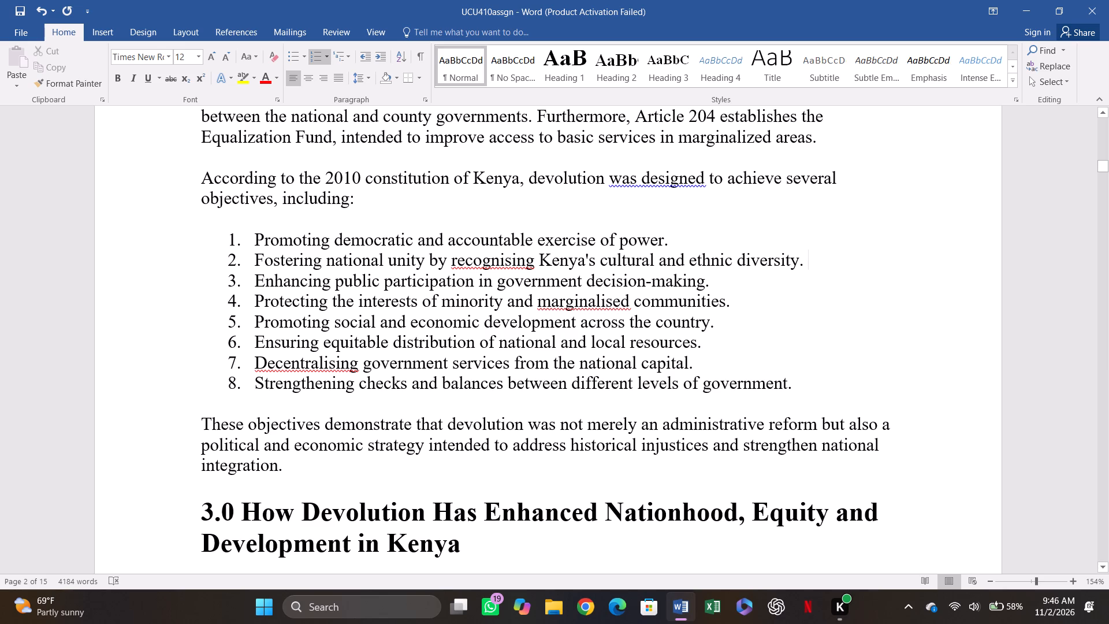
Replace the word "designed" with "set" in the sentence introducing the devolution objectives.
click(709, 179)
key(BackSpace)
key(BackSpace)
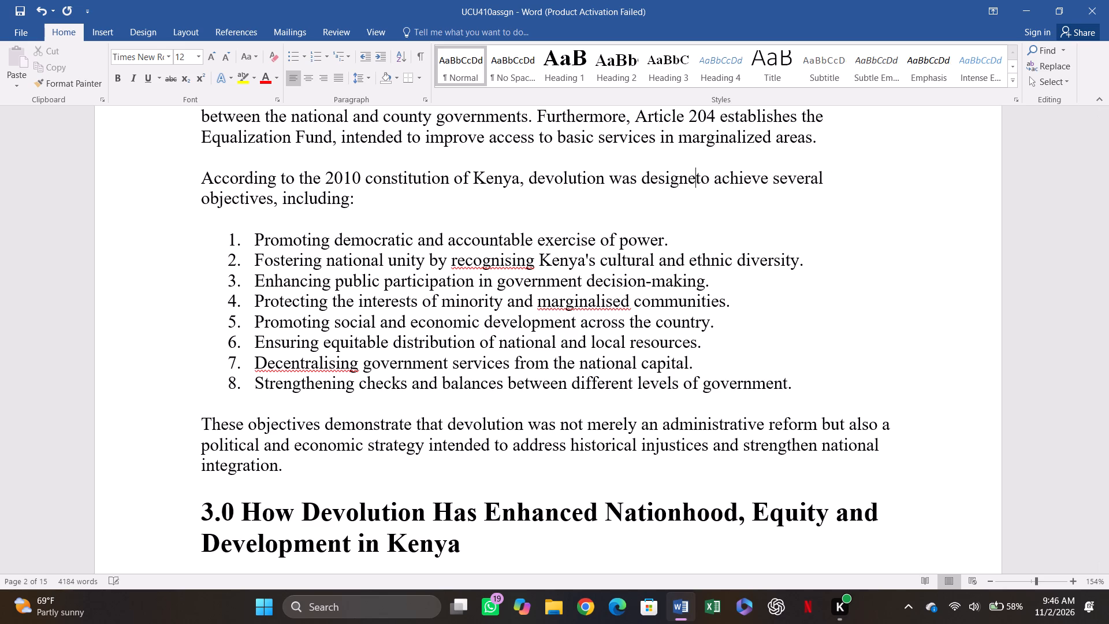
key(BackSpace)
key(BackSpace)
key(BackSpace)
key(BackSpace)
key(BackSpace)
key(BackSpace)
key(BackSpace)
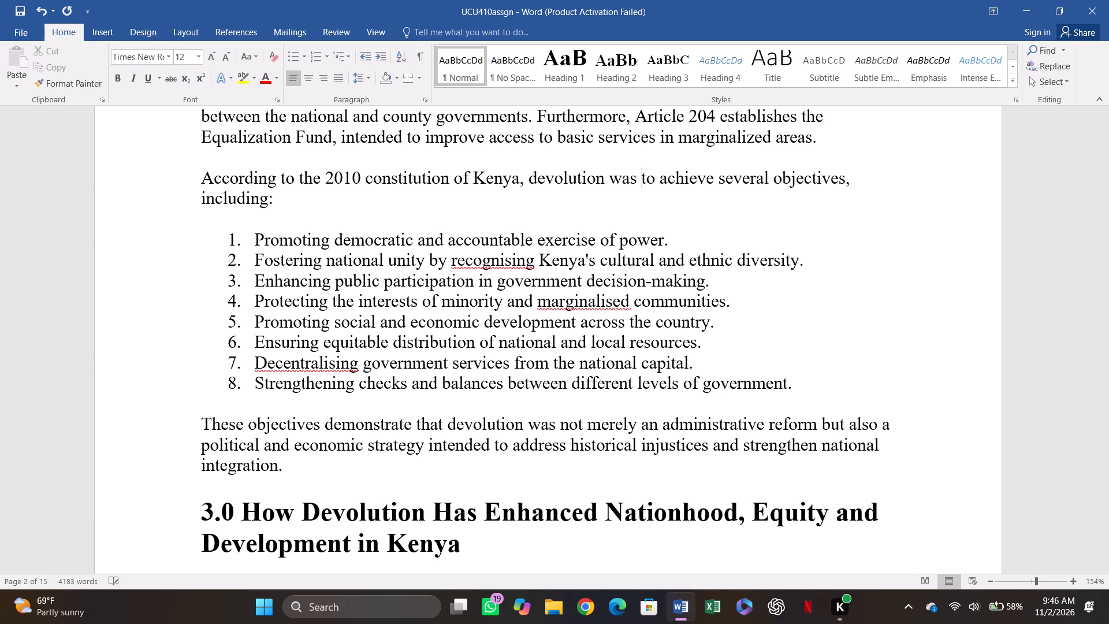
text(set)
key(space)
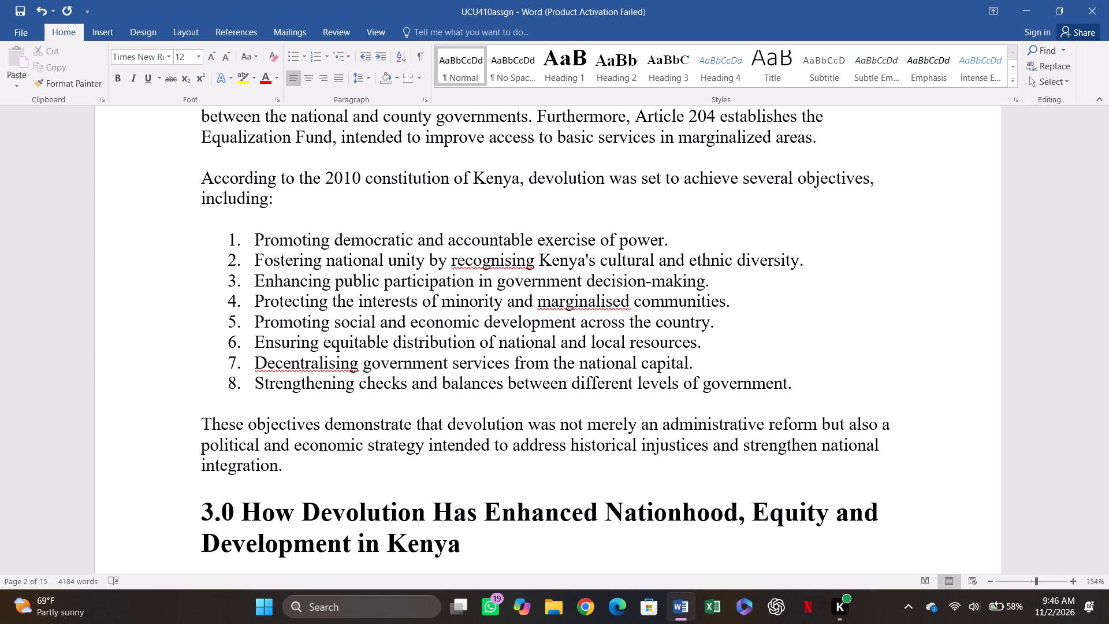
Change the spellings in the numbered objectives list to the American "recognizing", "marginalized" and "Decentralizing".
scroll(564, 220, down, 1)
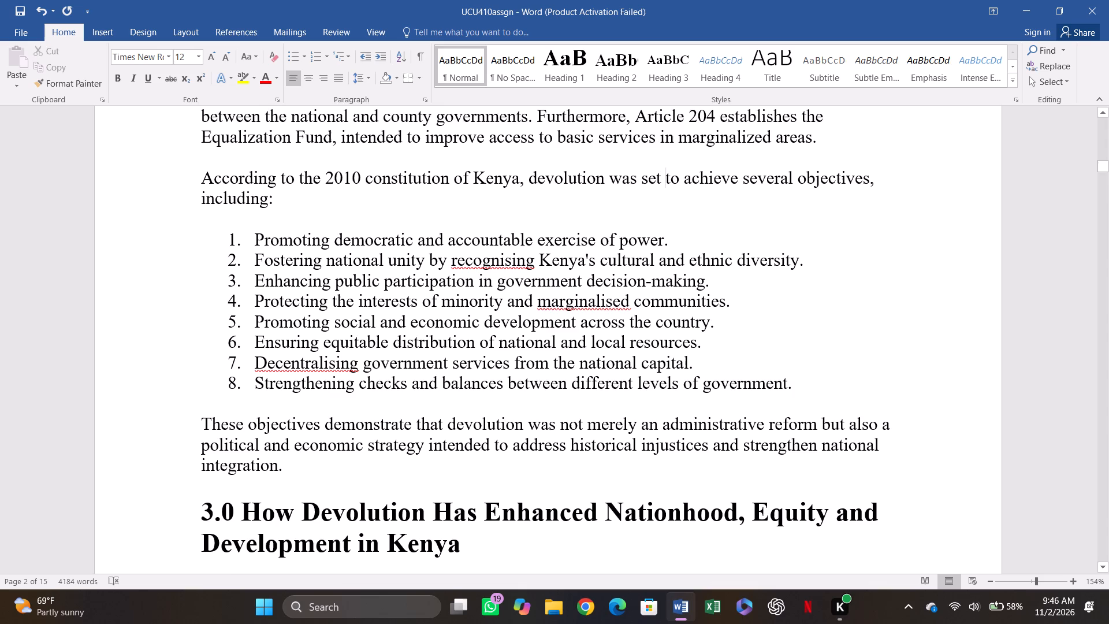
scroll(564, 220, down, 1)
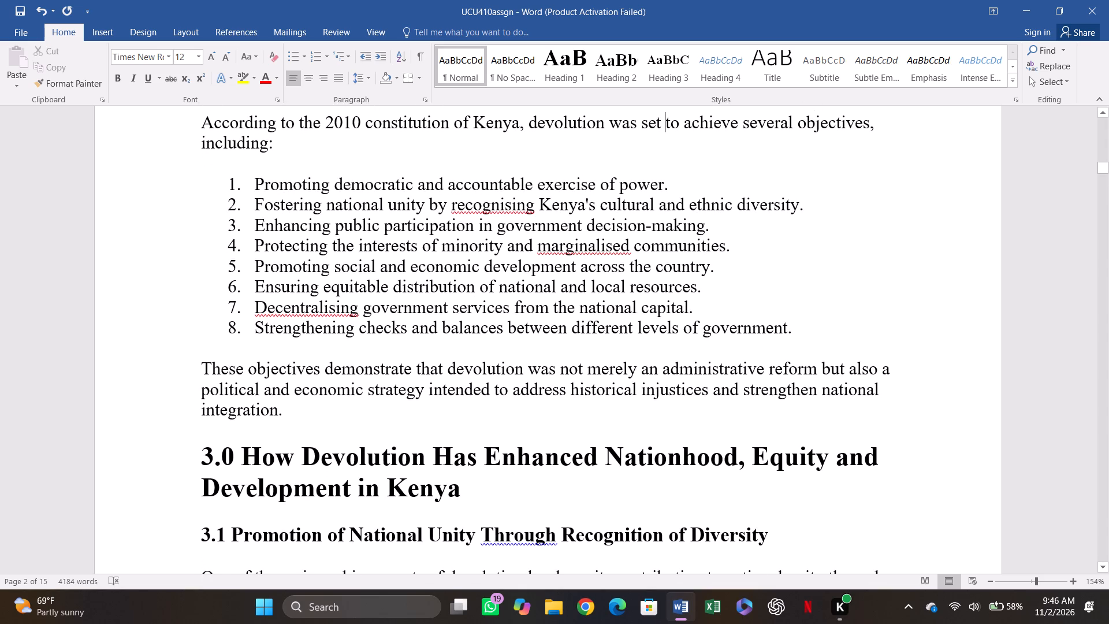
click(511, 205)
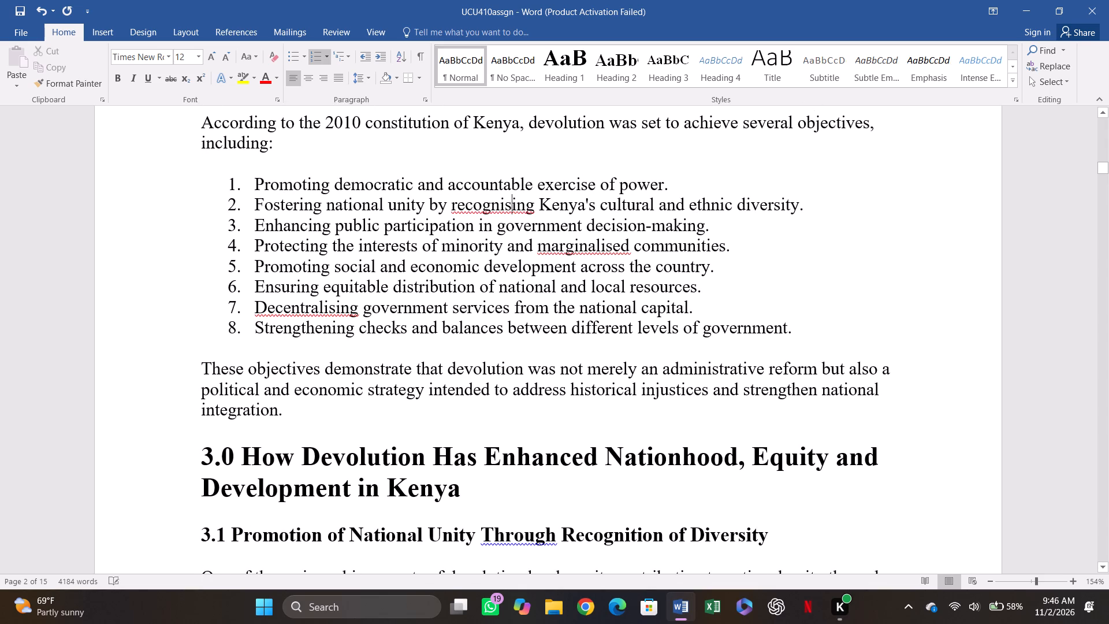
key(BackSpace)
key(z)
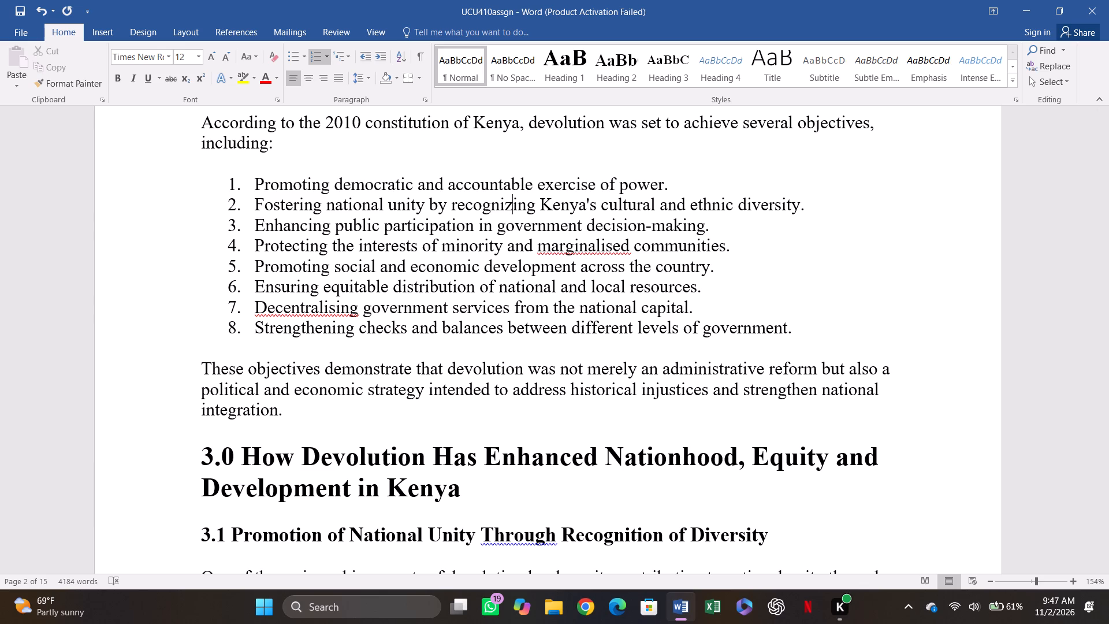
click(612, 246)
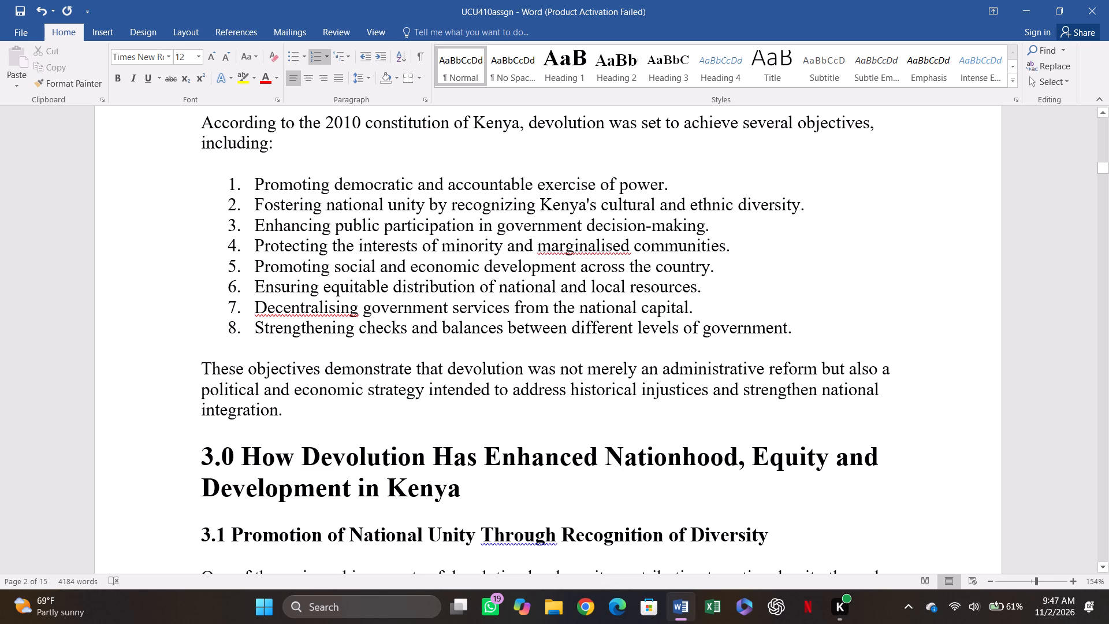
key(BackSpace)
key(z)
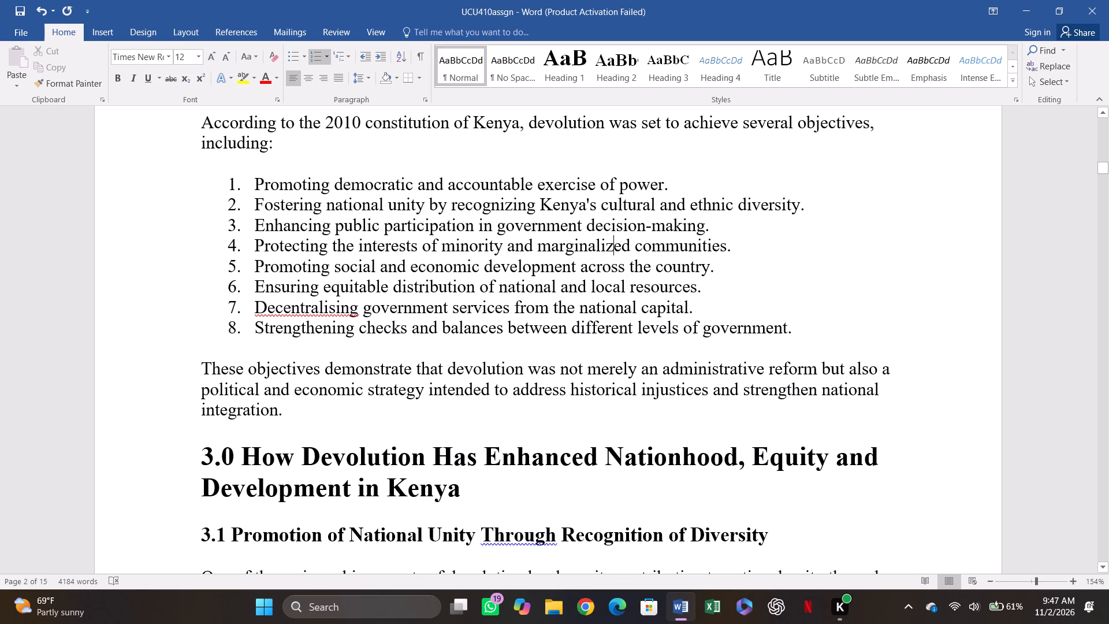
scroll(546, 268, down, 1)
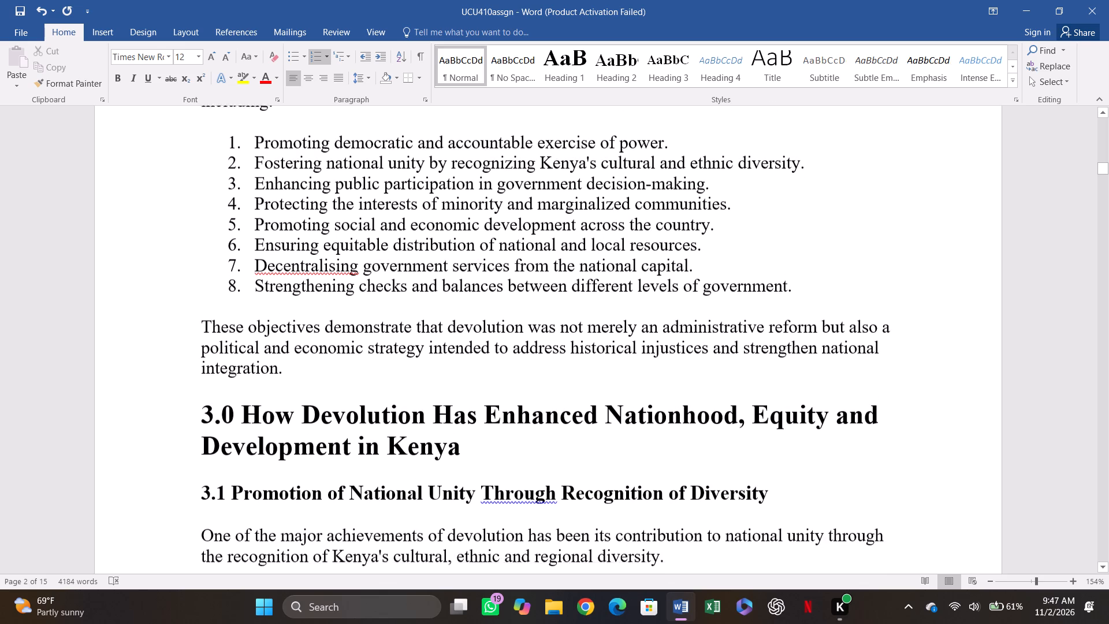
scroll(546, 268, down, 1)
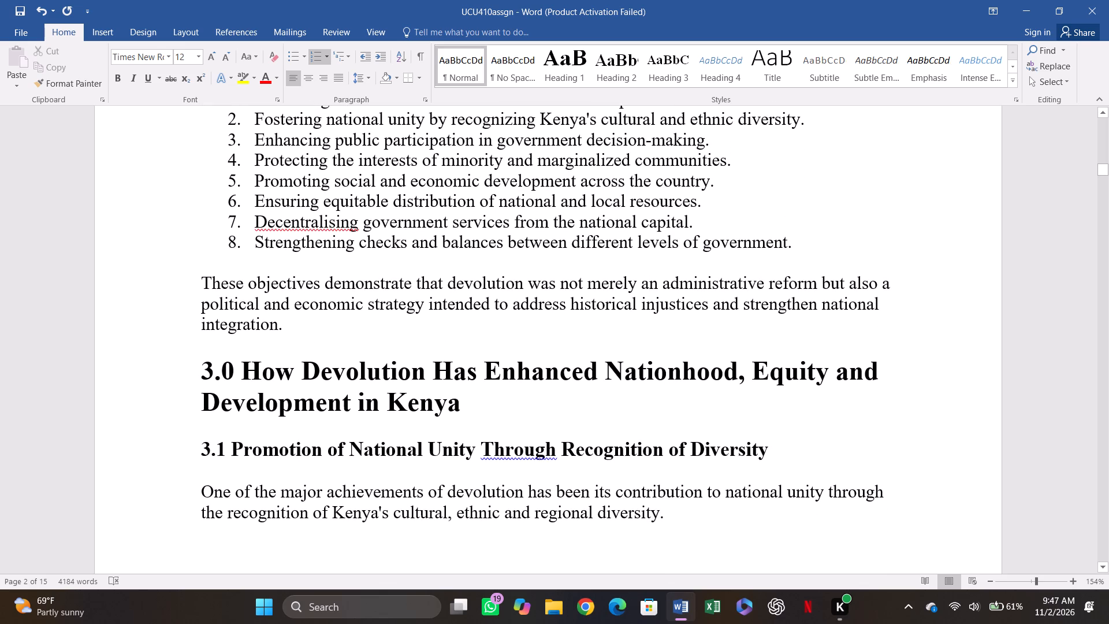
click(334, 223)
key(BackSpace)
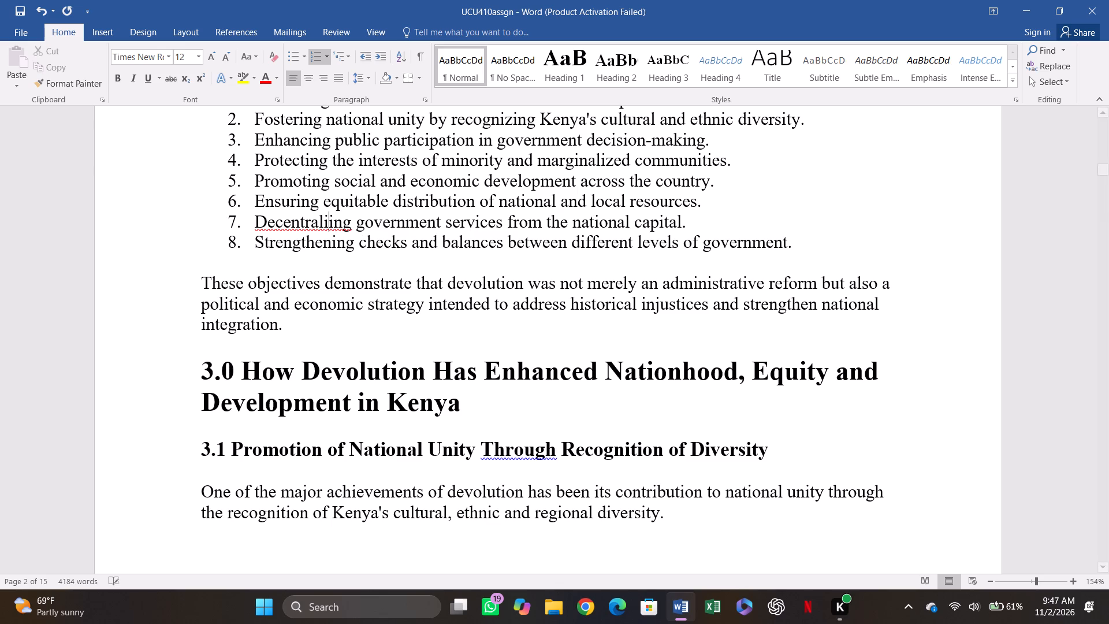
key(z)
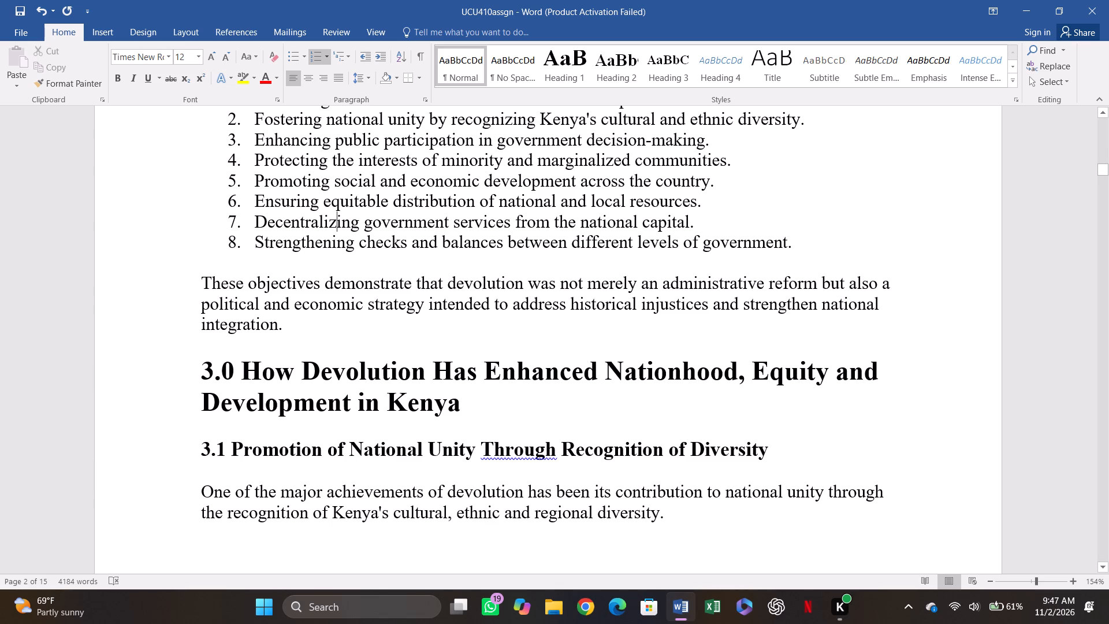
Remove the number "3.0" from the "How Devolution Has Enhanced Nationhood, Equity and Development in Kenya" heading, keeping the heading on its own line.
scroll(542, 252, down, 1)
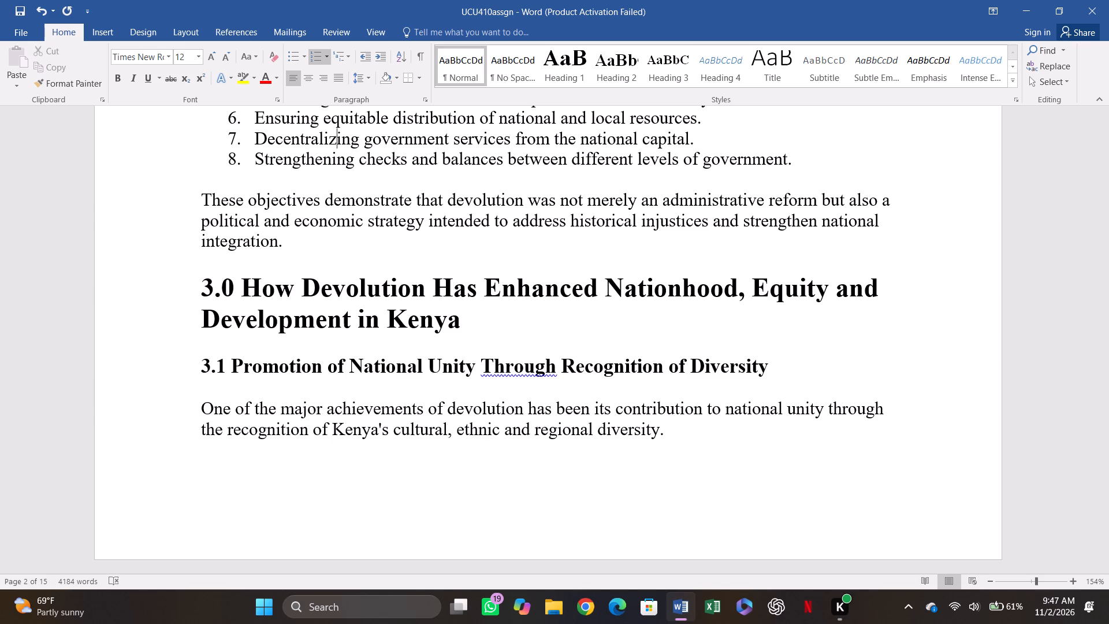
click(241, 285)
key(BackSpace)
key(BackSpace)
key(BackSpace)
key(BackSpace)
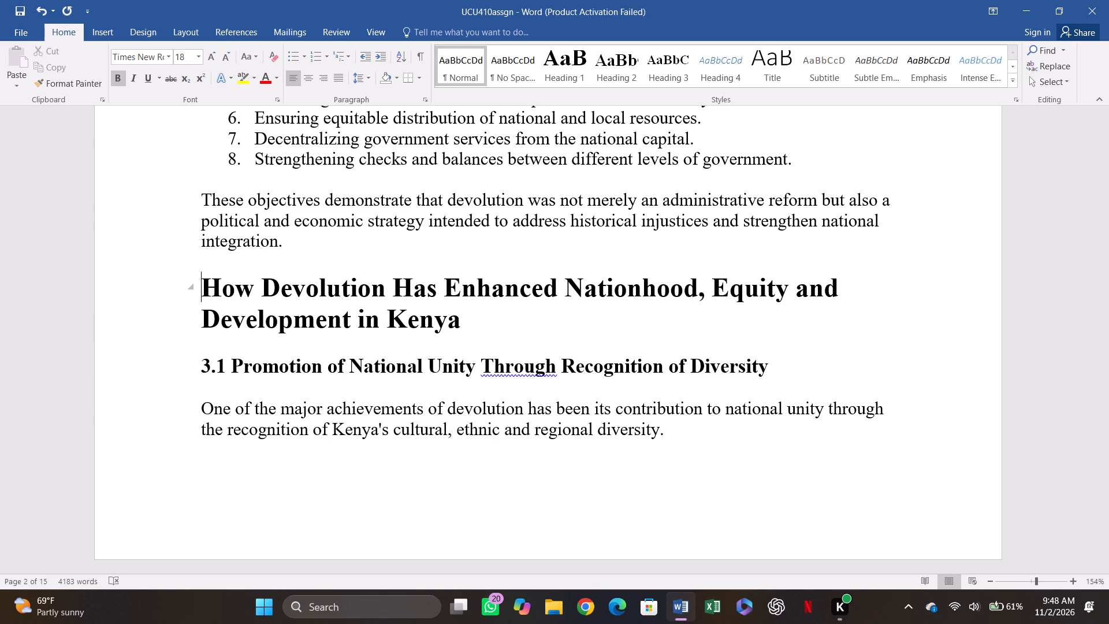
key(BackSpace)
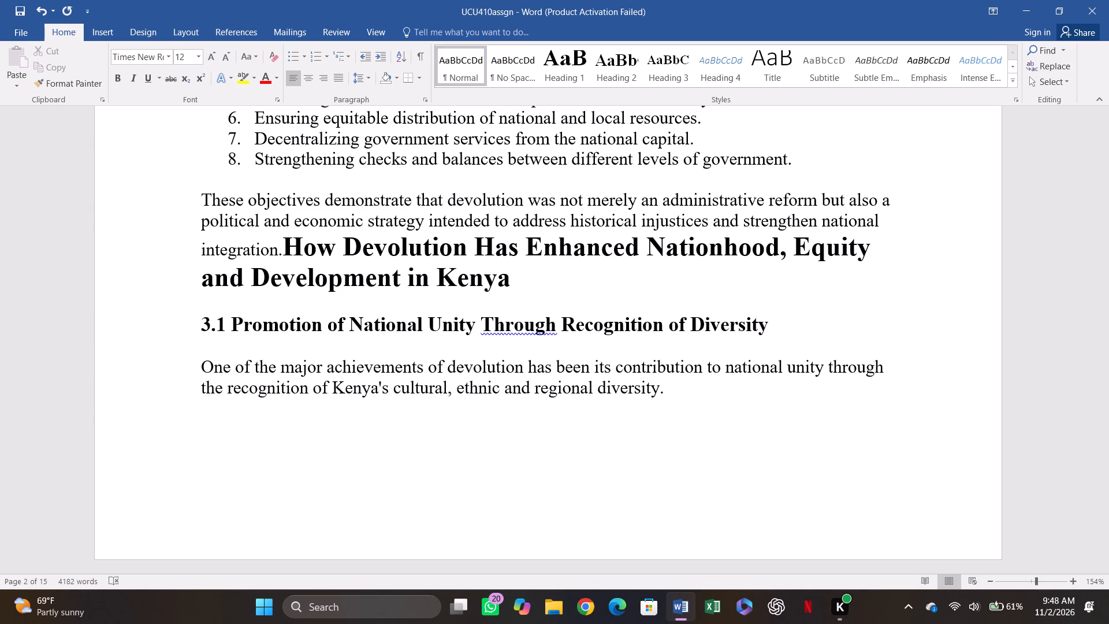
key(Return)
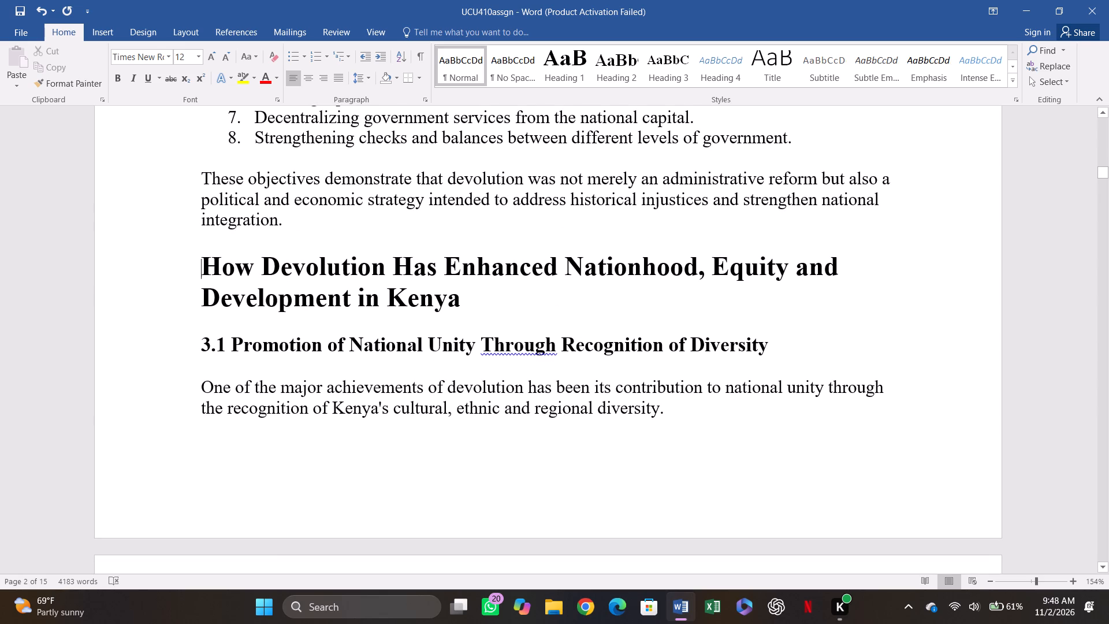
Skim the essay from the introduction through the healthcare section to check the edited text and the sections still needing edits.
scroll(285, 228, up, 3)
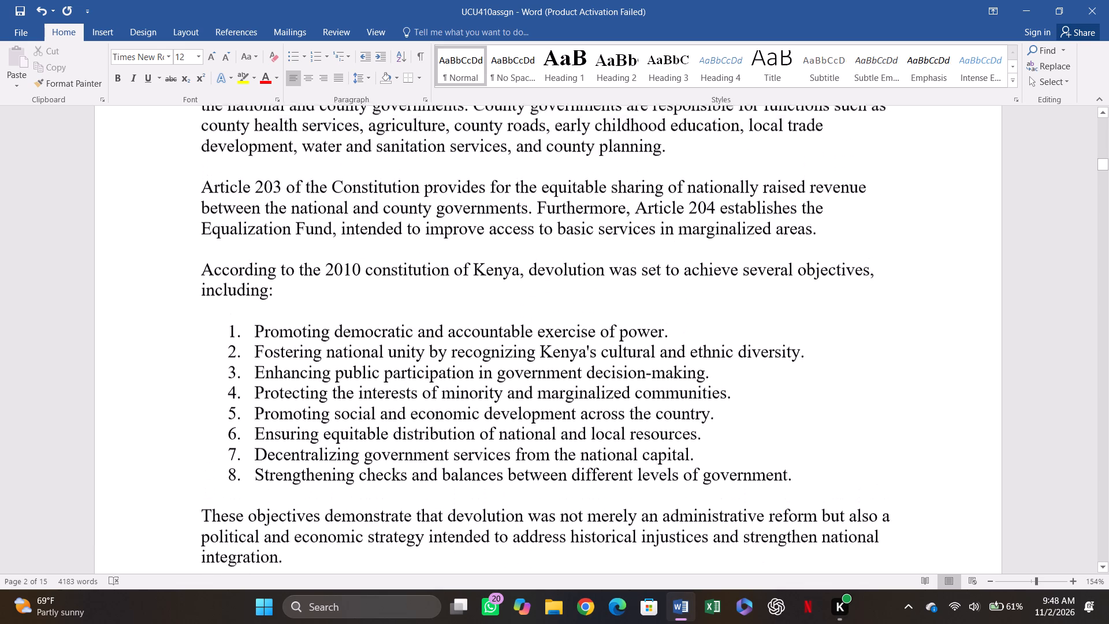
scroll(285, 228, up, 3)
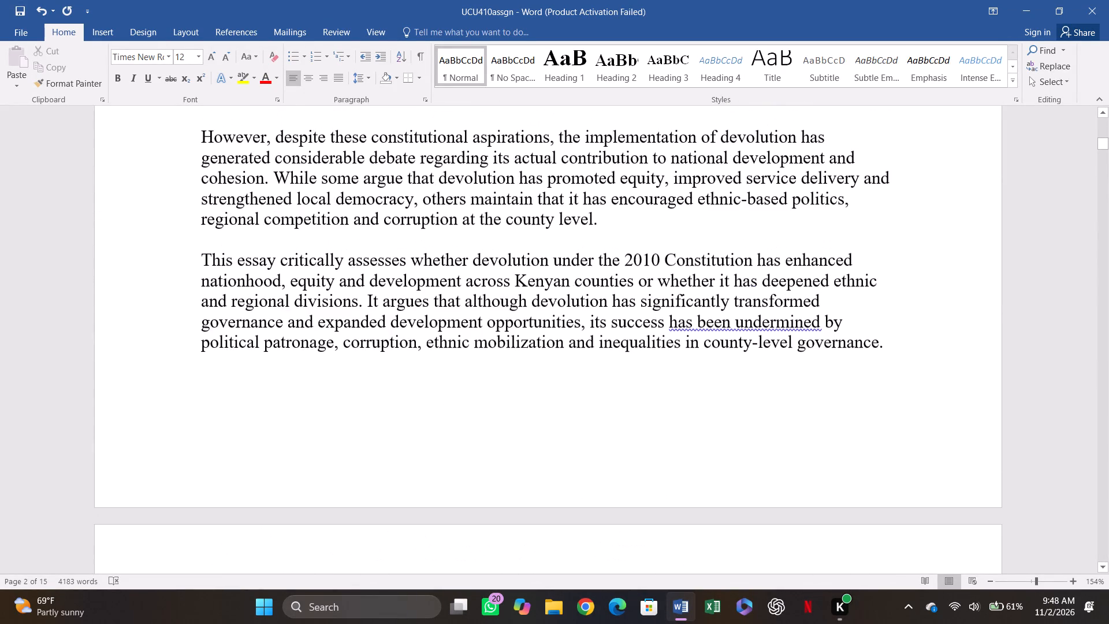
scroll(285, 228, up, 2)
scroll(285, 228, down, 2)
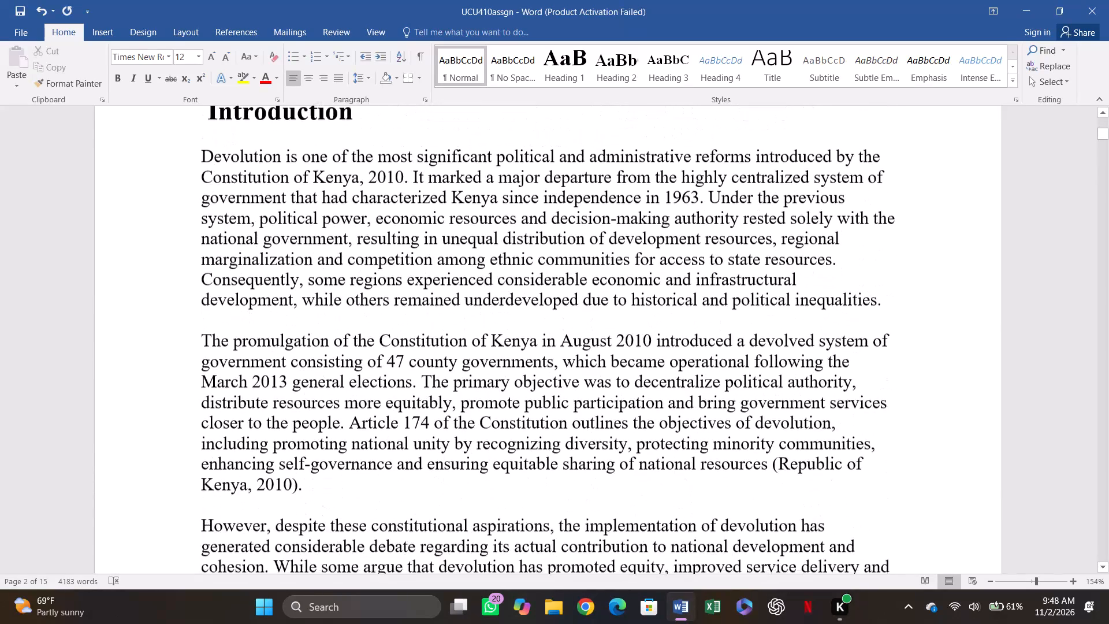
scroll(285, 228, down, 4)
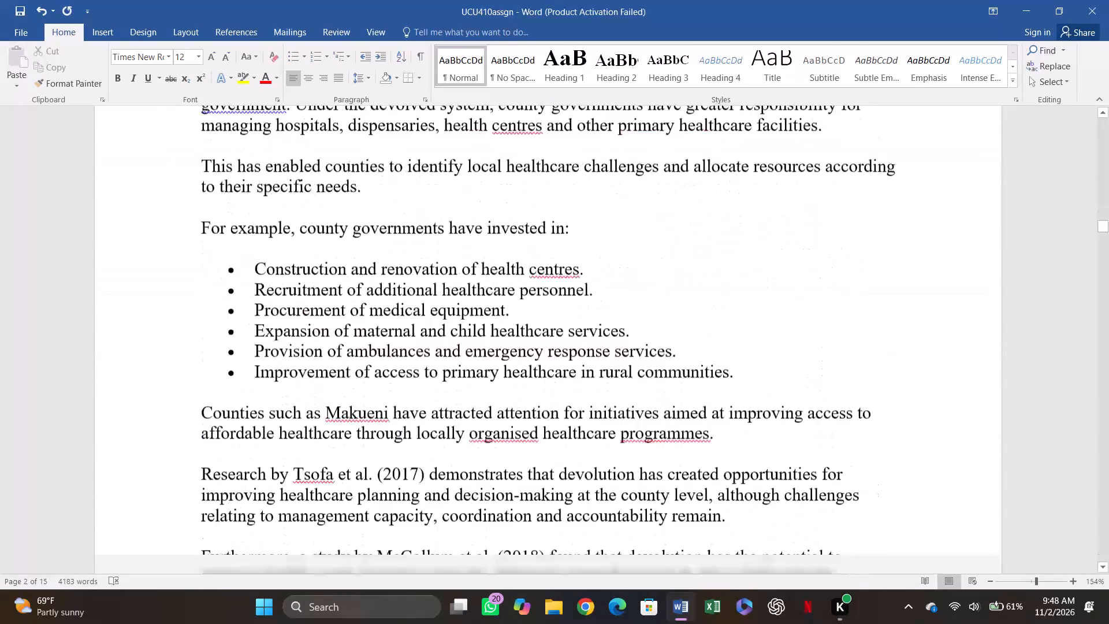
scroll(285, 228, down, 2)
scroll(285, 228, up, 1)
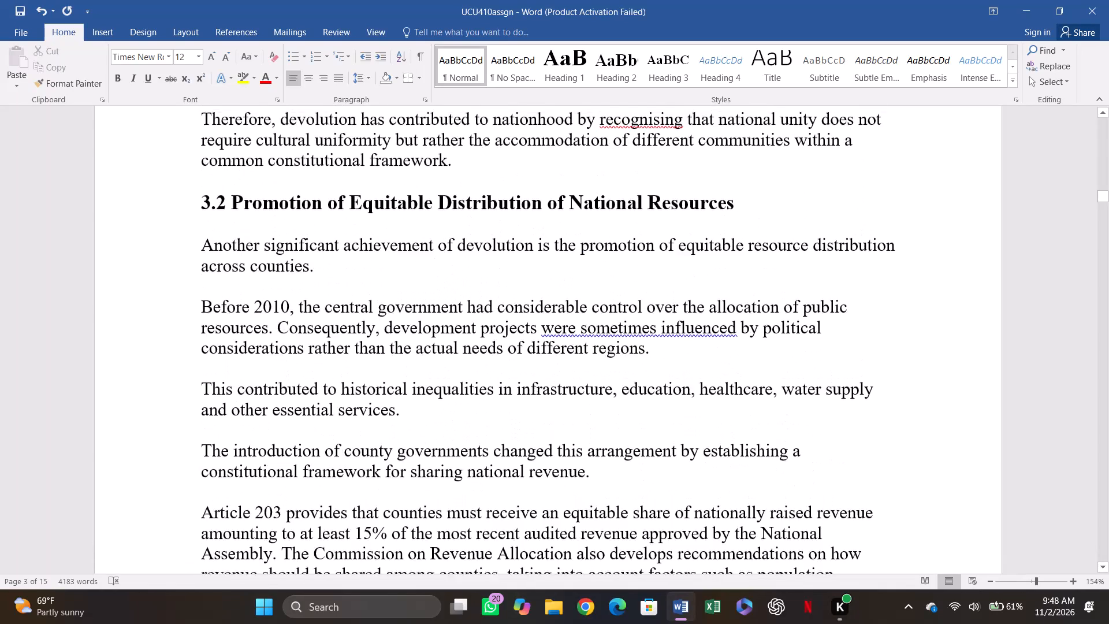
scroll(285, 228, up, 3)
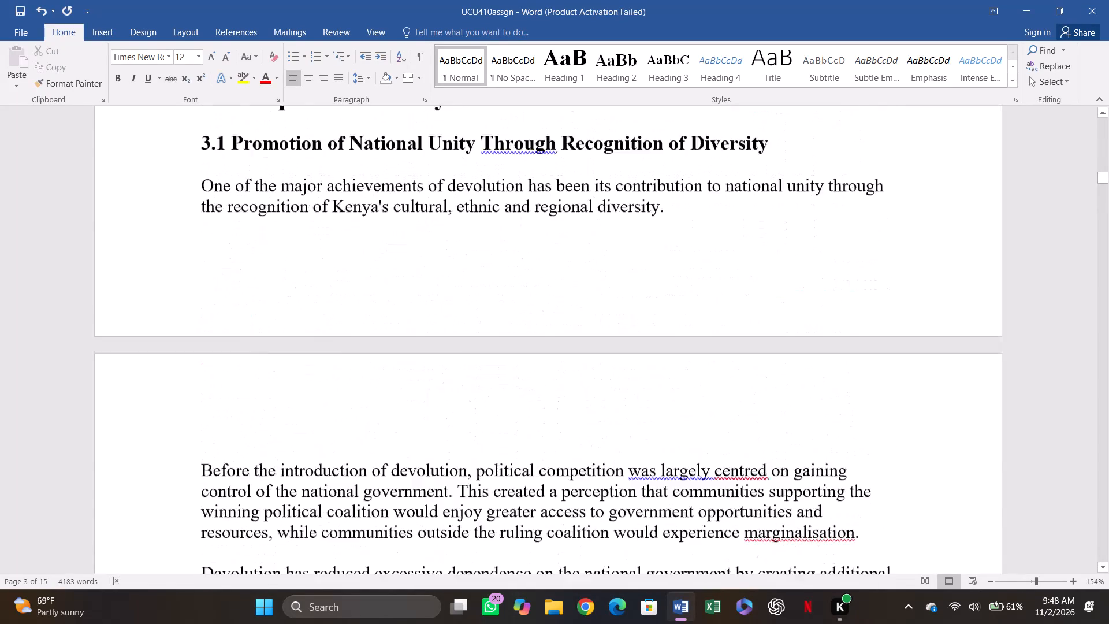
scroll(285, 228, up, 1)
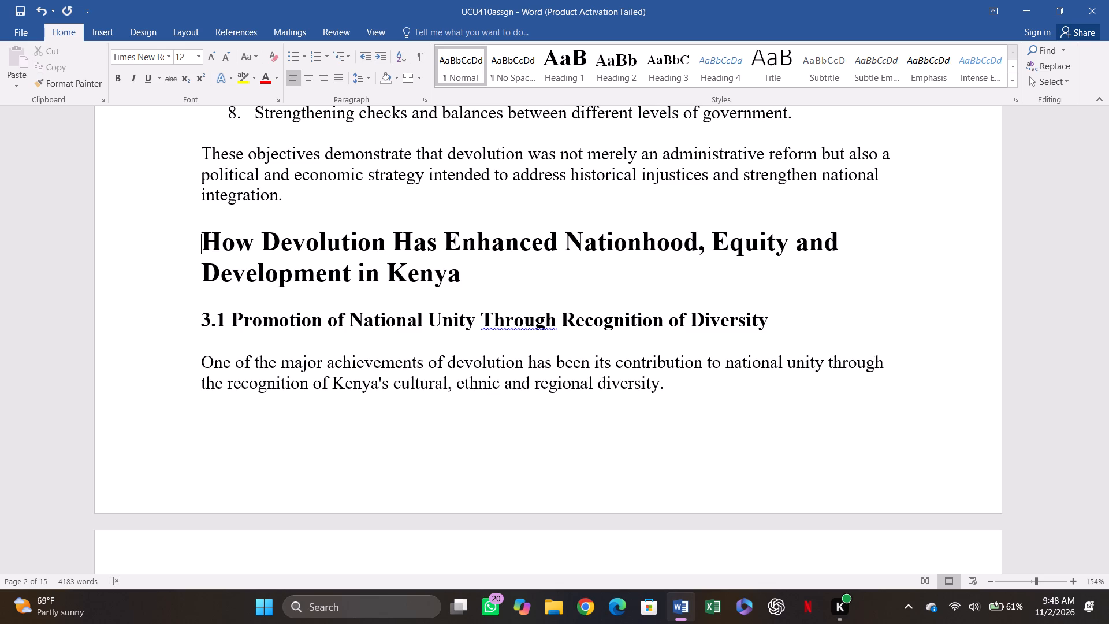
Delete the word "Through" from the "3.1 Promotion of National Unity" heading.
click(556, 324)
key(BackSpace)
key(BackSpace)
key(BackSpace)
key(BackSpace)
key(BackSpace)
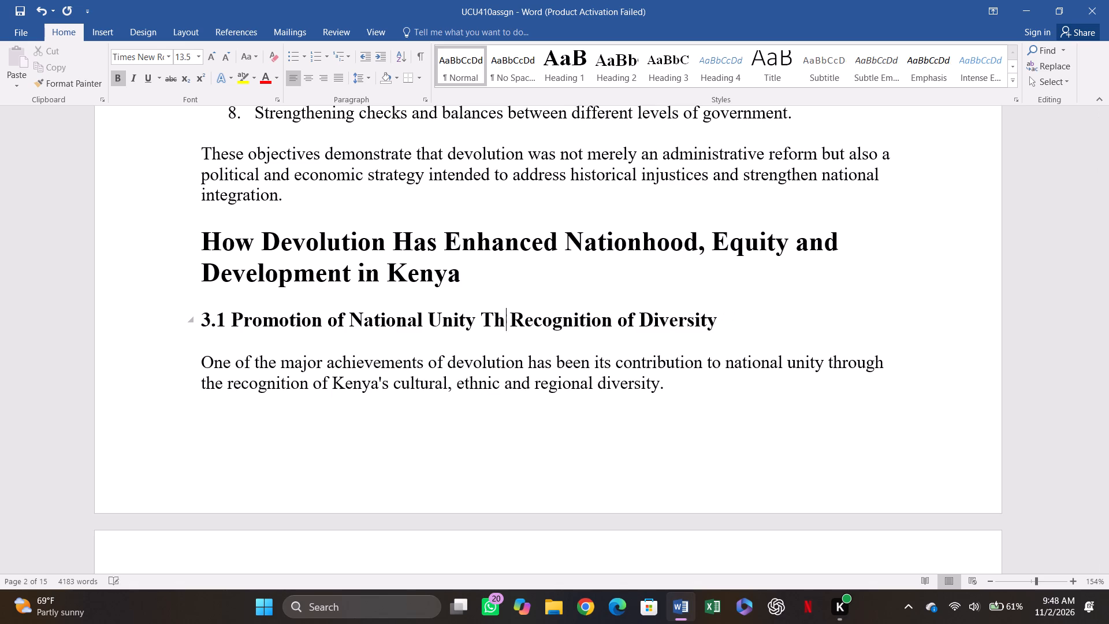
key(BackSpace)
key(BackSpace)
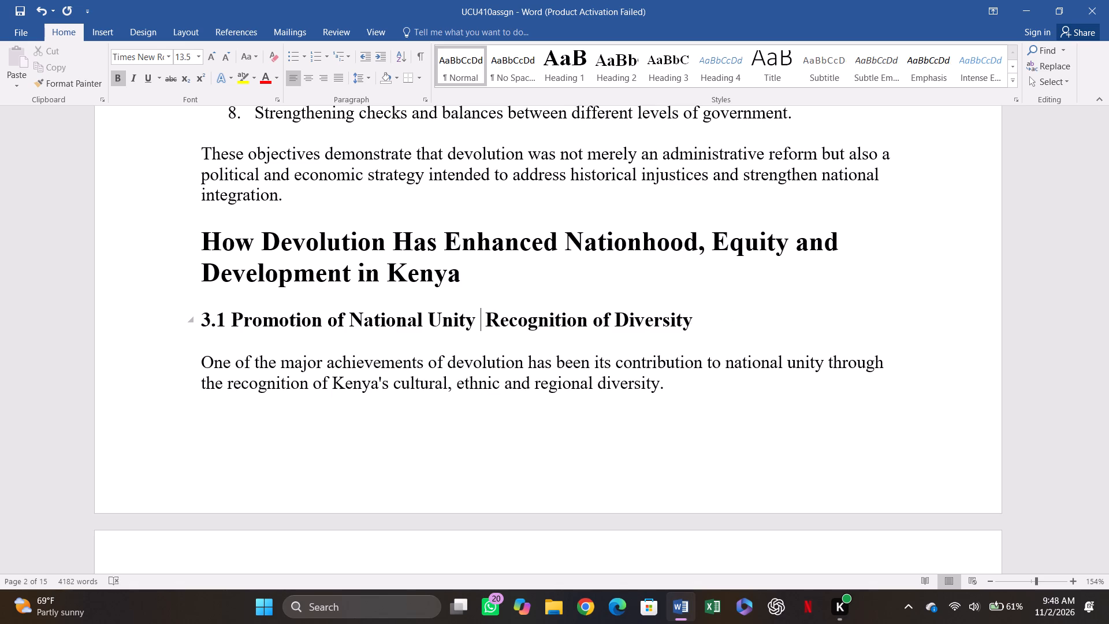
click(556, 324)
Remove the number "3.1" from the "Promotion of National Unity" heading, keeping the heading on its own line.
click(231, 324)
key(BackSpace)
key(BackSpace)
key(BackSpace)
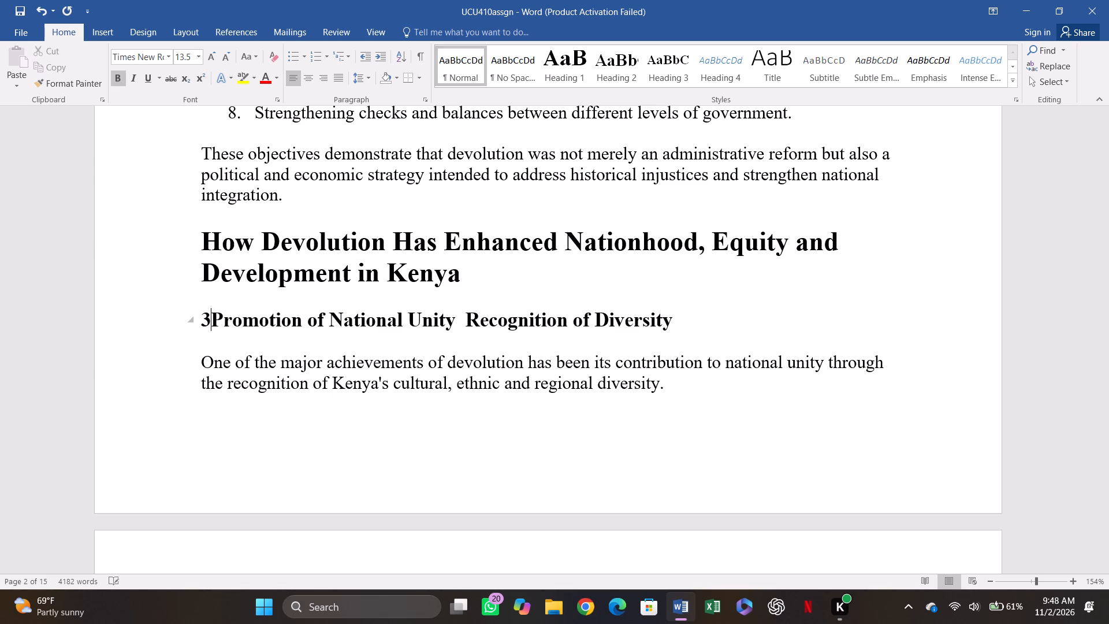
key(BackSpace)
key(BackSpace)
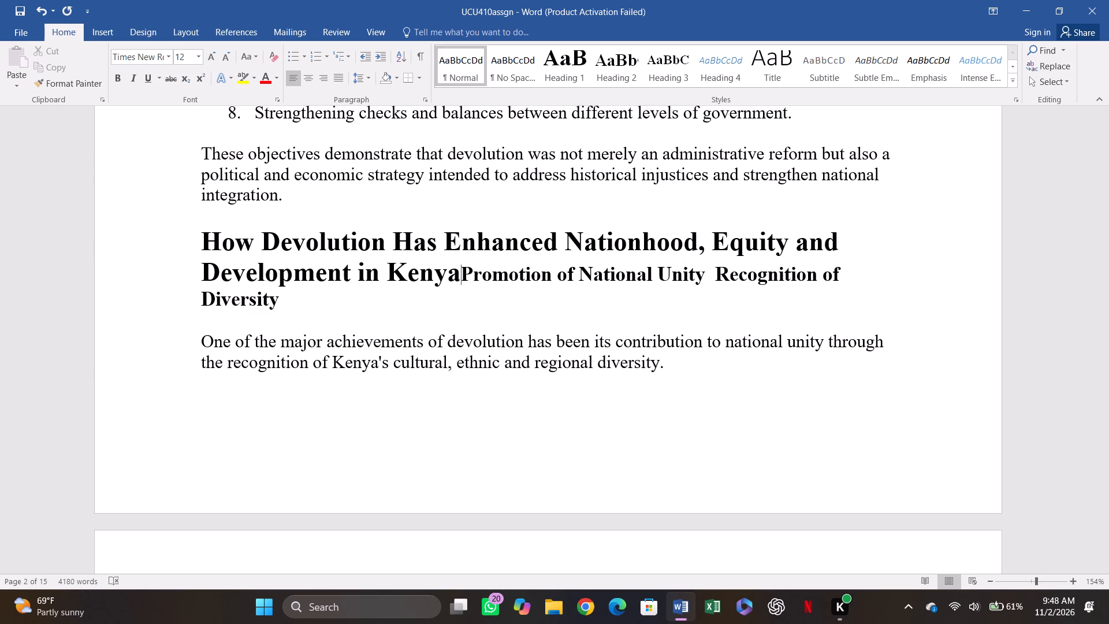
key(Return)
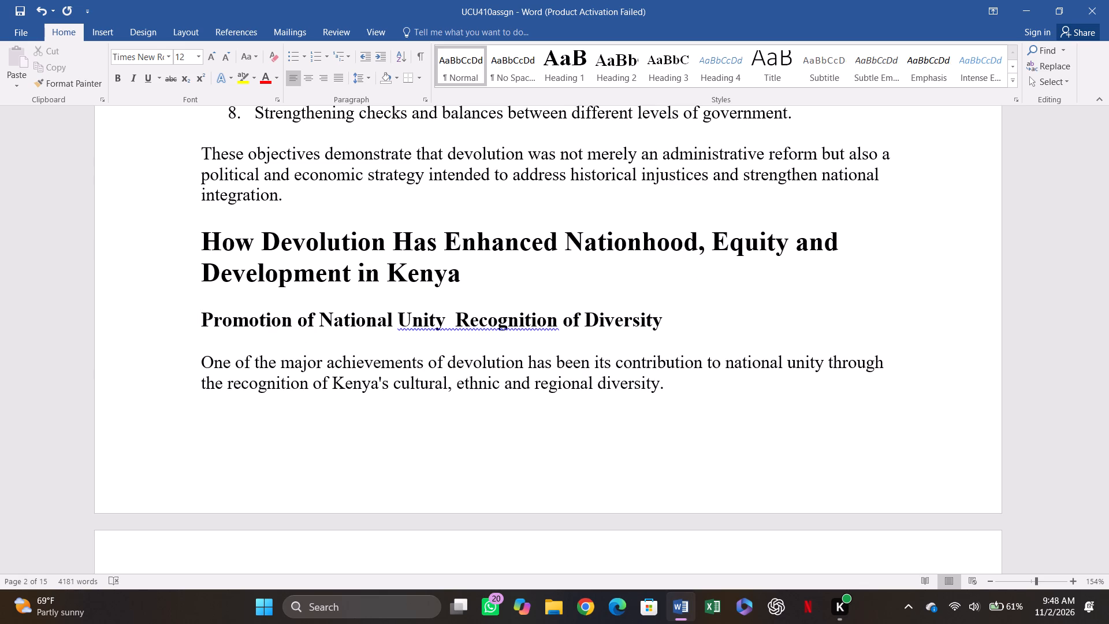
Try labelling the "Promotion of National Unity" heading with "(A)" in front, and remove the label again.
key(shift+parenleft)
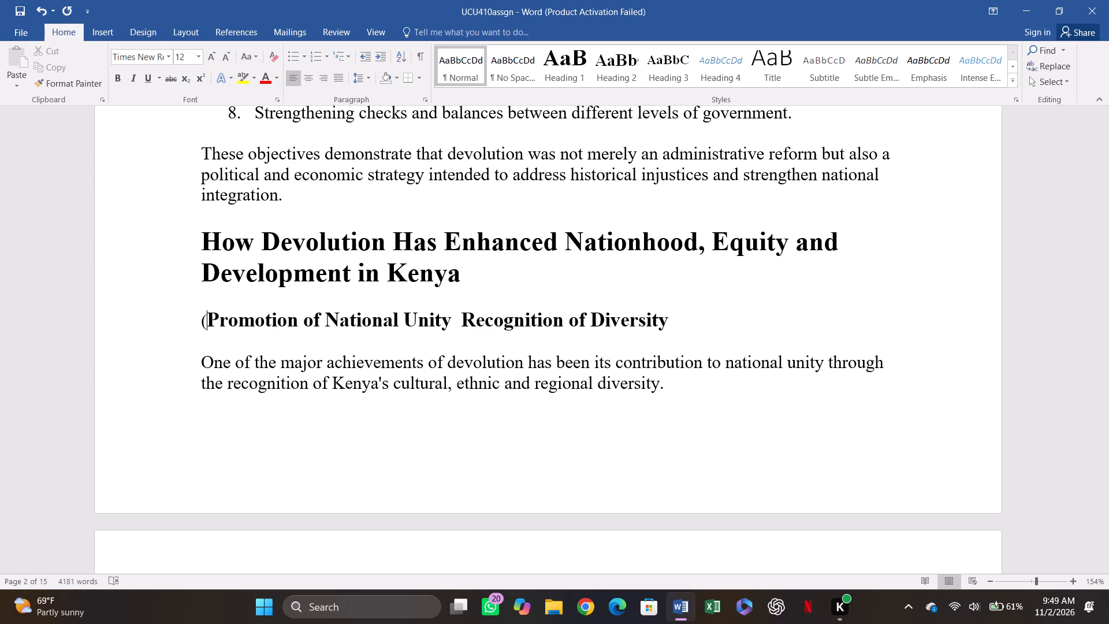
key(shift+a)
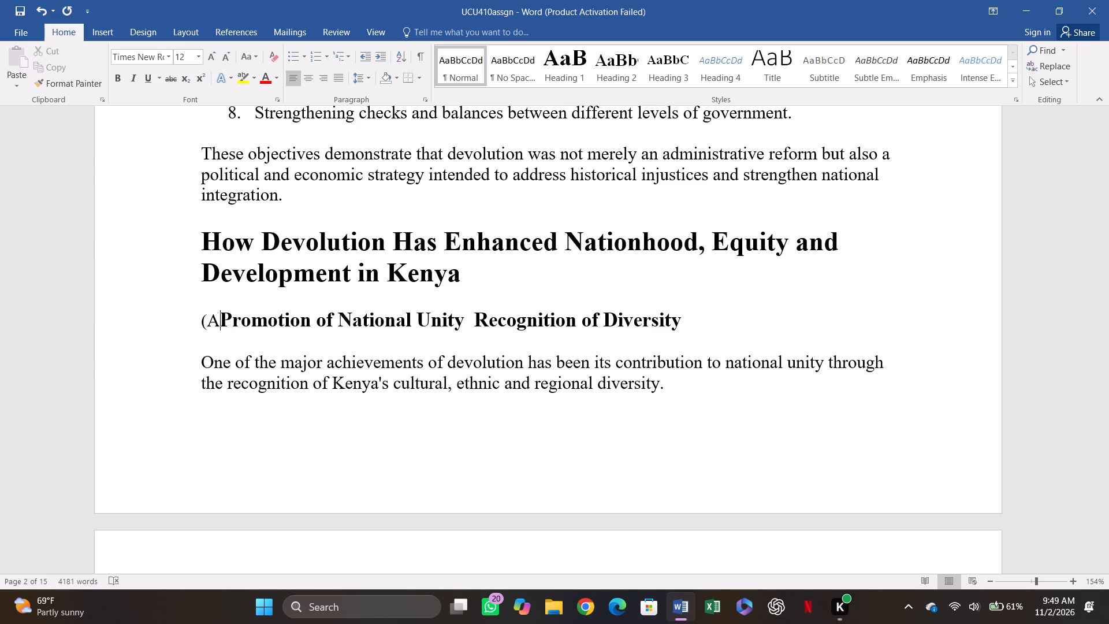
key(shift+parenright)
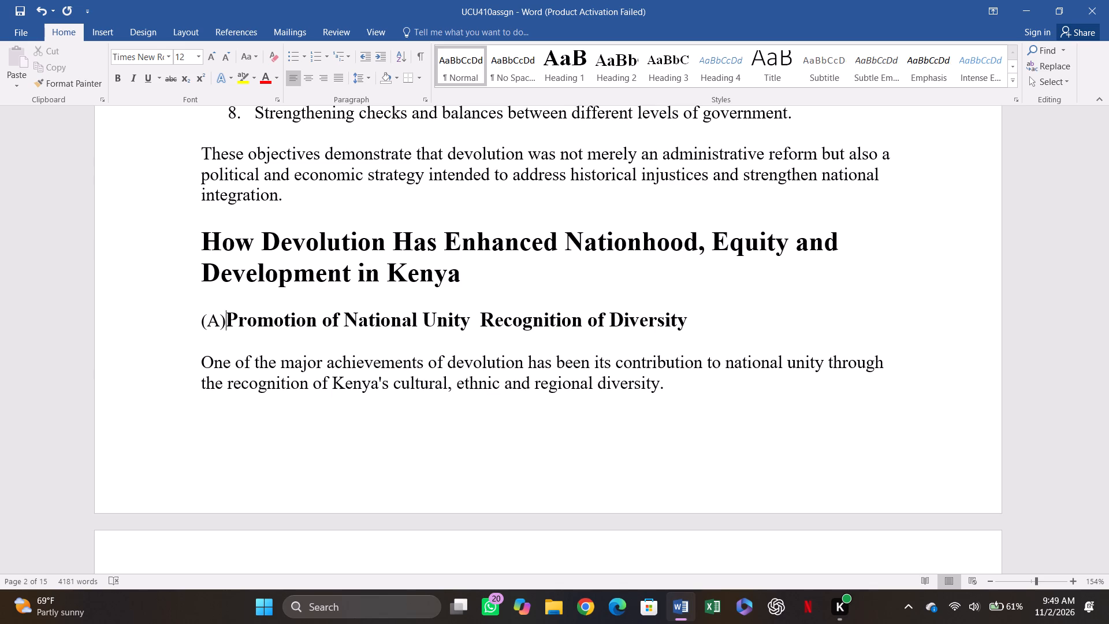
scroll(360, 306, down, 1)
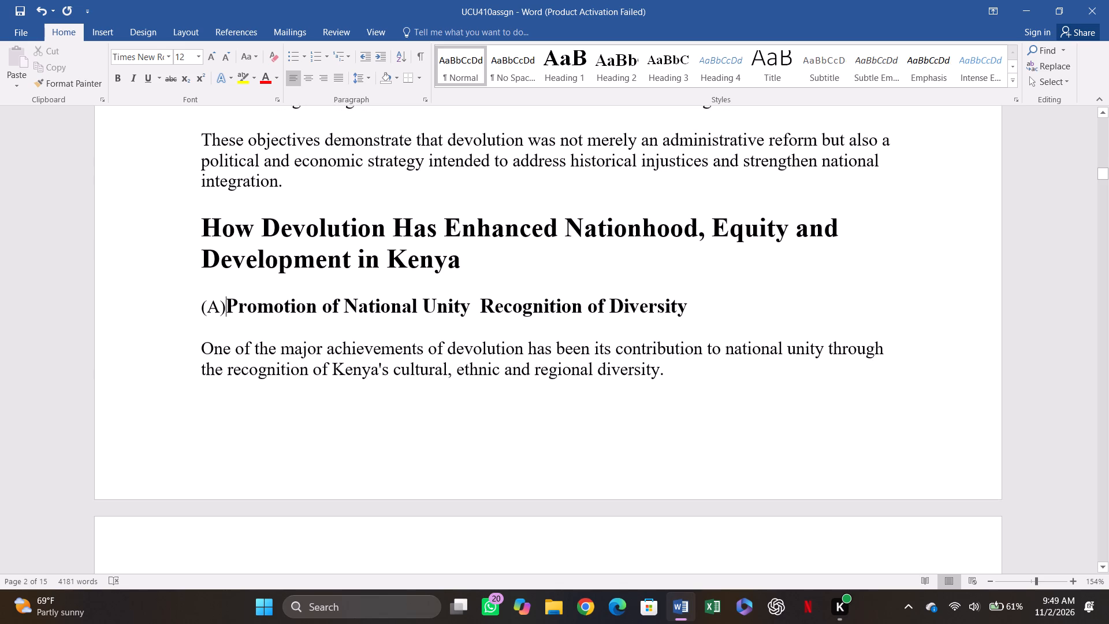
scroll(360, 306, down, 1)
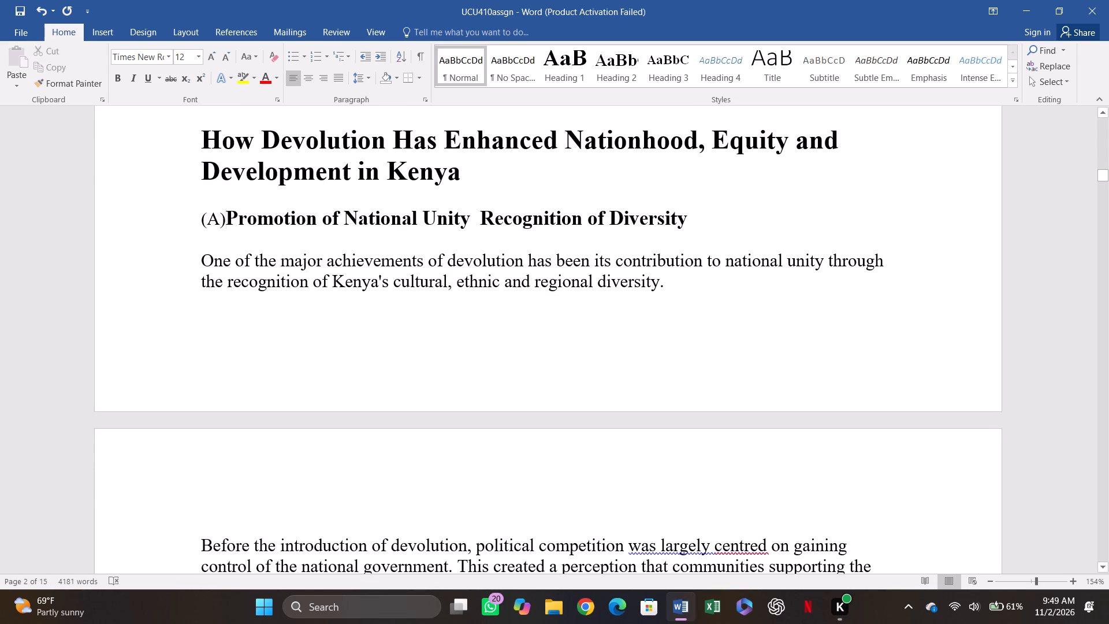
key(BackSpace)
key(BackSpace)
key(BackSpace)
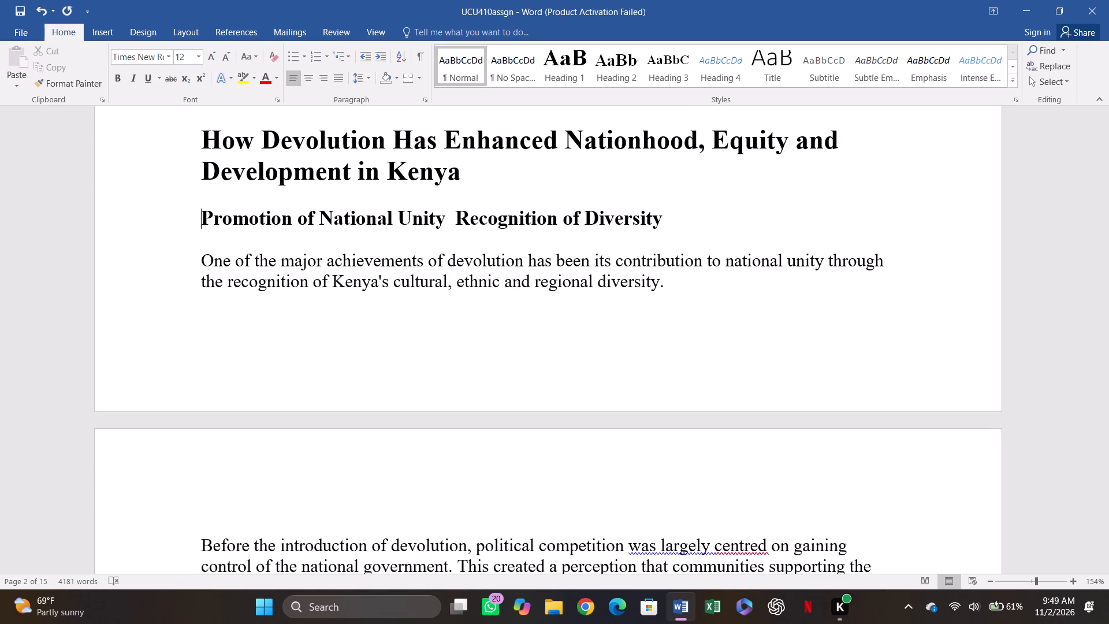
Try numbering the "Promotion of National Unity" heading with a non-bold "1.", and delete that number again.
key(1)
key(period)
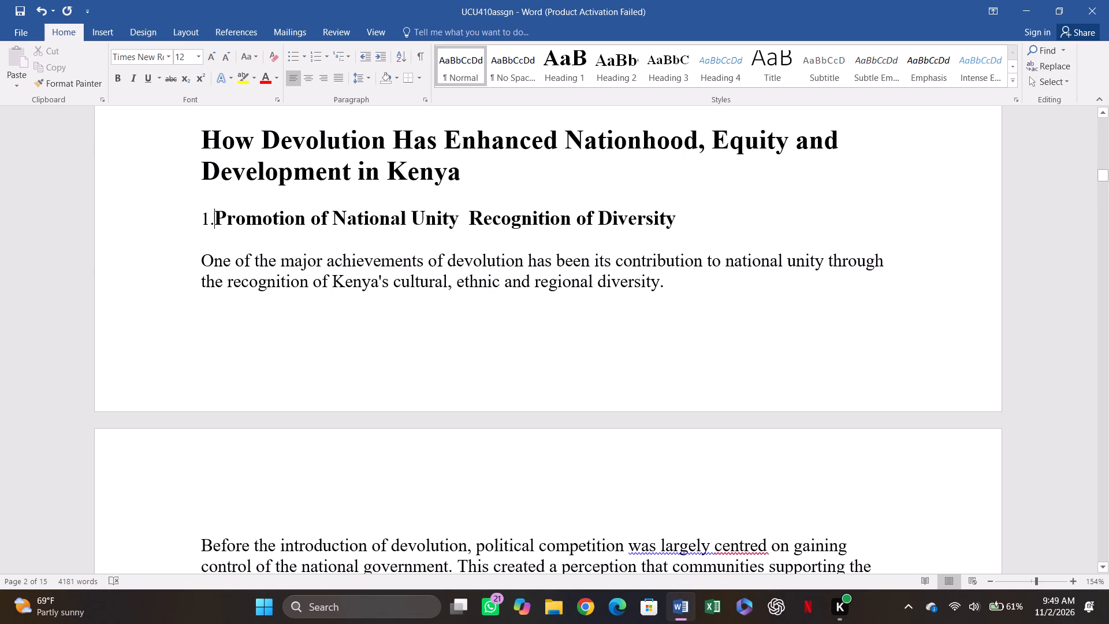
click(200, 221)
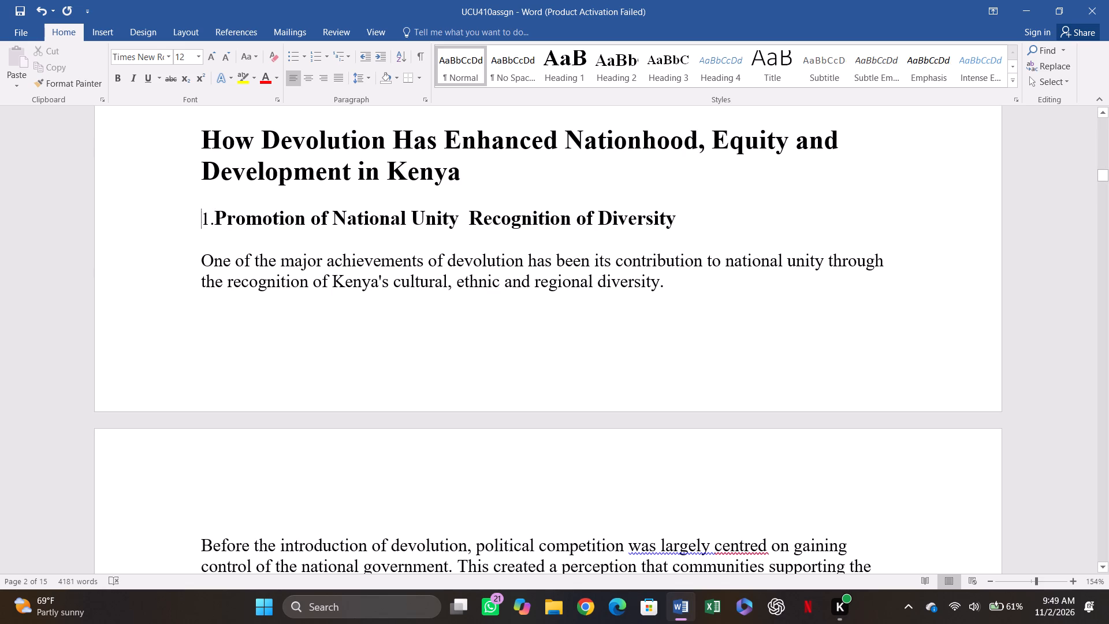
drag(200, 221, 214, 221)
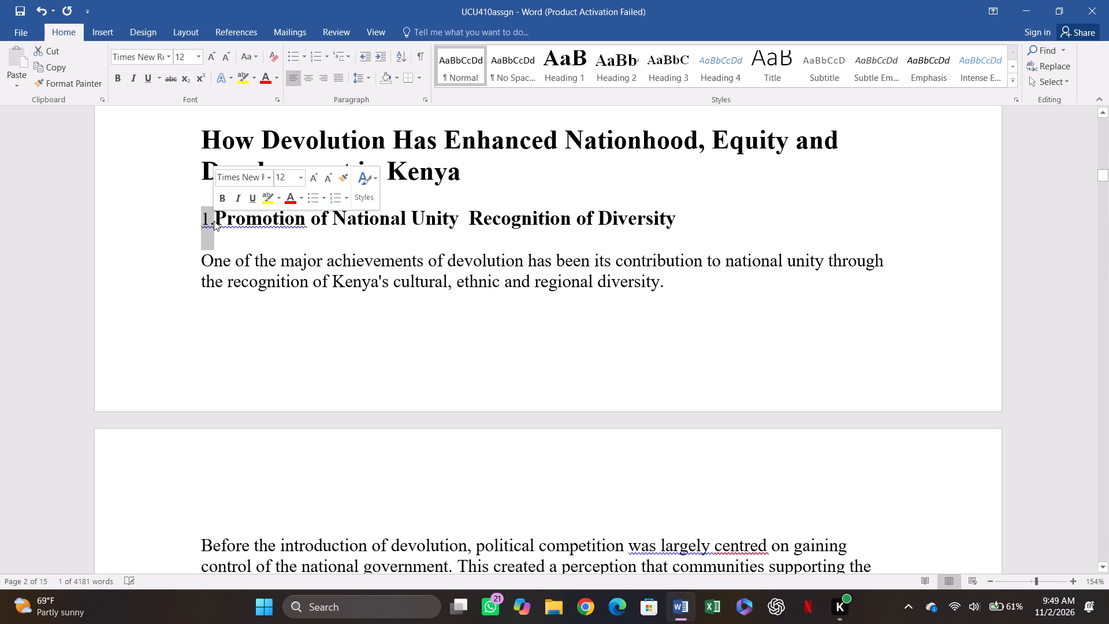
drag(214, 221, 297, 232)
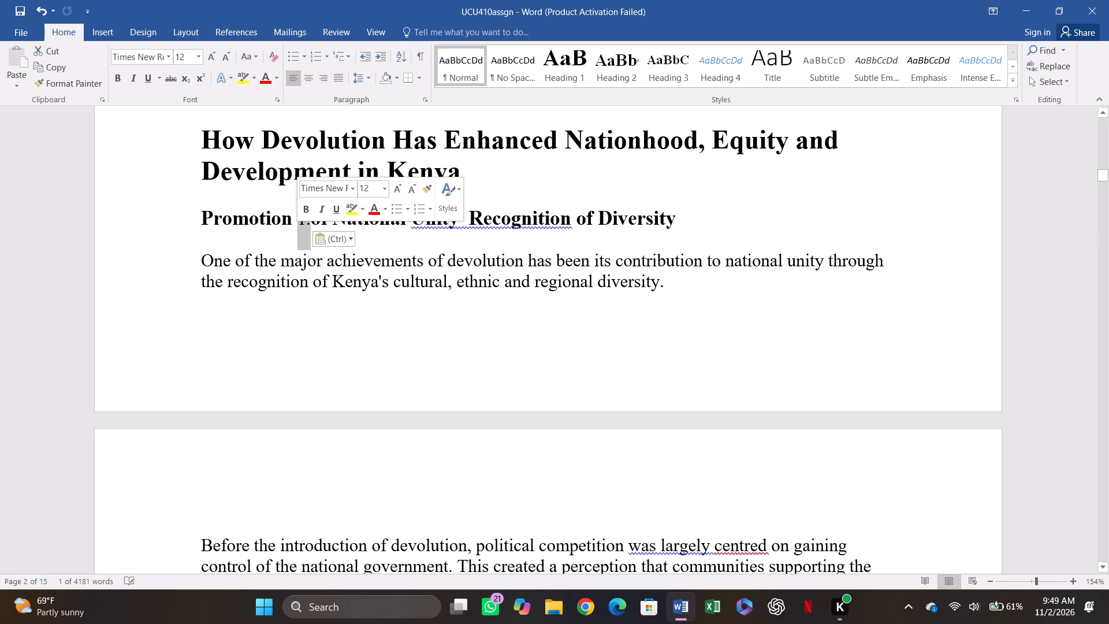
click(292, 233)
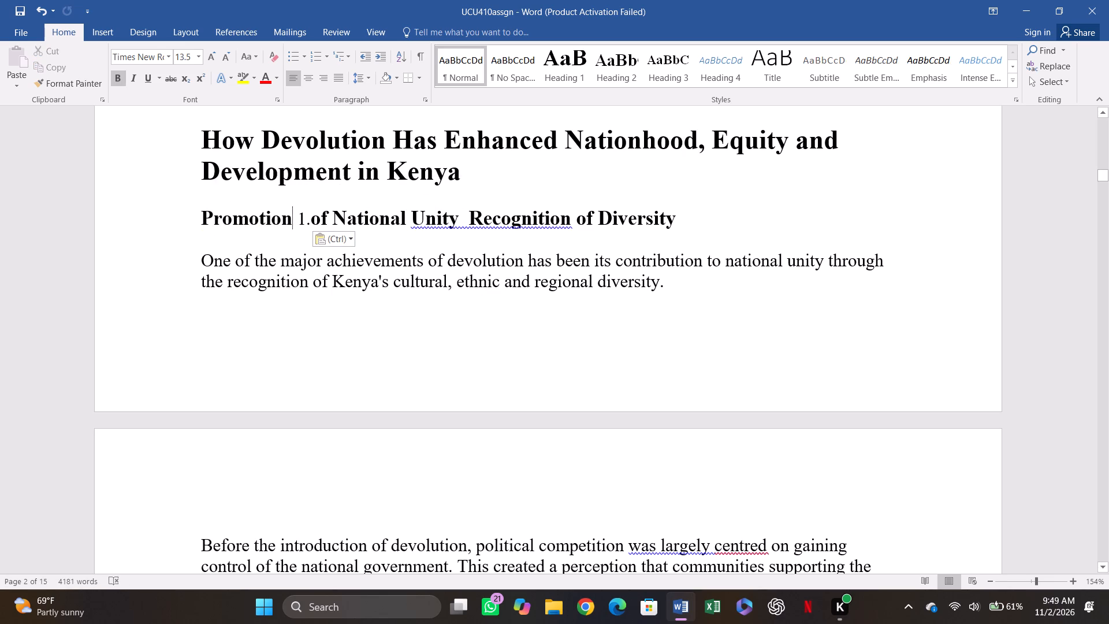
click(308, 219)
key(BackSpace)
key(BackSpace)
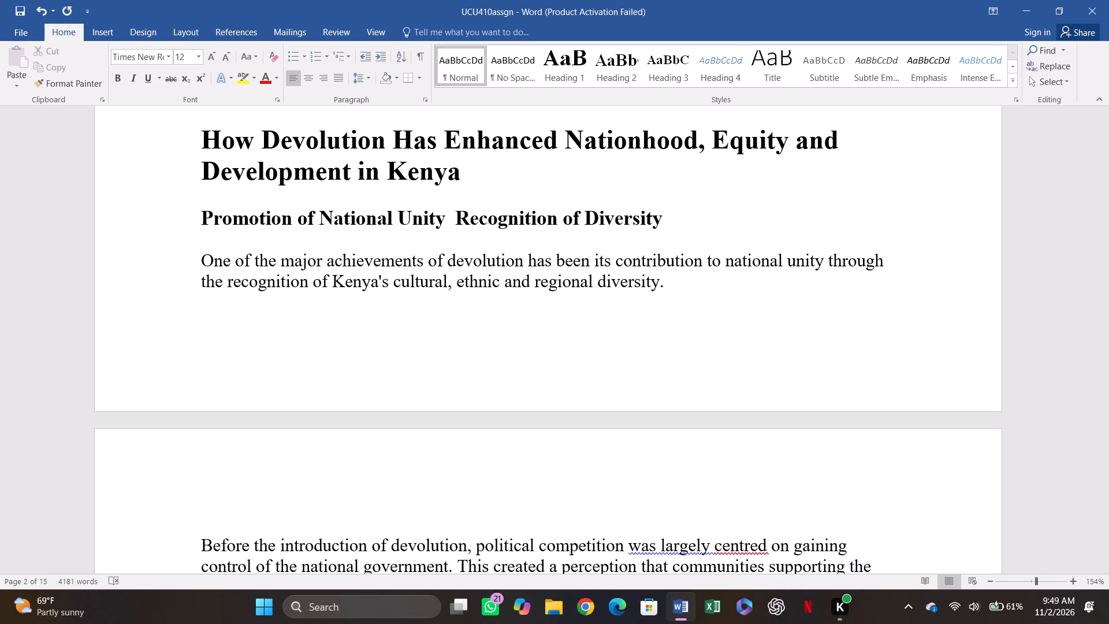
Number the "Promotion of National Unity" heading with a bold "1." matching the heading text.
click(195, 215)
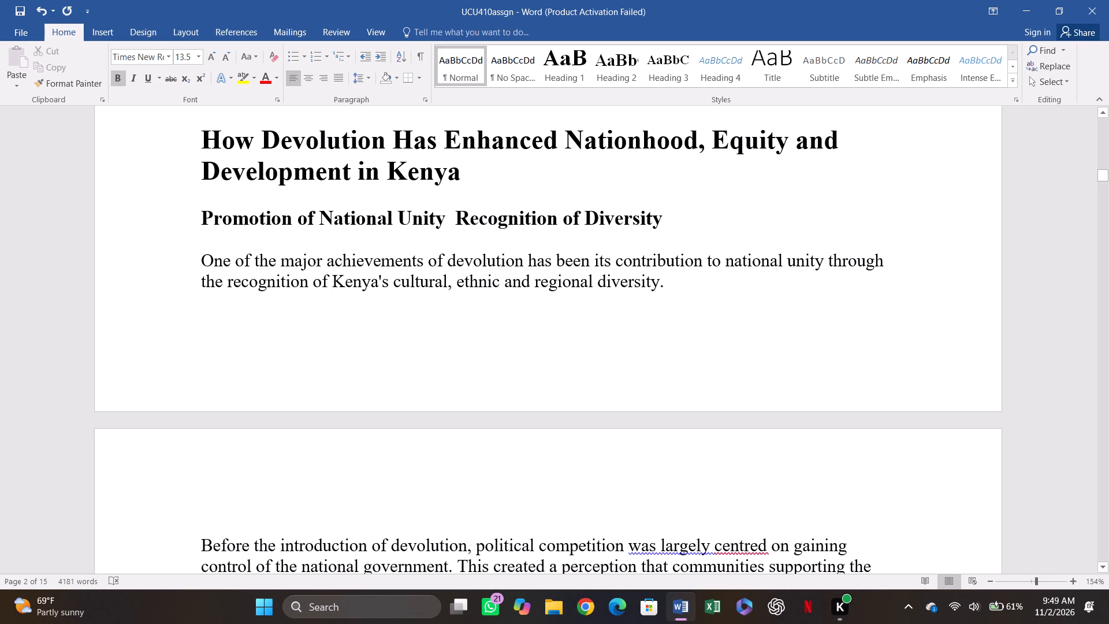
key(1)
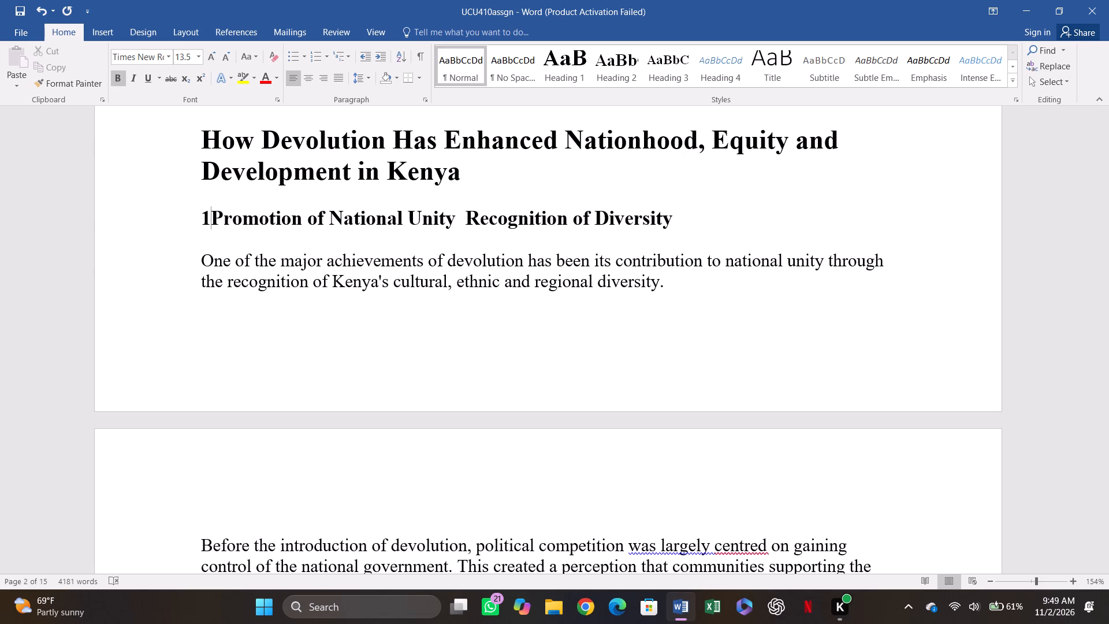
click(195, 215)
key(period)
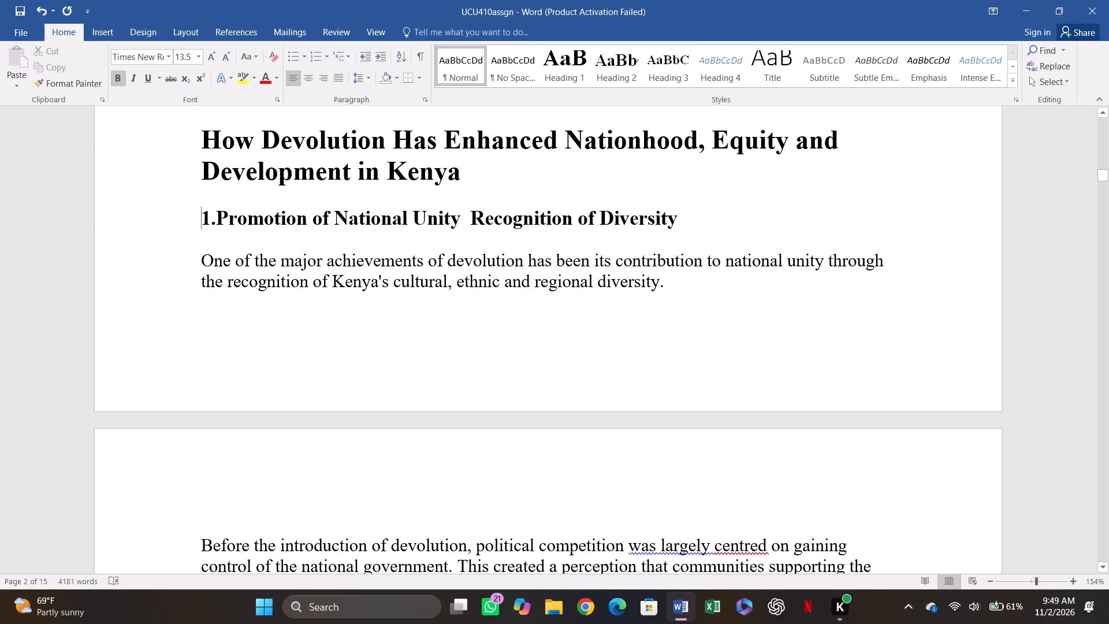
click(113, 75)
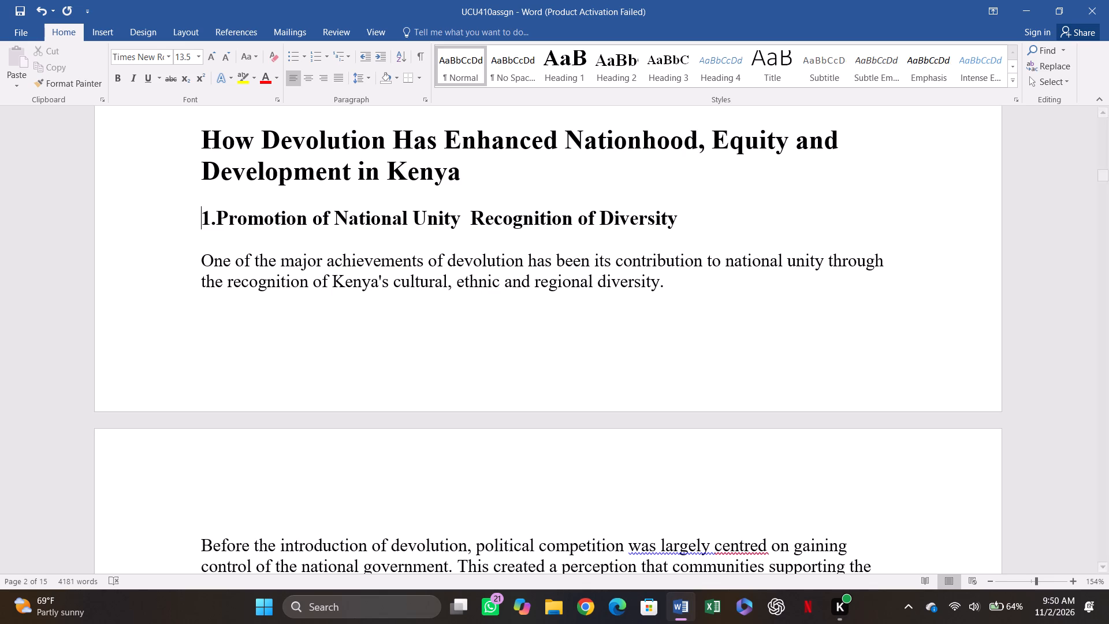
Insert the word "By" between "Unity" and "Recognition" in the numbered heading.
click(467, 221)
text(By)
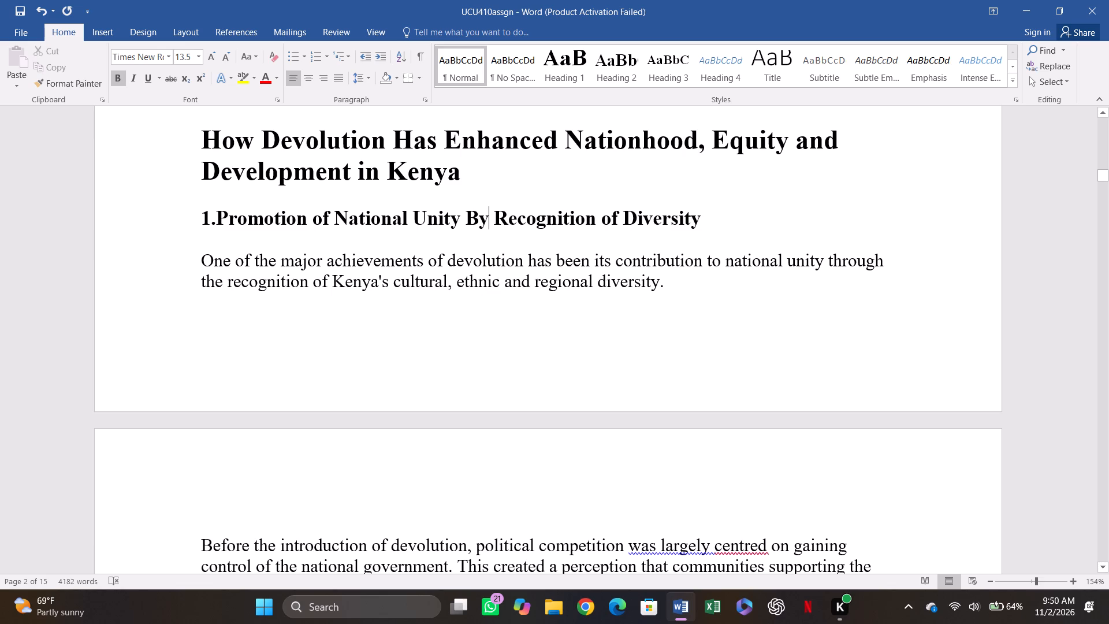
Delete the word "was" before "largely centred" in the paragraph beginning "Before the introduction of devolution".
scroll(590, 292, right, 1)
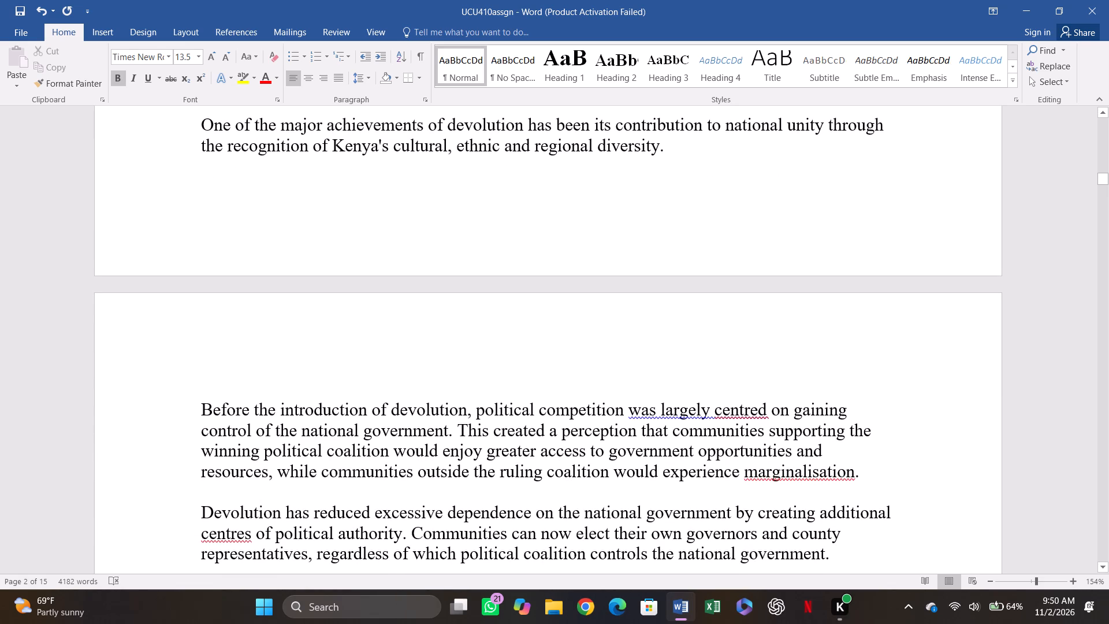
scroll(590, 292, right, 1)
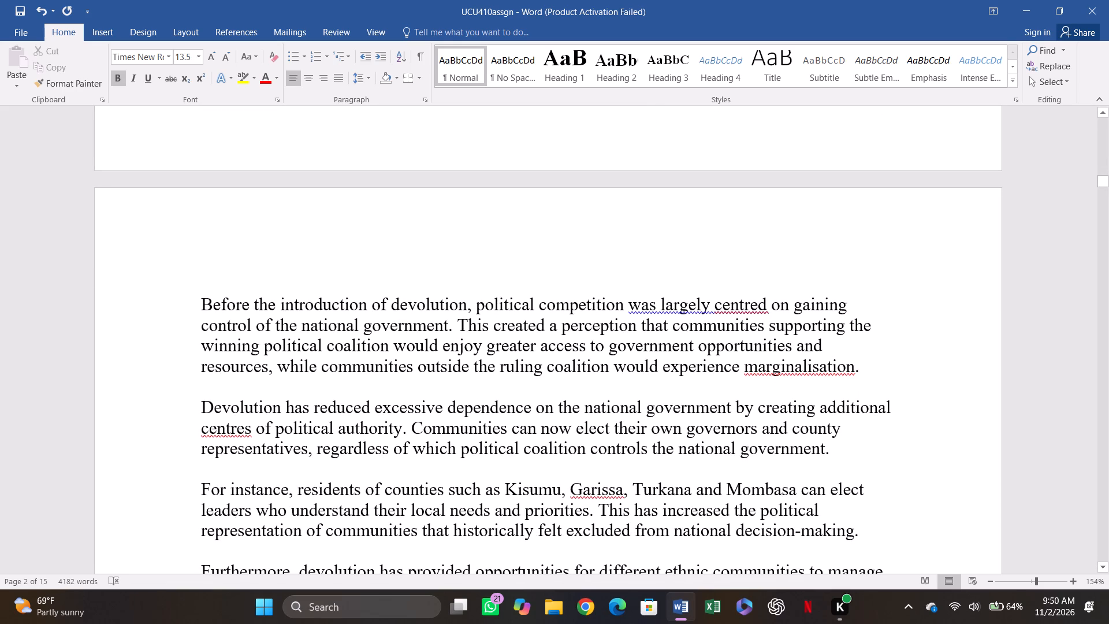
click(751, 305)
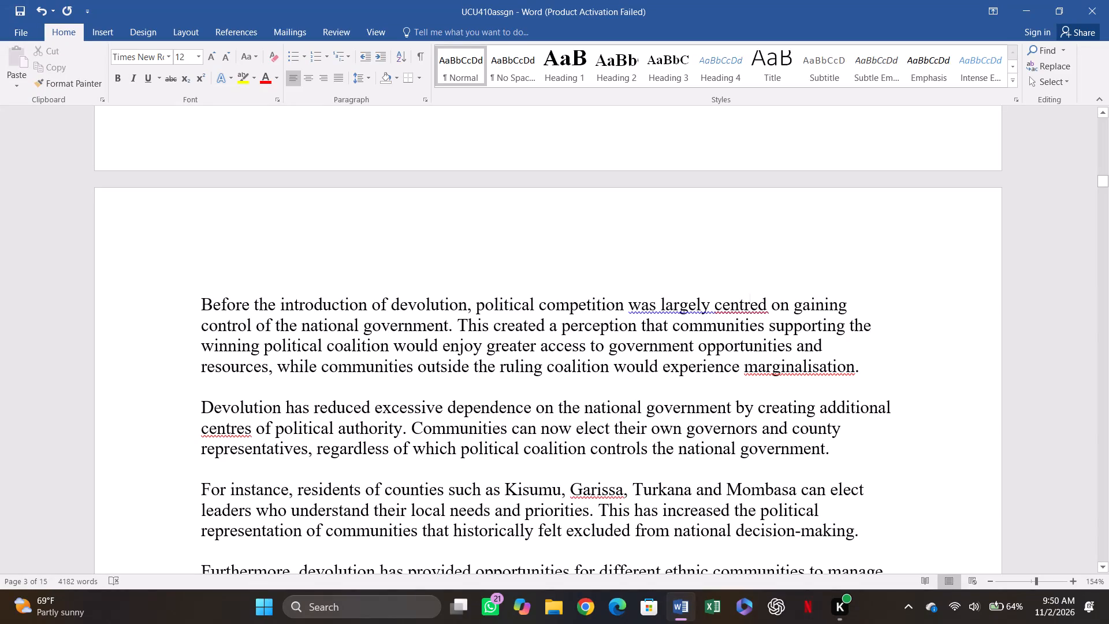
click(661, 306)
key(BackSpace)
key(BackSpace)
key(BackSpace)
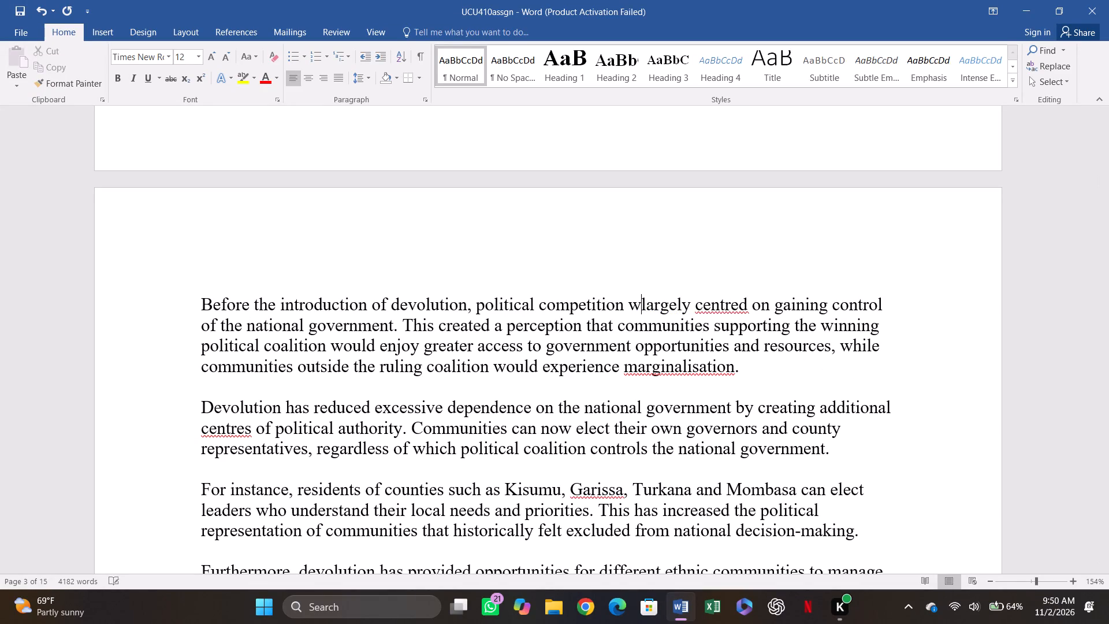
key(BackSpace)
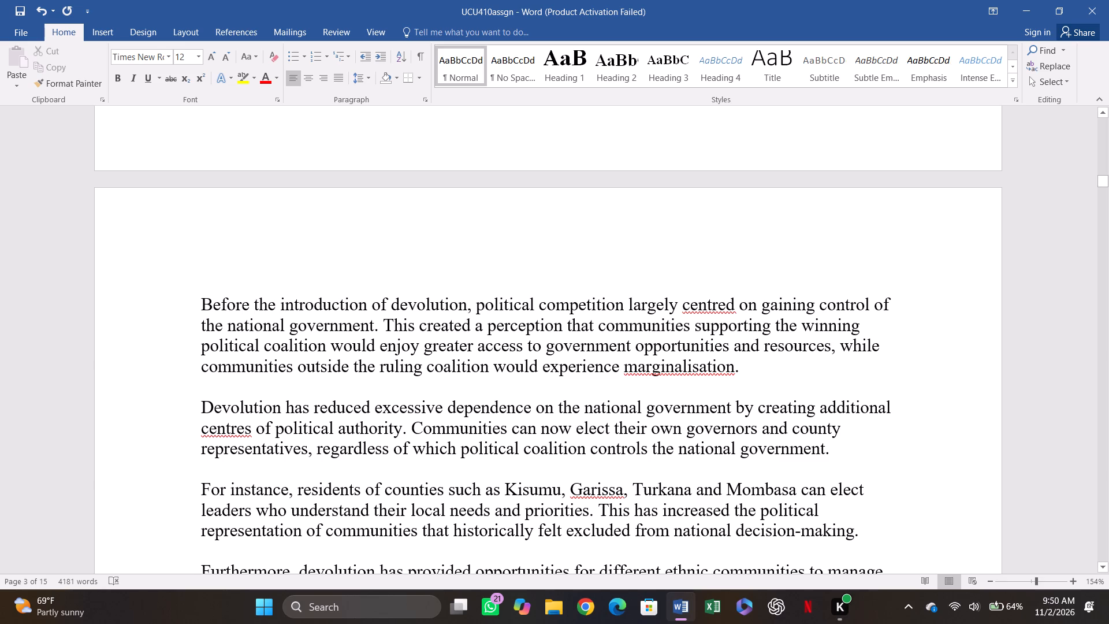
Replace "centred on" with "involved" in the sentence about political competition before devolution.
click(759, 304)
key(BackSpace)
key(BackSpace)
key(BackSpace)
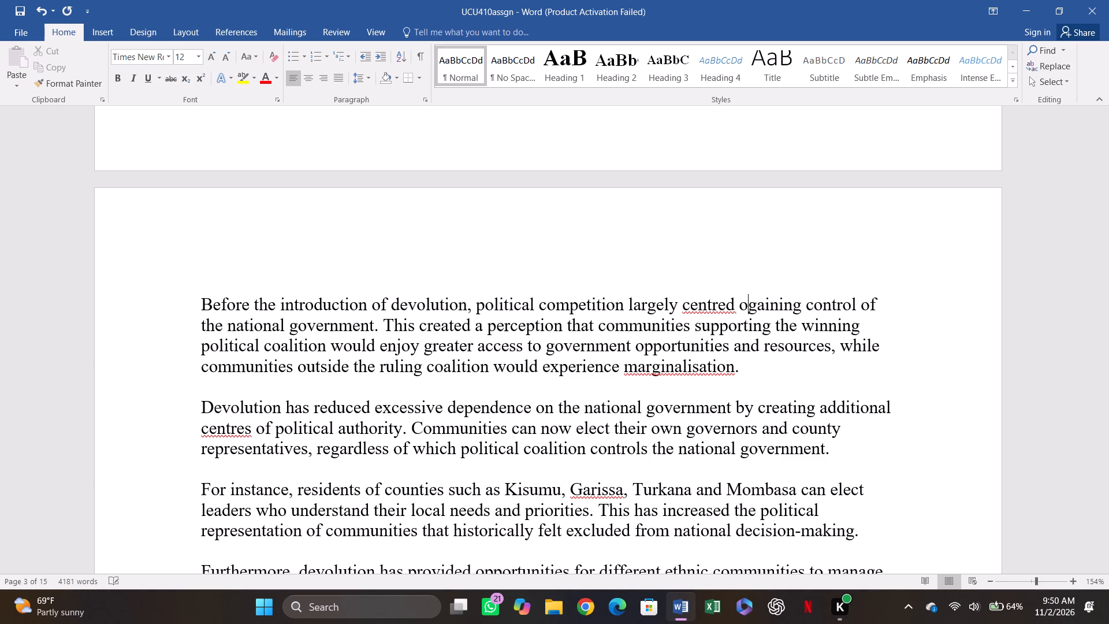
key(BackSpace)
key(BackSpace)
key(BackSpace)
key(BackSpace)
key(BackSpace)
key(BackSpace)
key(BackSpace)
key(BackSpace)
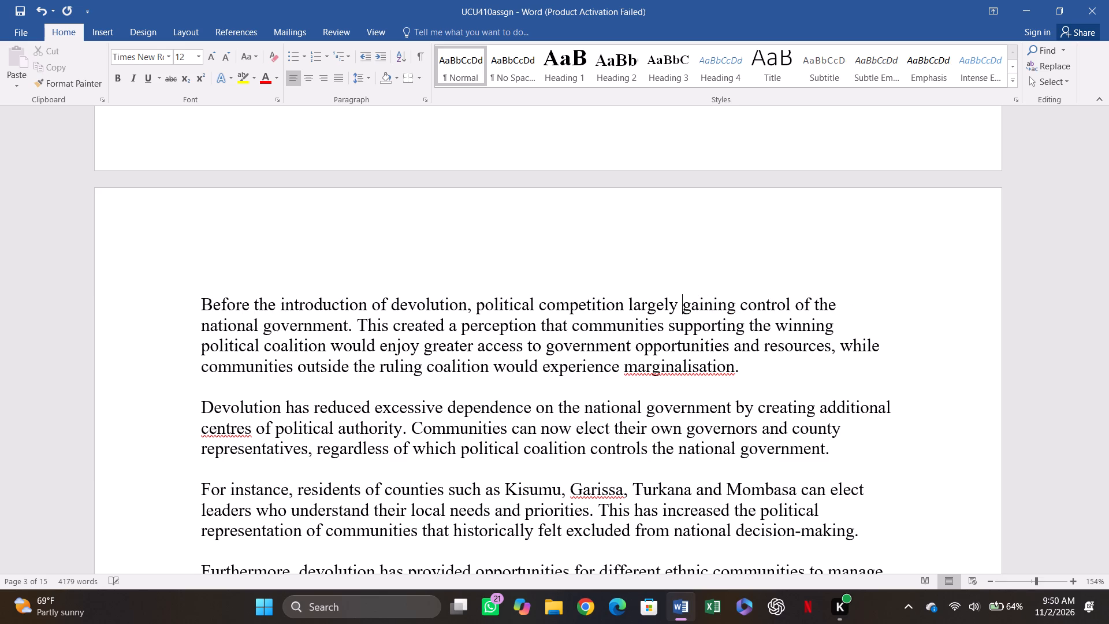
text(invol)
text(ved)
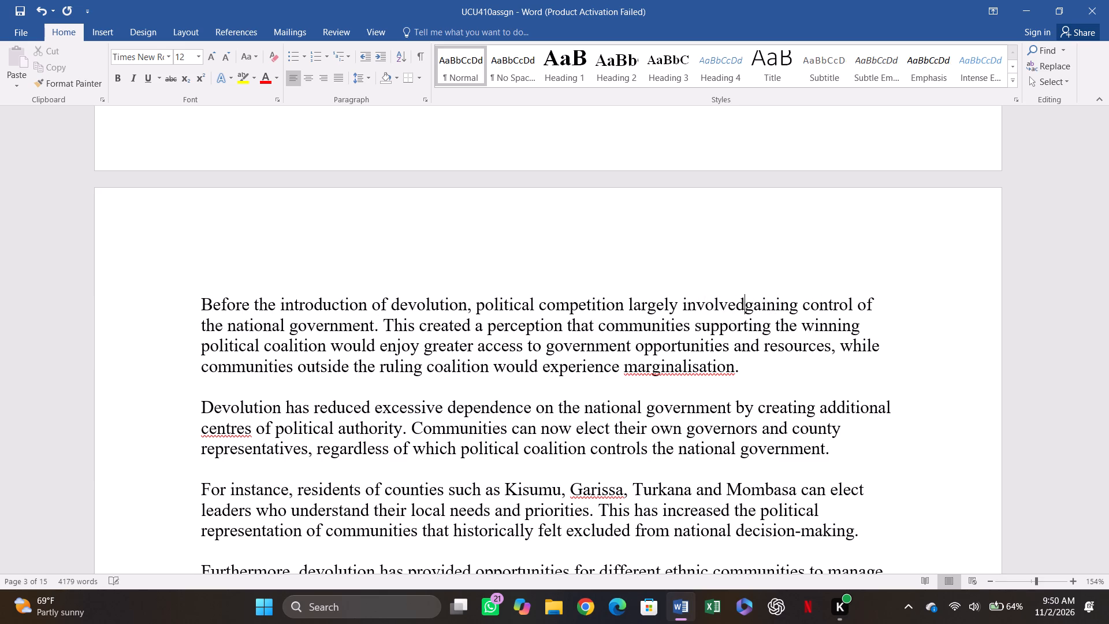
key(space)
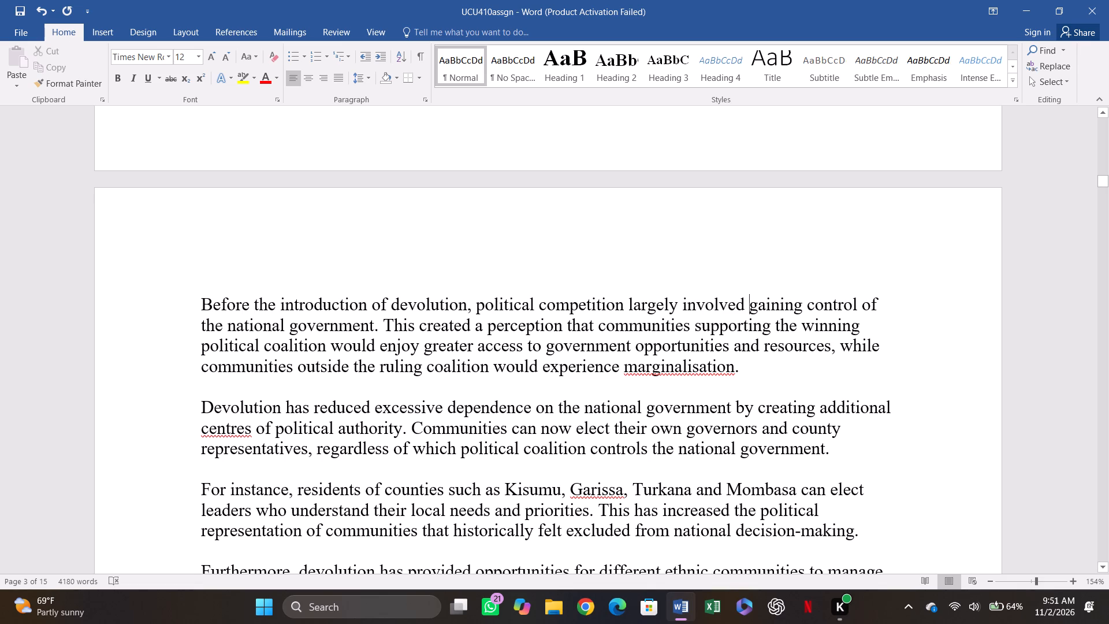
Change the spelling at the end of the political competition paragraph to the American "marginalization".
click(699, 367)
key(BackSpace)
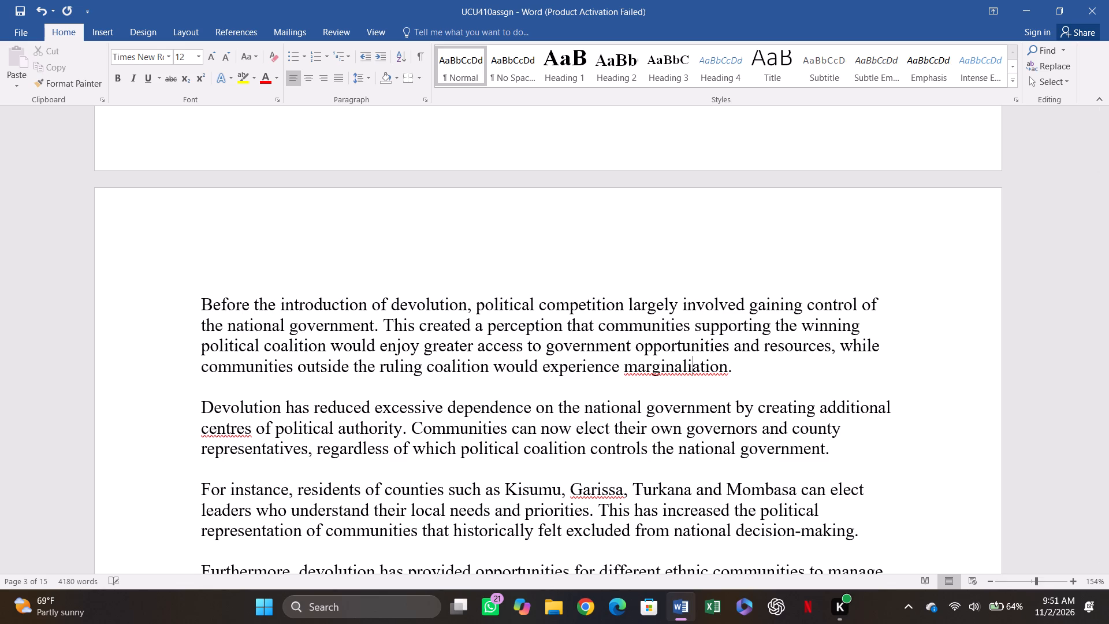
key(z)
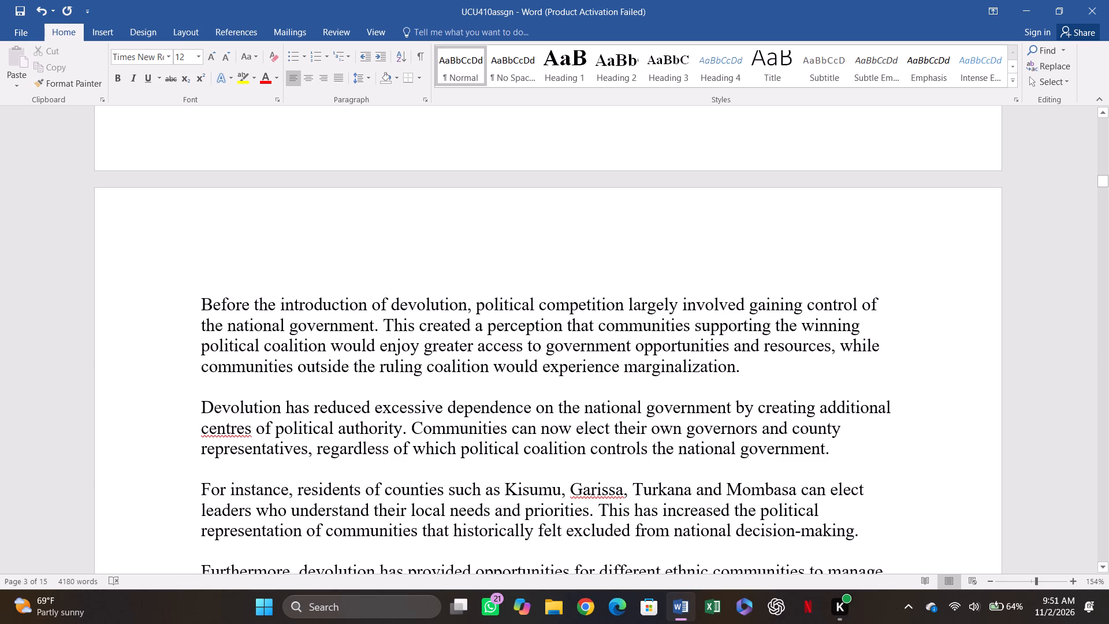
Replace "centres" with "set up" in the sentence about devolution reducing dependence on the national government.
scroll(791, 389, down, 1)
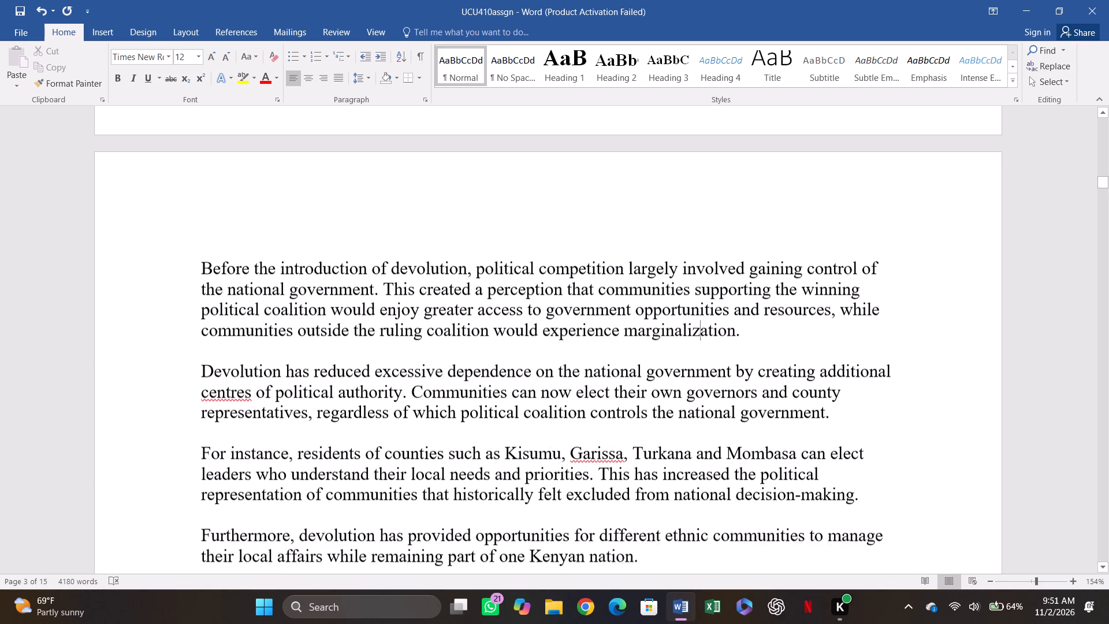
scroll(791, 389, down, 1)
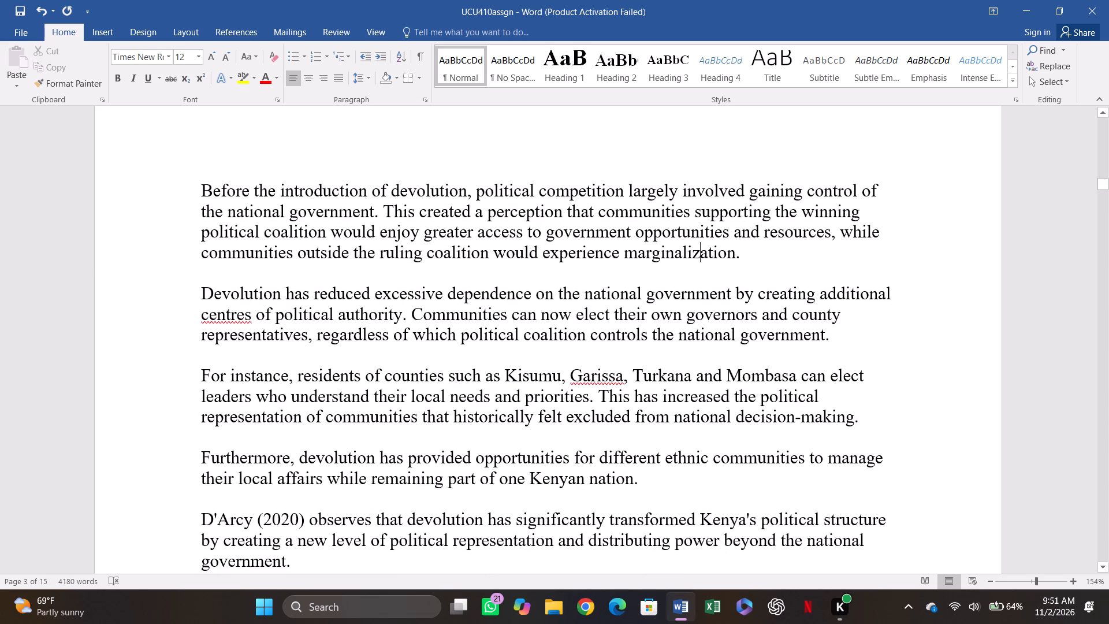
click(250, 316)
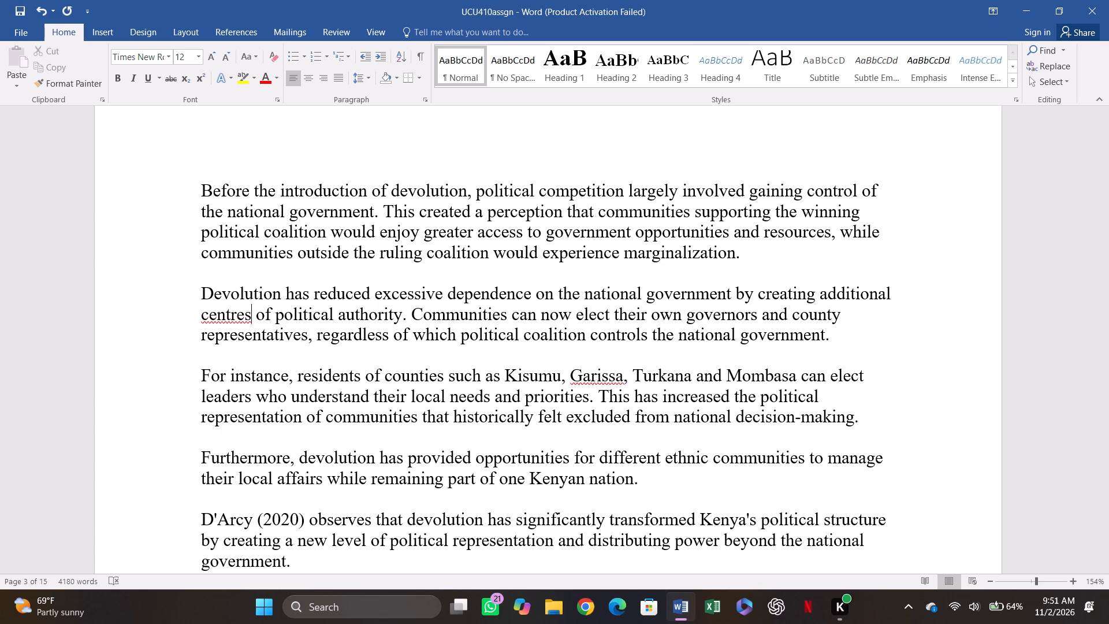
key(BackSpace)
key(BackSpace)
key(BackSpace)
key(BackSpace)
key(BackSpace)
key(BackSpace)
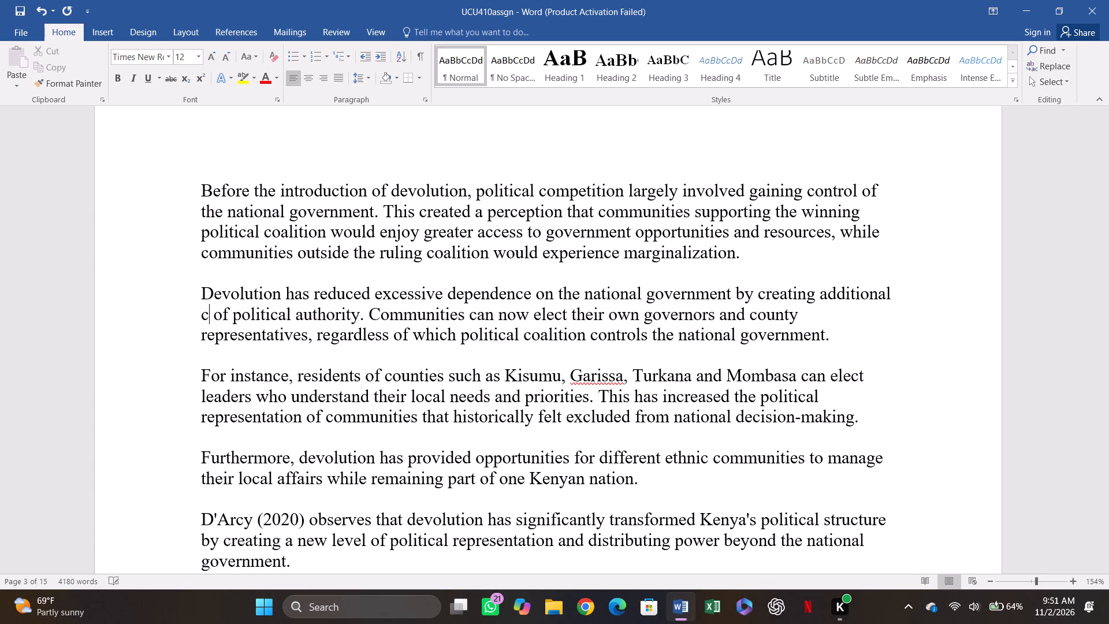
key(BackSpace)
text(set up)
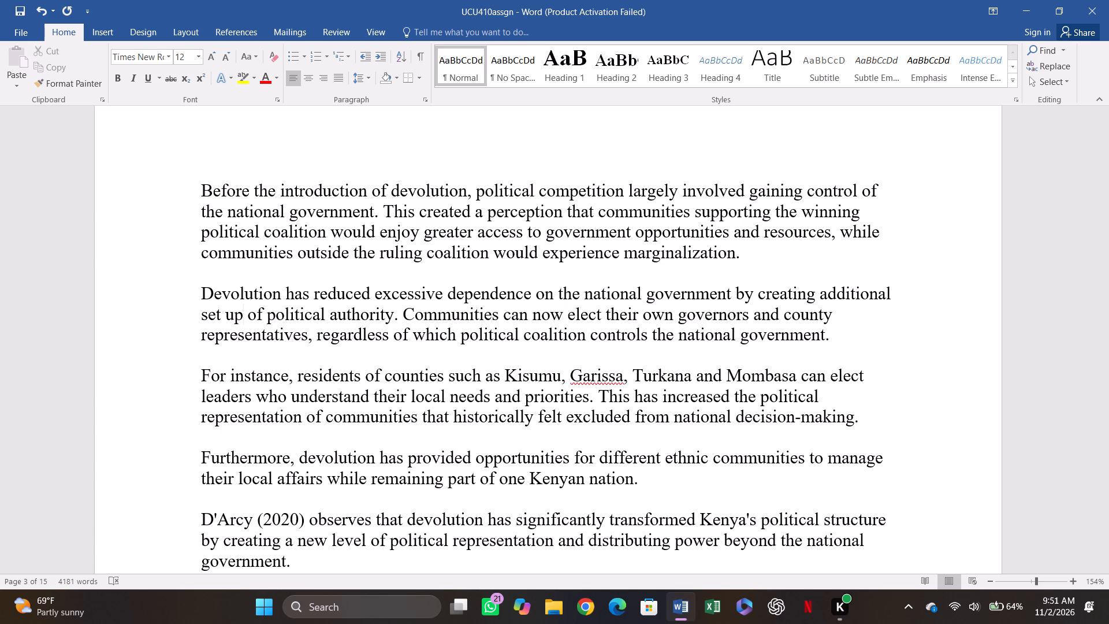
Change "recognising" to the American spelling "recognizing" in the paragraph beginning "Therefore, devolution has contributed to nationhood".
scroll(366, 346, down, 1)
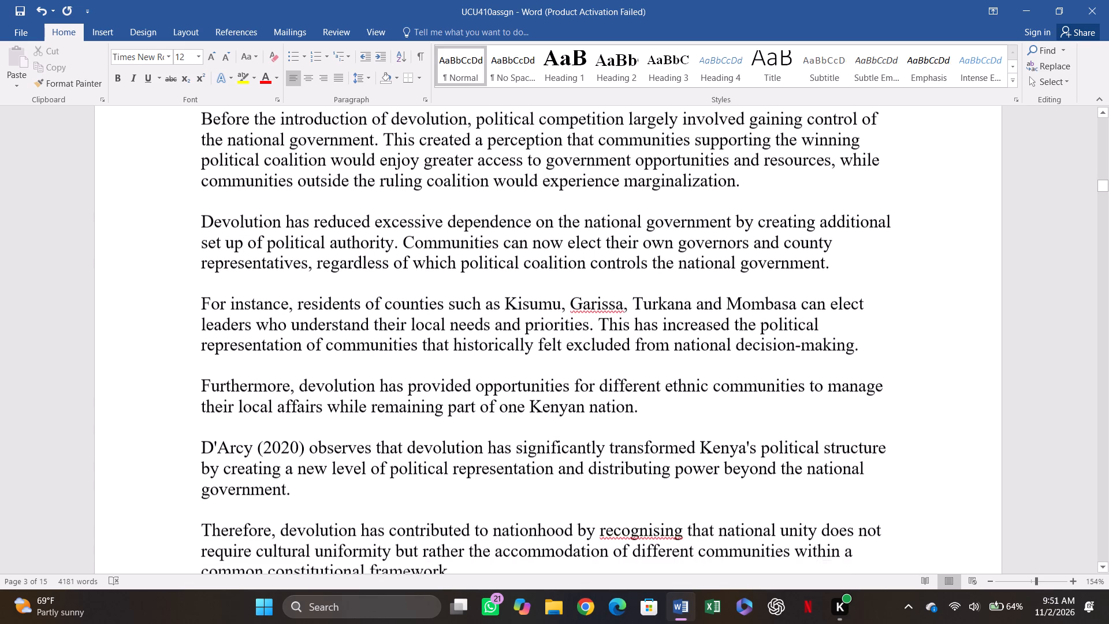
scroll(366, 346, down, 1)
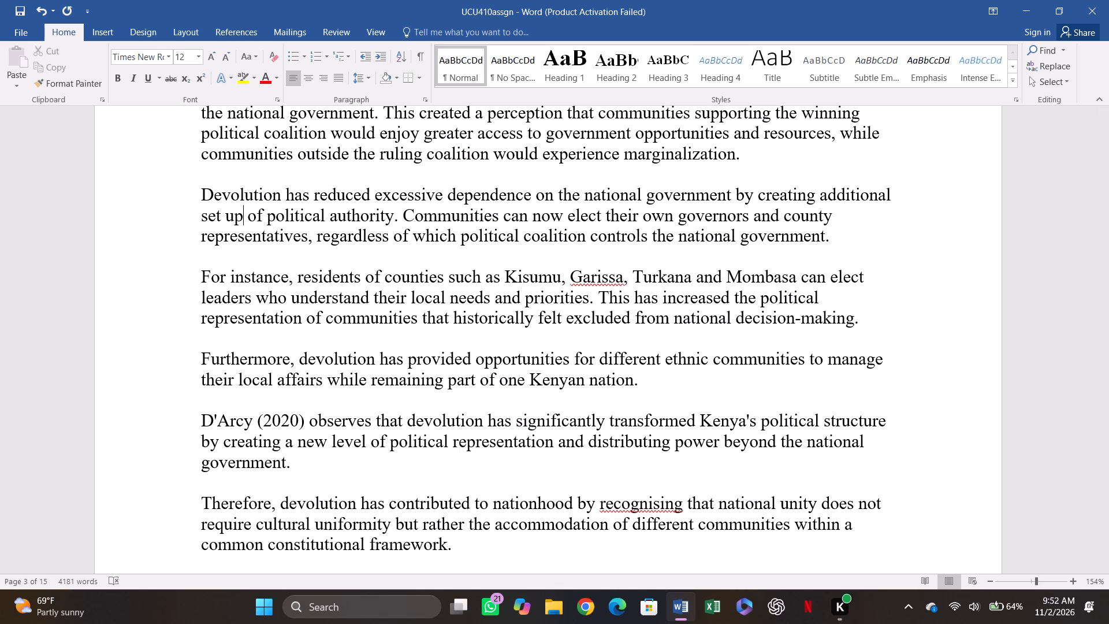
scroll(517, 335, down, 1)
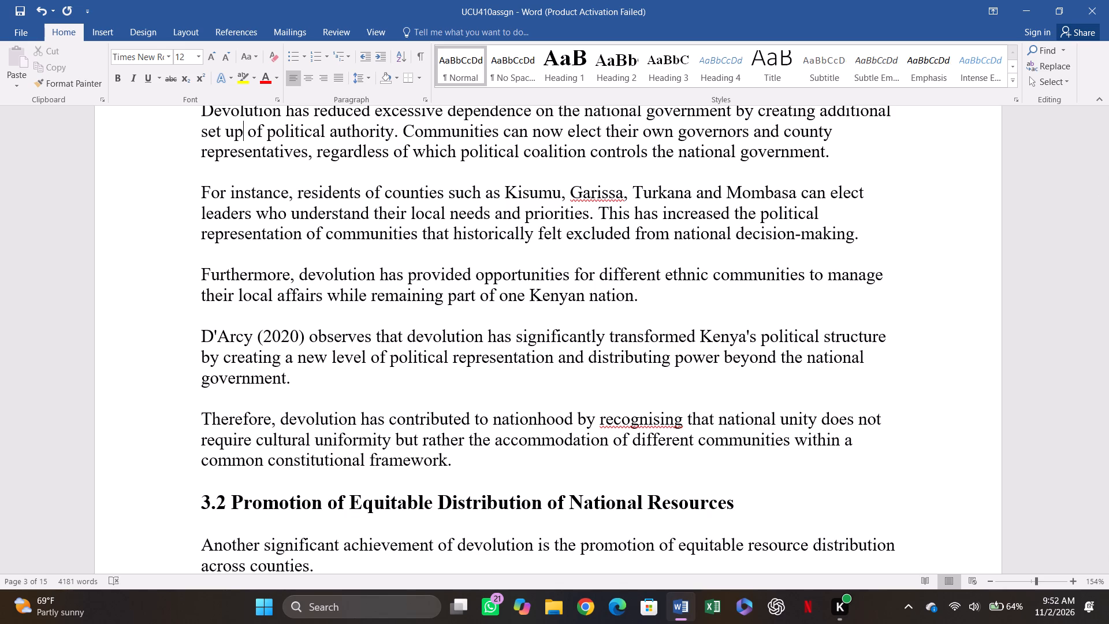
scroll(544, 348, down, 1)
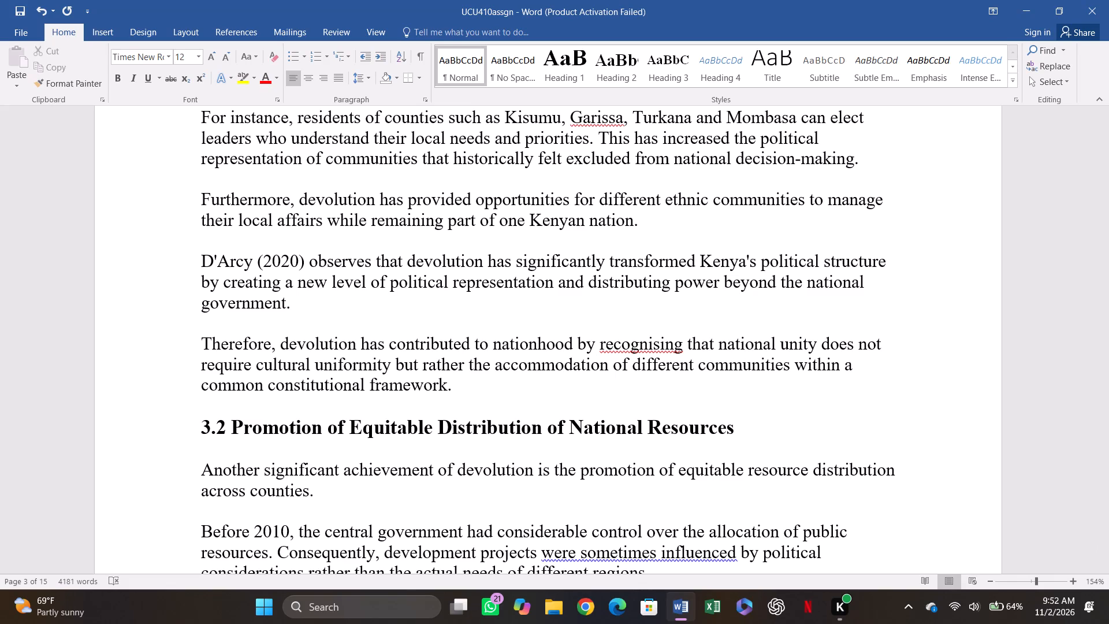
click(660, 346)
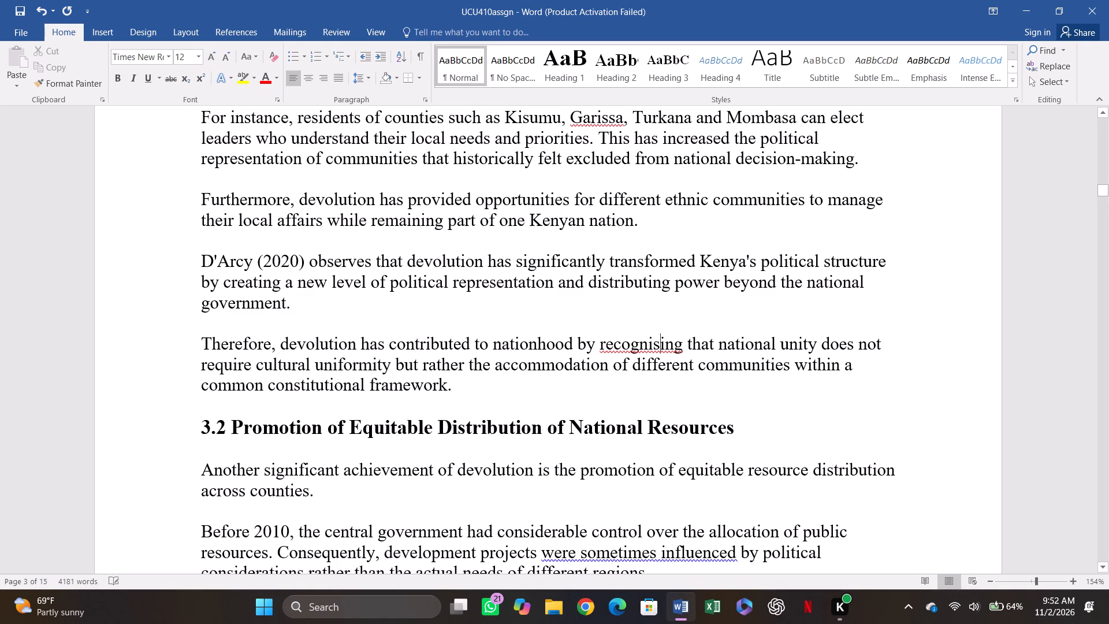
key(BackSpace)
key(BackSpace)
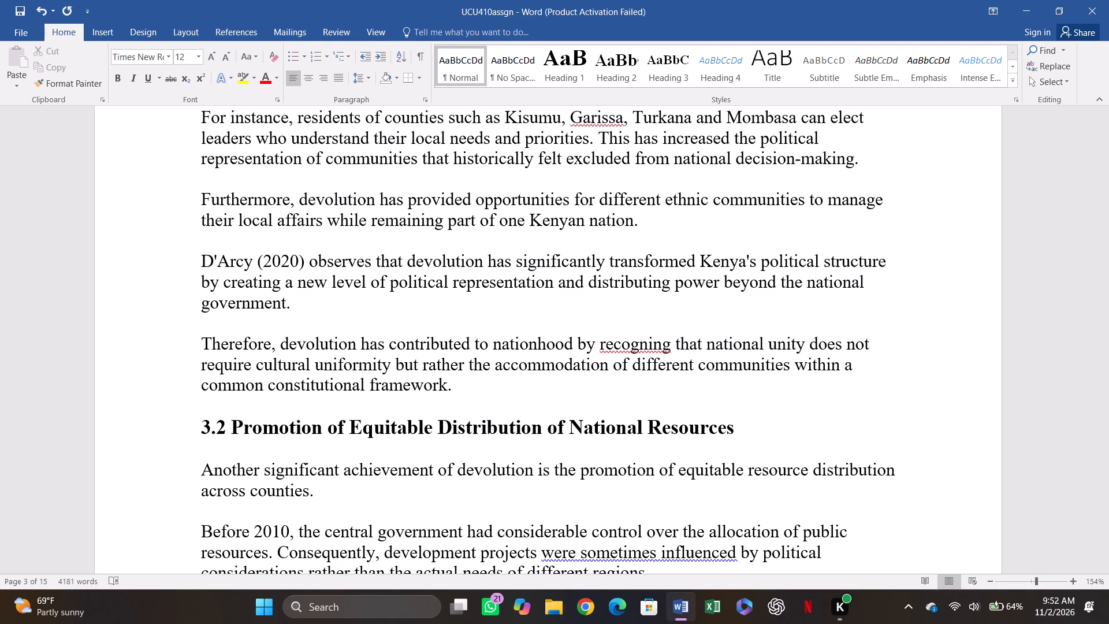
text(iz)
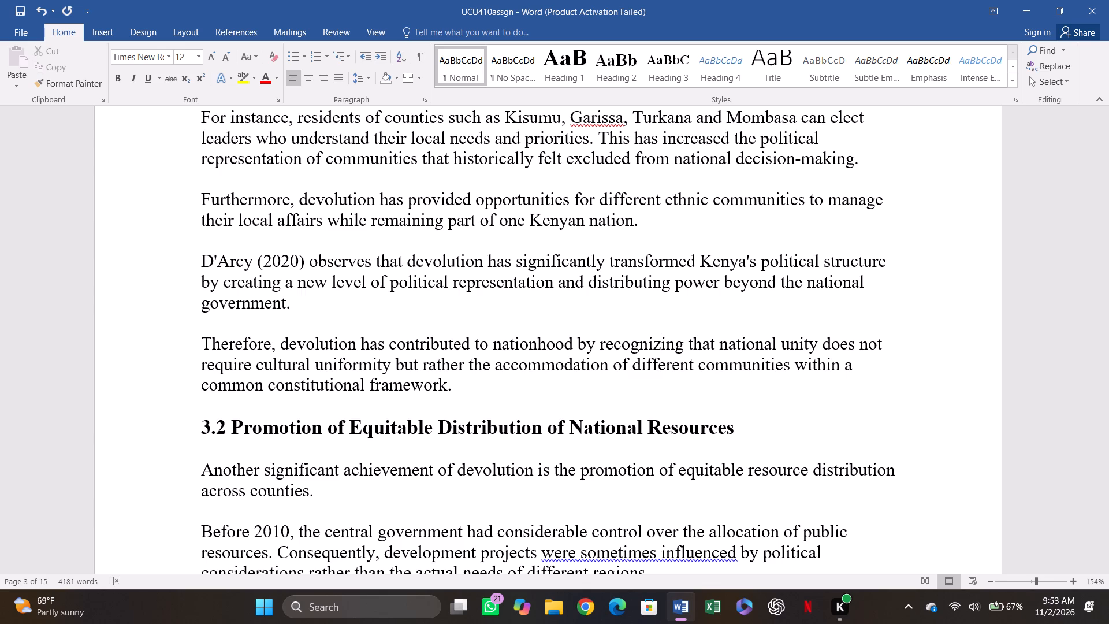
Insert "and inclusion" after "accommodation" in the sentence about national unity and cultural uniformity.
click(611, 365)
text(and)
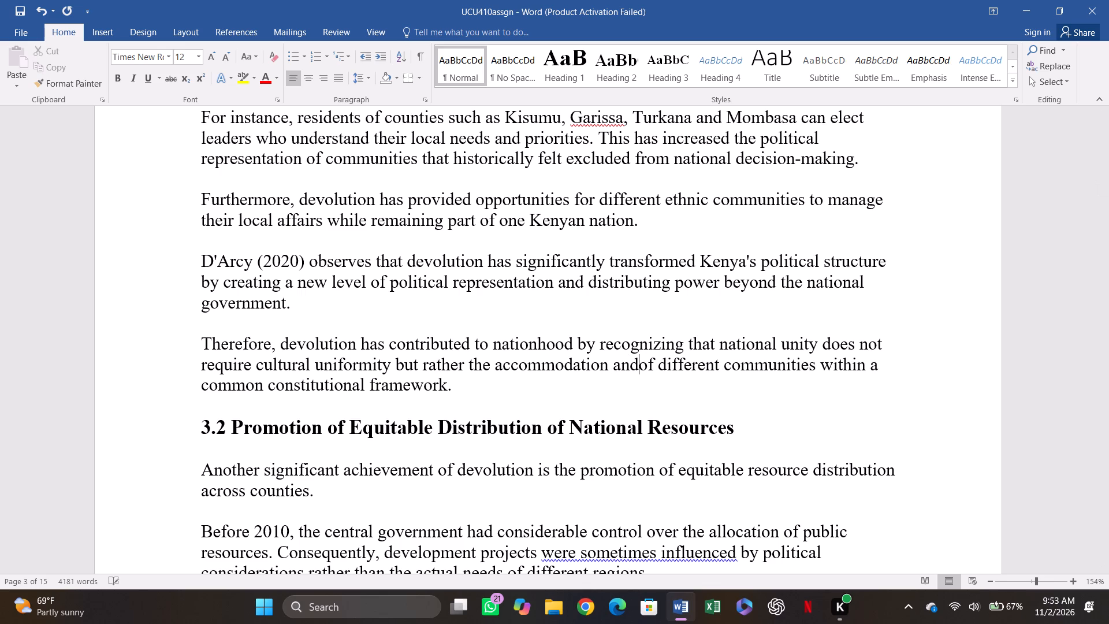
key(space)
text(inclusion)
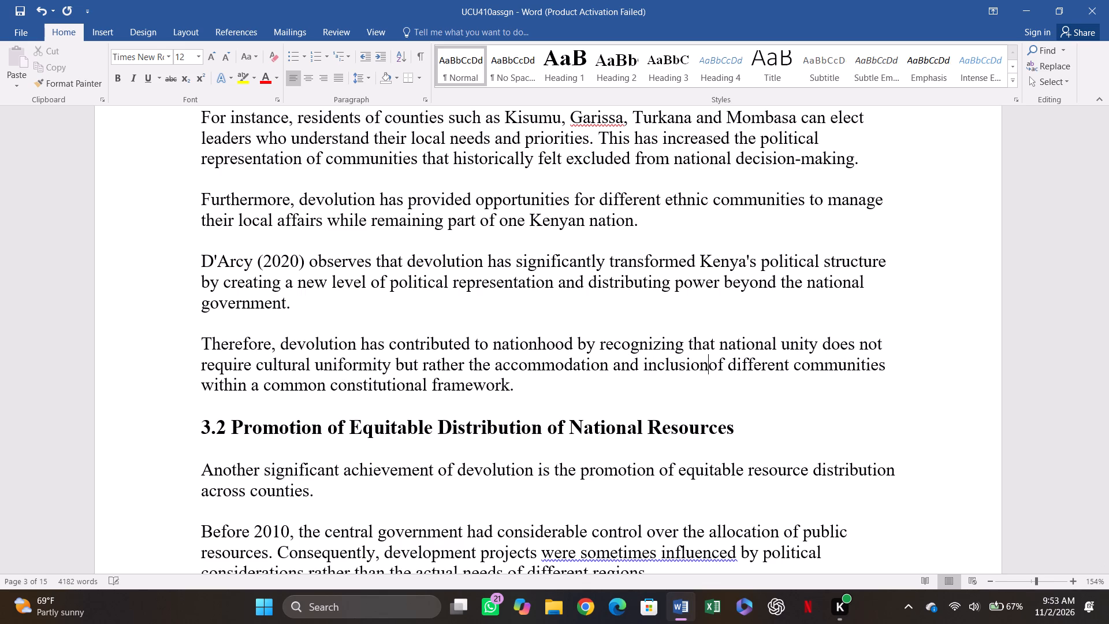
key(space)
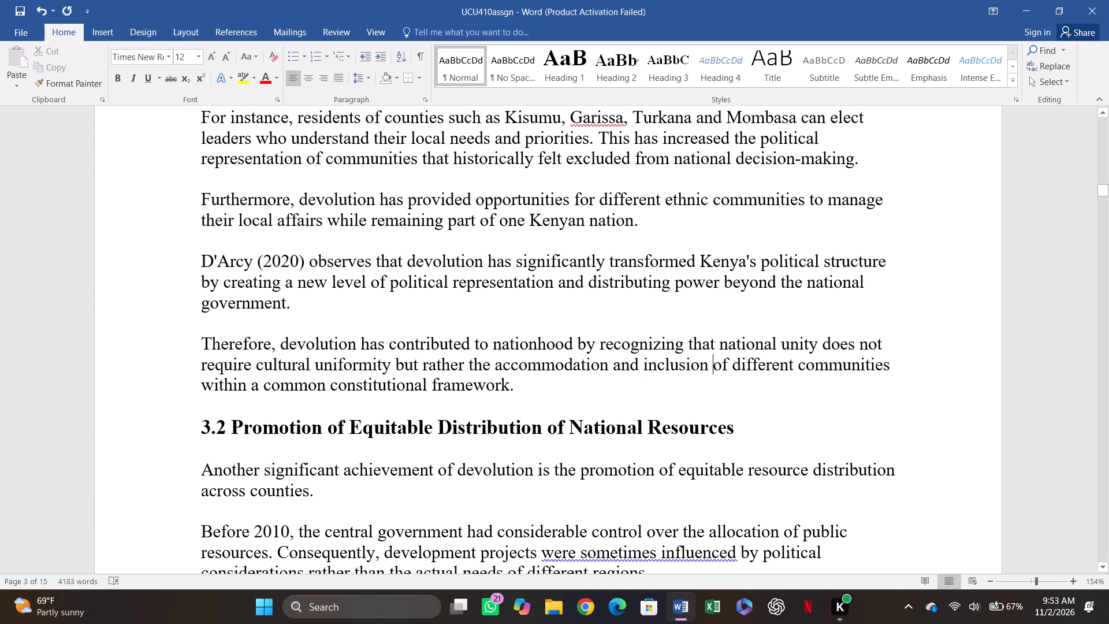
Renumber the heading "Promotion of Equitable Distribution of National Resources" as "2.", keeping it on its own line.
scroll(533, 384, down, 1)
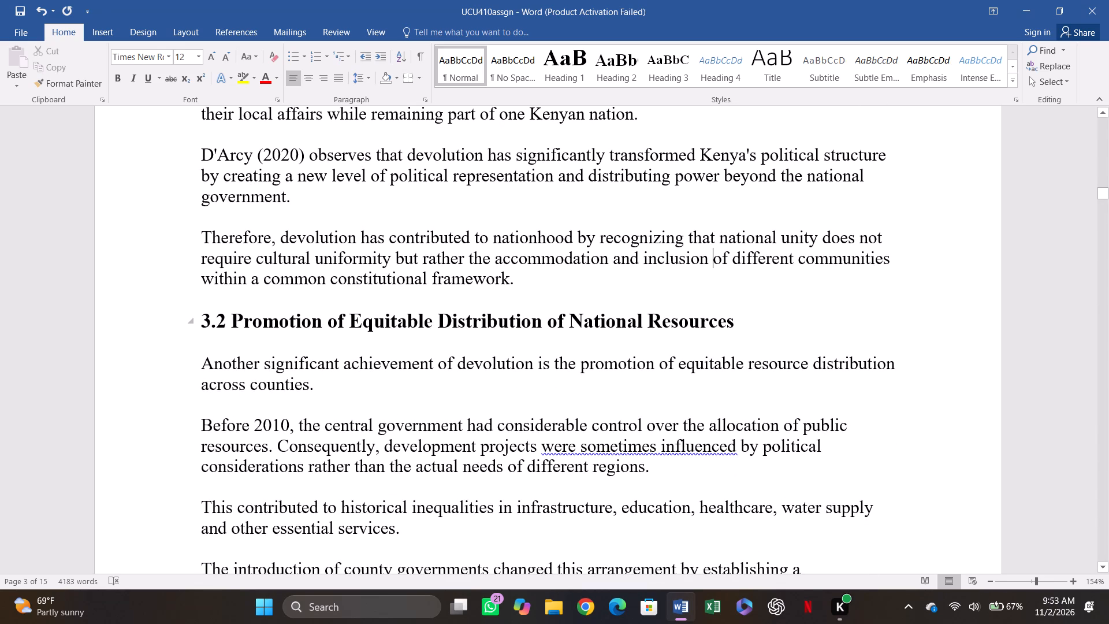
click(218, 322)
key(BackSpace)
key(BackSpace)
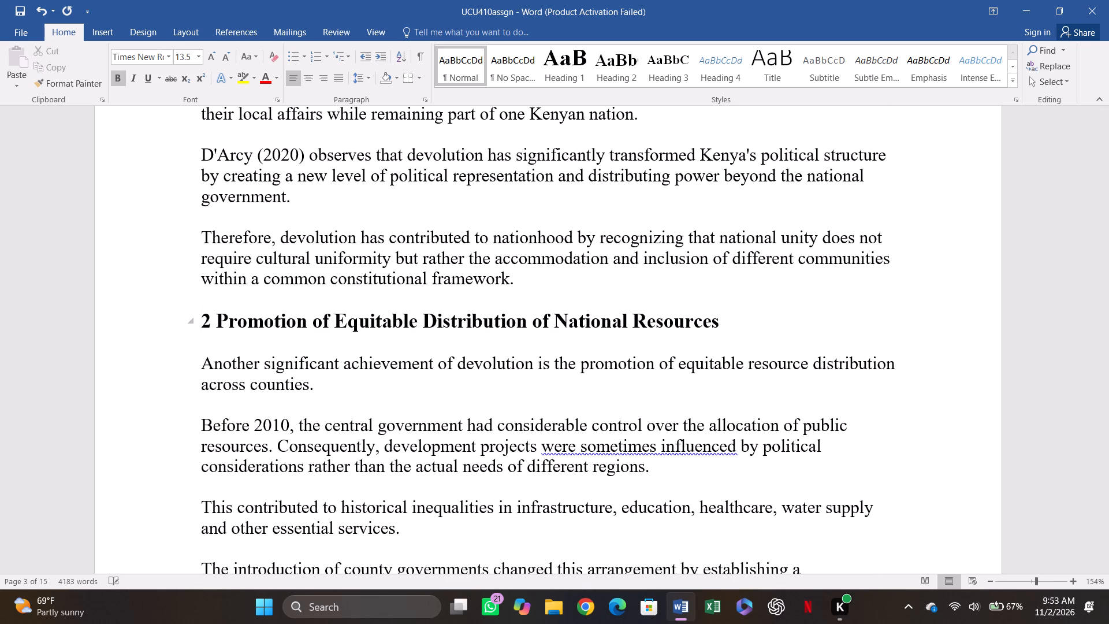
key(BackSpace)
key(space)
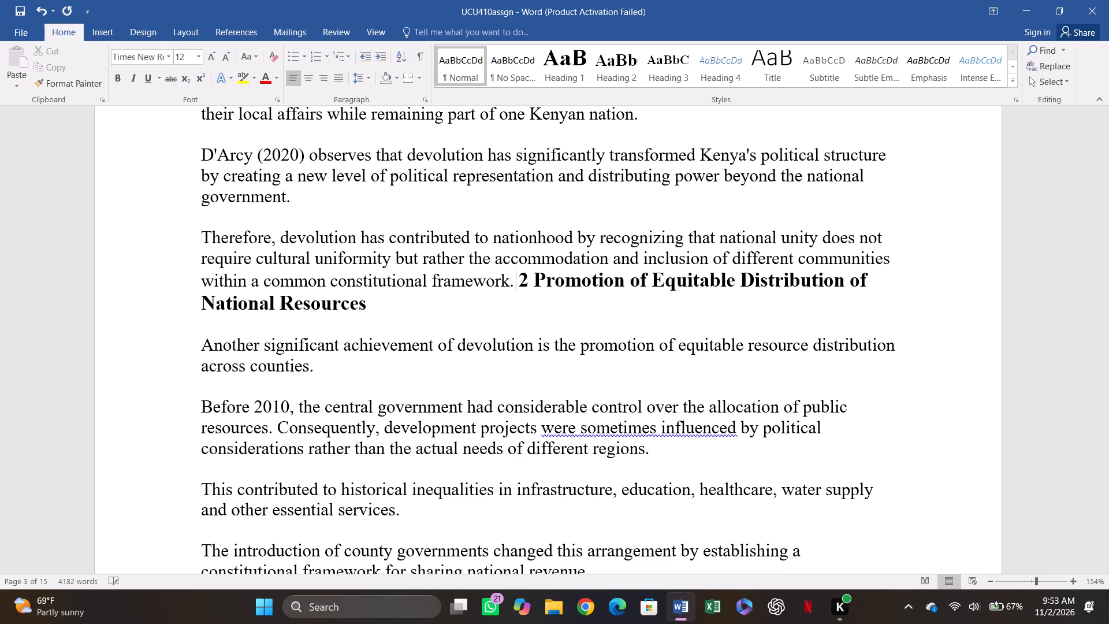
key(Return)
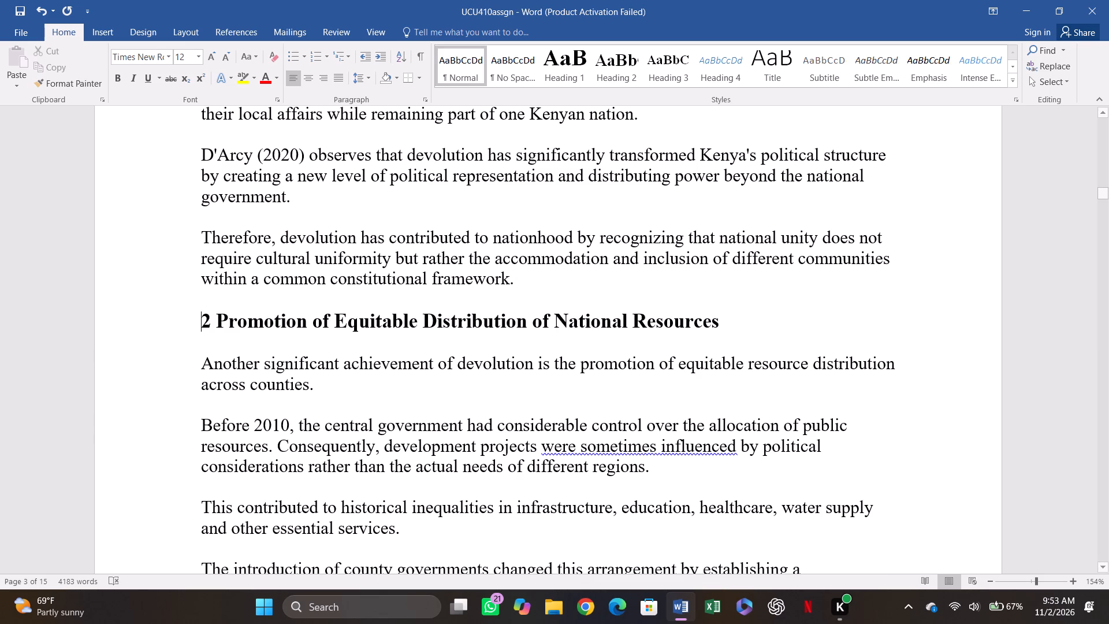
click(213, 327)
key(period)
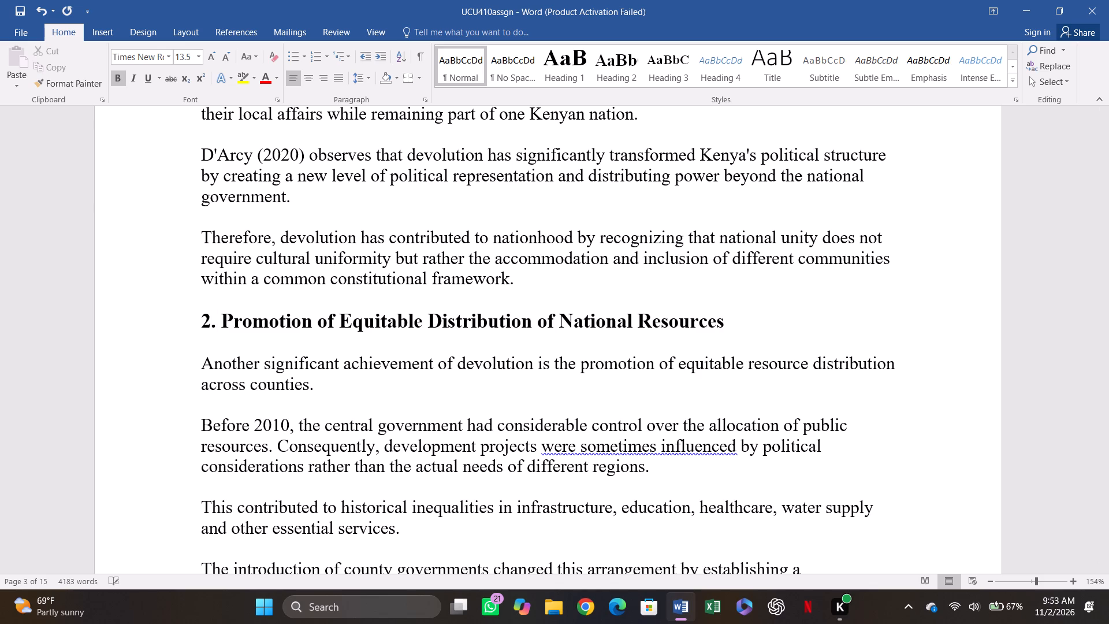
Replace "sometimes" with "at times" in the sentence about political influence on development projects before 2010.
scroll(213, 327, down, 1)
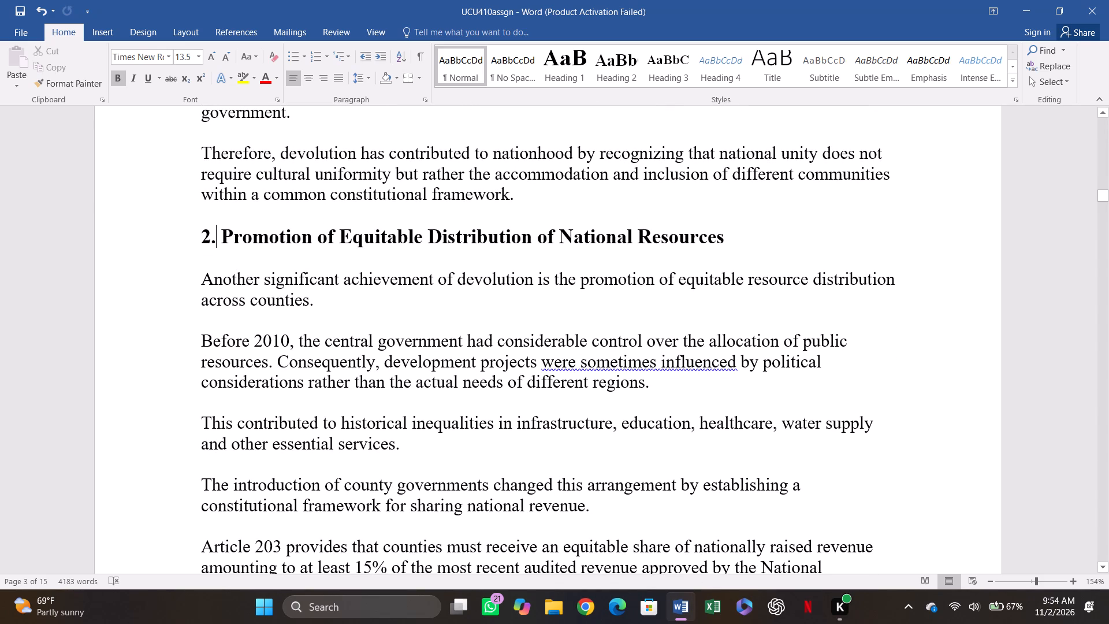
scroll(213, 327, down, 1)
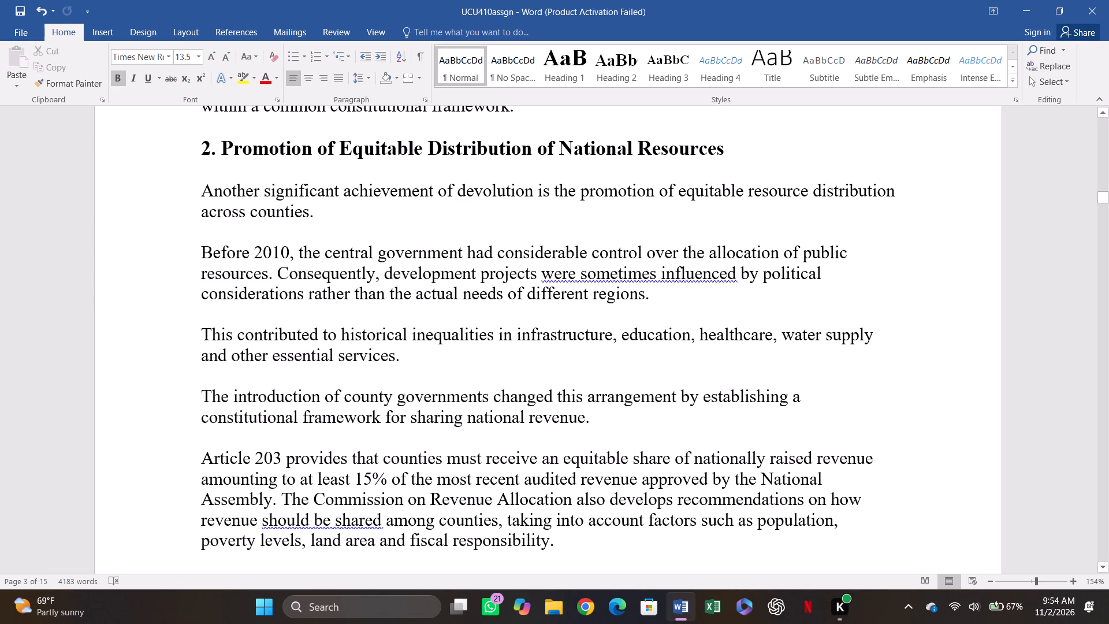
click(617, 272)
key(BackSpace)
key(BackSpace)
key(BackSpace)
key(BackSpace)
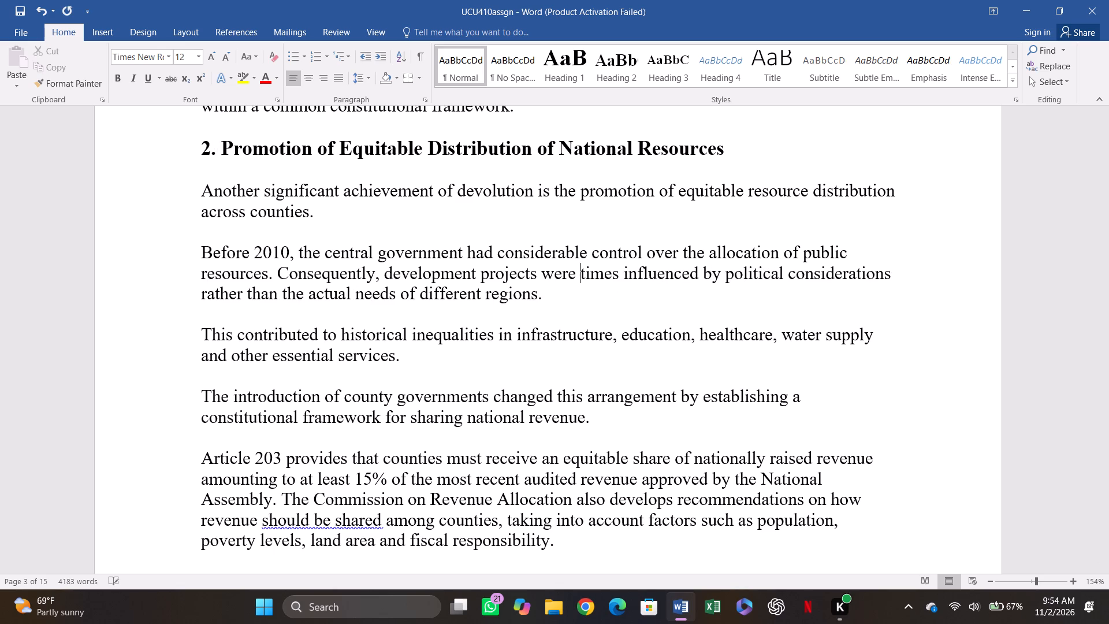
text(at)
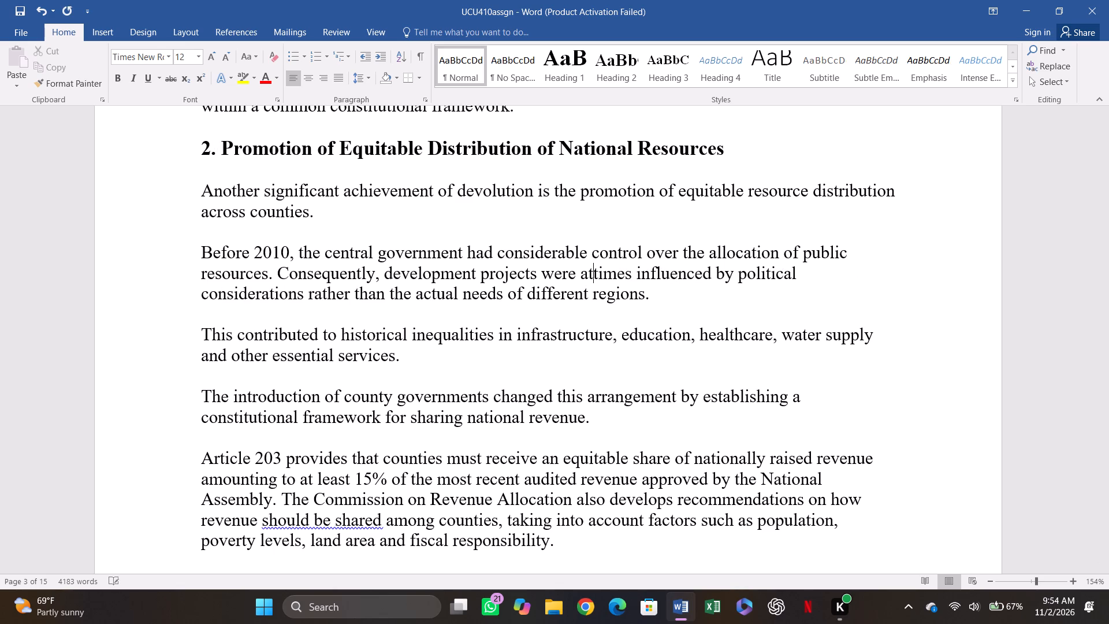
key(space)
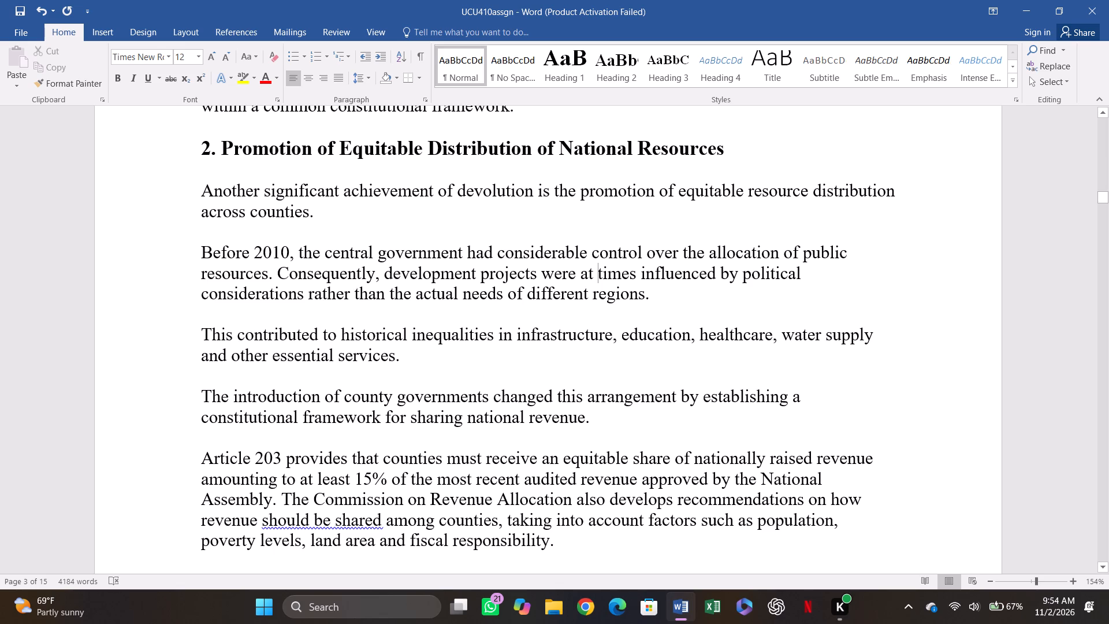
Join the paragraph beginning "This contributed to historical inequalities" onto the end of the "Before 2010" paragraph.
click(209, 334)
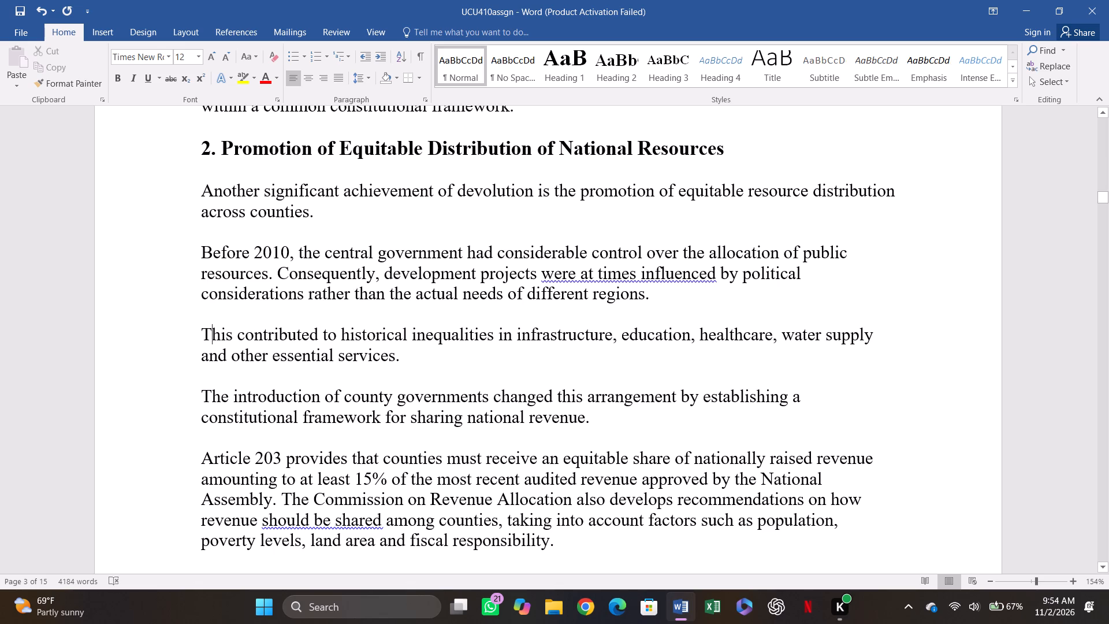
click(200, 335)
key(BackSpace)
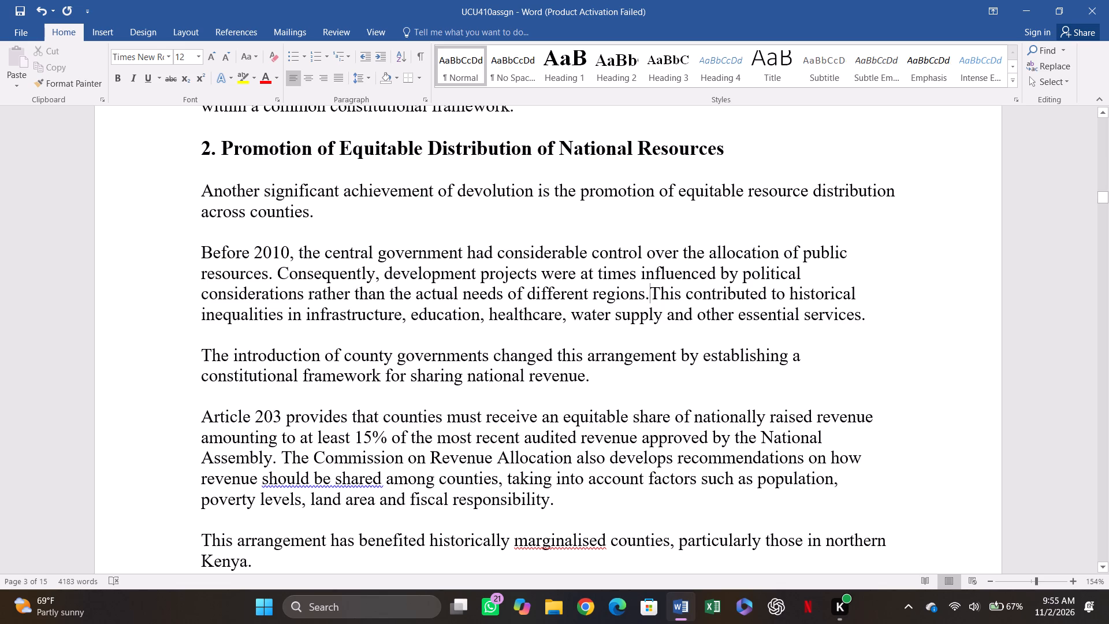
Replace "should be" with "is" in the sentence on how revenue is shared among counties in the Article 203 paragraph.
scroll(455, 391, down, 1)
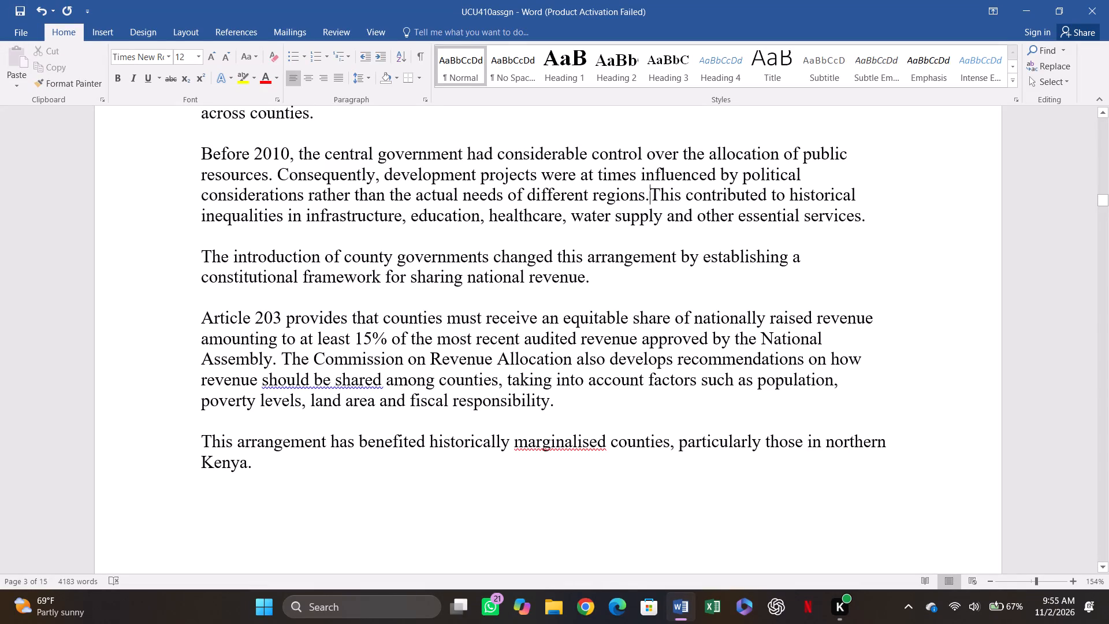
scroll(425, 280, down, 1)
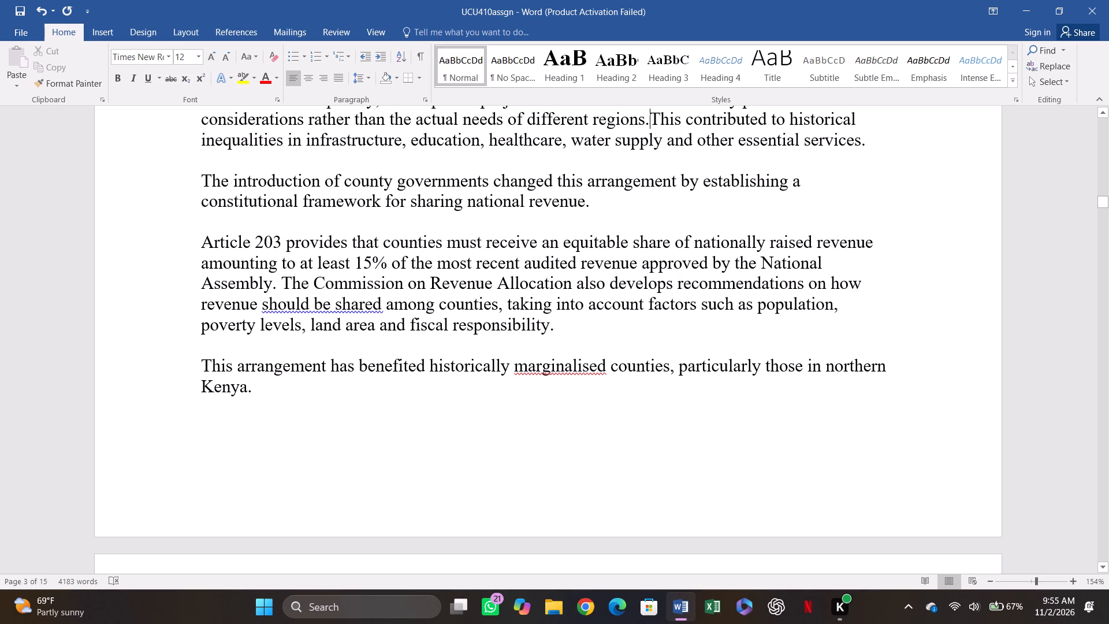
click(309, 303)
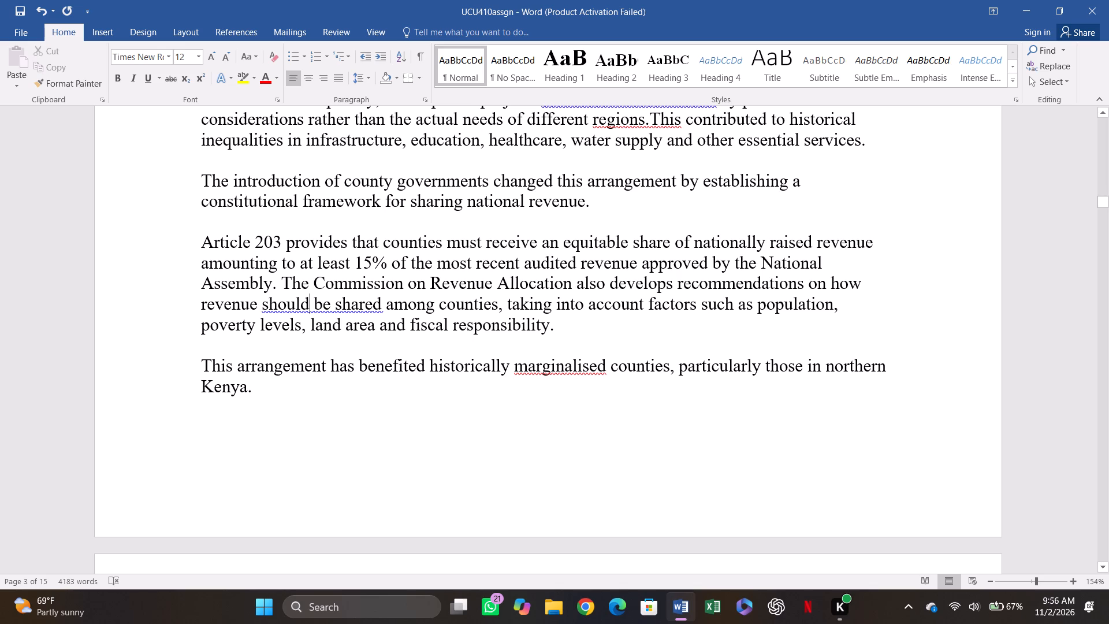
key(BackSpace)
key(BackSpace)
key(BackSpace)
key(BackSpace)
key(BackSpace)
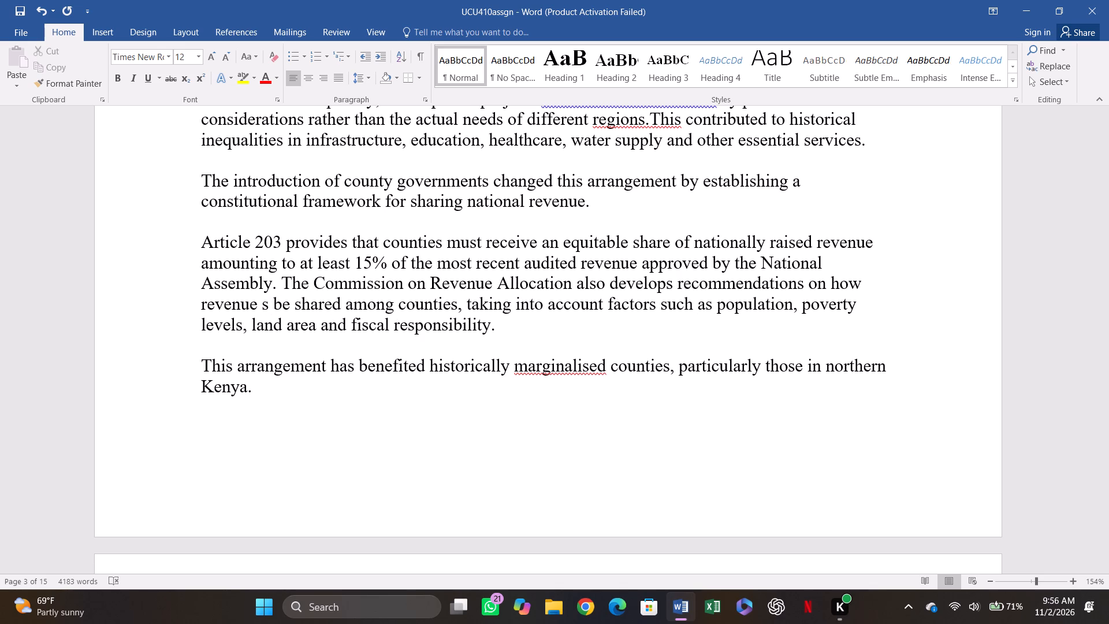
click(288, 304)
key(BackSpace)
key(BackSpace)
key(BackSpace)
key(BackSpace)
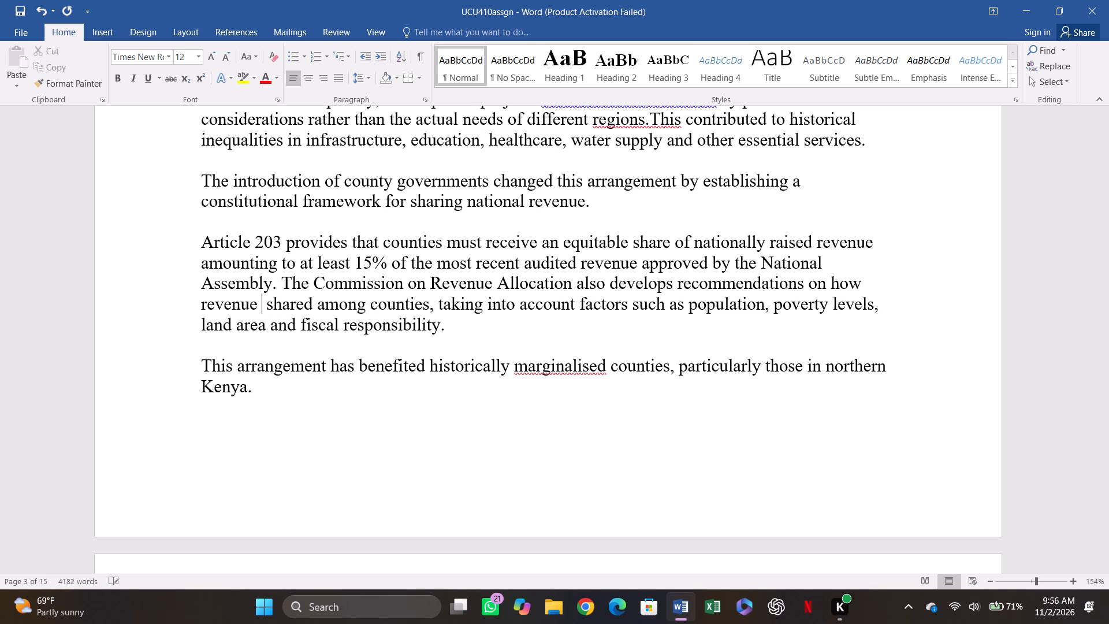
text(is)
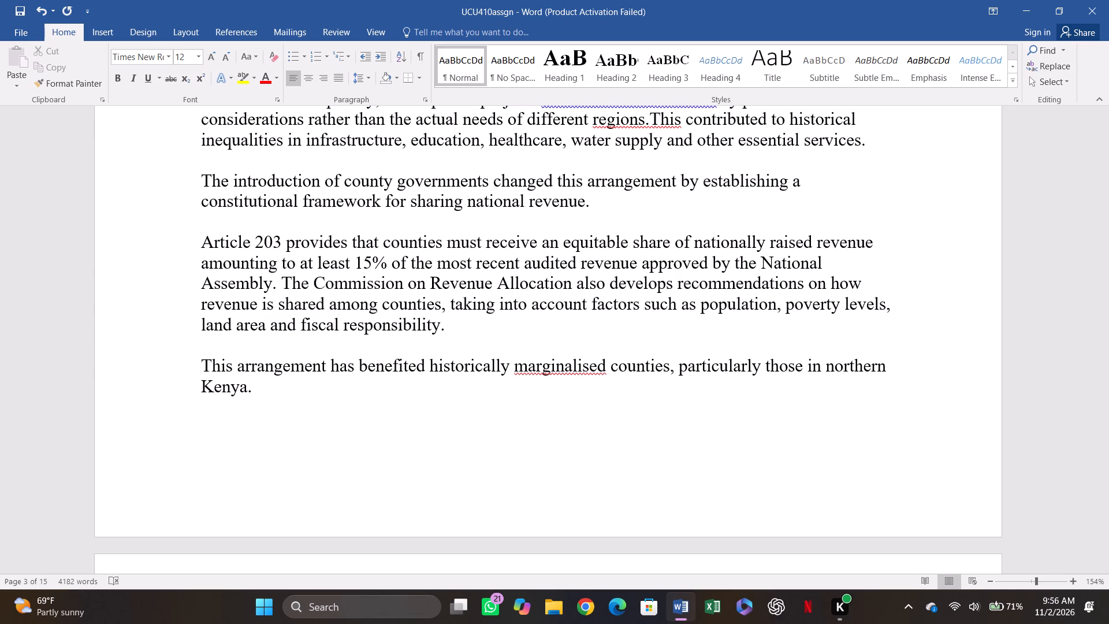
Insert the missing space between "regions." and "This contributed" in the "Before 2010" paragraph.
scroll(288, 304, up, 1)
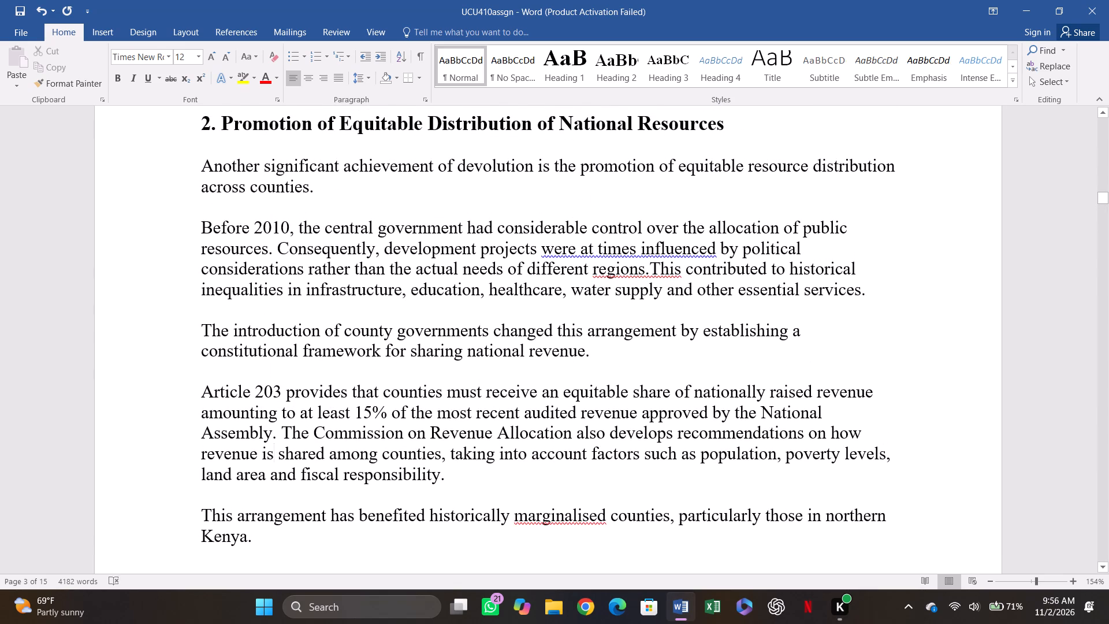
click(649, 269)
key(space)
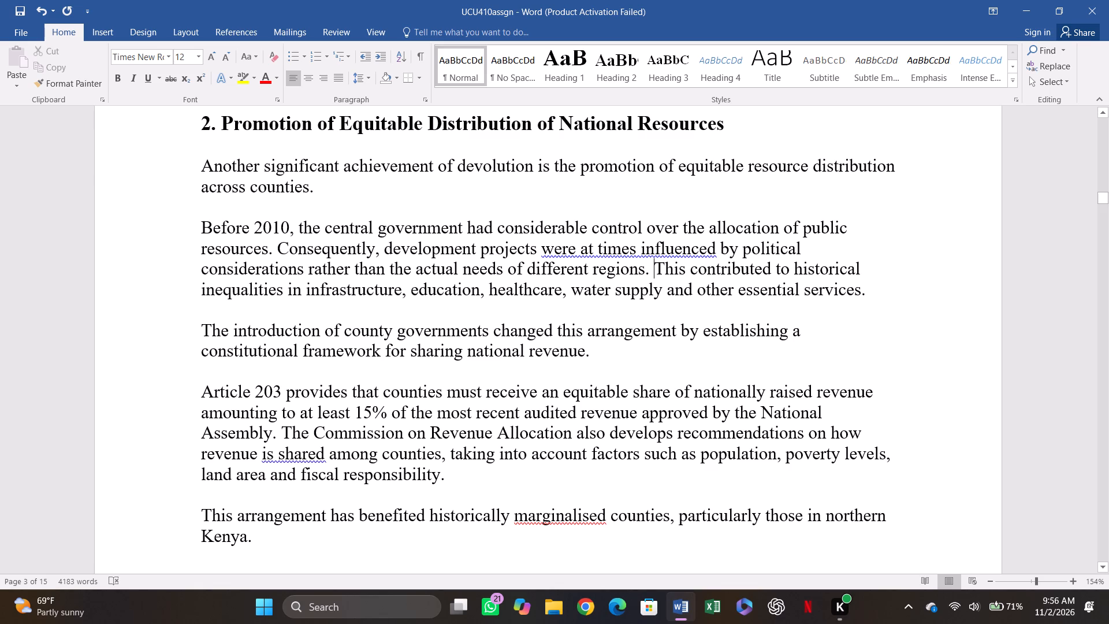
Change "marginalised" to the American spelling "marginalized" in the sentence about counties that benefited from the arrangement.
scroll(591, 315, down, 3)
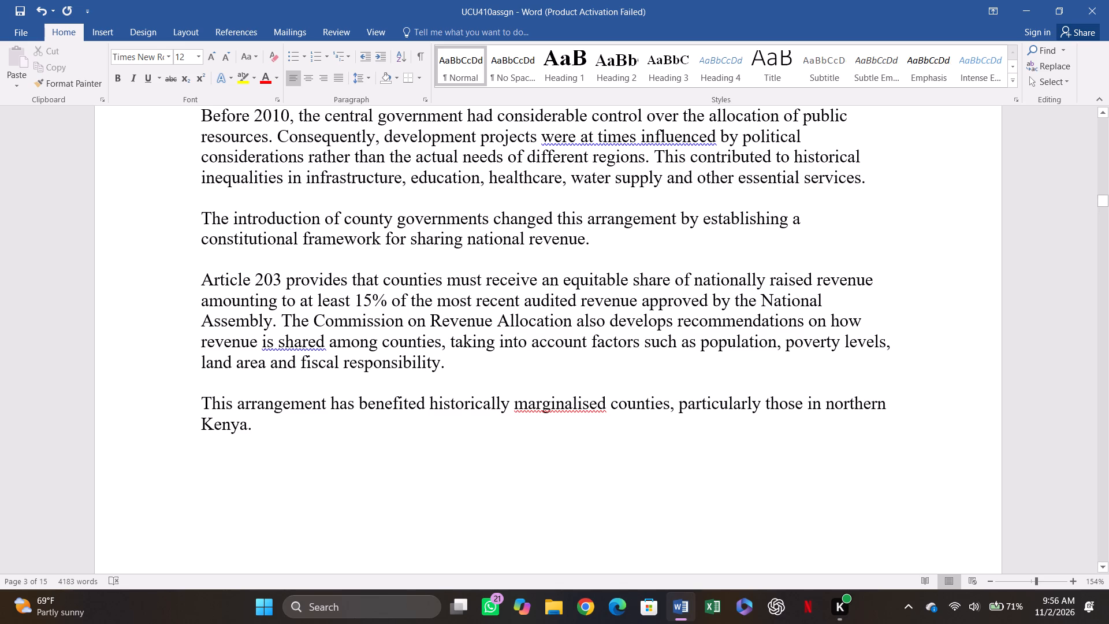
scroll(601, 368, down, 1)
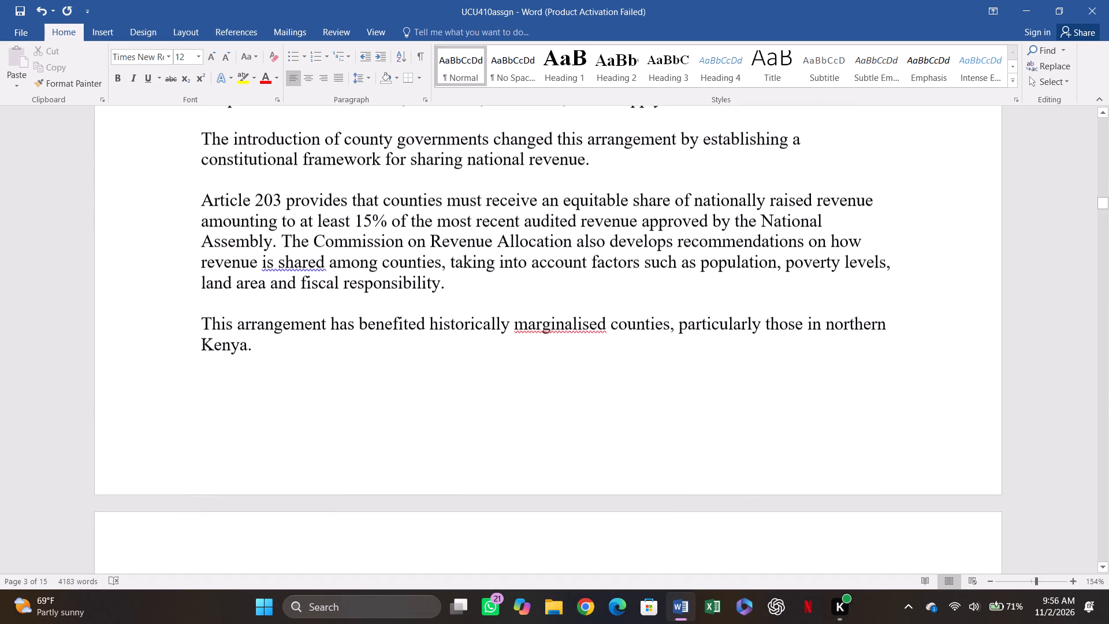
scroll(601, 368, down, 1)
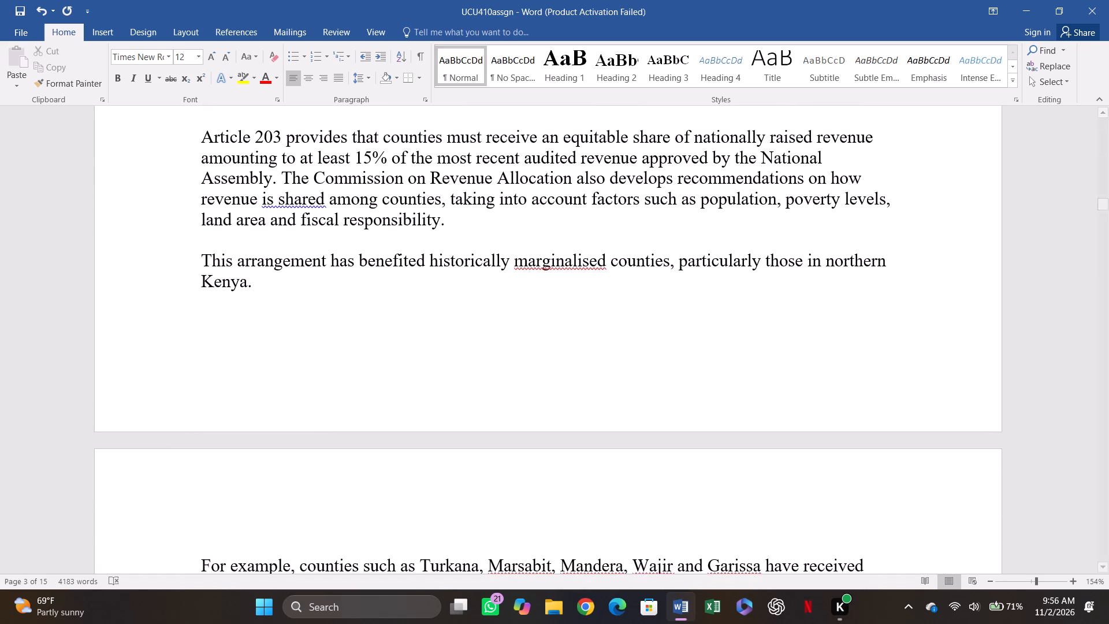
scroll(601, 368, down, 1)
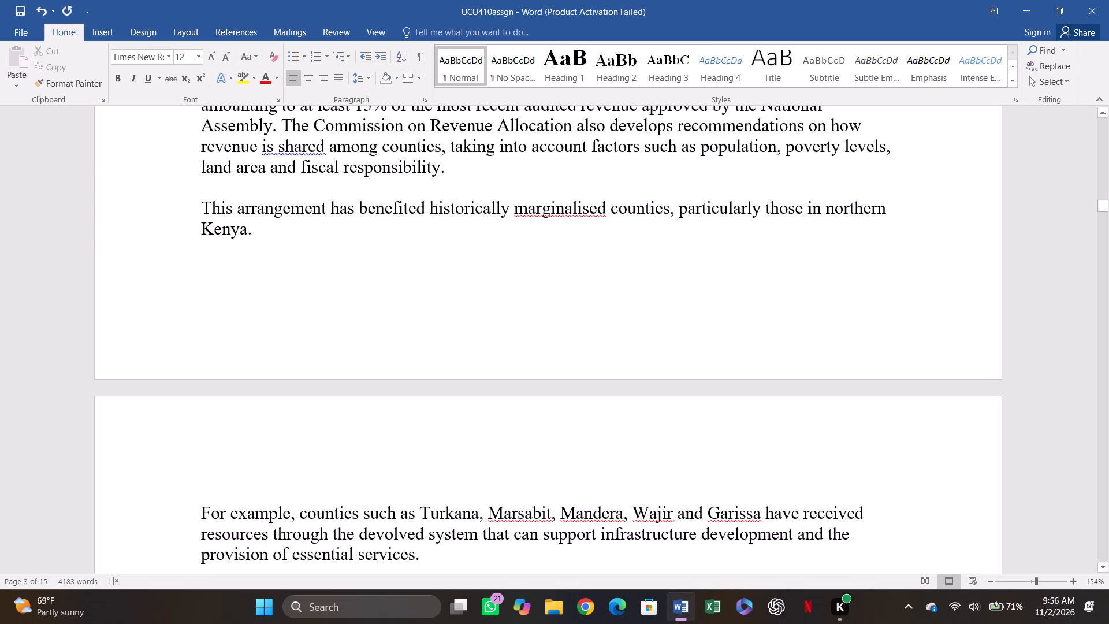
click(589, 210)
key(BackSpace)
key(z)
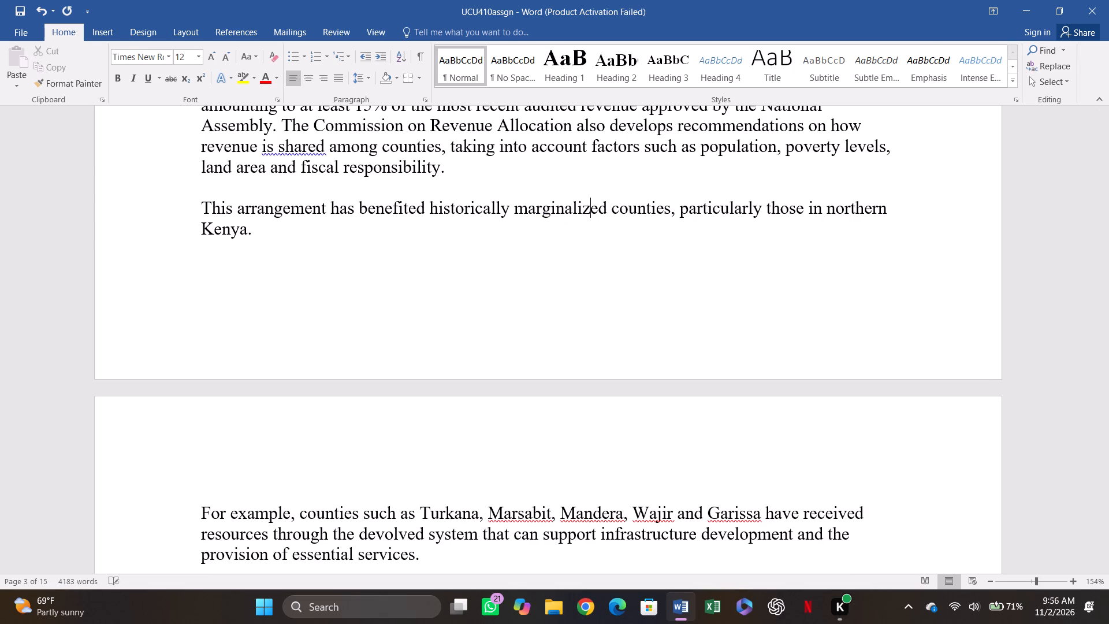
Reword the end of the marginalized counties sentence so that "northern" is followed by "and interior southern parts of Kenya".
scroll(596, 273, down, 1)
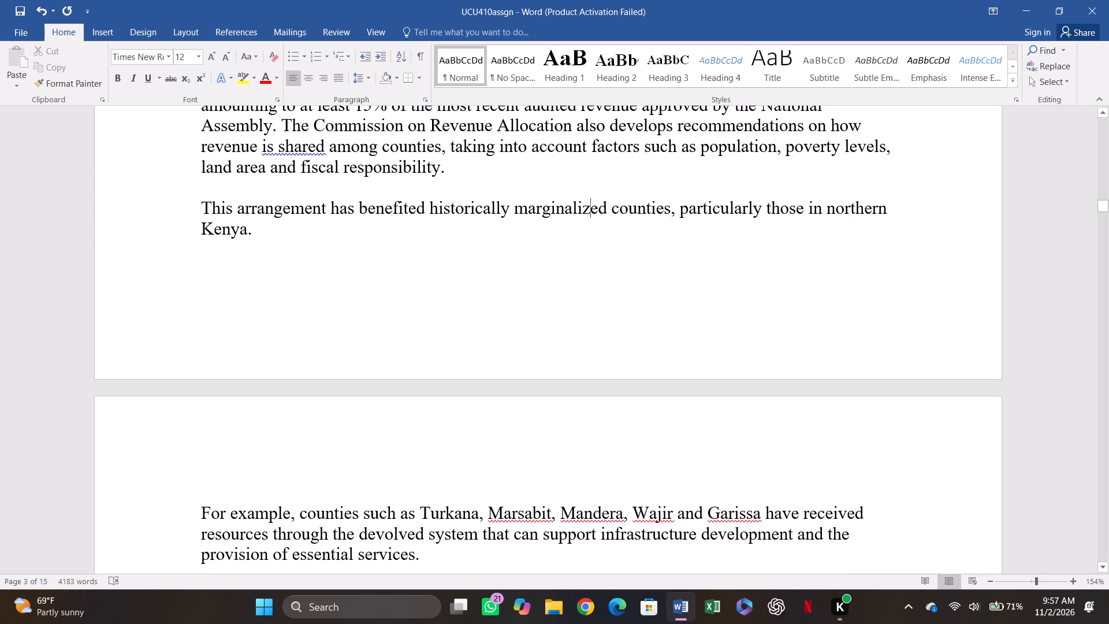
scroll(596, 273, down, 1)
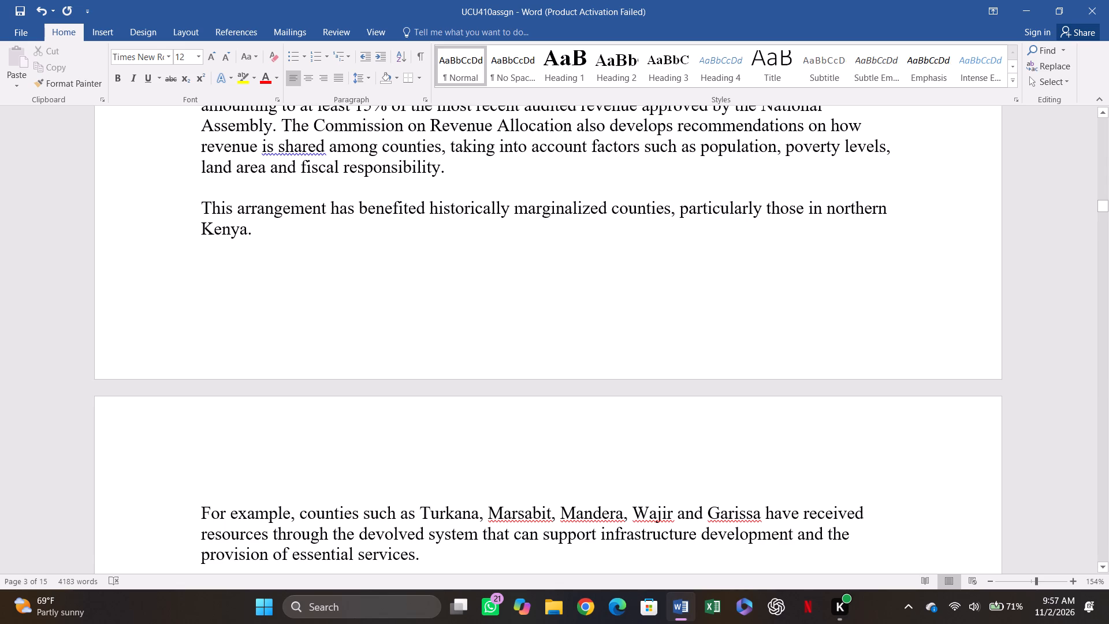
click(254, 233)
key(BackSpace)
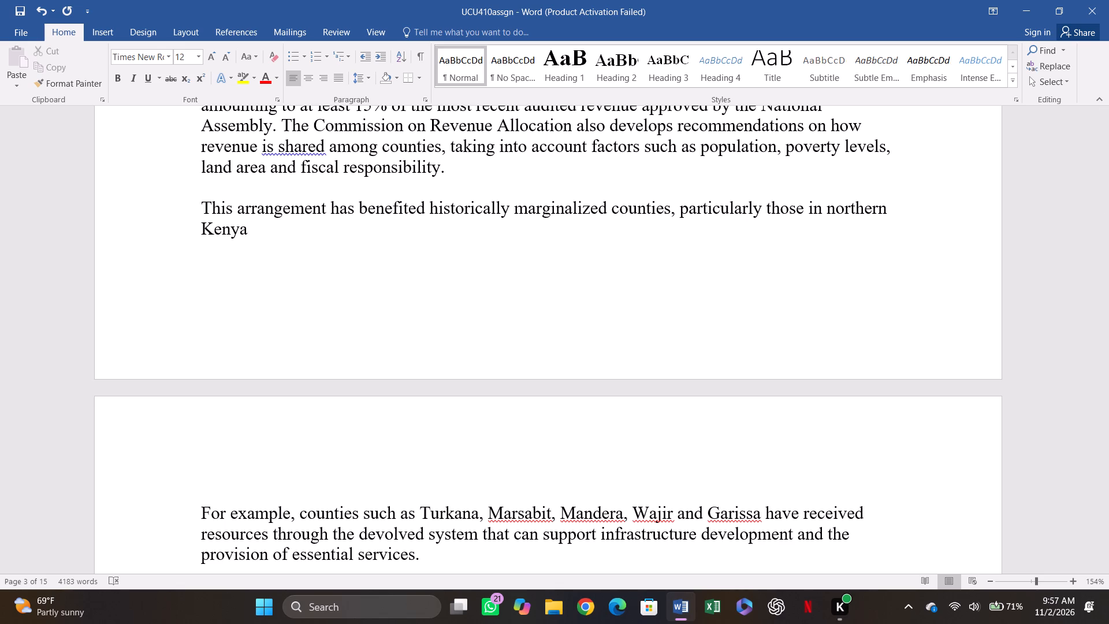
key(BackSpace)
key(BackSpace)
key(BackSpace)
key(BackSpace)
key(BackSpace)
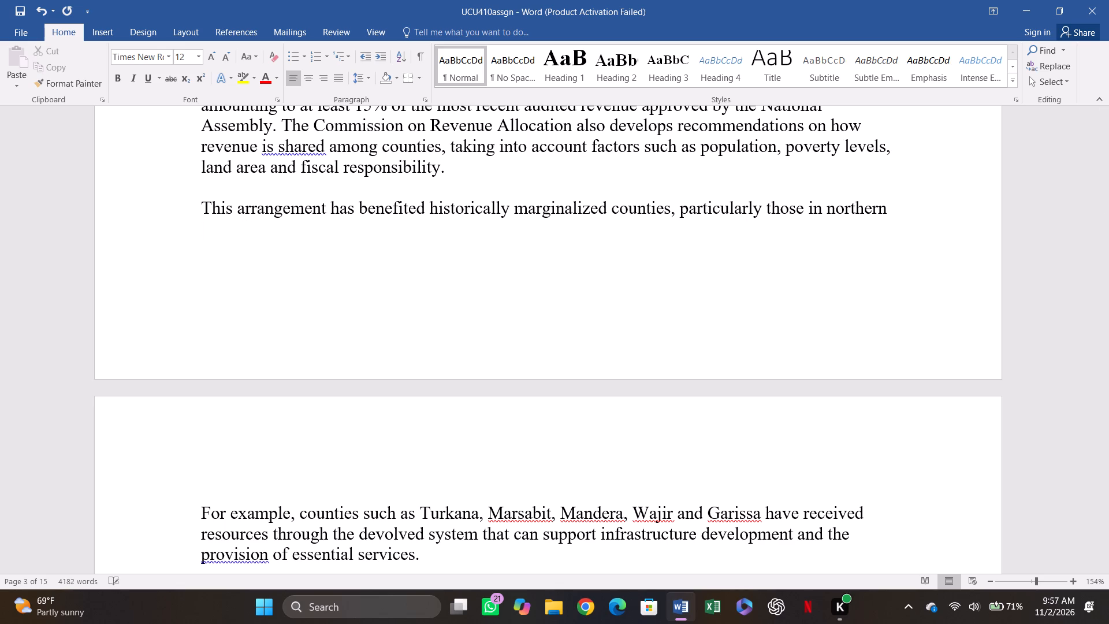
text(and)
key(space)
text(interior)
key(space)
text(southern)
key(space)
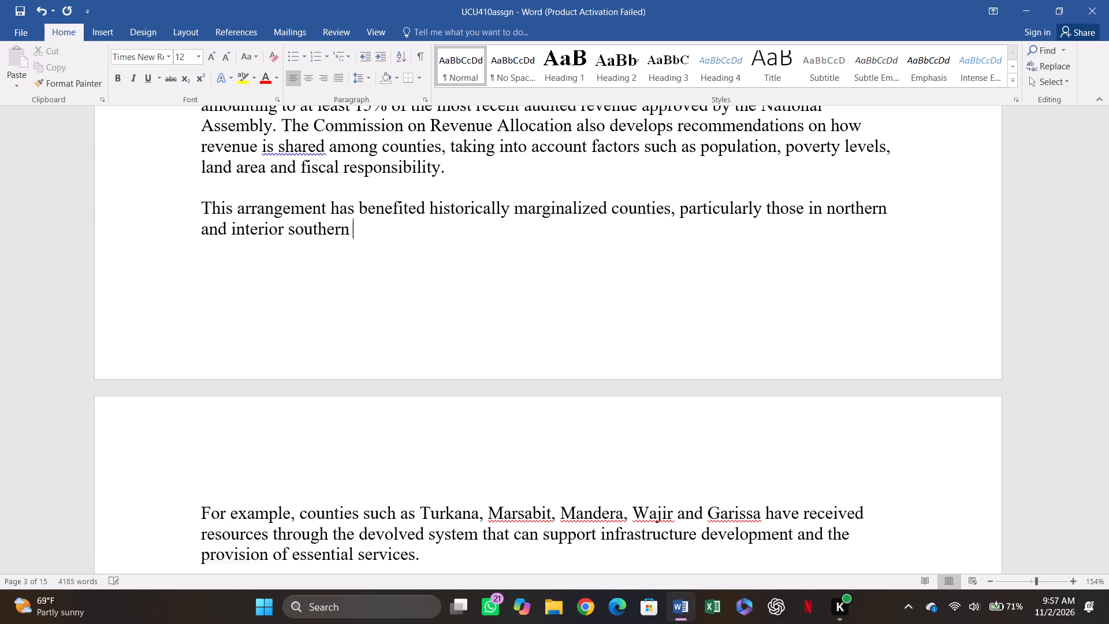
text(parts of kenya)
key(space)
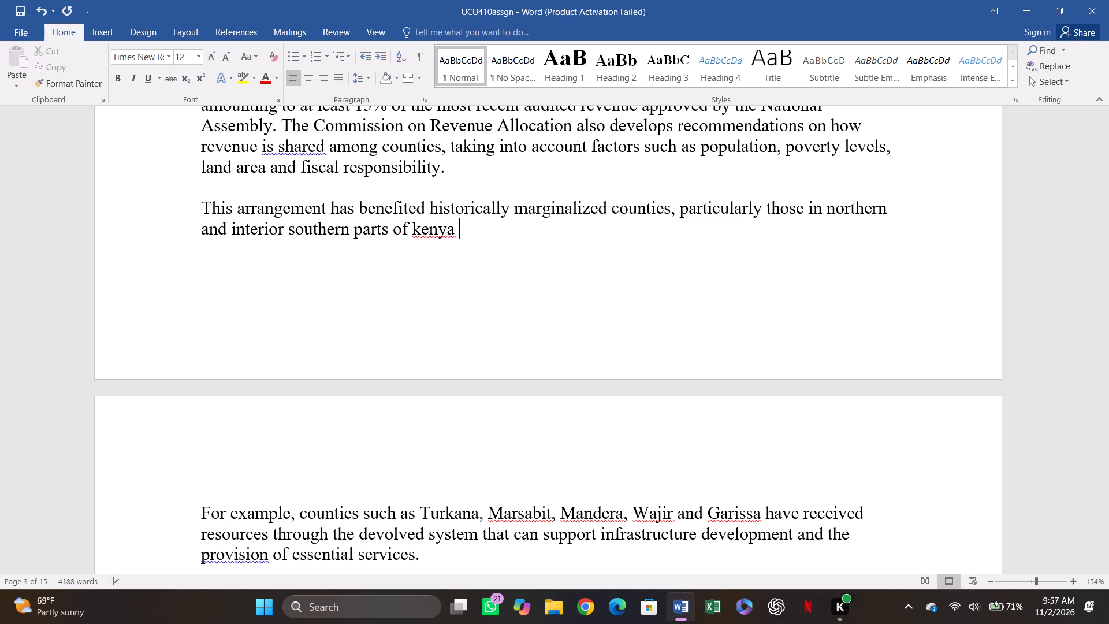
key(BackSpace)
key(BackSpace)
key(BackSpace)
key(BackSpace)
key(BackSpace)
key(BackSpace)
key(shift+k)
text(enya)
key(space)
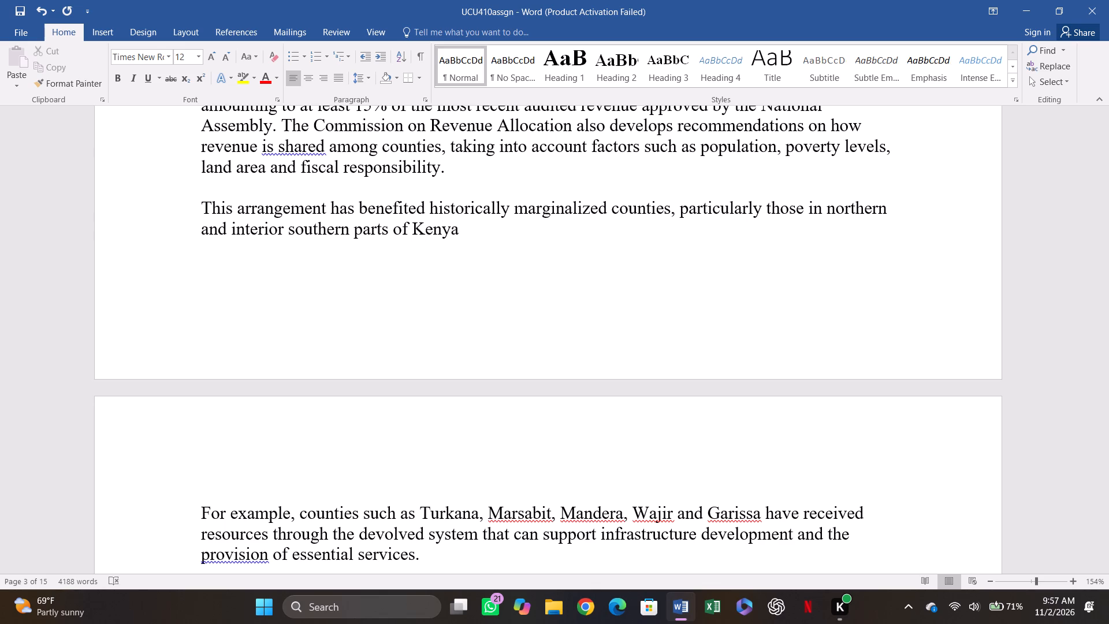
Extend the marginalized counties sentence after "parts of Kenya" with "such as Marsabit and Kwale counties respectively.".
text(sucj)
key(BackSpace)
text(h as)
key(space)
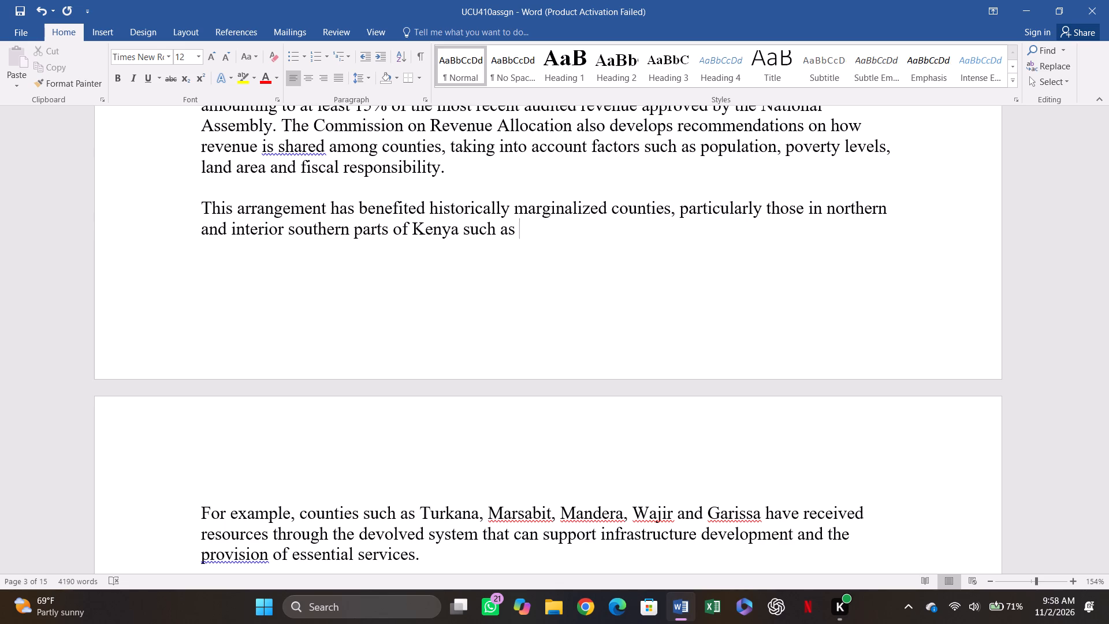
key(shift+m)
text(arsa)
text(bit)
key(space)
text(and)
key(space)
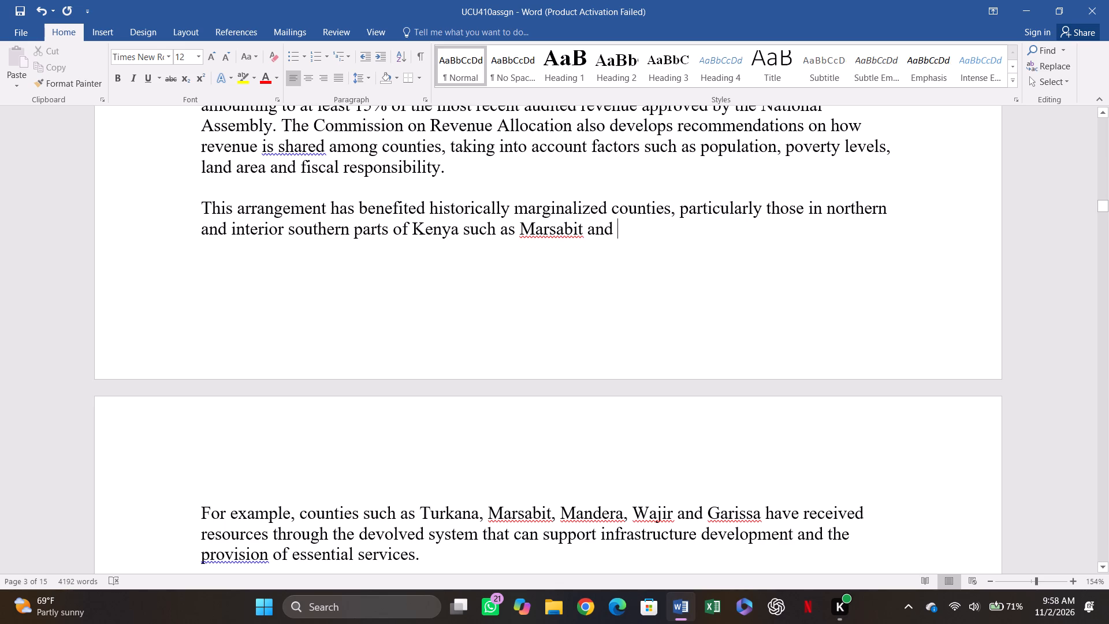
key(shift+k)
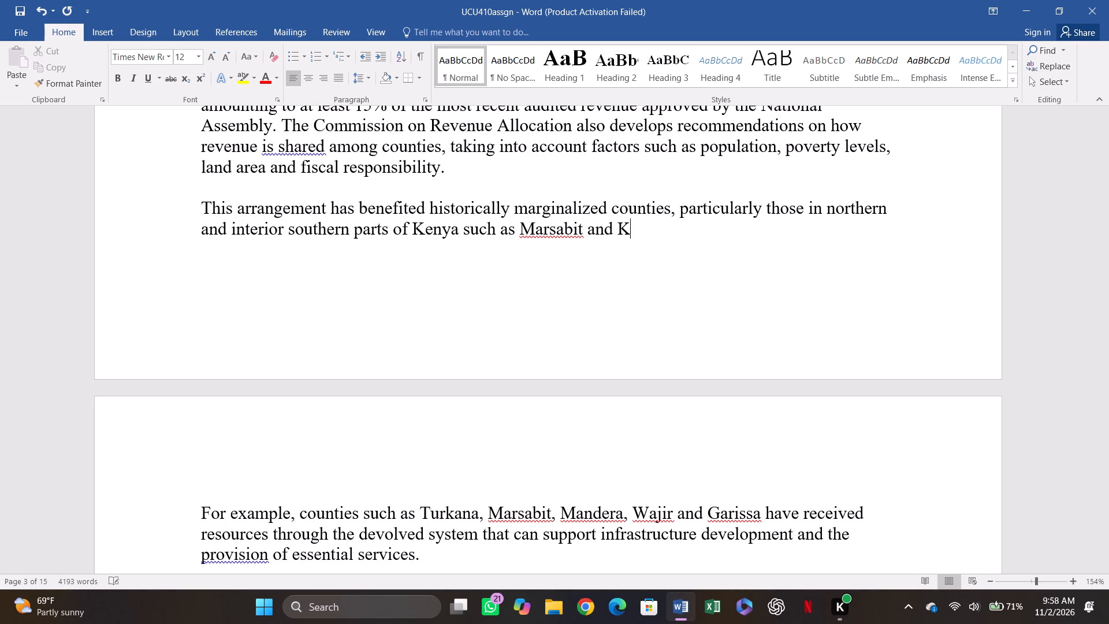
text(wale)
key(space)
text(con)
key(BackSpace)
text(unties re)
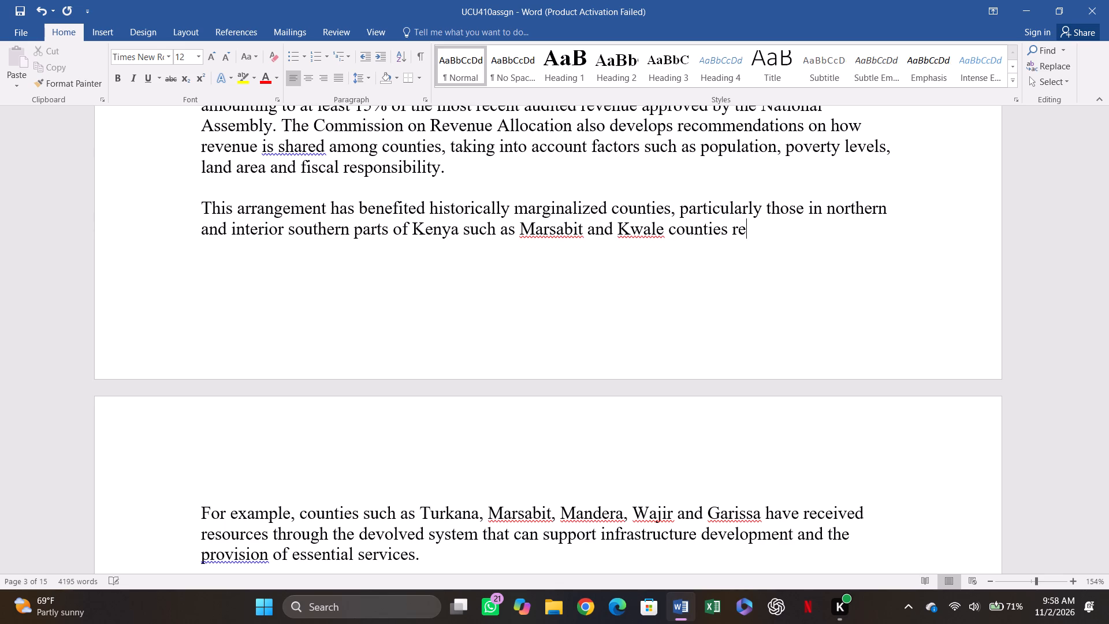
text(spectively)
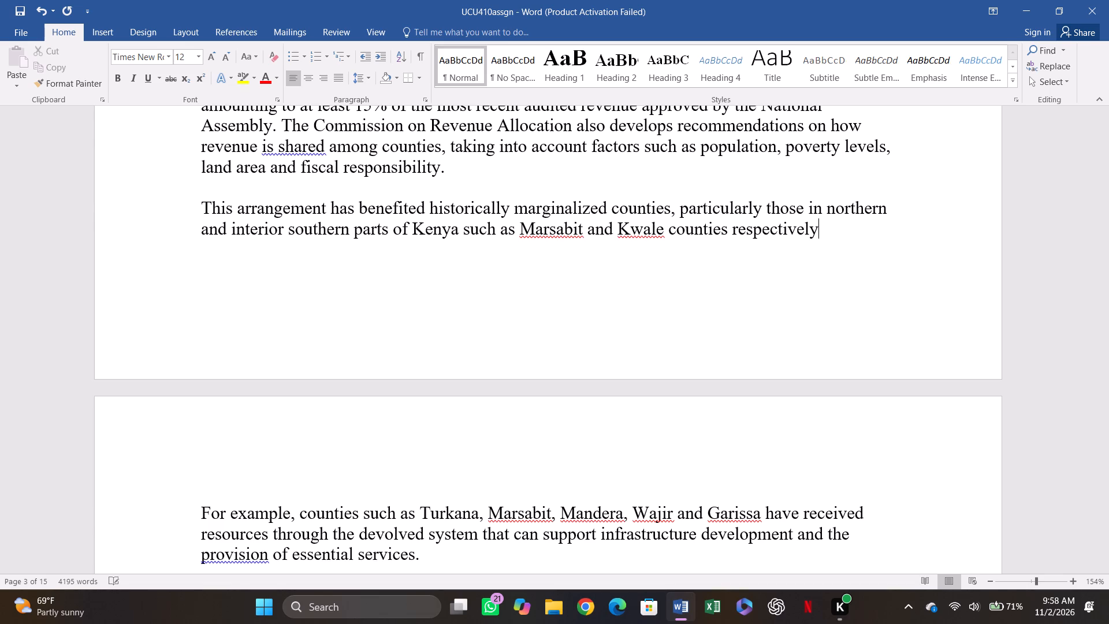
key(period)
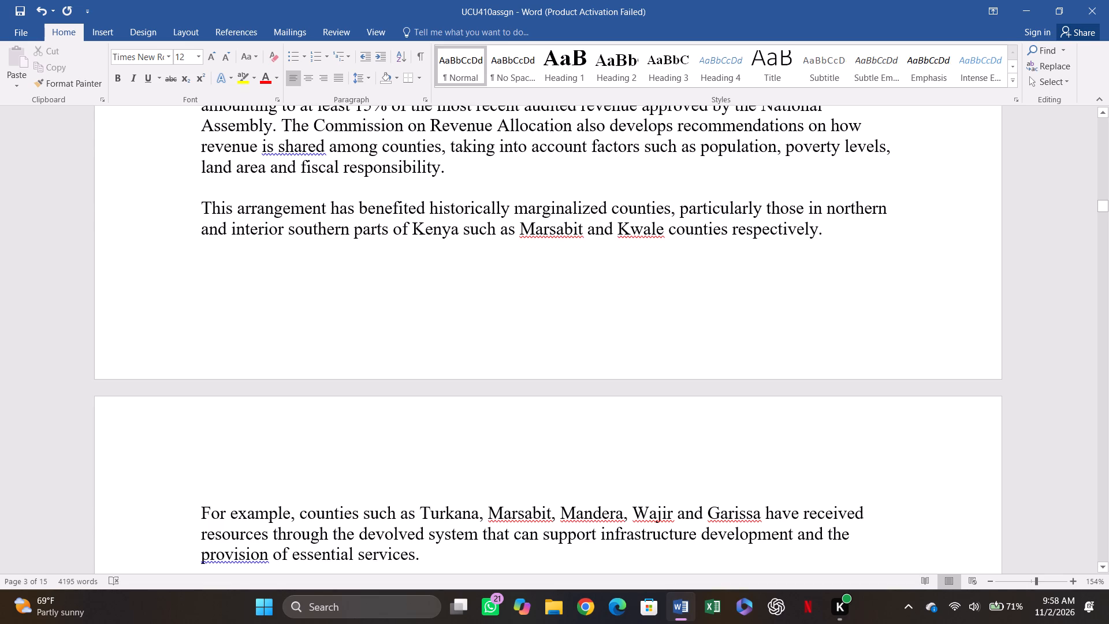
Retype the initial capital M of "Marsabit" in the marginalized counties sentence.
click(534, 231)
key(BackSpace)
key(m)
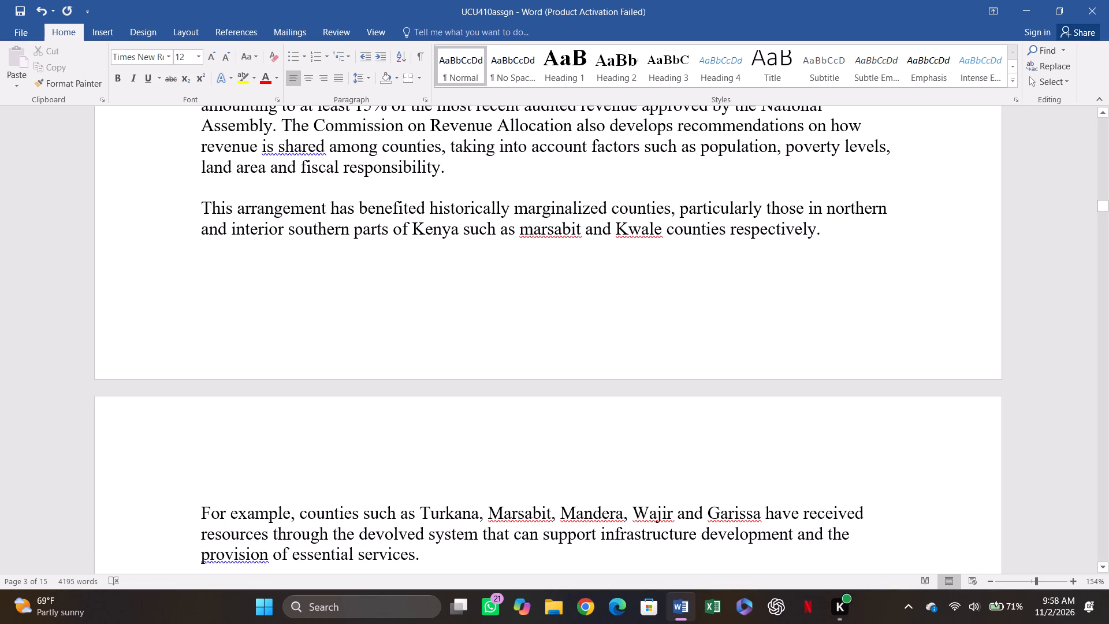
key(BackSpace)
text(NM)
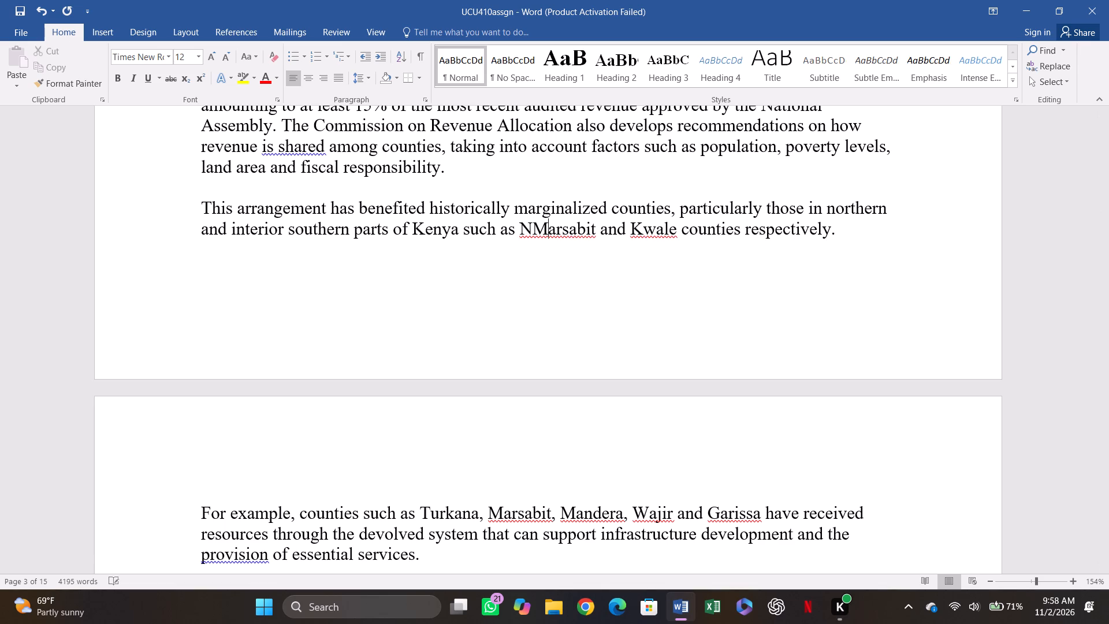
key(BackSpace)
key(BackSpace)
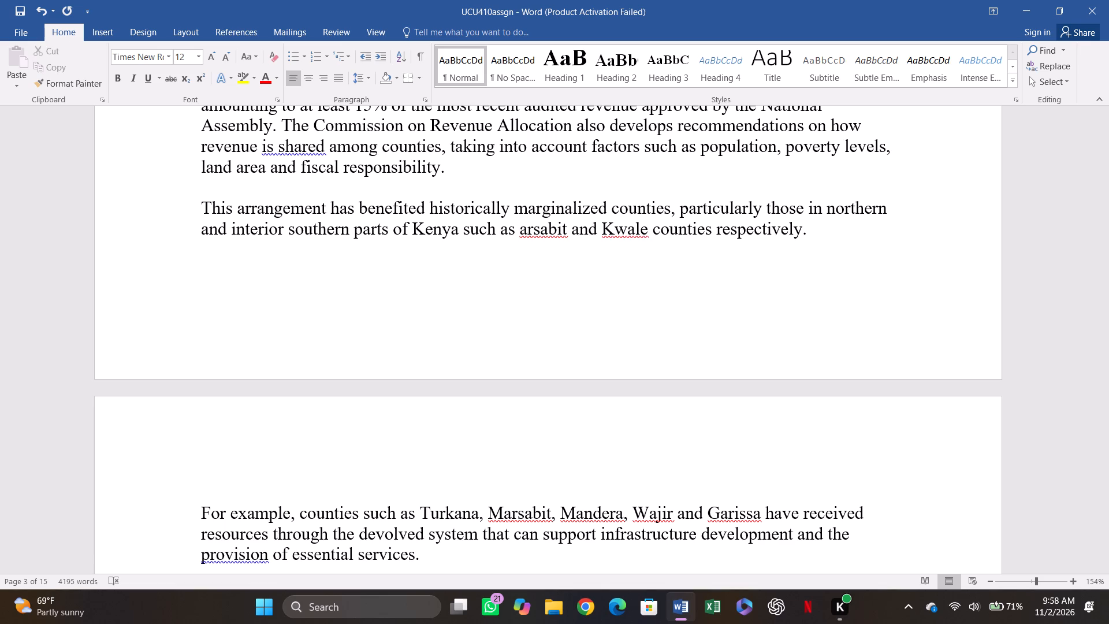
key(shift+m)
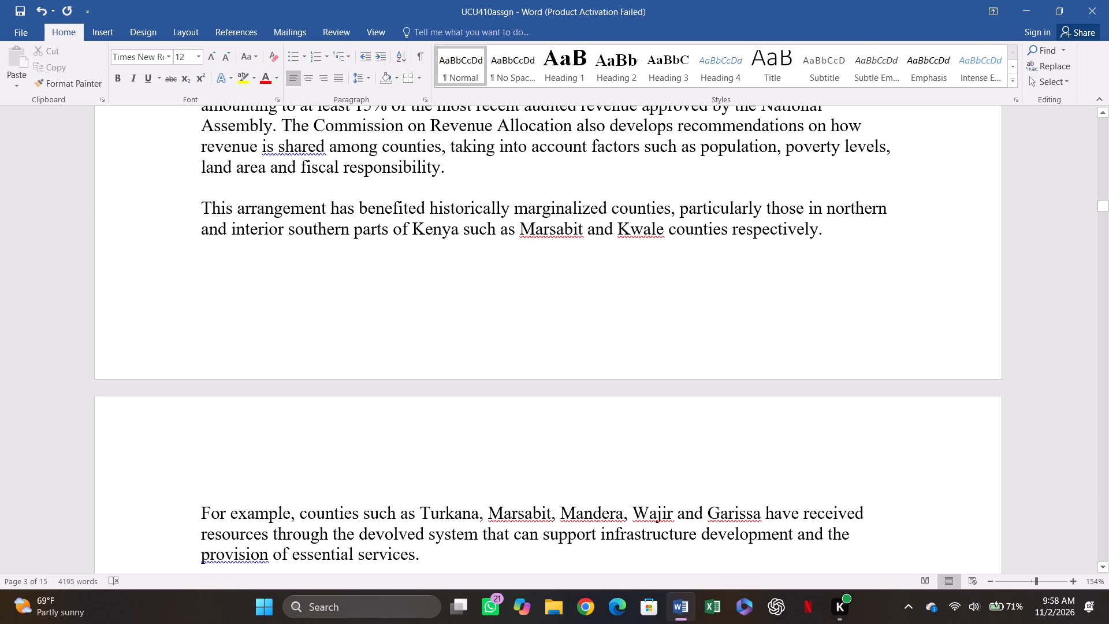
Remove the Marsabit and Kwale examples and end the marginalized counties sentence with "and interior southern parts of Kenya.".
scroll(586, 302, down, 1)
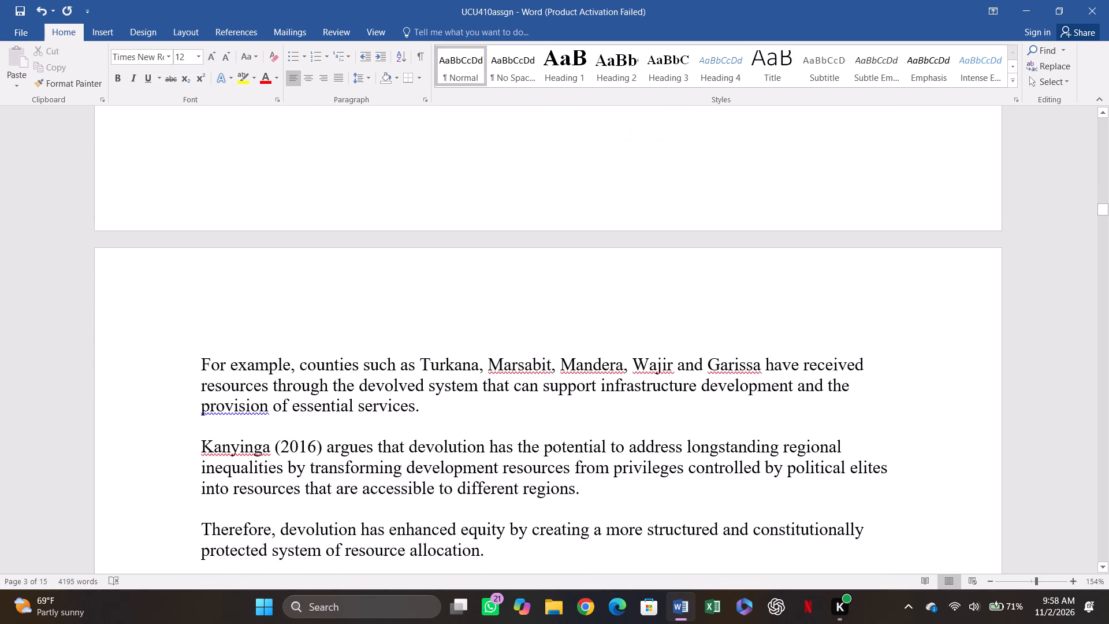
scroll(586, 302, up, 3)
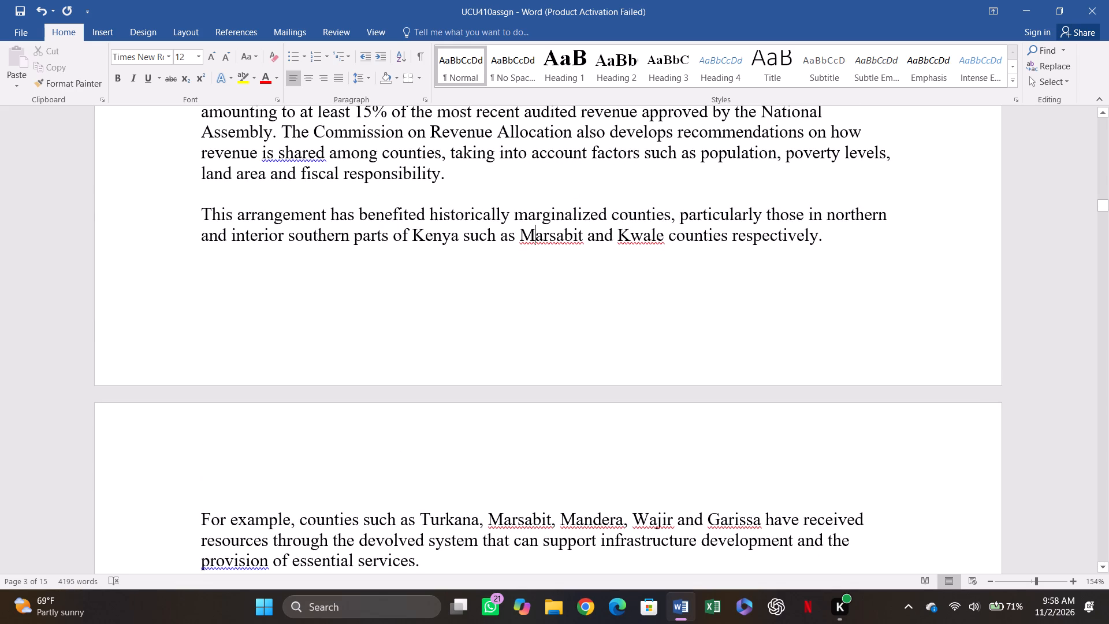
click(832, 240)
key(BackSpace)
key(BackSpace)
key(BackSpace)
key(BackSpace)
key(BackSpace)
key(BackSpace)
key(BackSpace)
key(BackSpace)
key(BackSpace)
key(BackSpace)
key(BackSpace)
key(BackSpace)
key(BackSpace)
key(BackSpace)
key(BackSpace)
key(BackSpace)
key(BackSpace)
key(BackSpace)
key(BackSpace)
key(BackSpace)
key(BackSpace)
key(BackSpace)
key(BackSpace)
key(BackSpace)
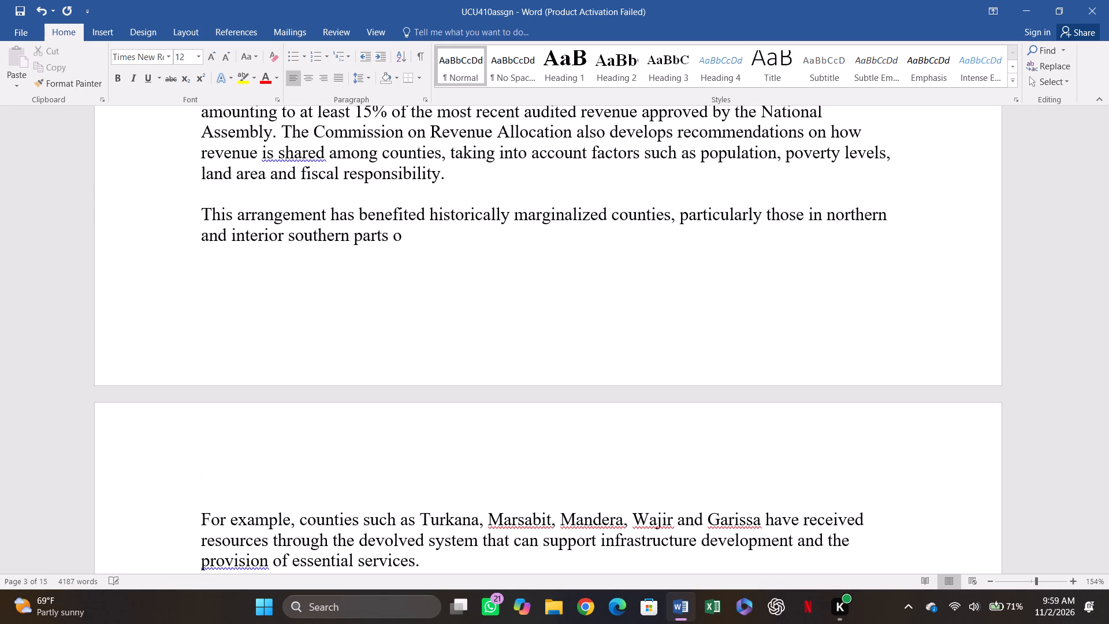
key(BackSpace)
key(BackSpace)
key(BackSpace)
key(BackSpace)
key(BackSpace)
key(BackSpace)
key(BackSpace)
key(BackSpace)
key(BackSpace)
key(BackSpace)
key(BackSpace)
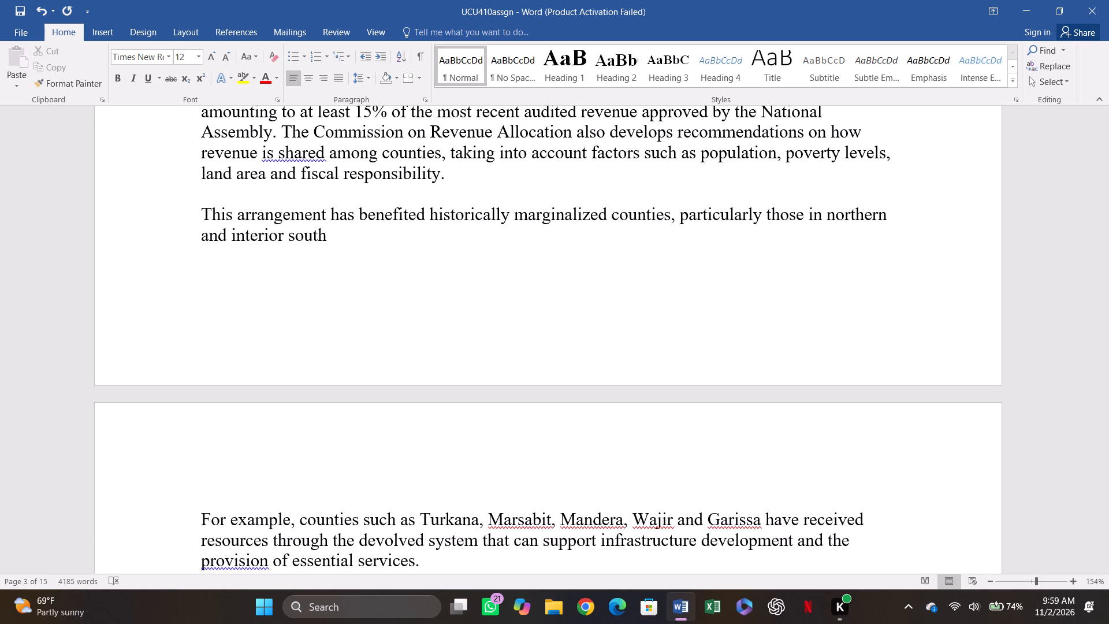
text(ern)
key(space)
key(p)
text(arts of)
key(space)
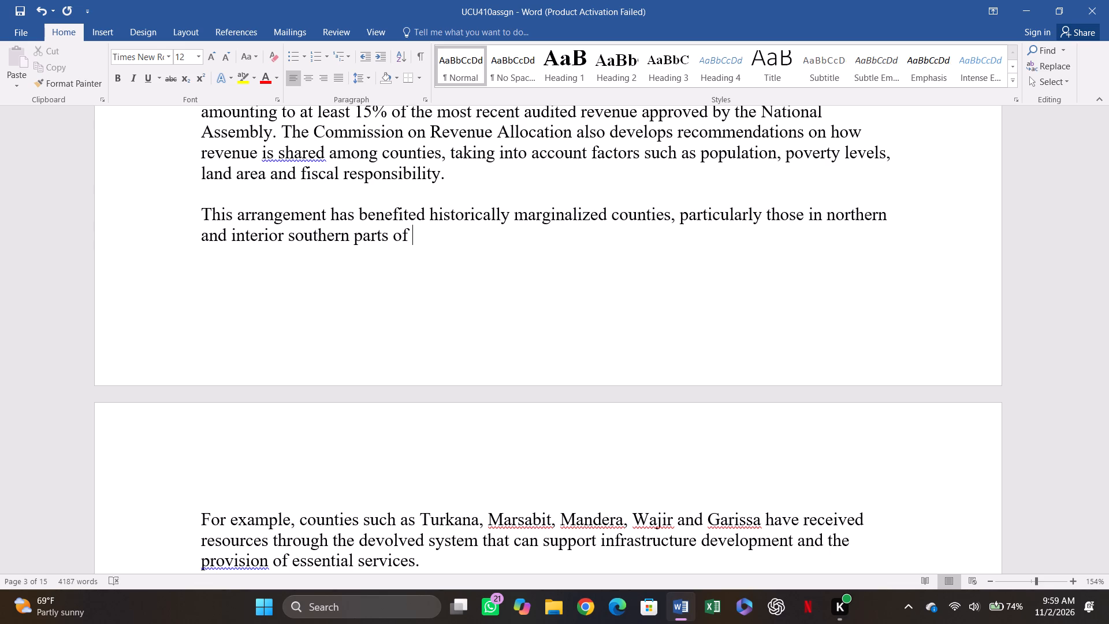
text(Kenya)
key(period)
Replace "and" between Wajir and Garissa with a comma in the "For example" sentence listing counties.
scroll(832, 240, down, 1)
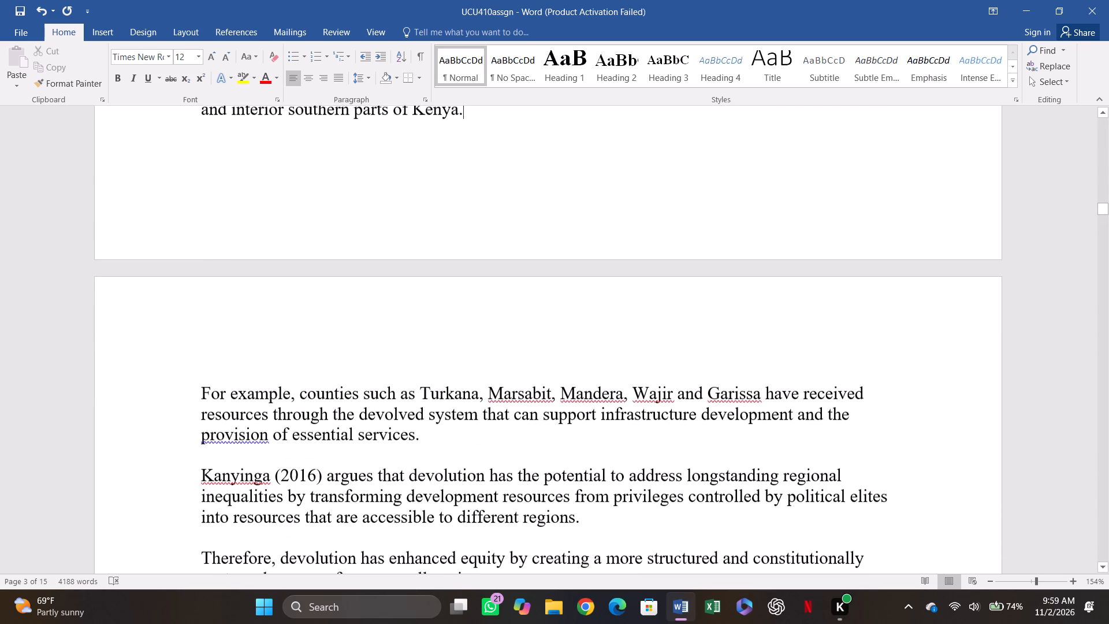
scroll(832, 240, down, 1)
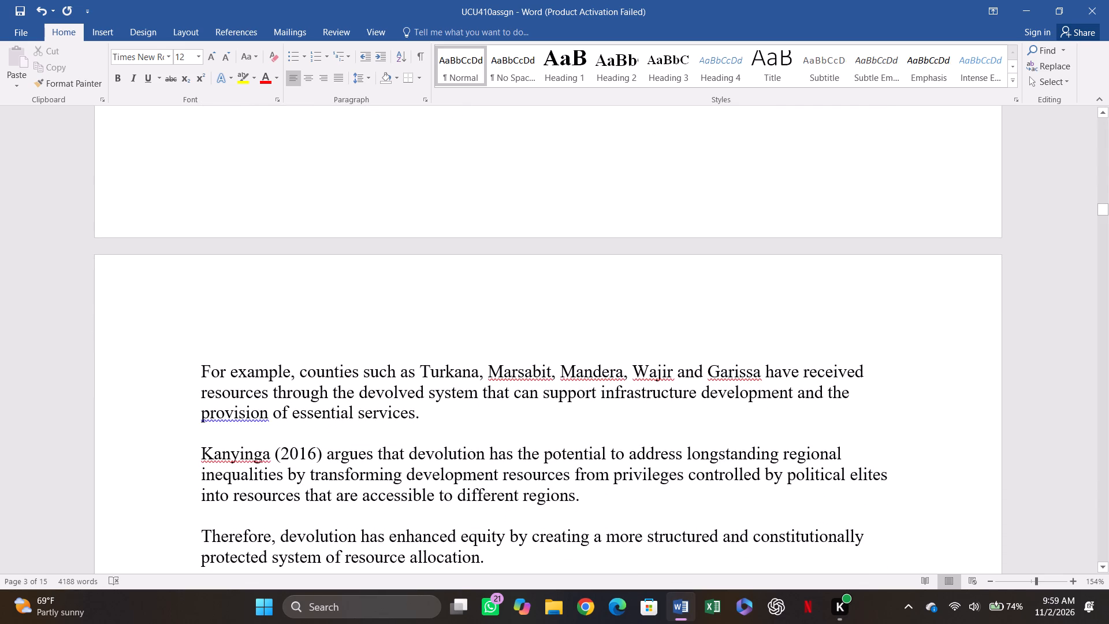
click(702, 373)
key(BackSpace)
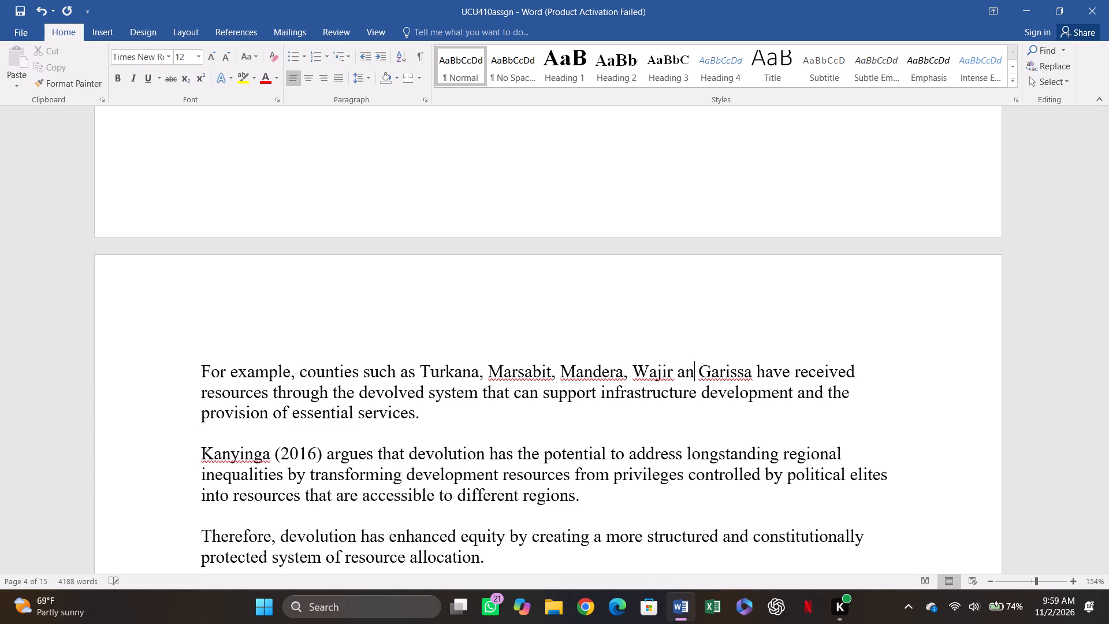
key(BackSpace)
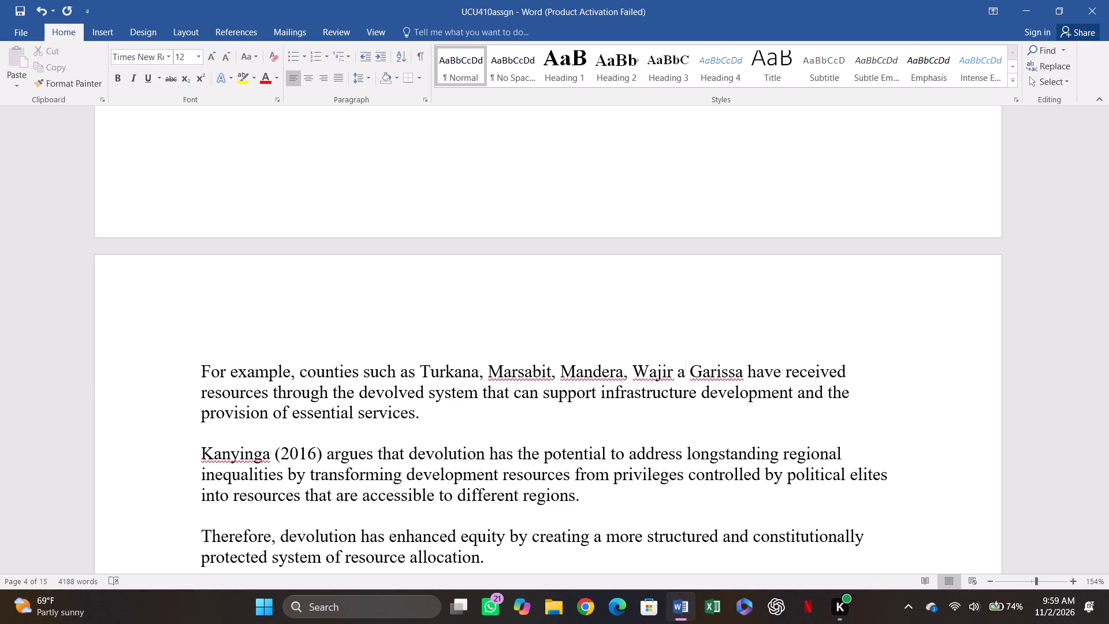
key(BackSpace)
key(BackSpace)
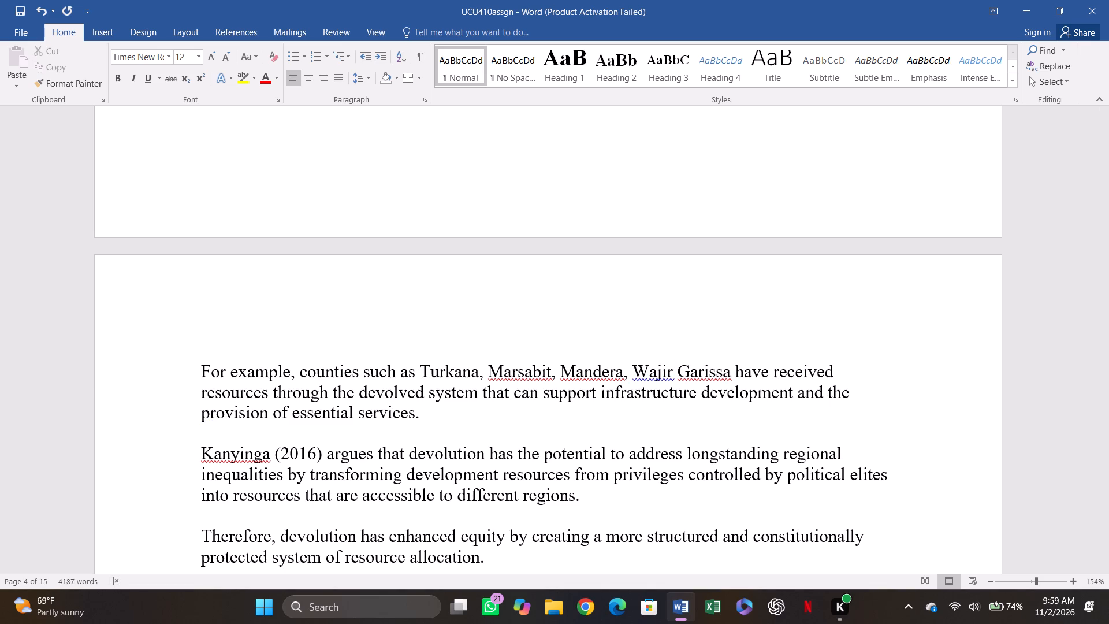
key(comma)
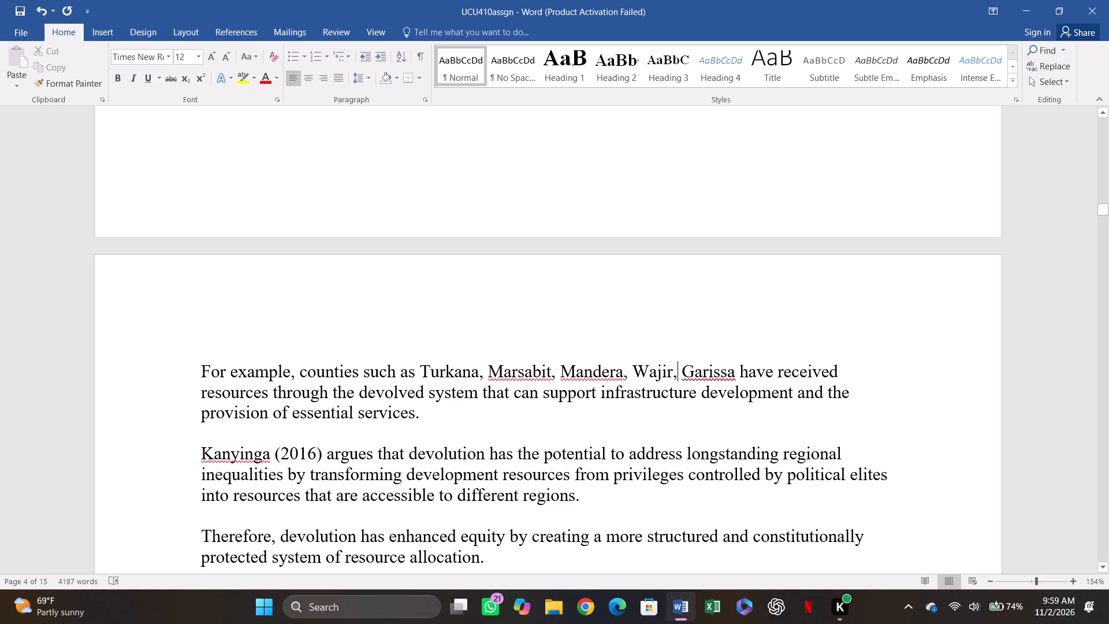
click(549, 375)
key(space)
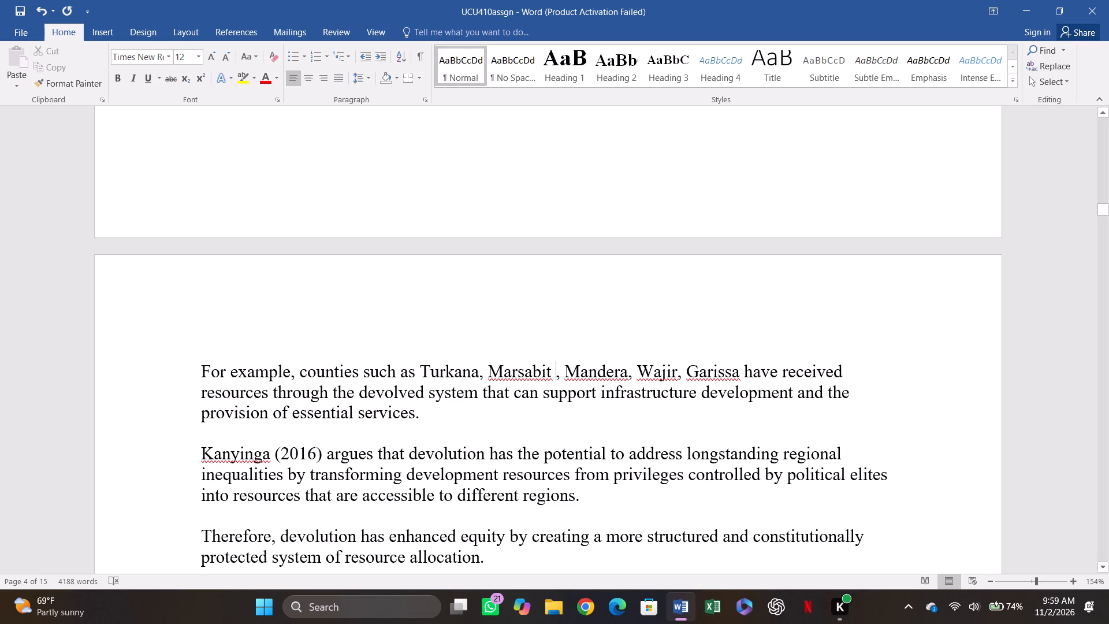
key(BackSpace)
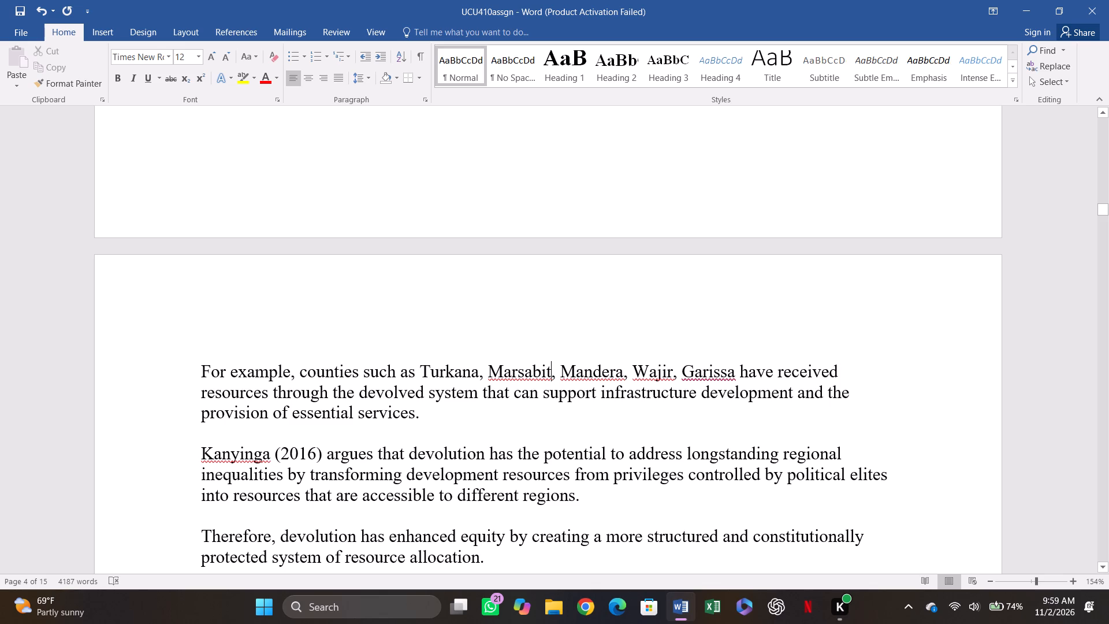
Extend the county list in the "For example" sentence after Garissa with ", Kwale and Lamu counties".
click(736, 377)
key(comma)
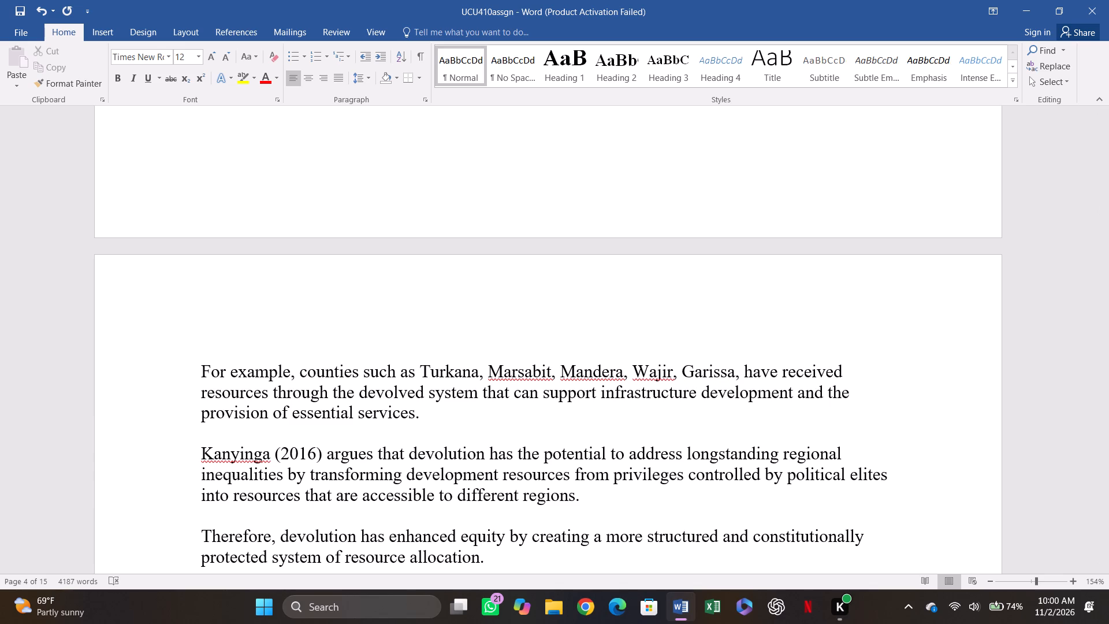
key(space)
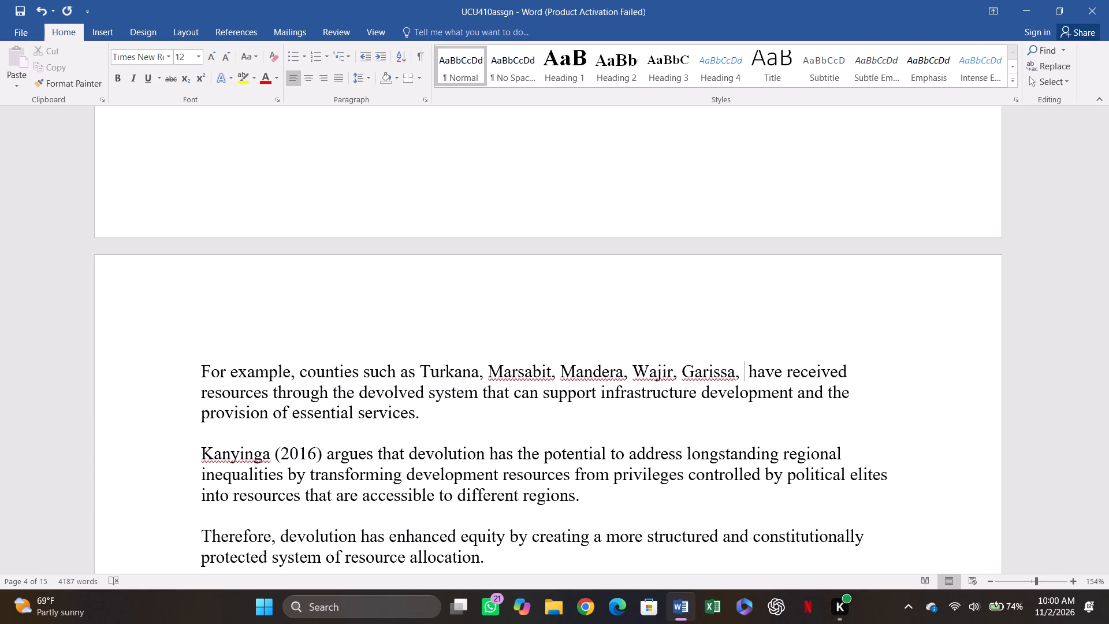
key(BackSpace)
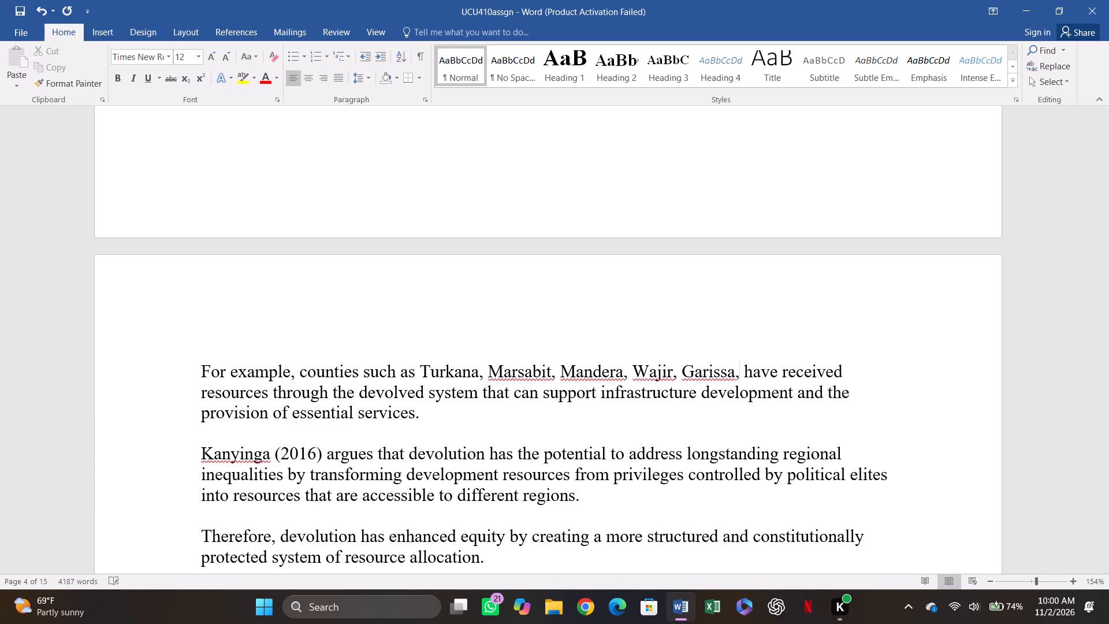
key(space)
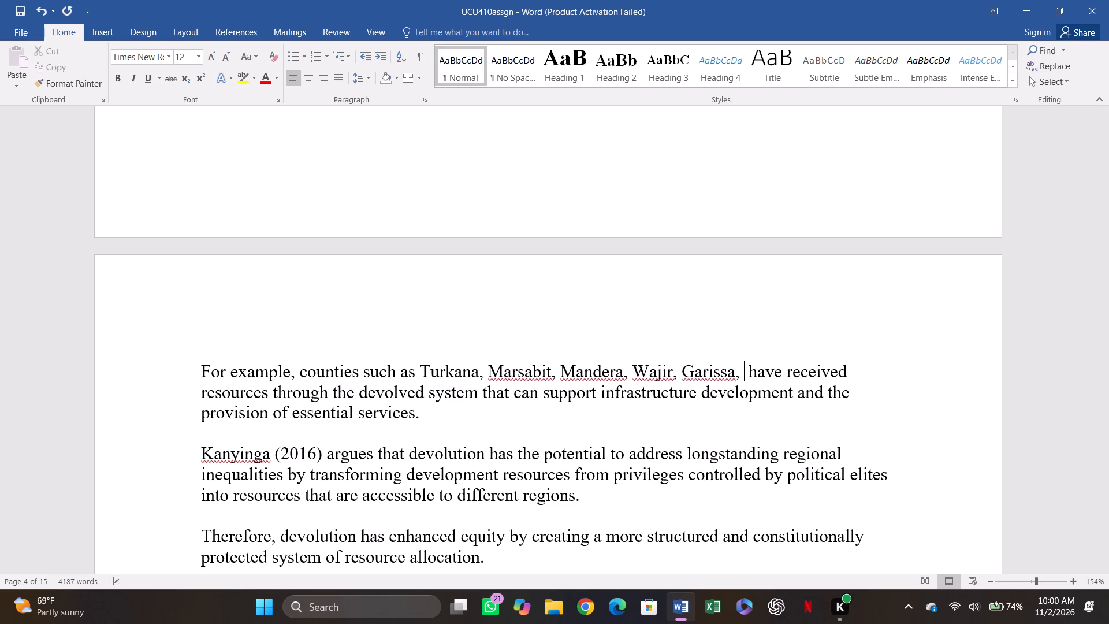
text(Kwale)
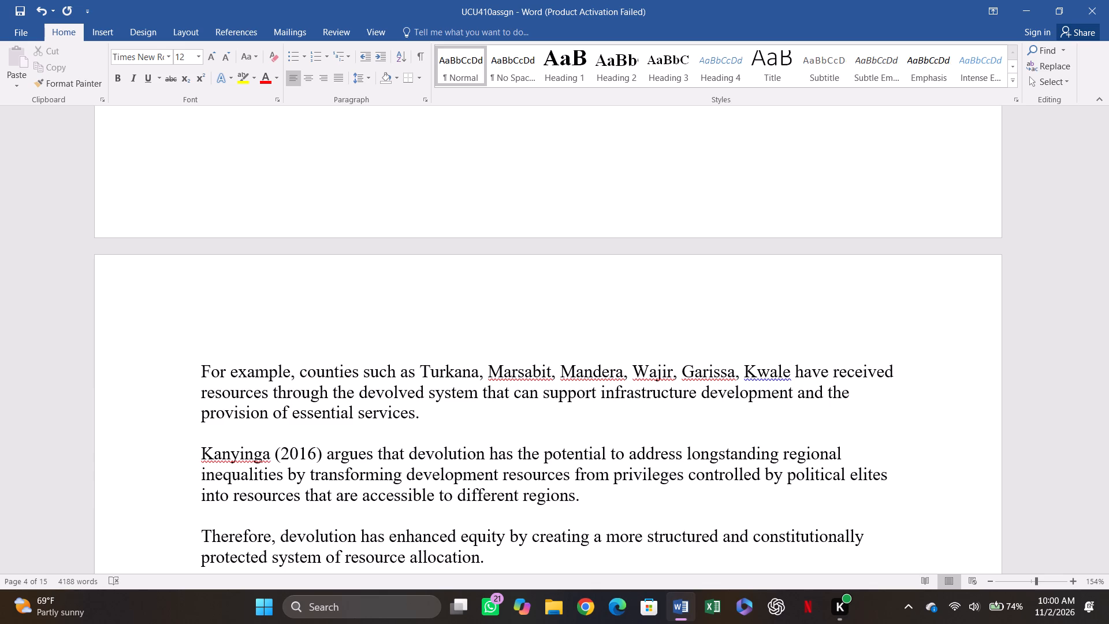
key(space)
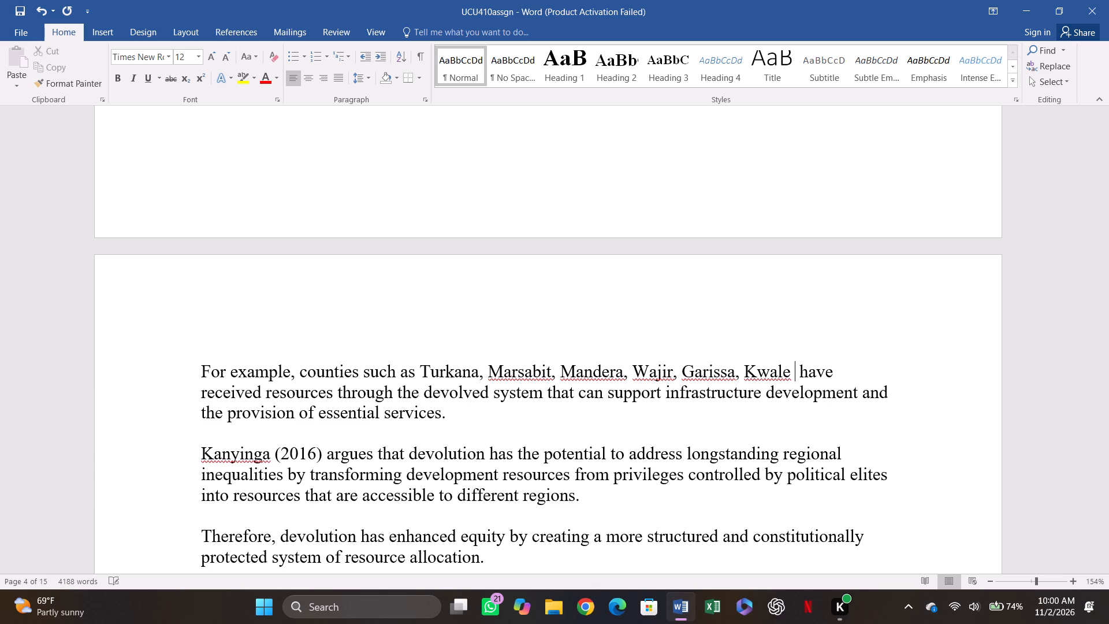
text(and)
key(space)
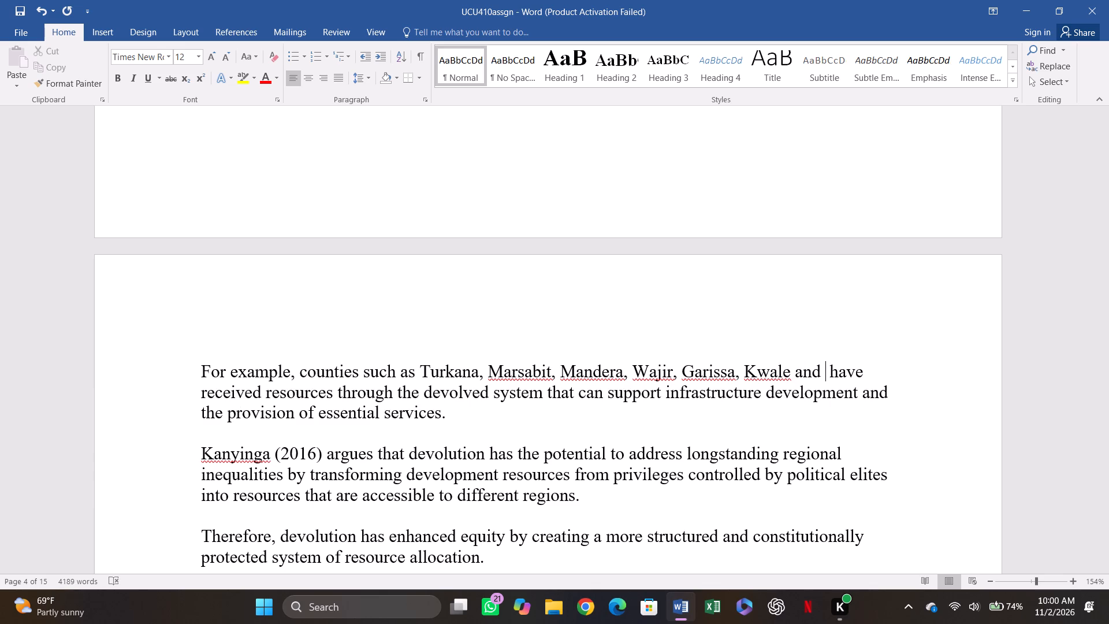
text(Lamu)
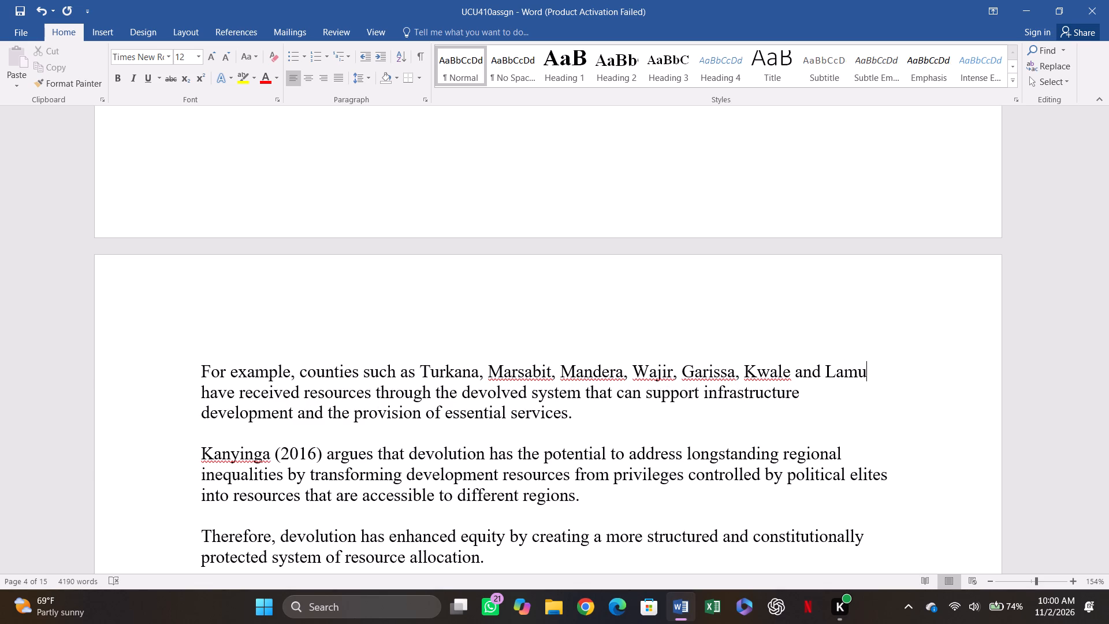
key(space)
text(counties)
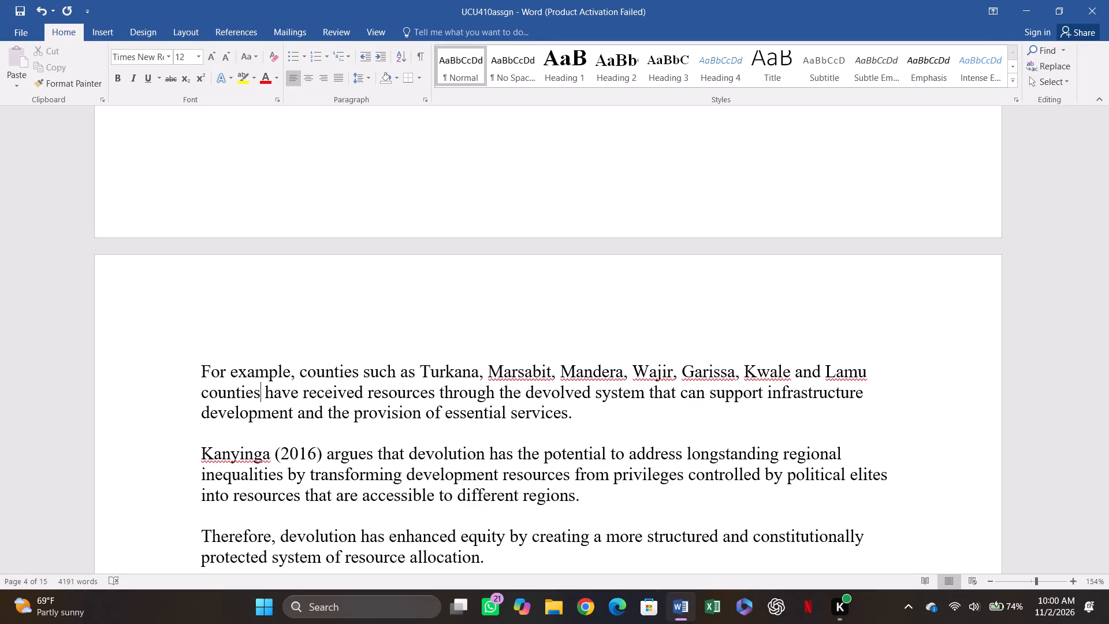
Renumber the "Improvement in Healthcare Services" heading from section-style numbering to "3.", keeping it on its own line.
scroll(736, 377, down, 2)
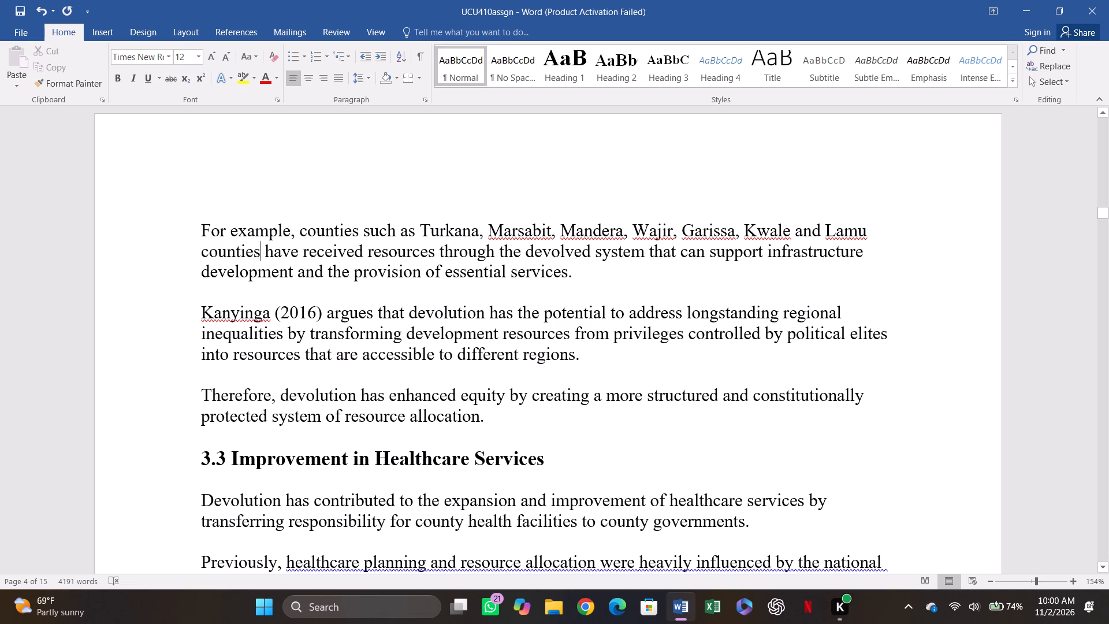
scroll(597, 363, down, 1)
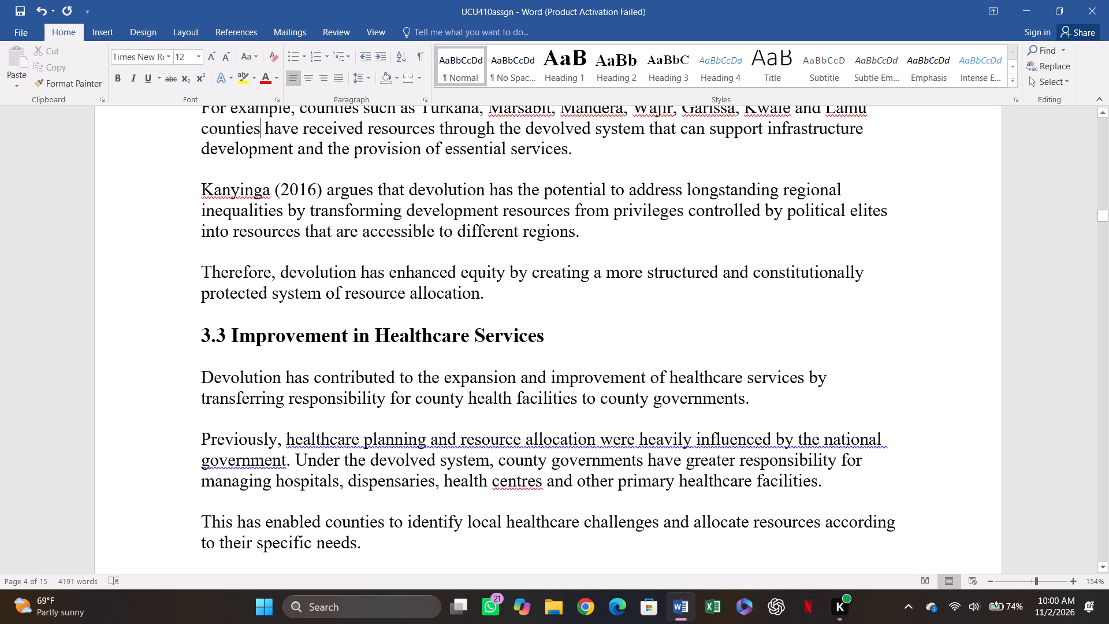
click(226, 333)
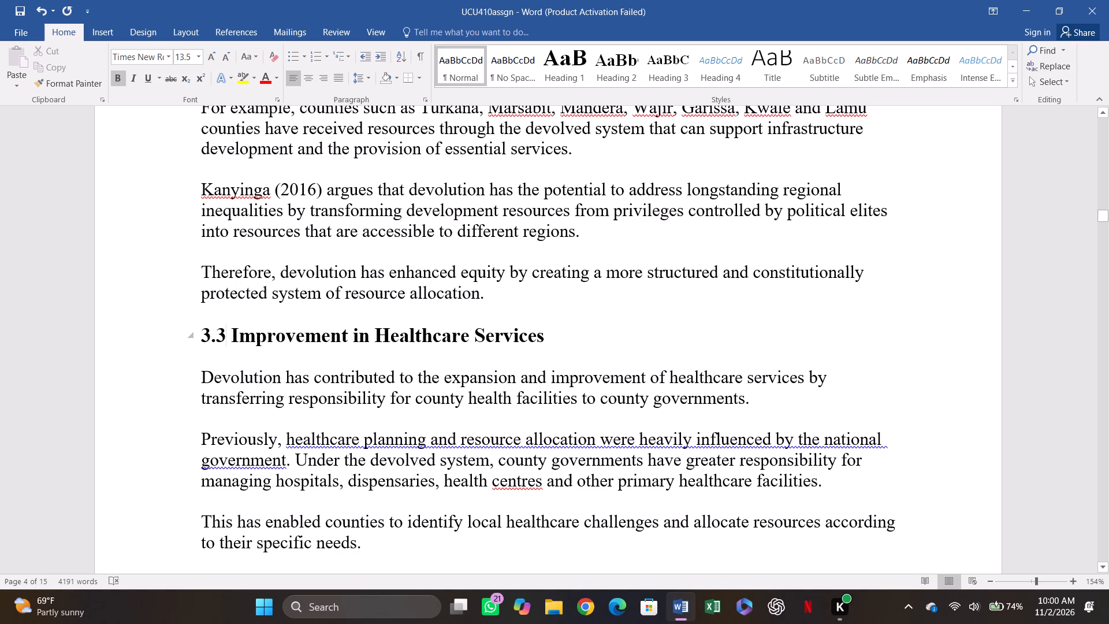
key(BackSpace)
key(BackSpace)
key(BackSpace)
key(BackSpace)
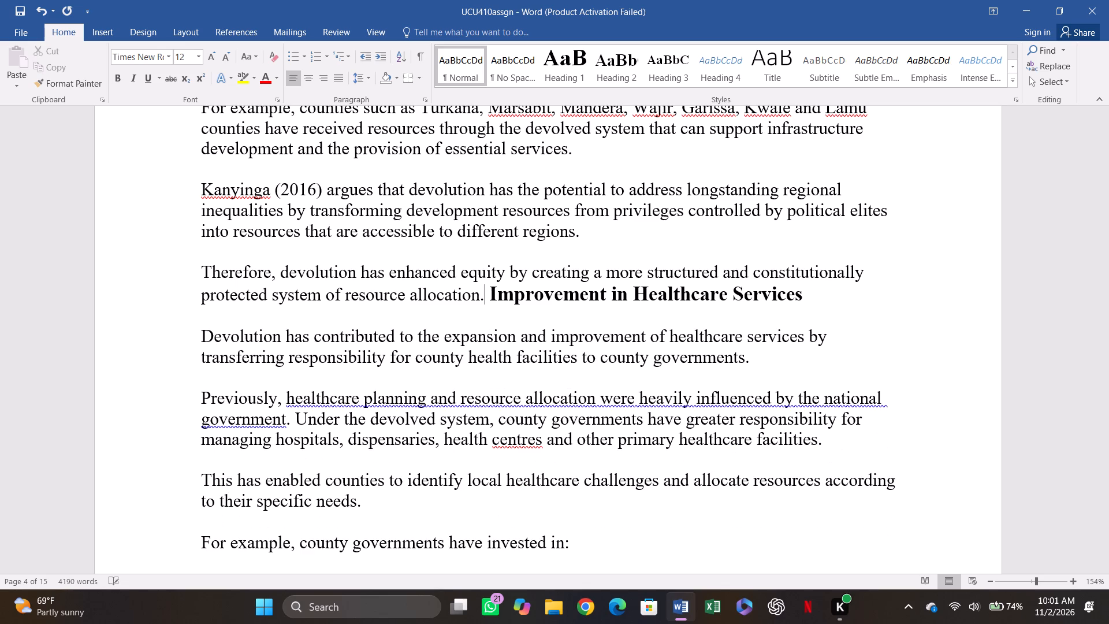
key(Return)
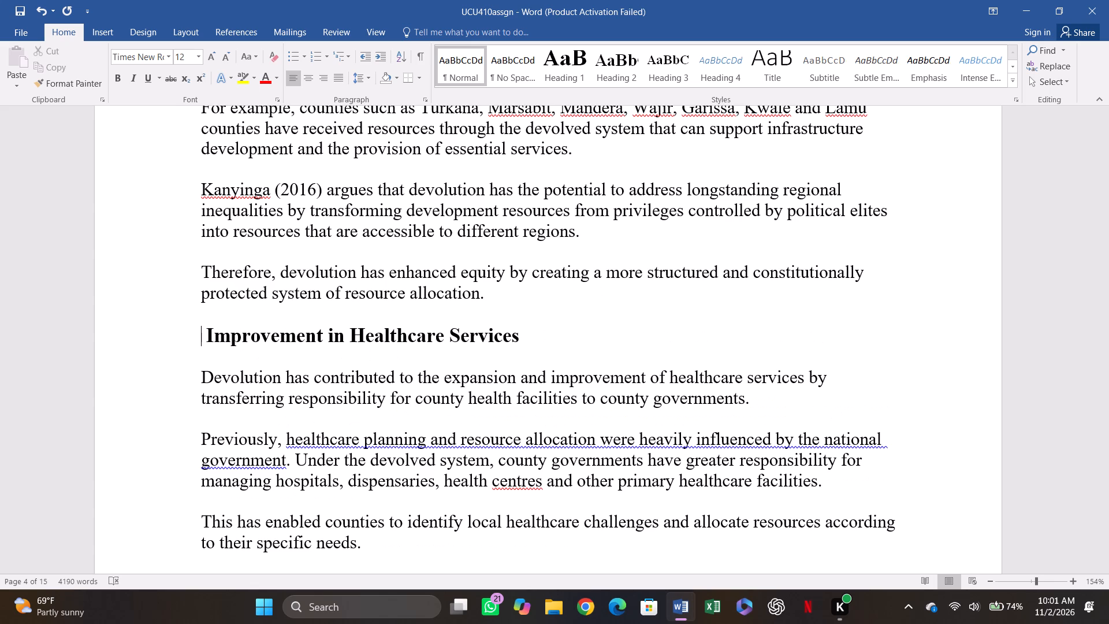
click(113, 83)
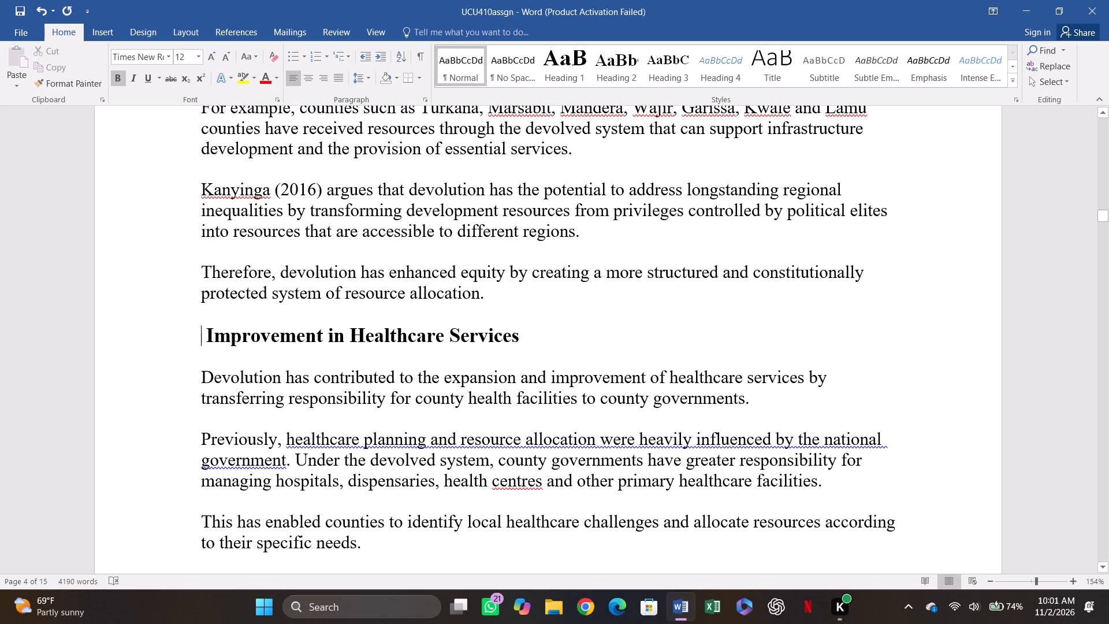
click(203, 336)
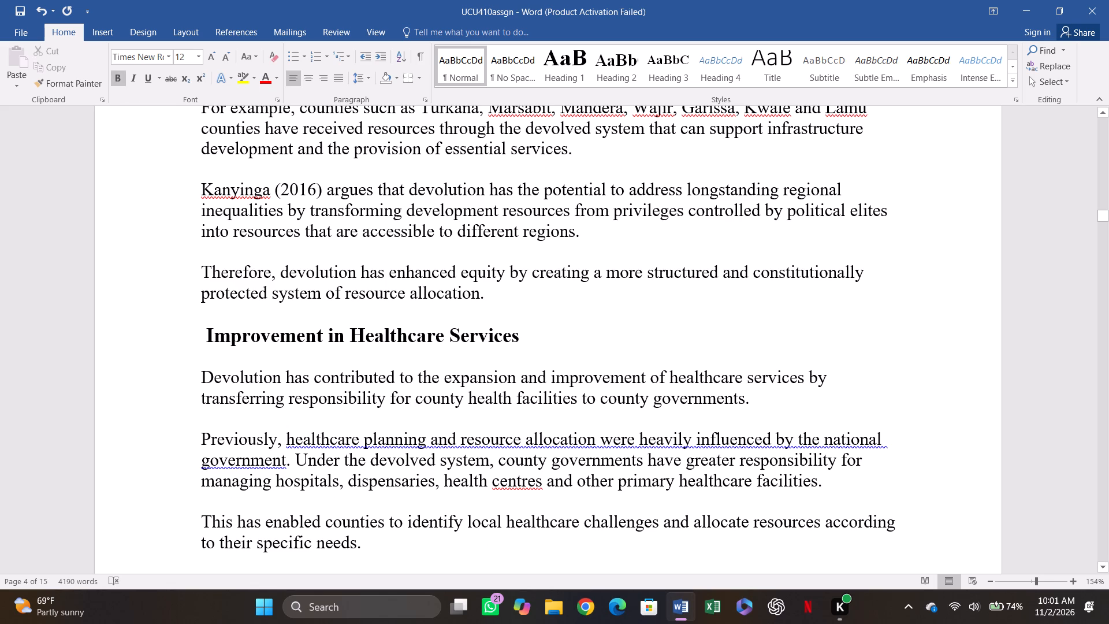
click(203, 336)
key(3)
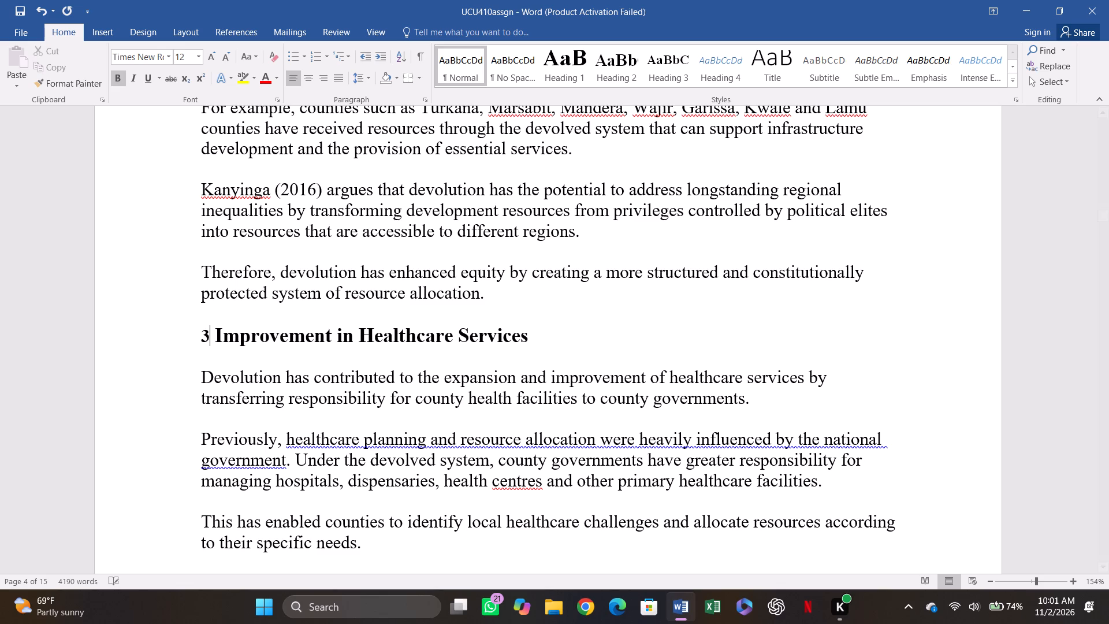
key(period)
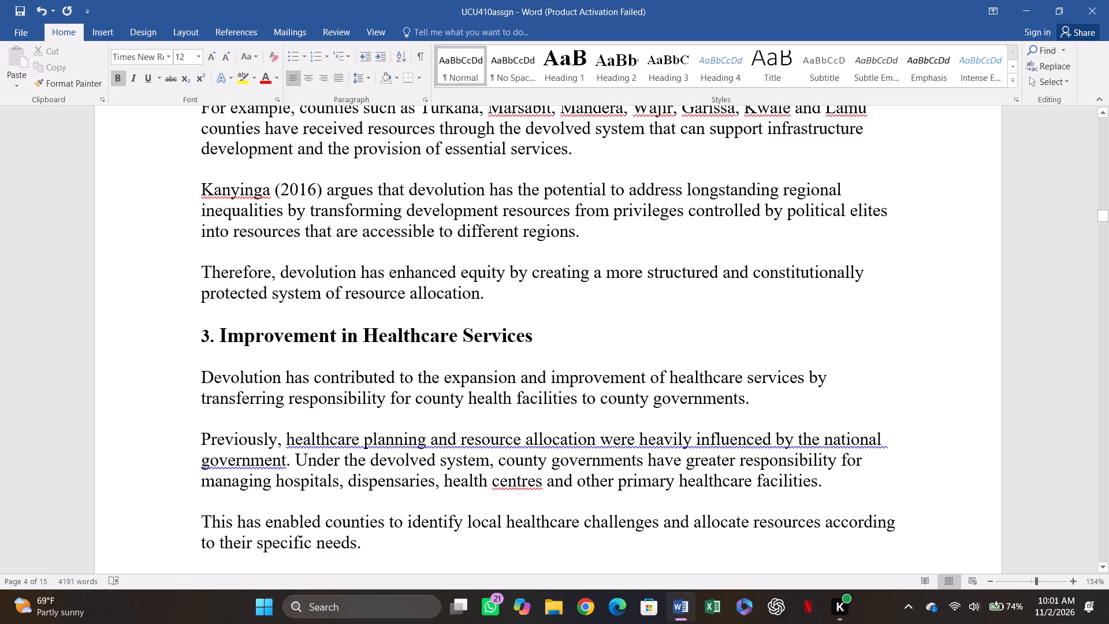
Review the preceding sections and their numbered headings to compare them with the healthcare heading.
scroll(232, 328, up, 3)
scroll(232, 328, right, 1)
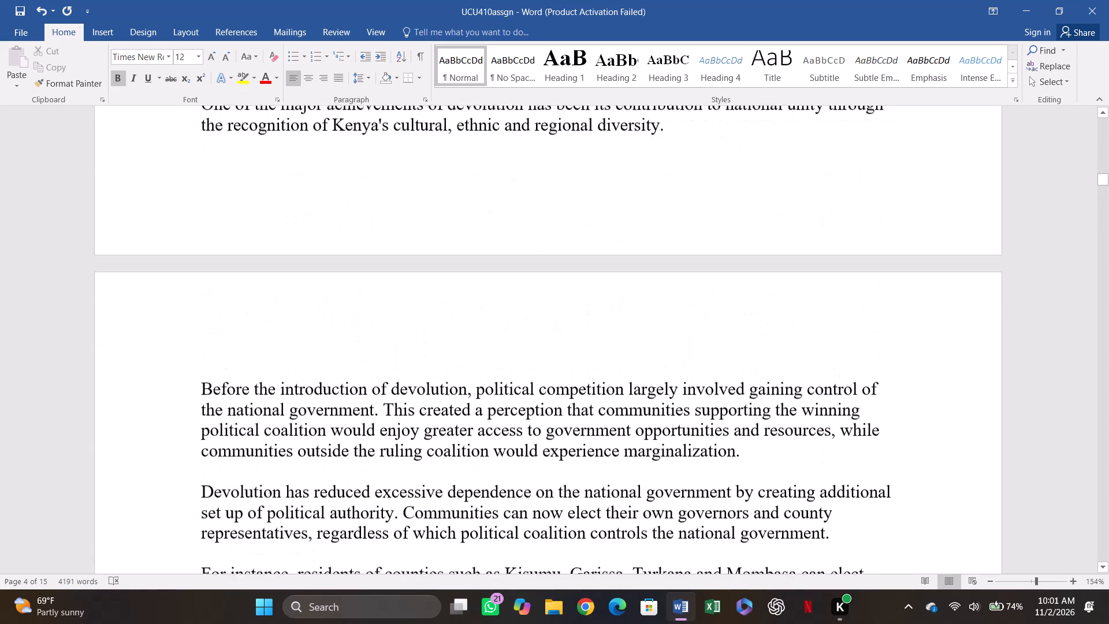
scroll(232, 328, right, 2)
scroll(232, 328, down, 1)
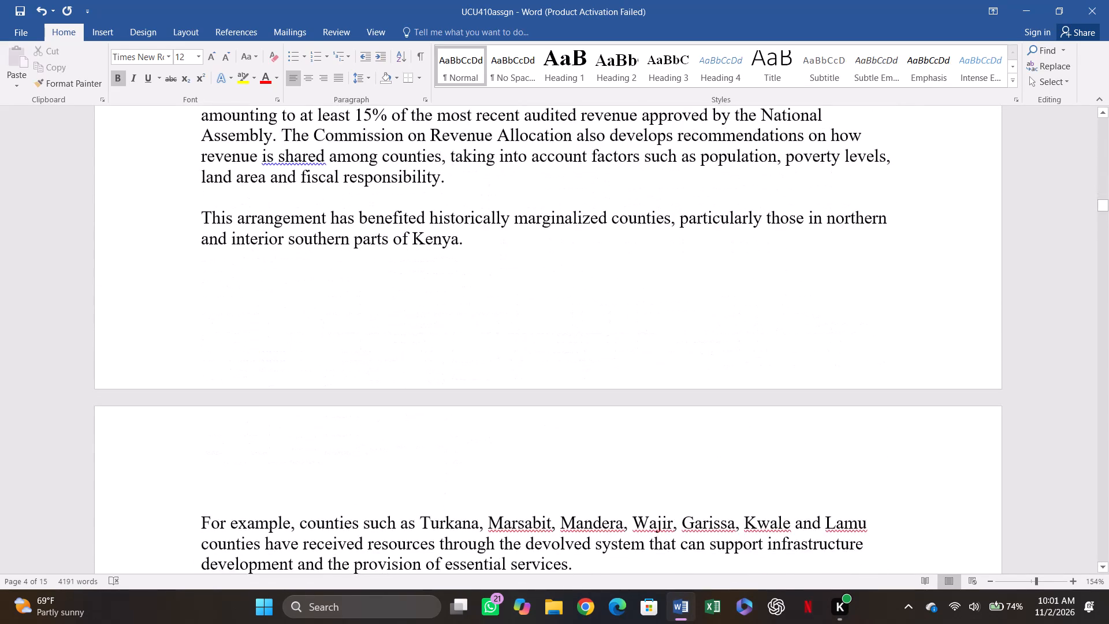
scroll(232, 328, down, 2)
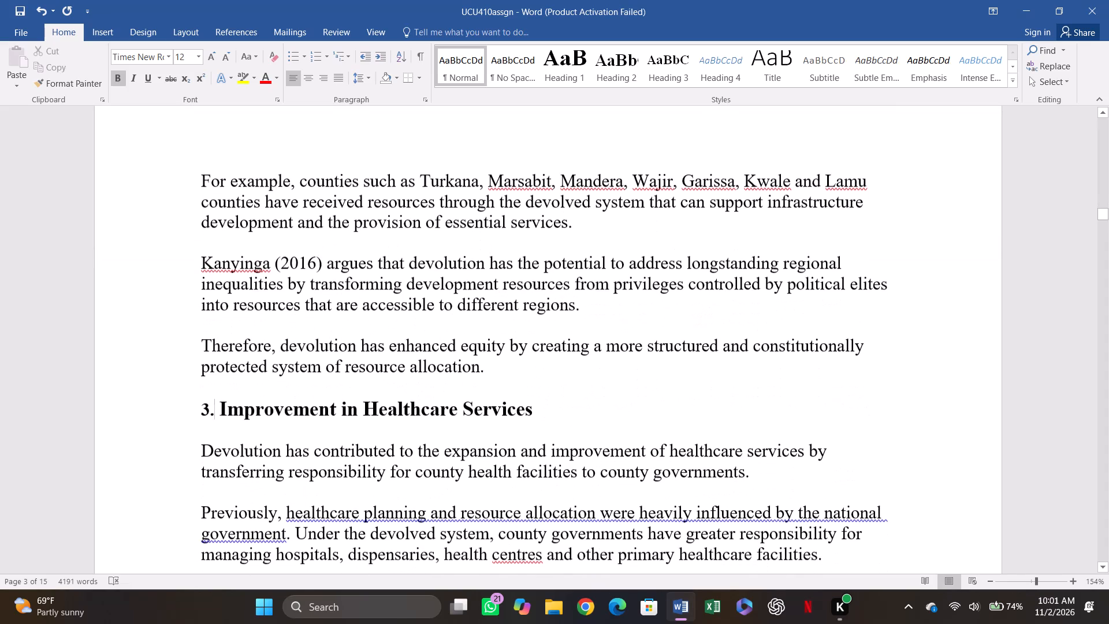
scroll(232, 328, down, 1)
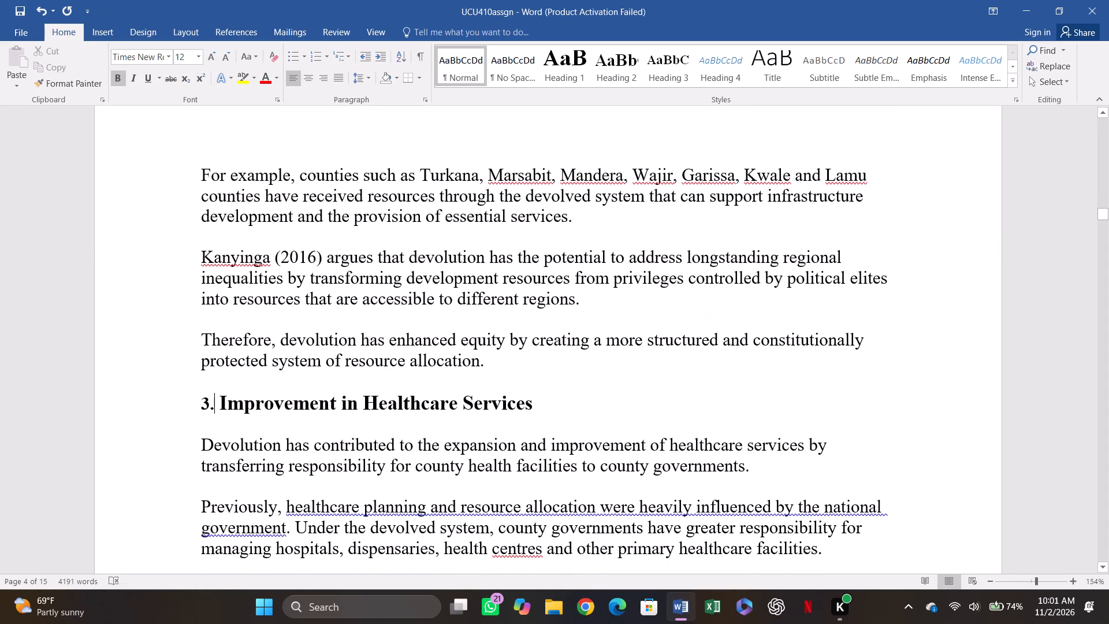
scroll(232, 328, up, 4)
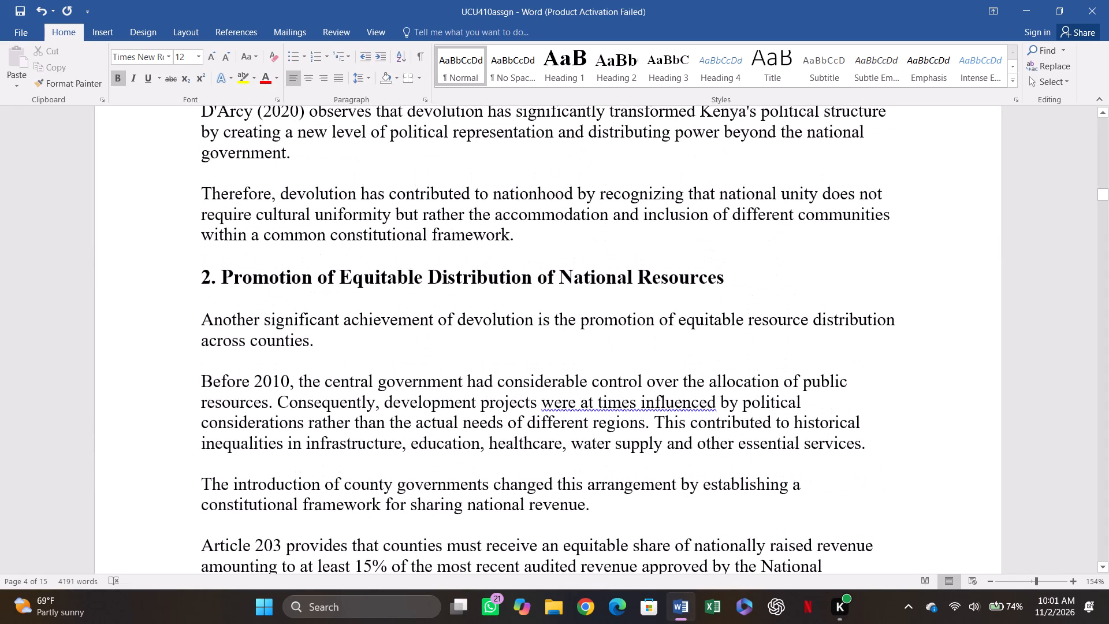
scroll(232, 328, up, 3)
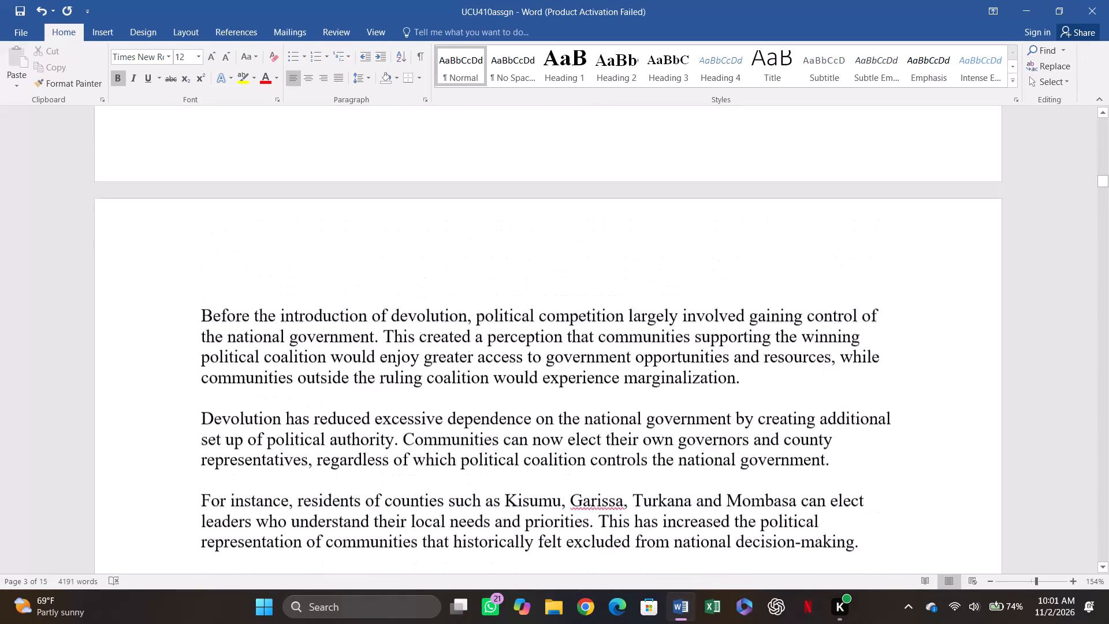
scroll(232, 328, up, 2)
scroll(232, 328, down, 4)
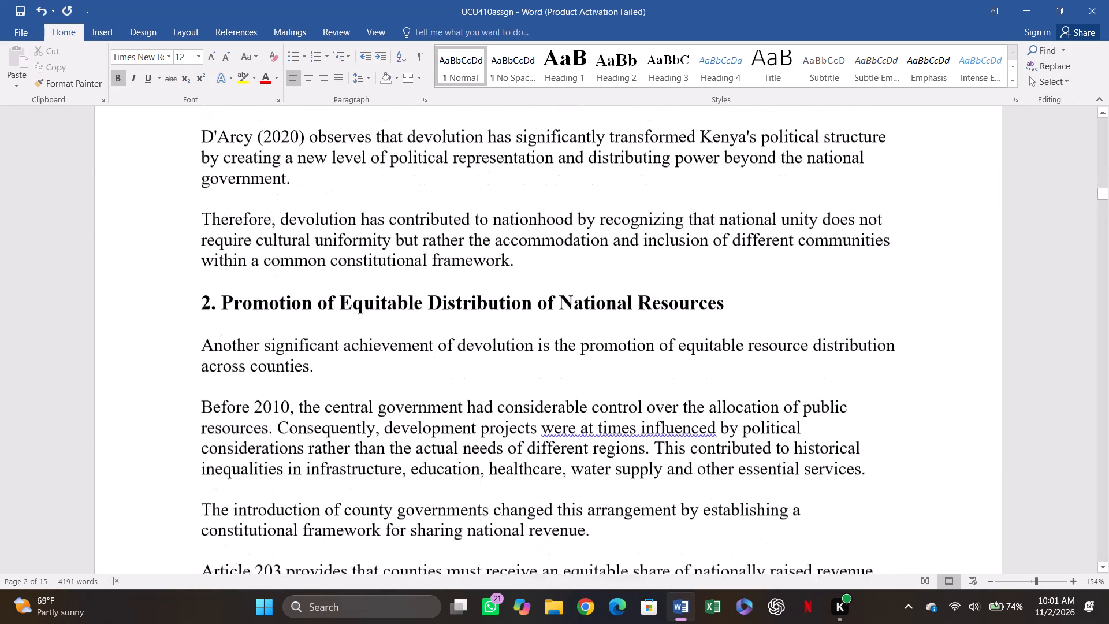
scroll(232, 328, down, 2)
ctrl+scroll(232, 328, up, 1)
ctrl+scroll(232, 328, down, 1)
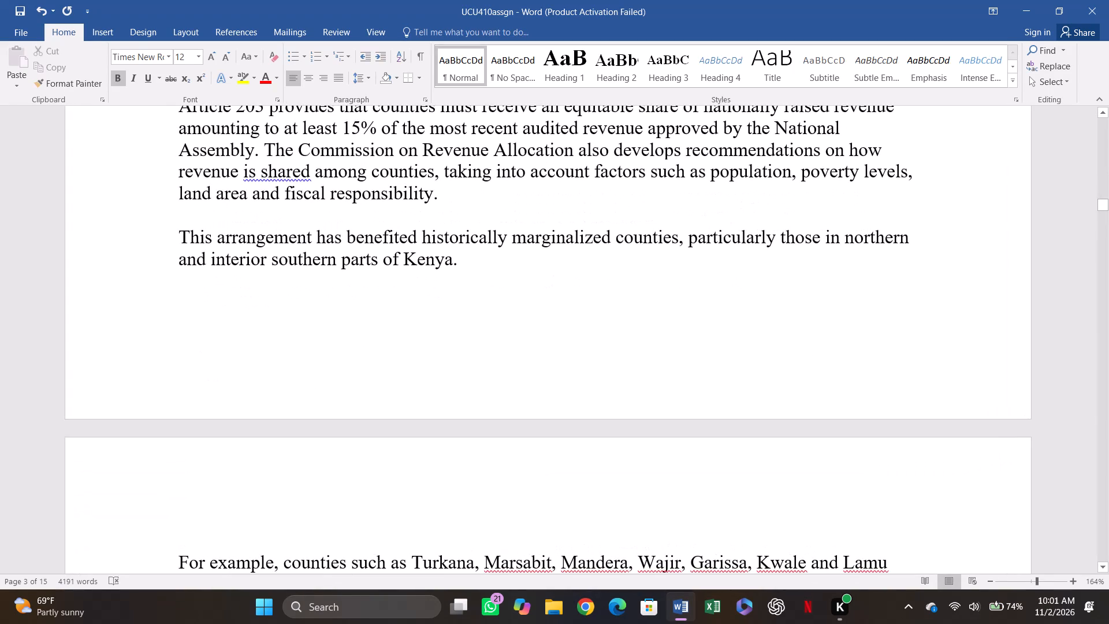
ctrl+scroll(232, 328, down, 2)
scroll(232, 328, down, 1)
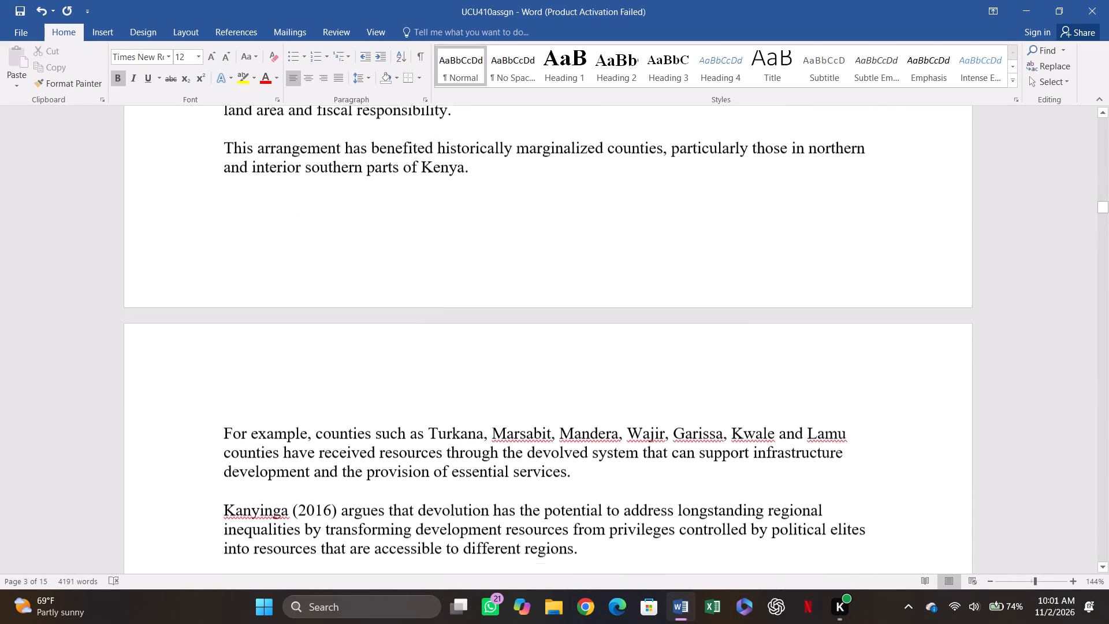
Remove the space between "3." and "Improvement" in the healthcare services heading.
scroll(232, 328, down, 2)
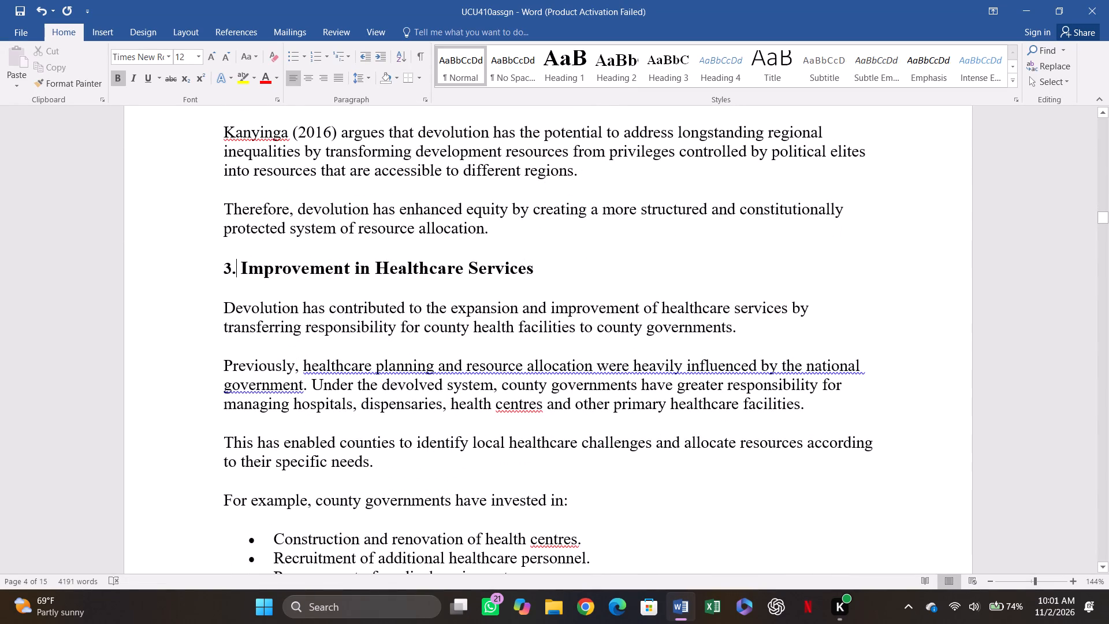
click(243, 268)
key(BackSpace)
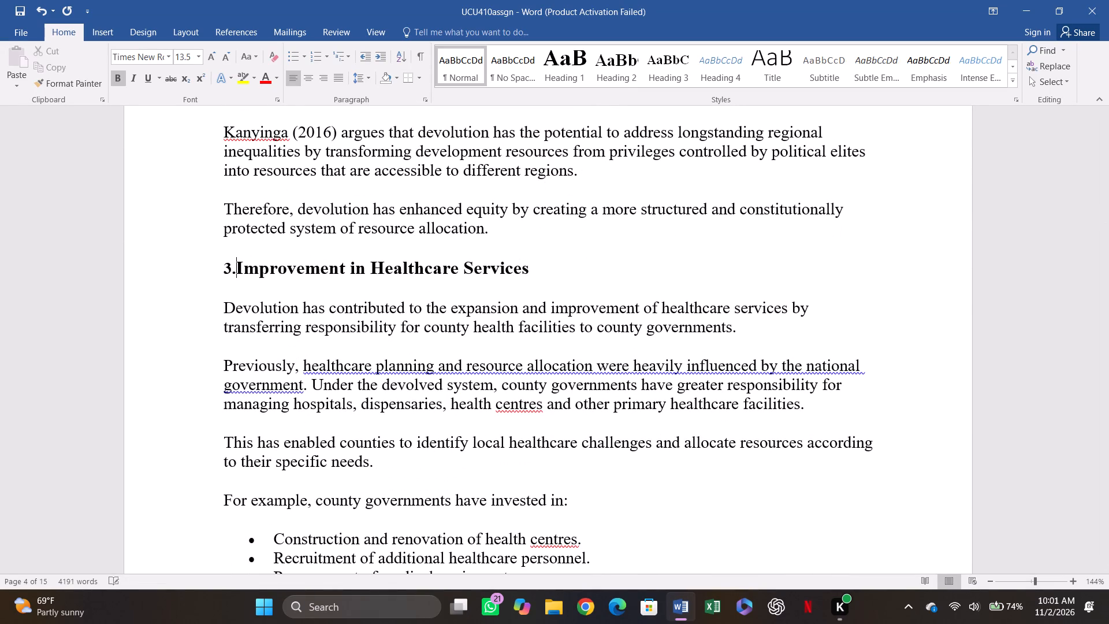
click(603, 251)
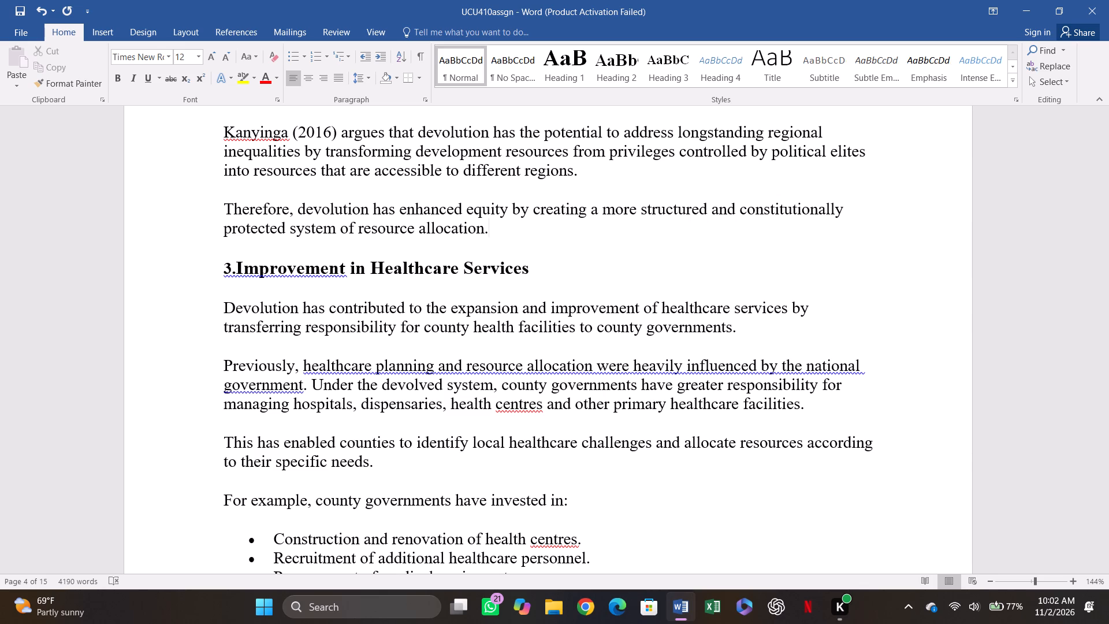
Extend the first sentence of the healthcare services section after "county governments" with "from the National Government.".
click(739, 333)
key(BackSpace)
key(space)
text(from the)
key(space)
text(Nsa)
key(BackSpace)
key(BackSpace)
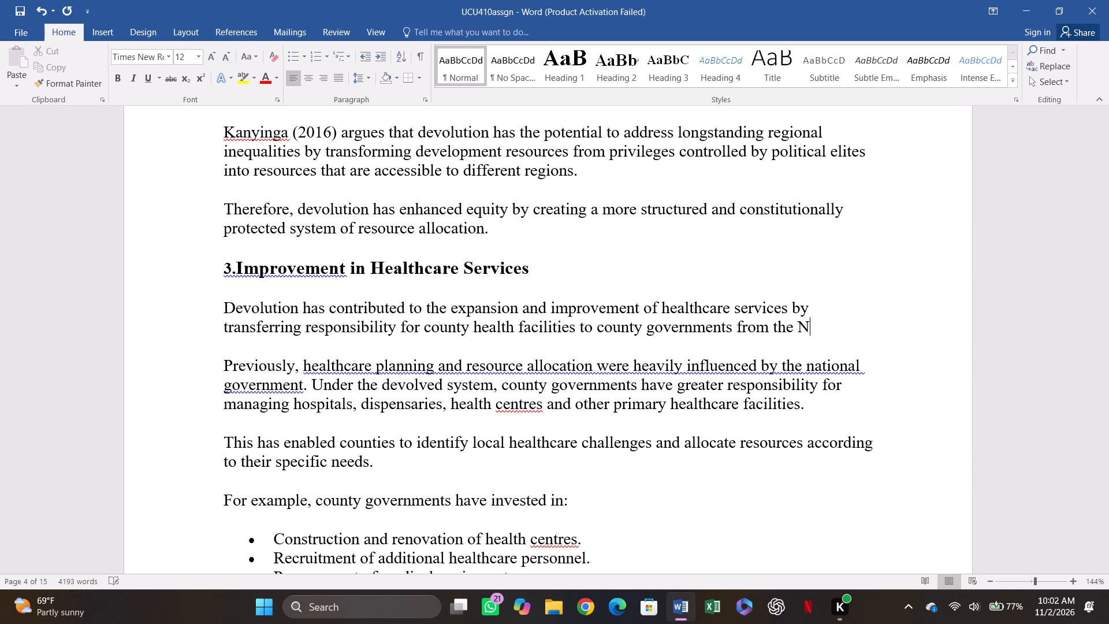
text(ational)
key(space)
key(shift+g)
text(overnmr)
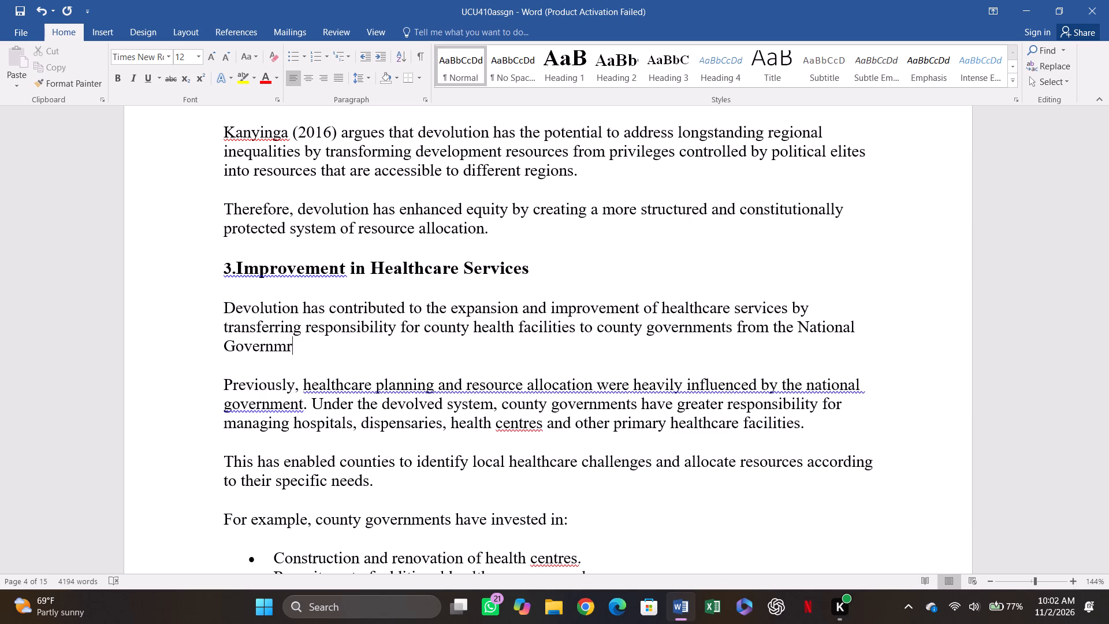
key(BackSpace)
text(ent)
key(period)
Insert a space between "3." and "Improvement" in the healthcare services heading.
scroll(739, 333, down, 1)
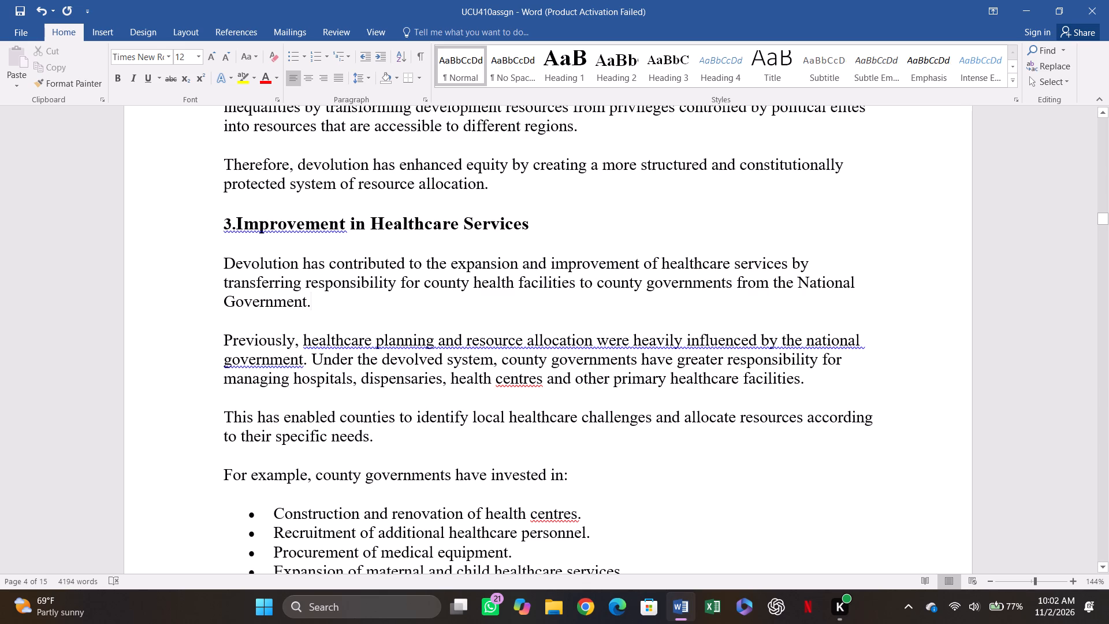
click(235, 228)
key(space)
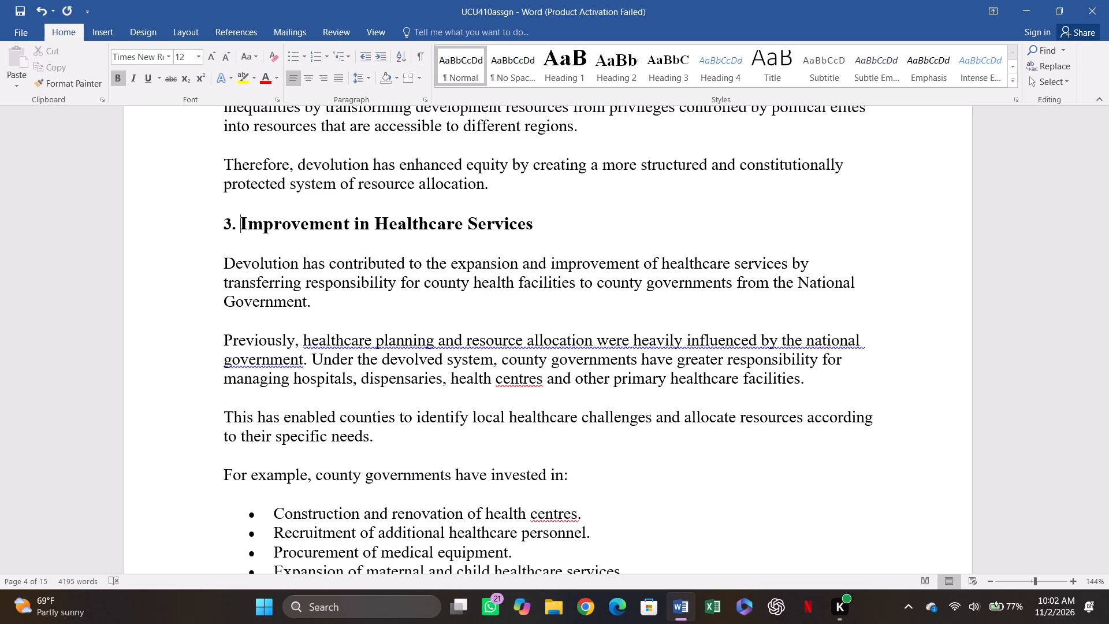
Change "centres" to the American spelling "centers" in the paragraph beginning "Previously, healthcare planning".
scroll(333, 270, down, 1)
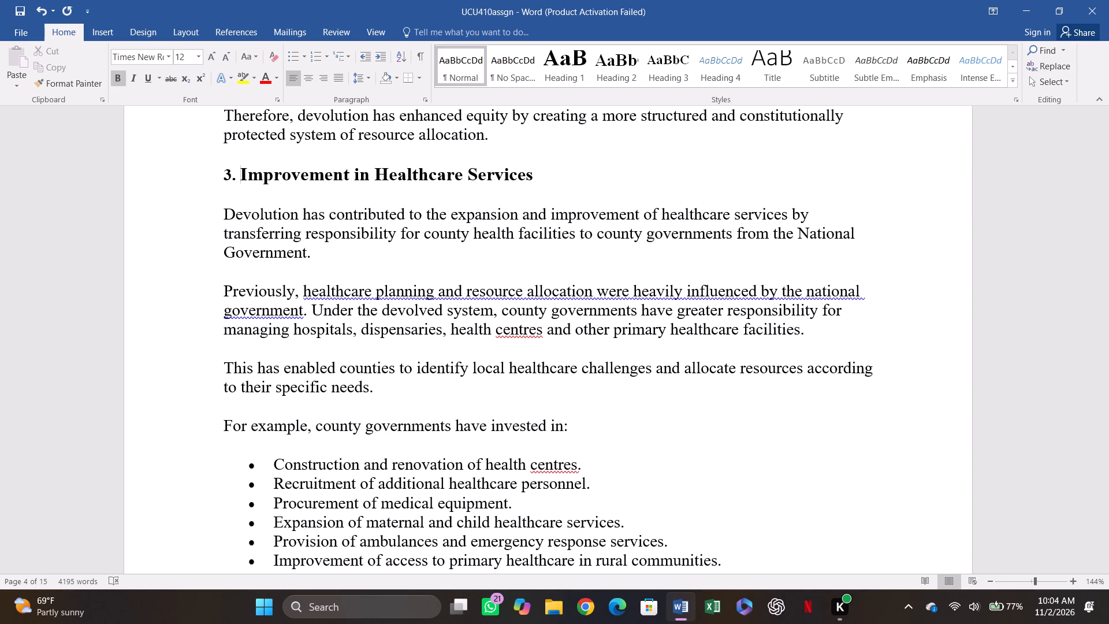
click(538, 332)
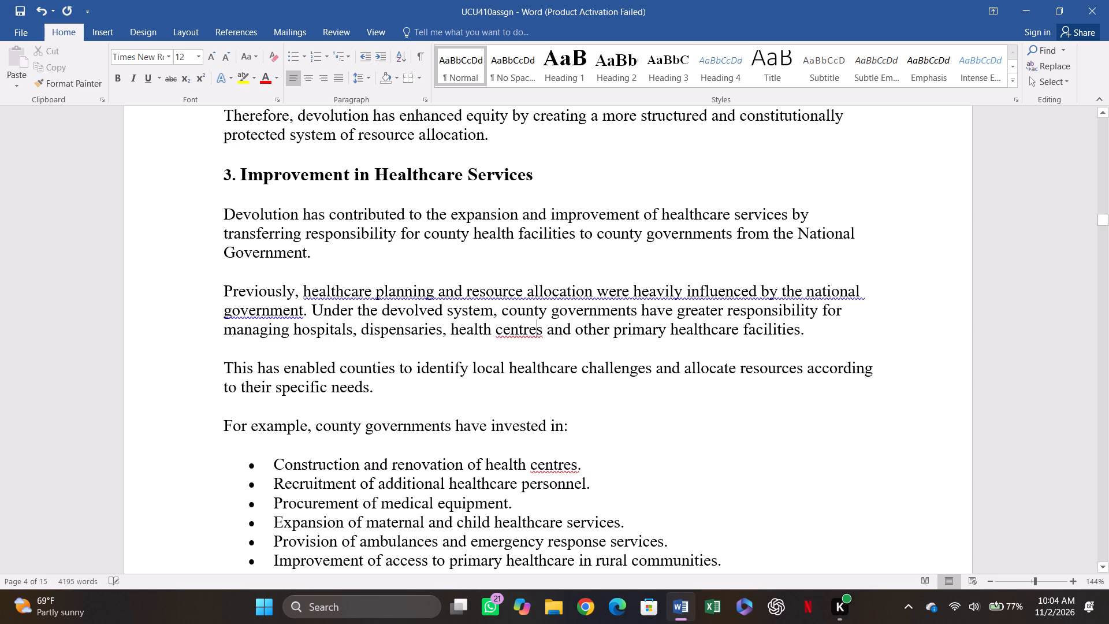
key(BackSpace)
key(BackSpace)
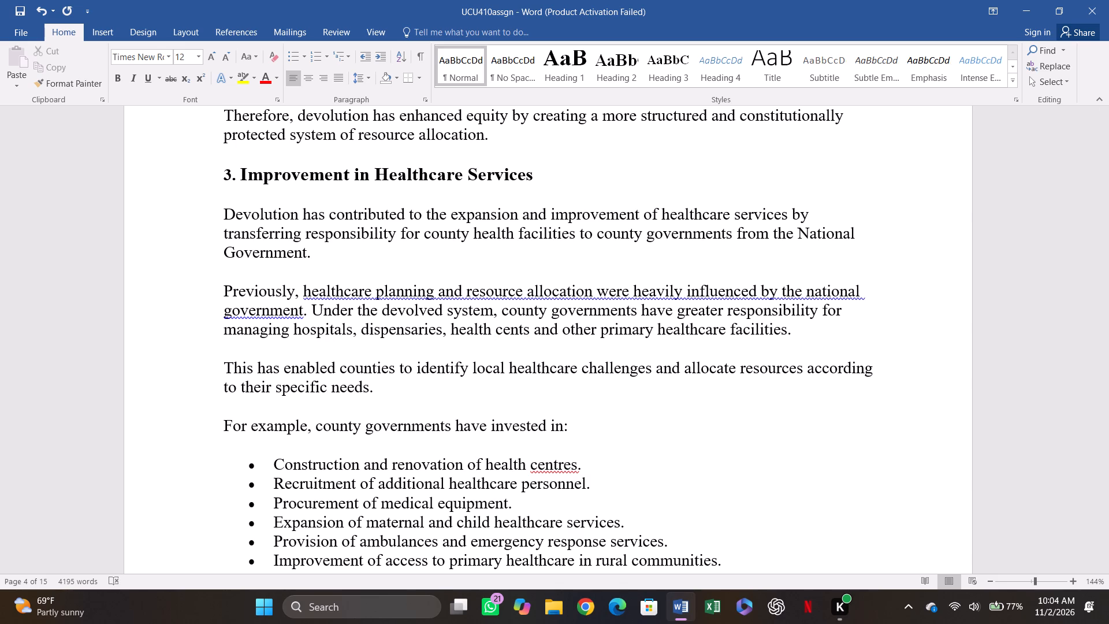
text(er)
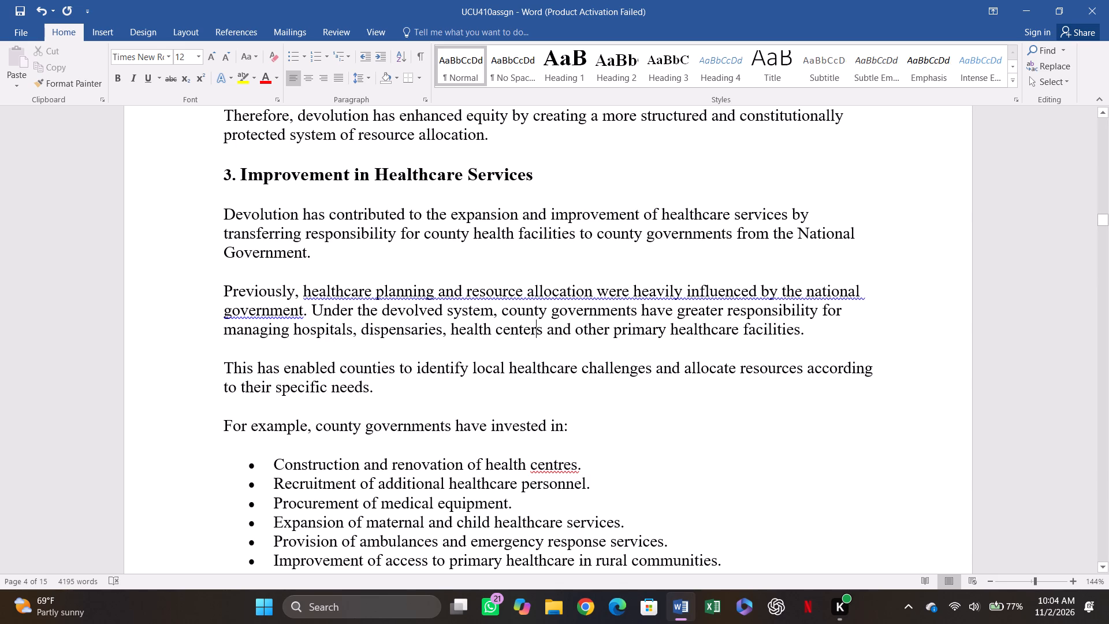
Change "centres" to "centers" in the construction and renovation bullet of the healthcare investment list.
scroll(678, 351, down, 1)
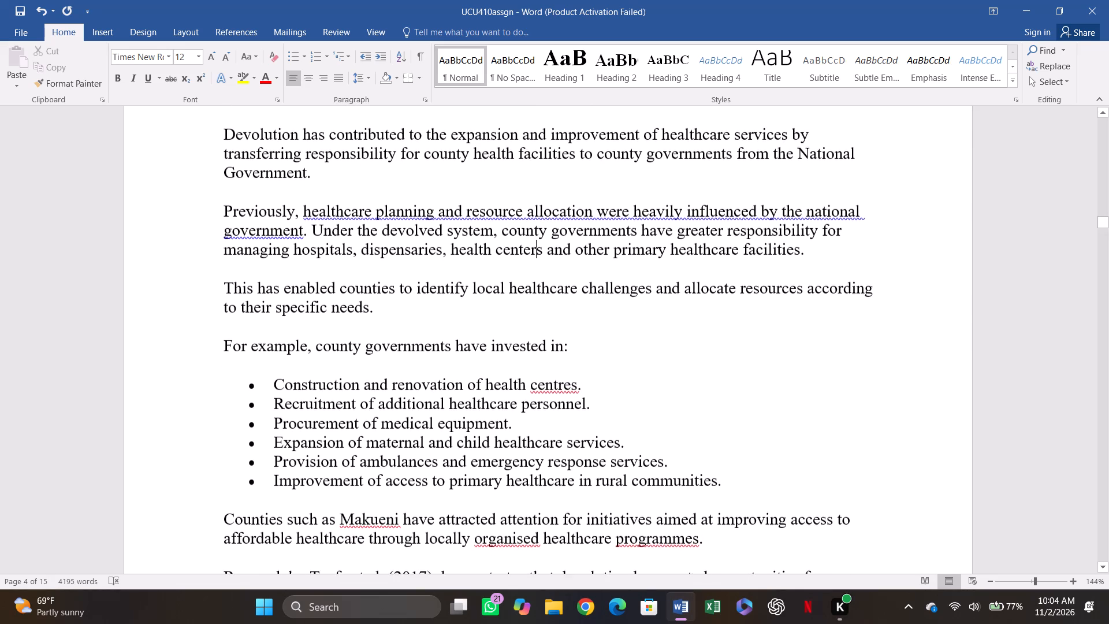
scroll(678, 351, down, 1)
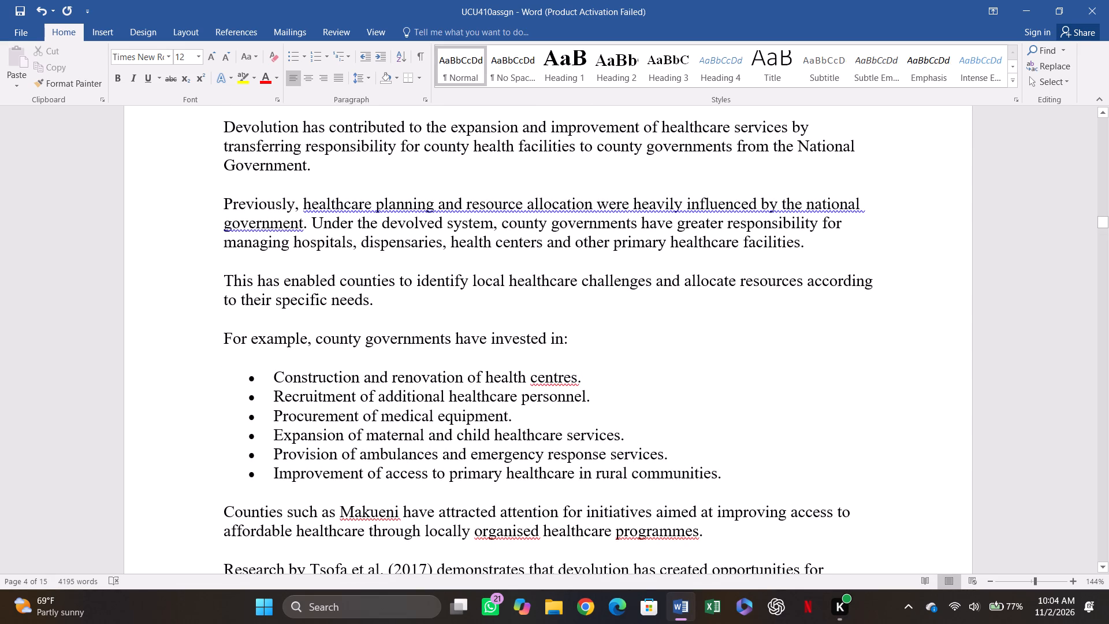
click(306, 295)
scroll(306, 295, down, 1)
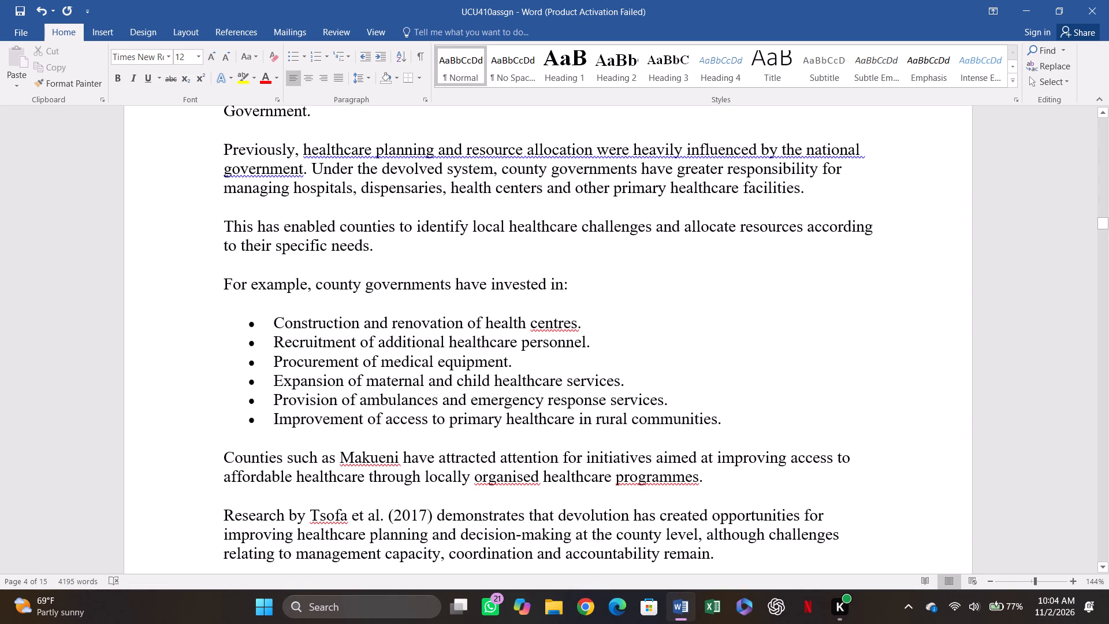
click(570, 322)
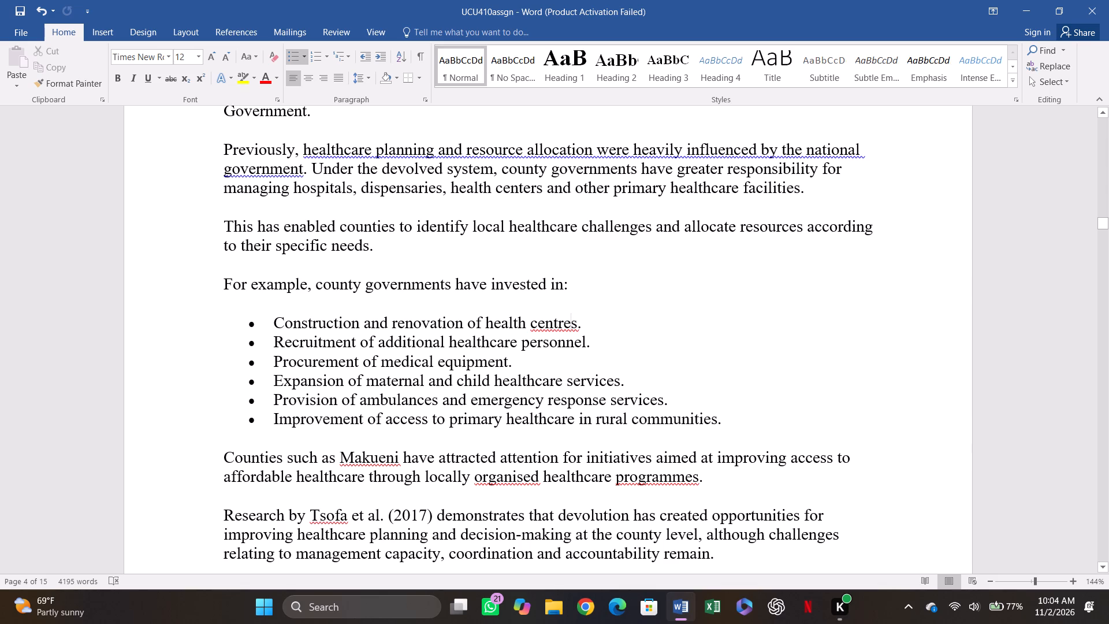
key(BackSpace)
key(BackSpace)
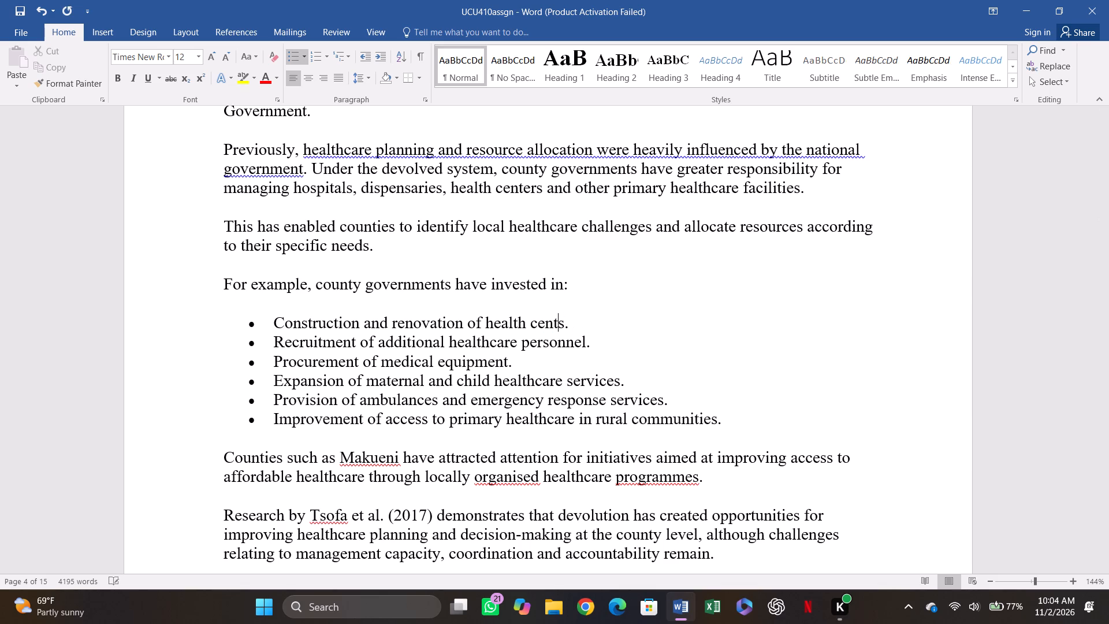
text(er)
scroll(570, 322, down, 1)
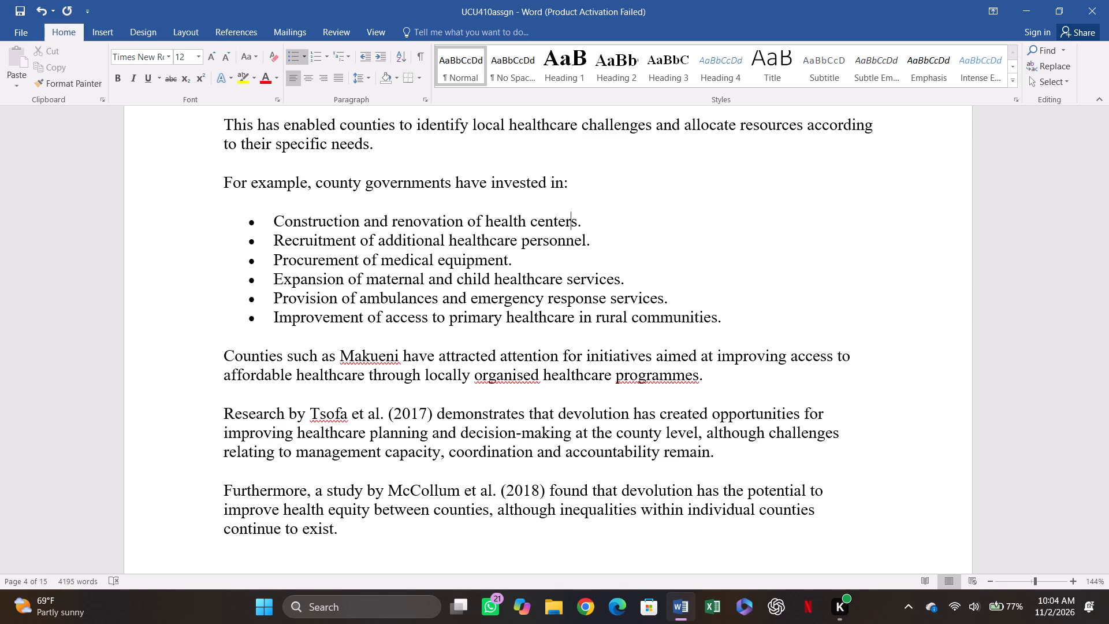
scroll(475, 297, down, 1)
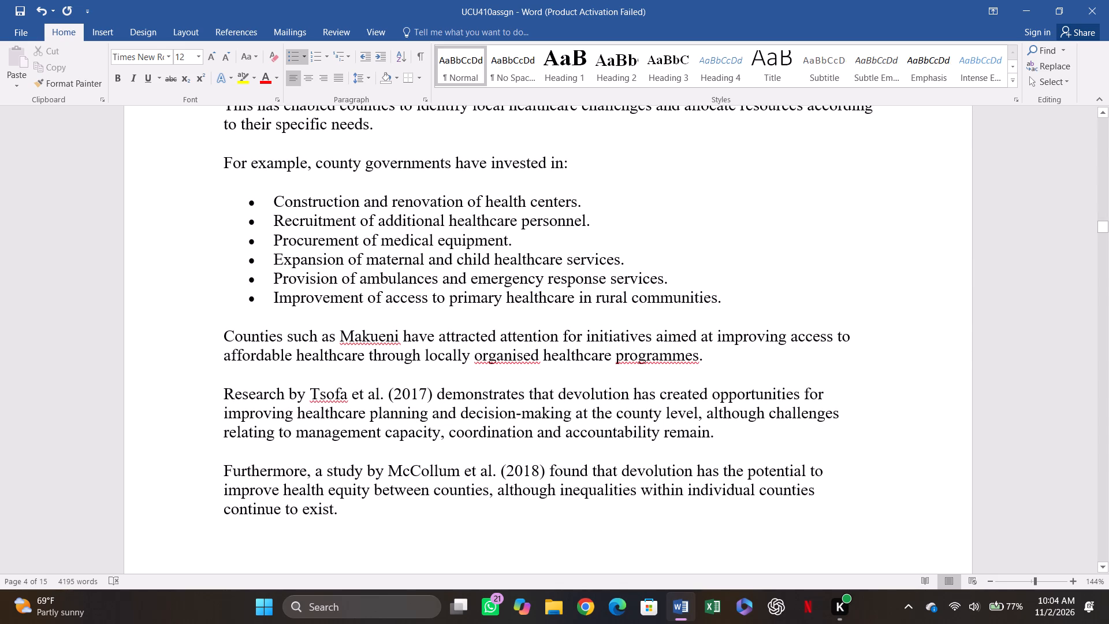
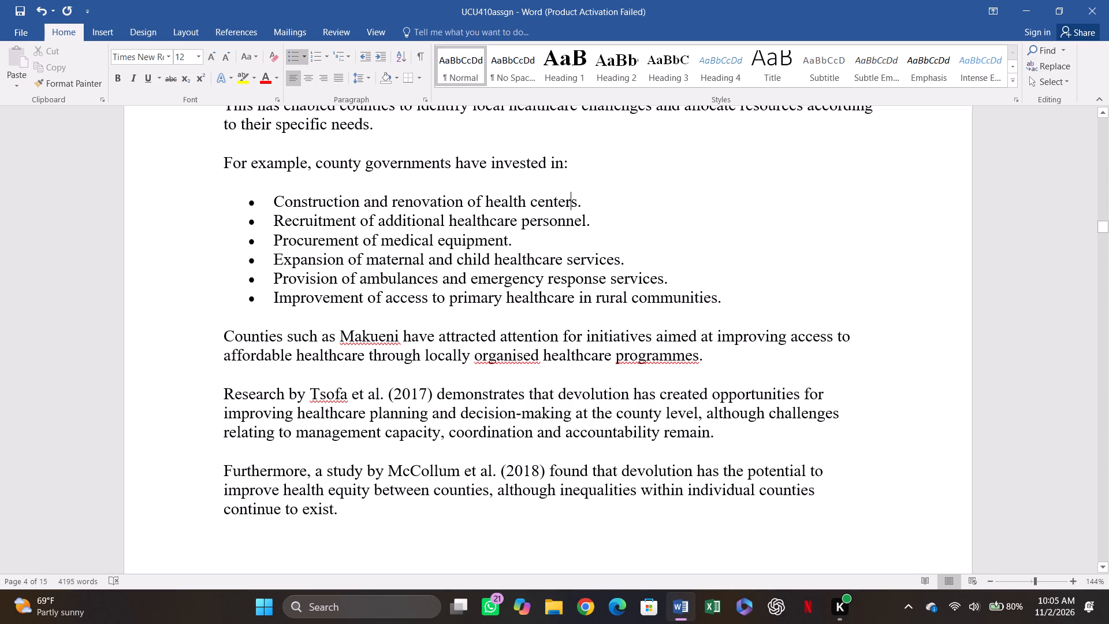
Change "organised" to "organized" and "programmes" to "programs" in the paragraph about Makueni's healthcare initiatives.
click(522, 356)
key(BackSpace)
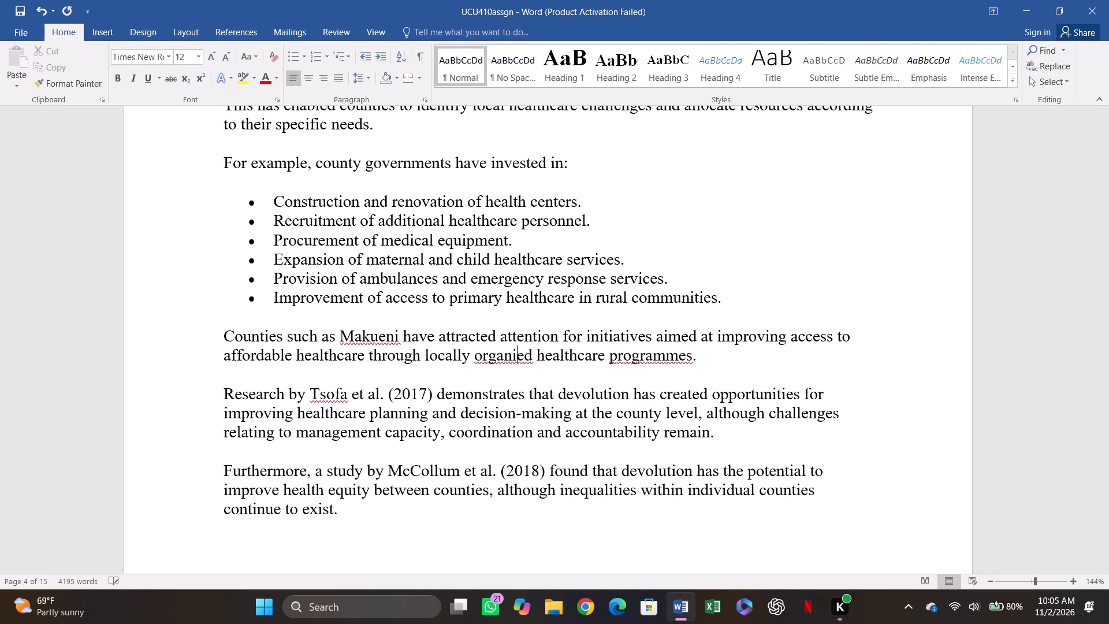
key(z)
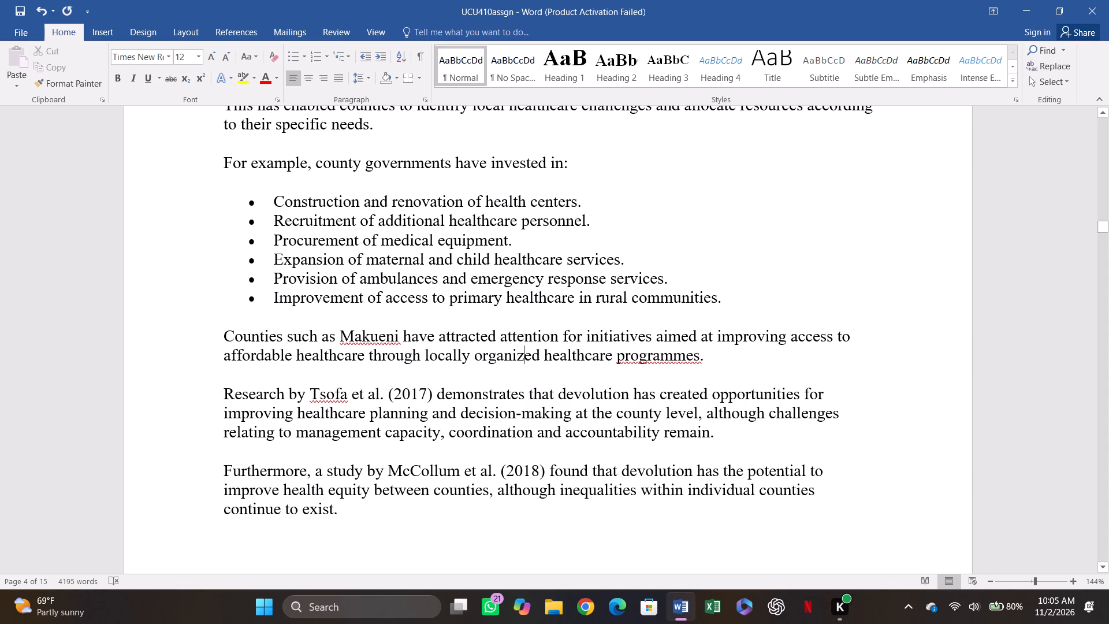
click(698, 354)
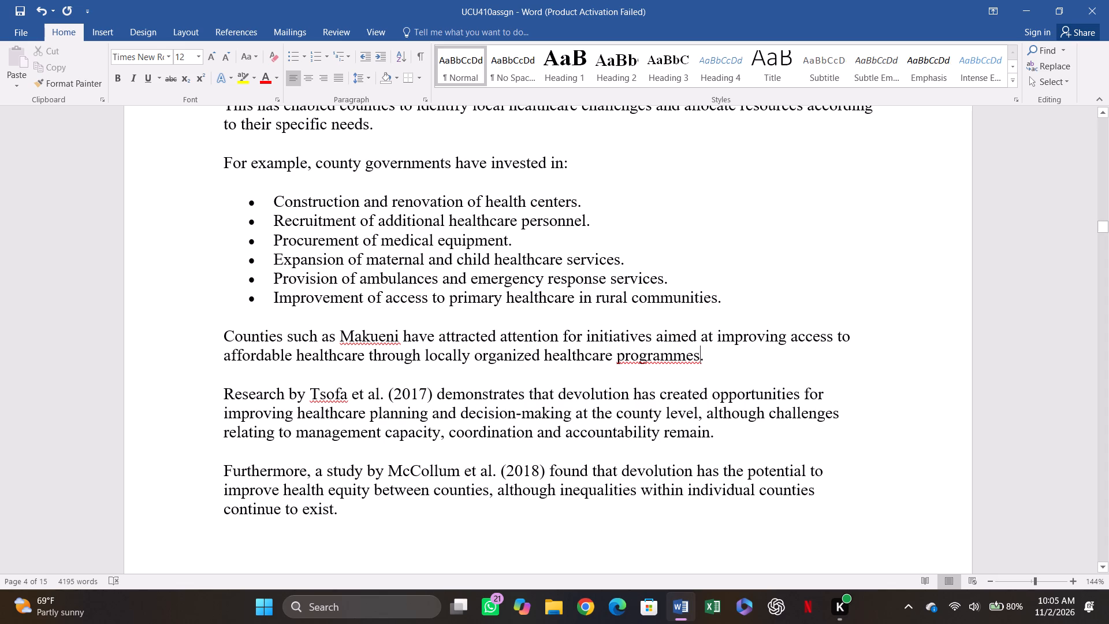
click(693, 354)
key(BackSpace)
key(BackSpace)
Read through the rest of the healthcare services section and the opening of section 3.4 on local economic development.
scroll(728, 369, down, 1)
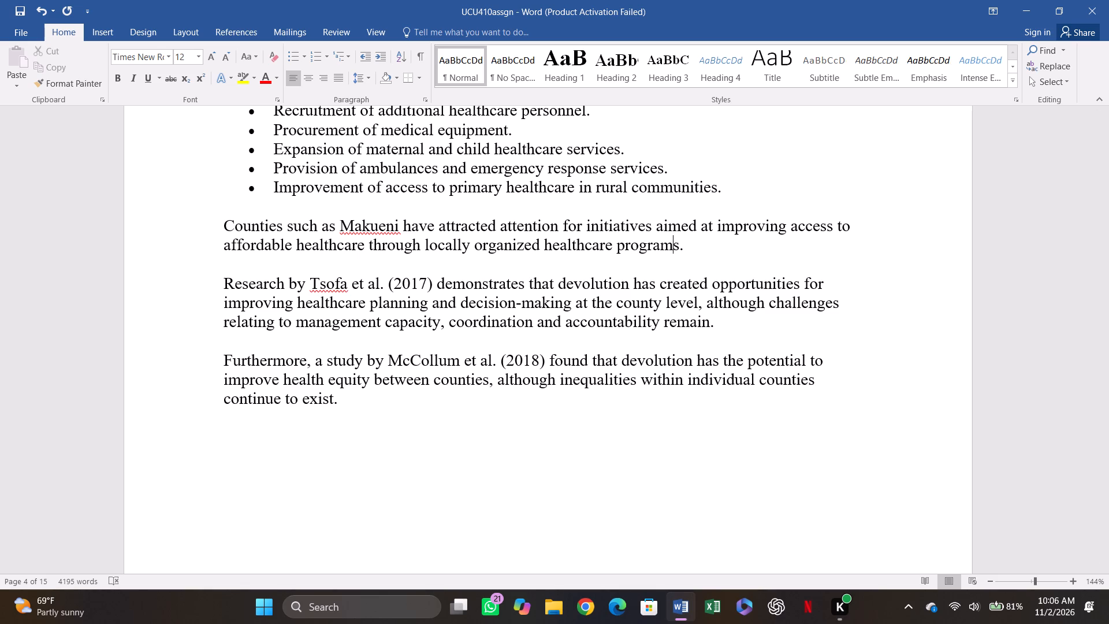
scroll(710, 354, down, 1)
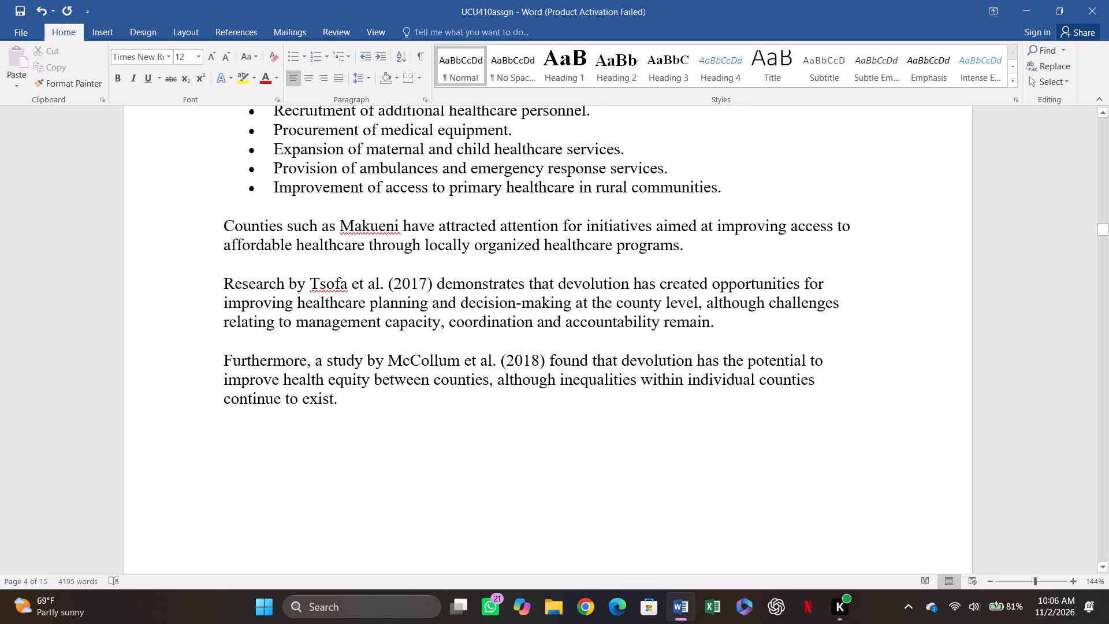
scroll(710, 354, down, 1)
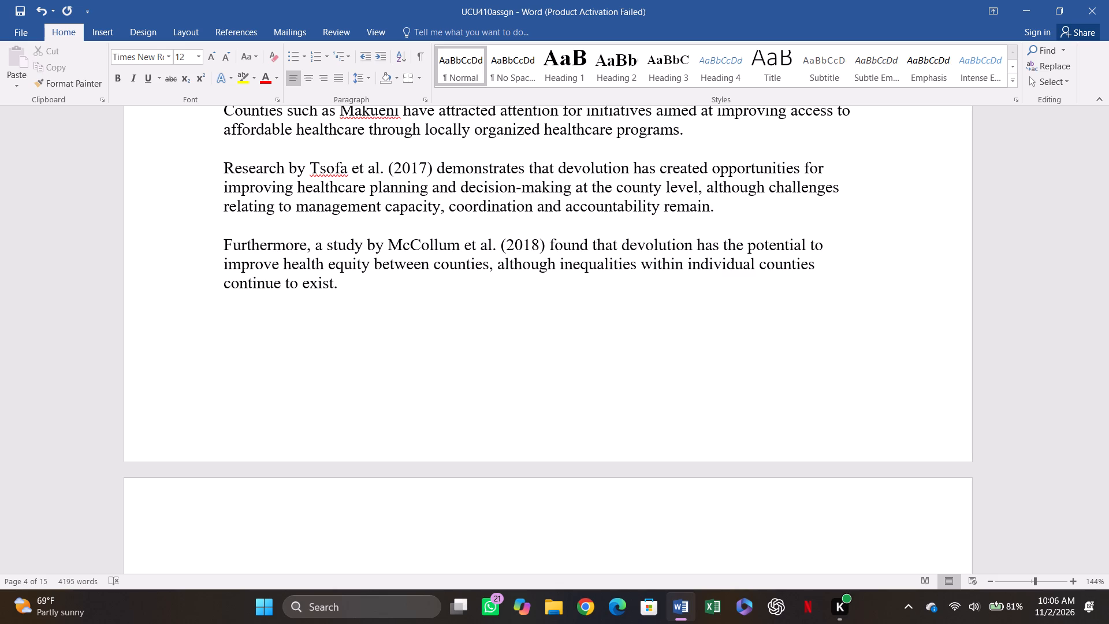
scroll(710, 354, down, 3)
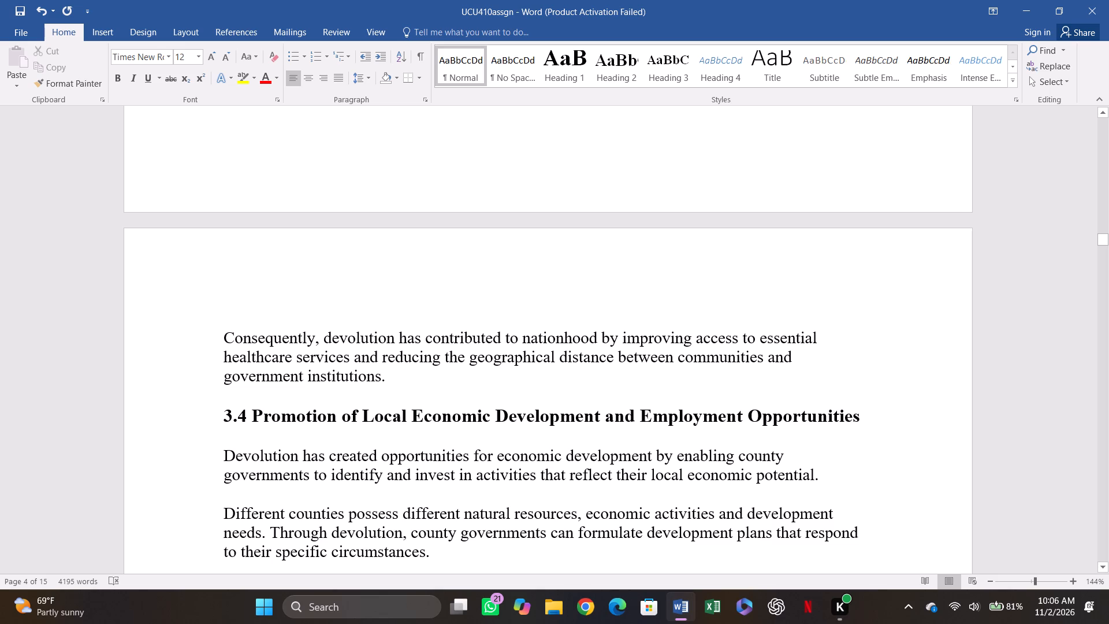
scroll(508, 283, up, 1)
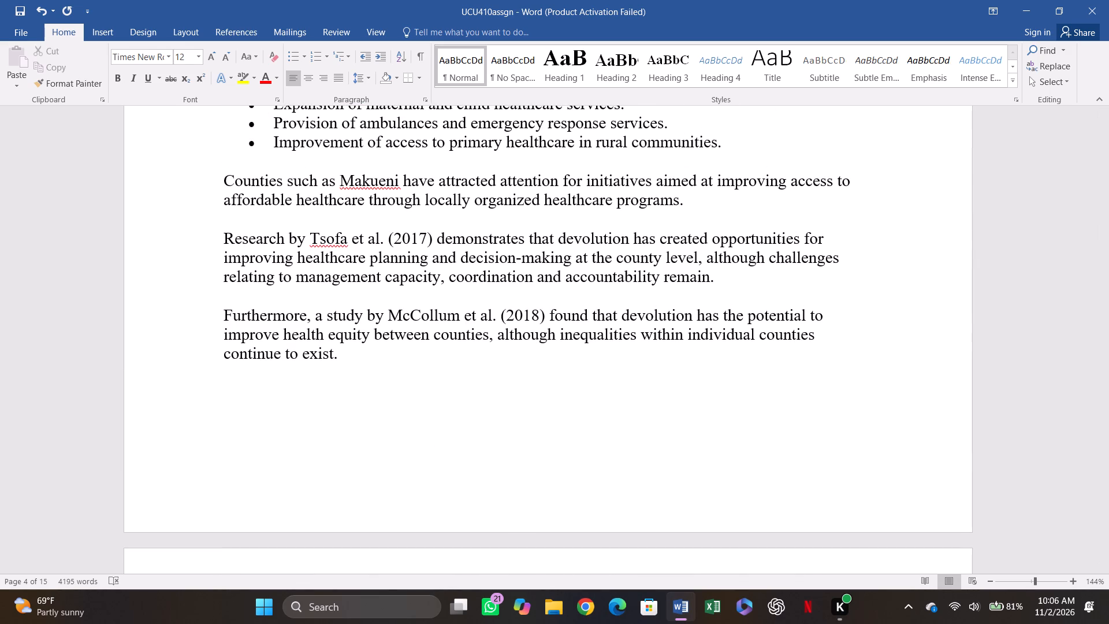
scroll(508, 283, up, 1)
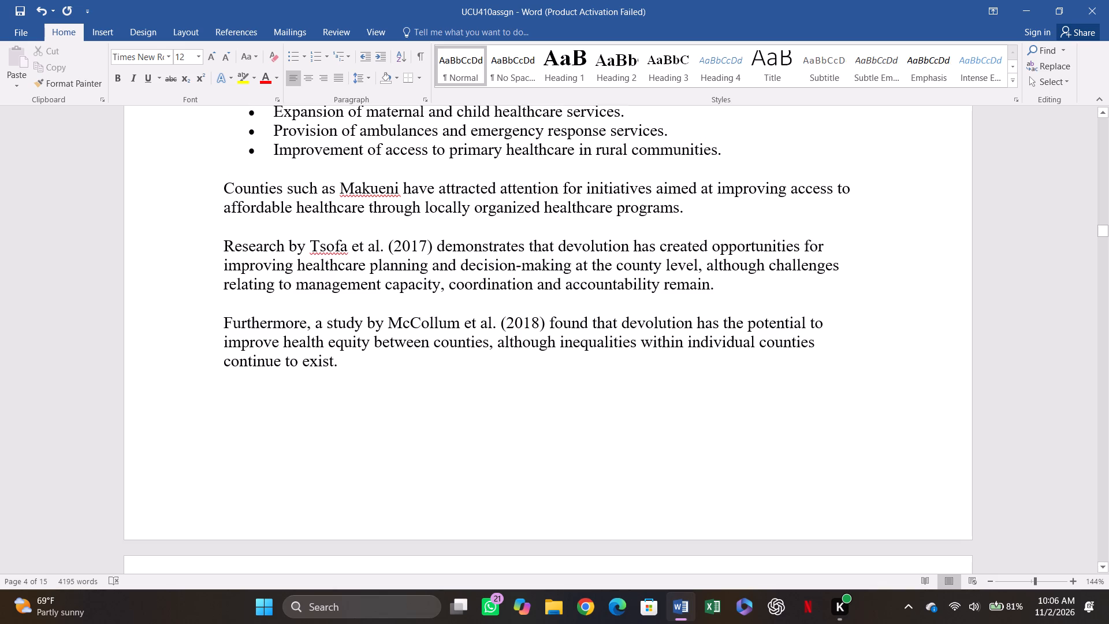
scroll(508, 283, up, 2)
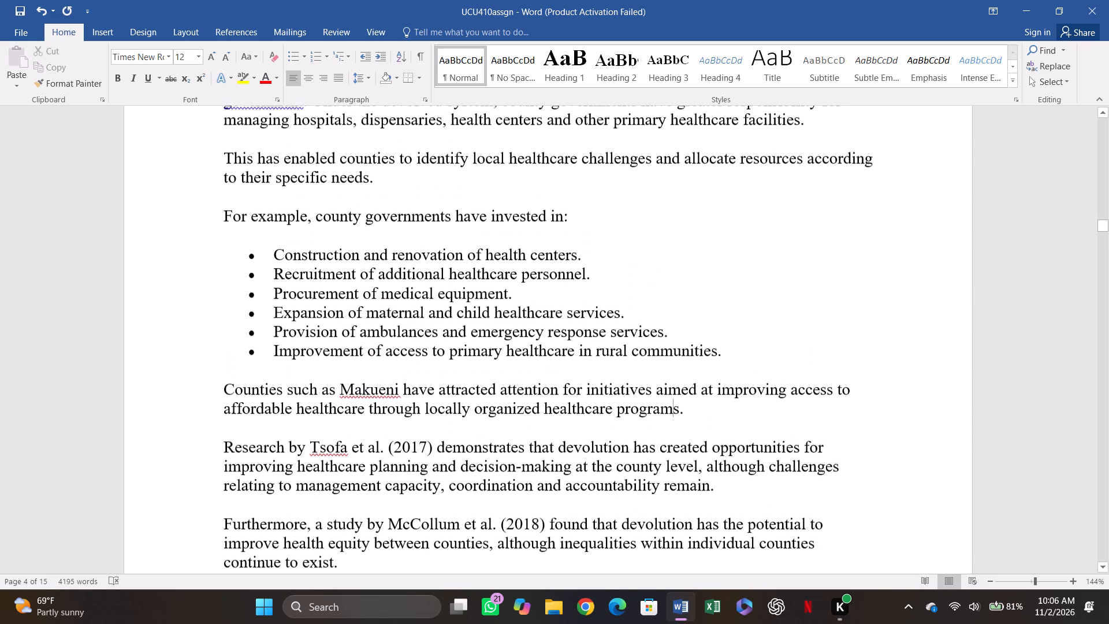
scroll(508, 283, up, 1)
scroll(508, 283, down, 1)
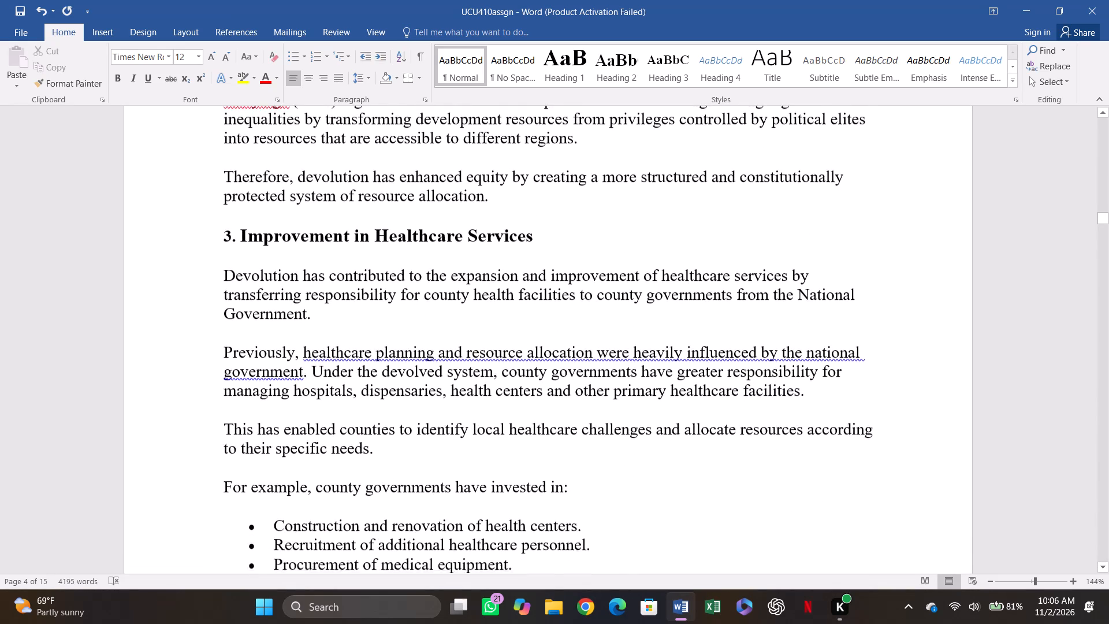
scroll(508, 283, down, 2)
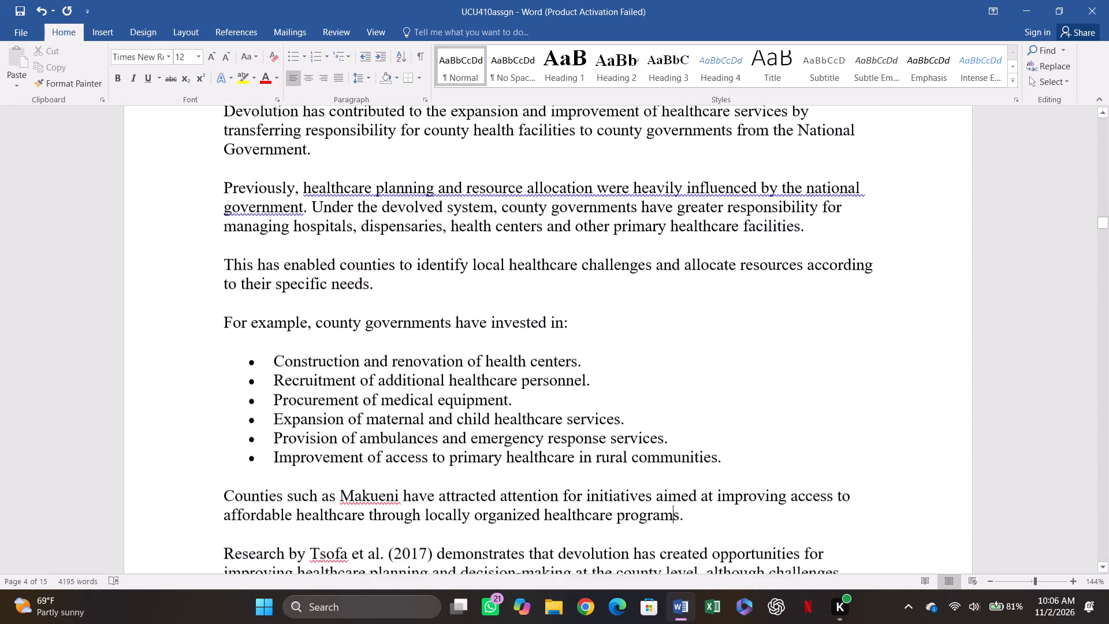
scroll(508, 283, down, 2)
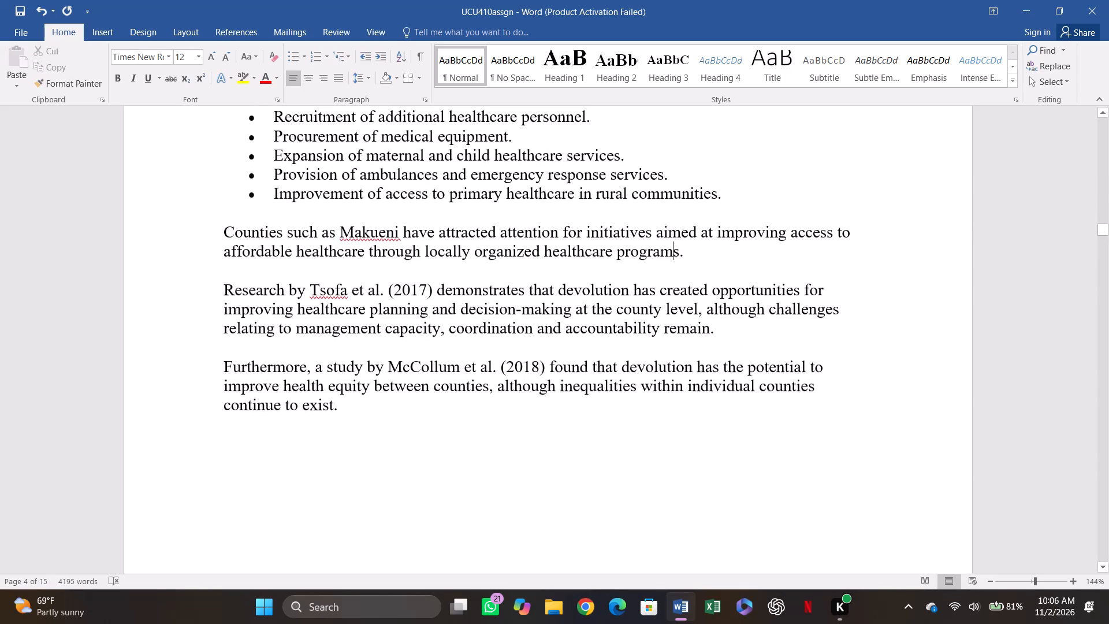
scroll(508, 283, down, 2)
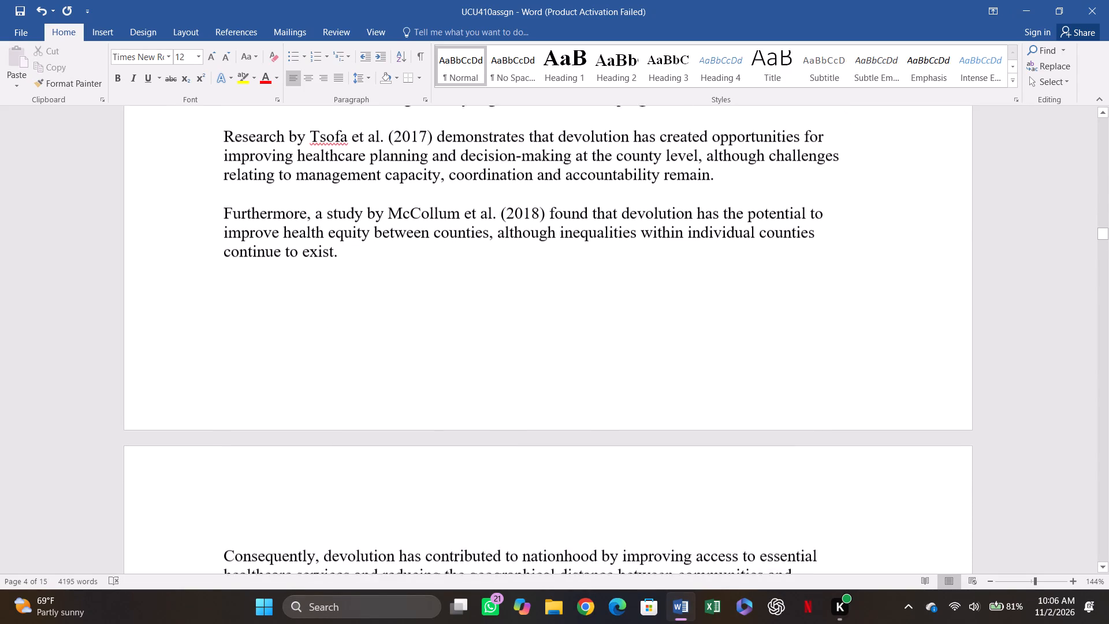
scroll(508, 283, down, 3)
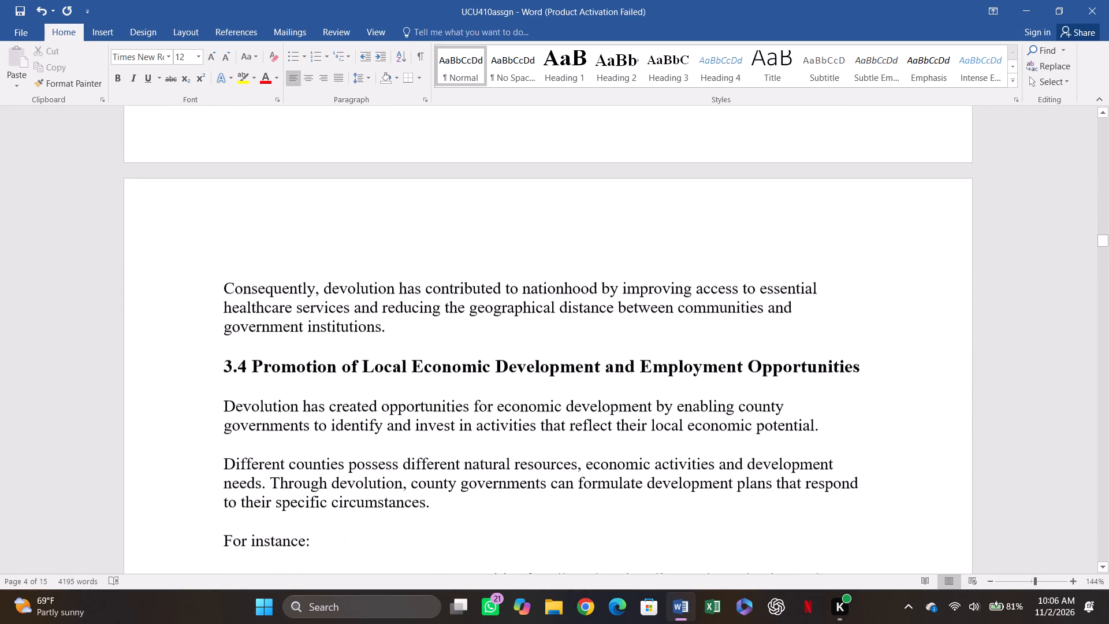
scroll(508, 283, down, 2)
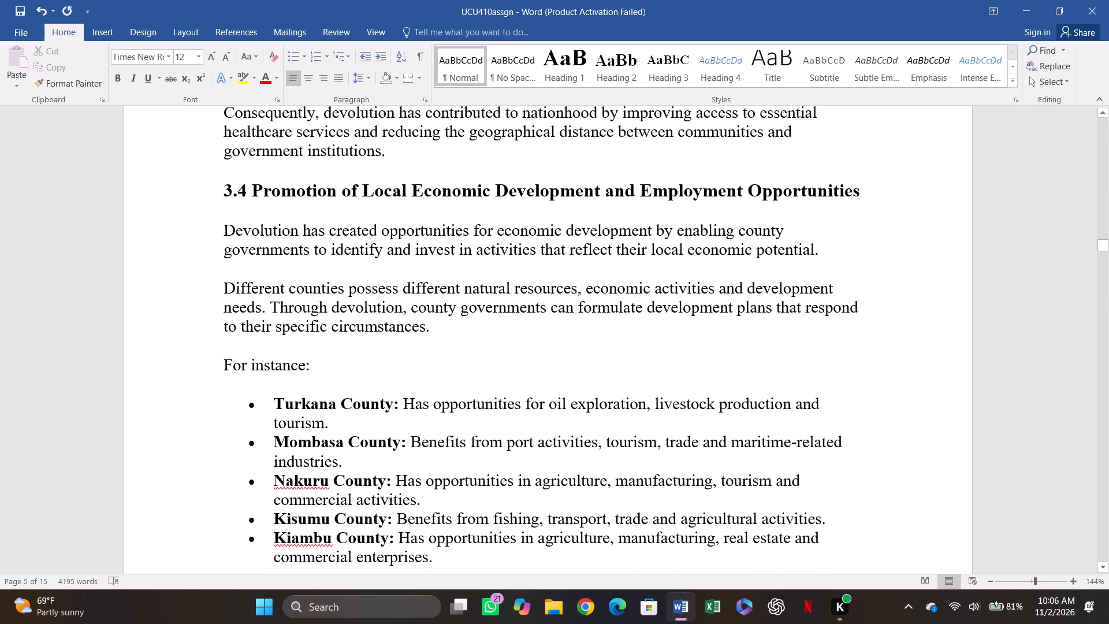
scroll(508, 283, up, 1)
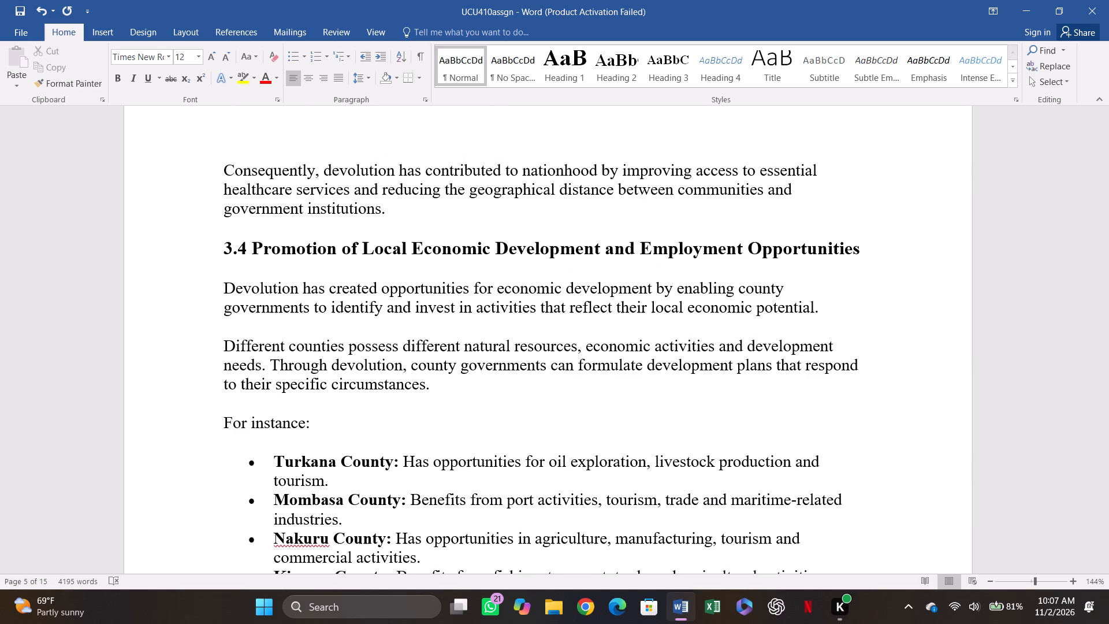
scroll(508, 283, down, 1)
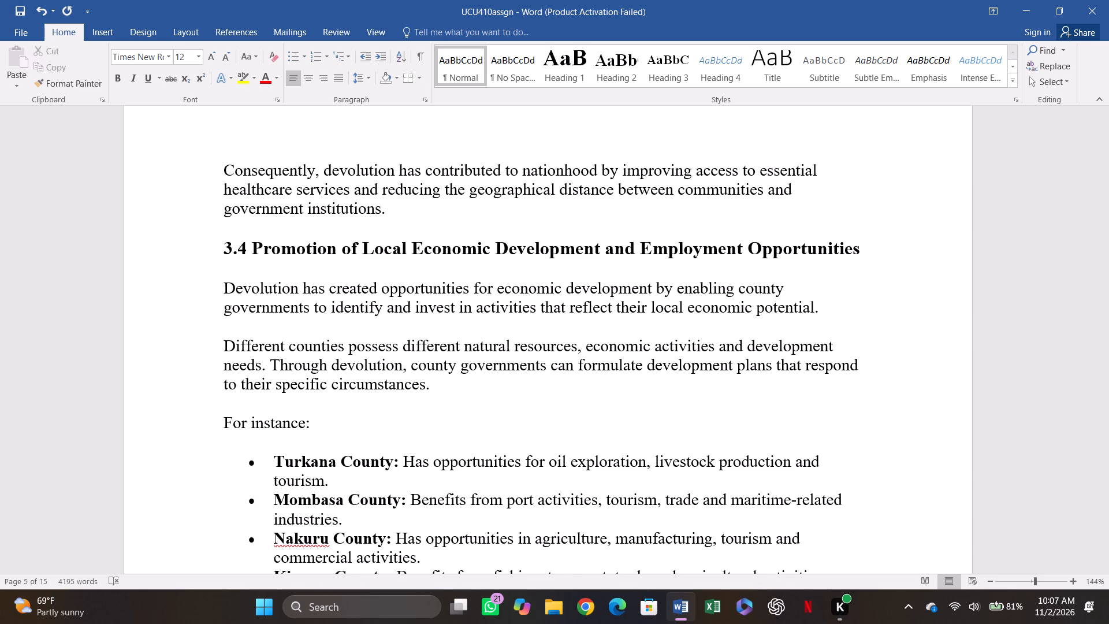
scroll(508, 283, down, 1)
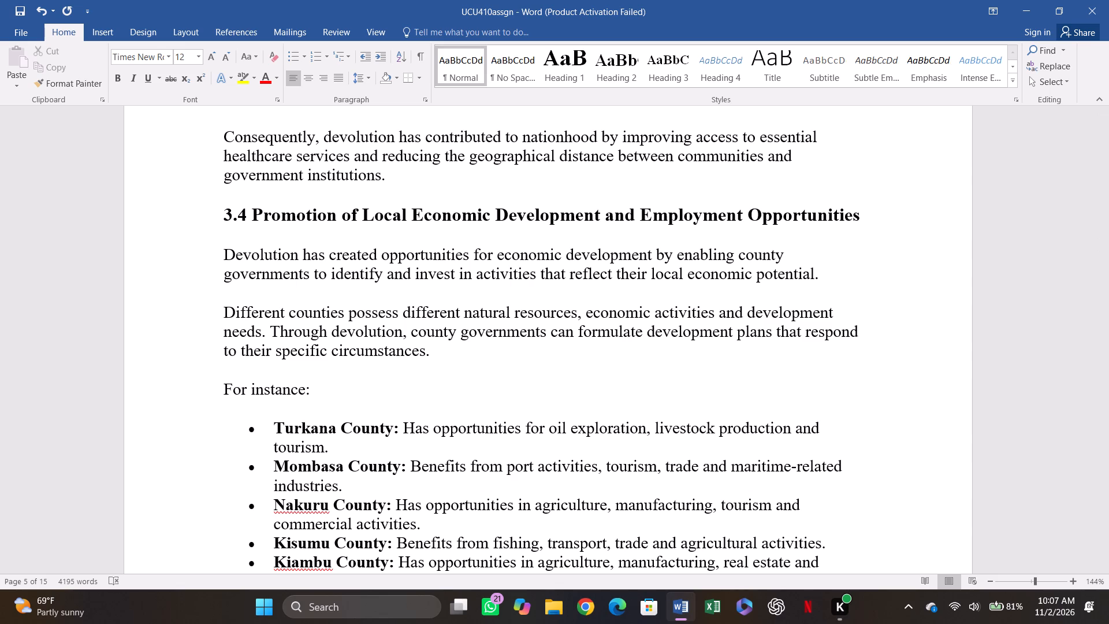
scroll(508, 283, down, 1)
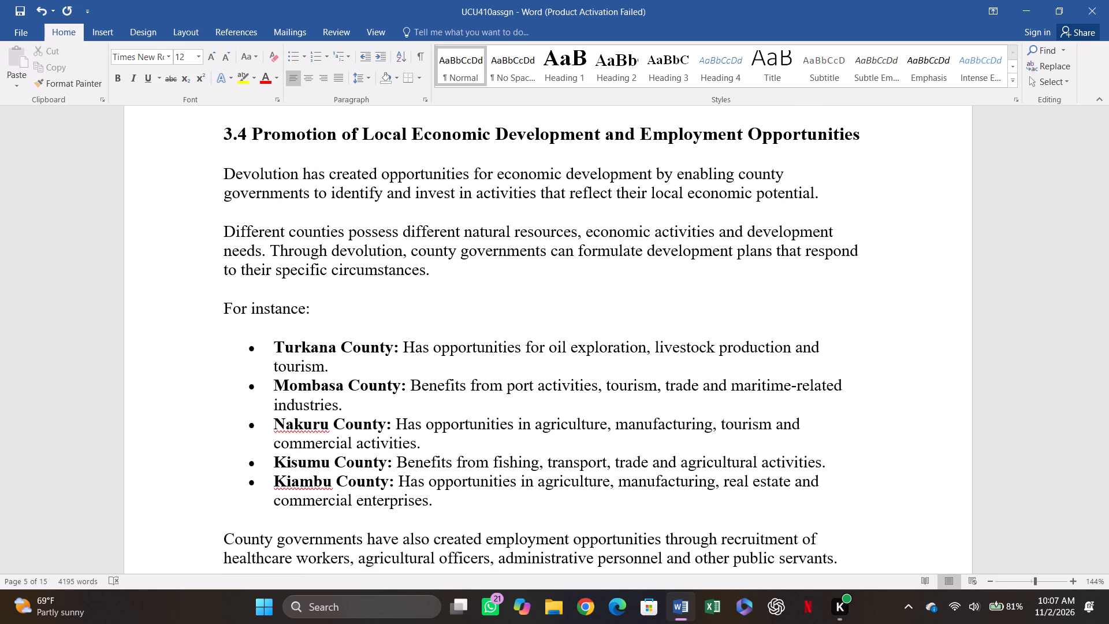
Remove the bullets and indents from the Turkana, Mombasa, Nakuru, Kisumu and Kiambu County examples in section 3.4, making them plain paragraphs.
click(267, 346)
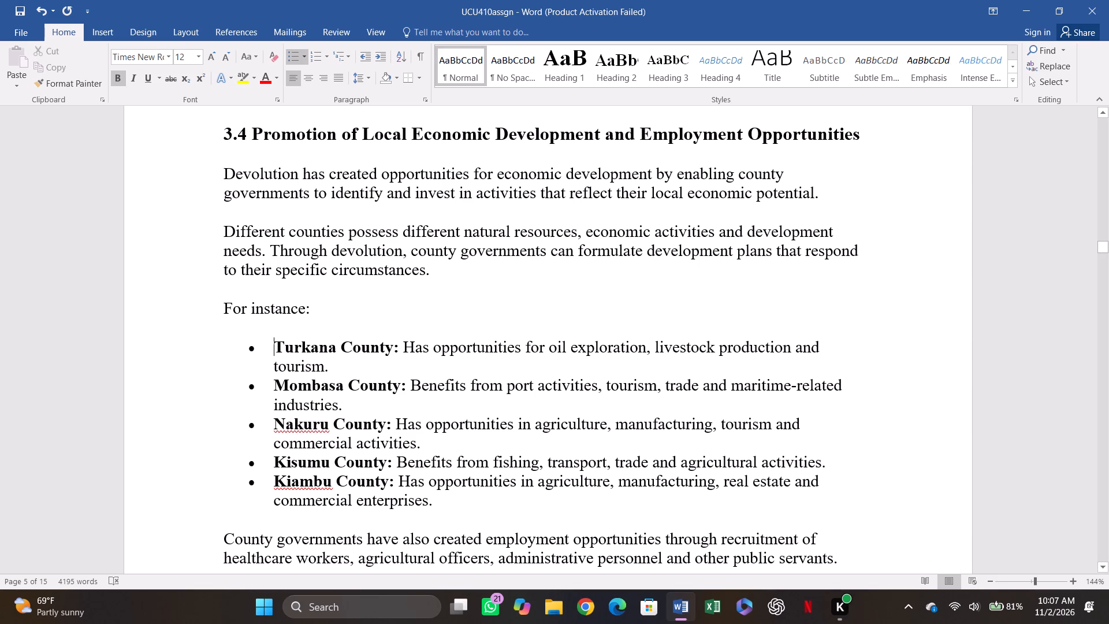
key(BackSpace)
key(BackSpace)
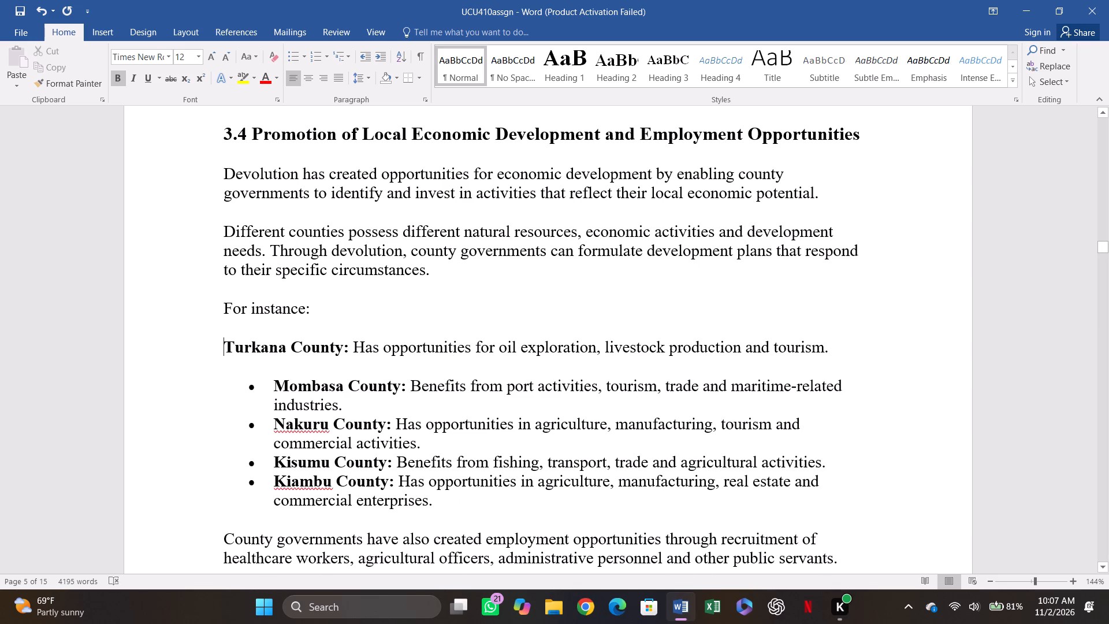
click(274, 388)
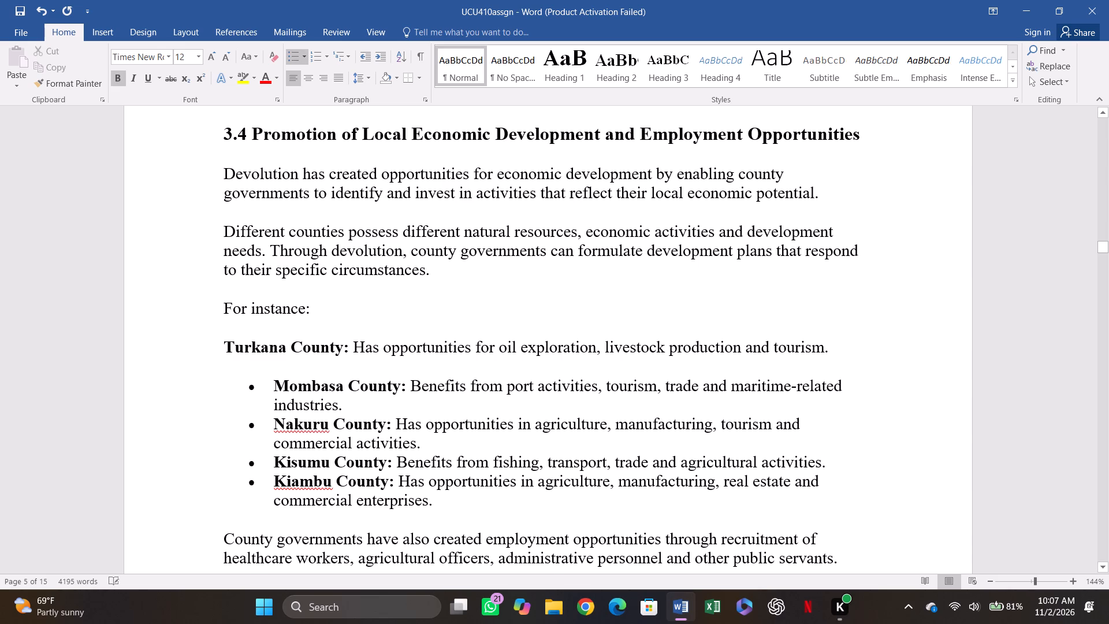
key(BackSpace)
key(BackSpace)
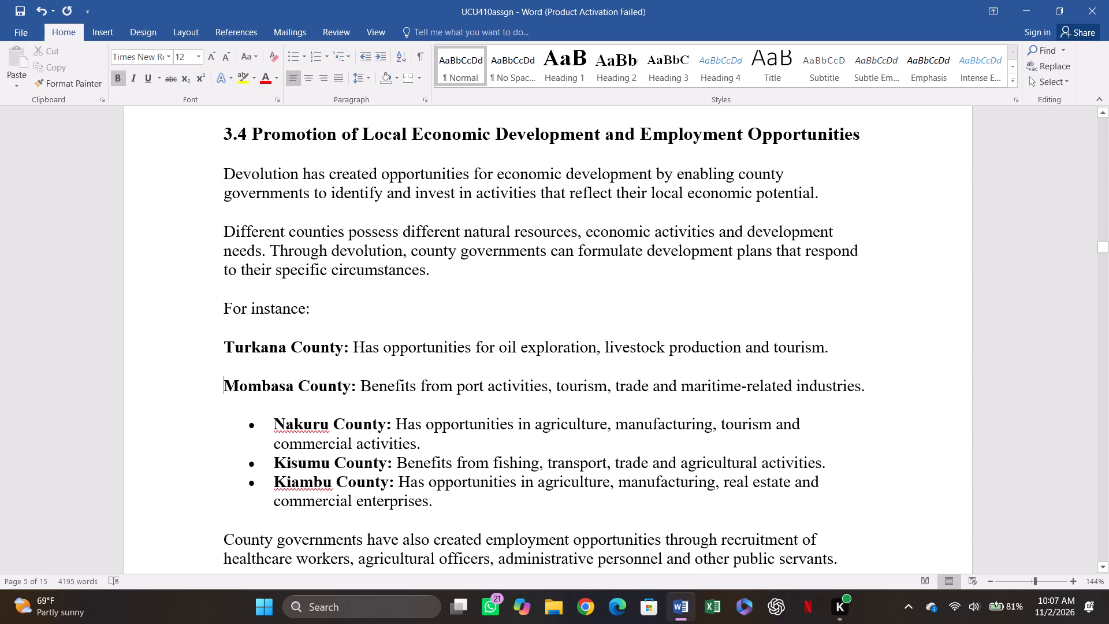
click(270, 425)
key(BackSpace)
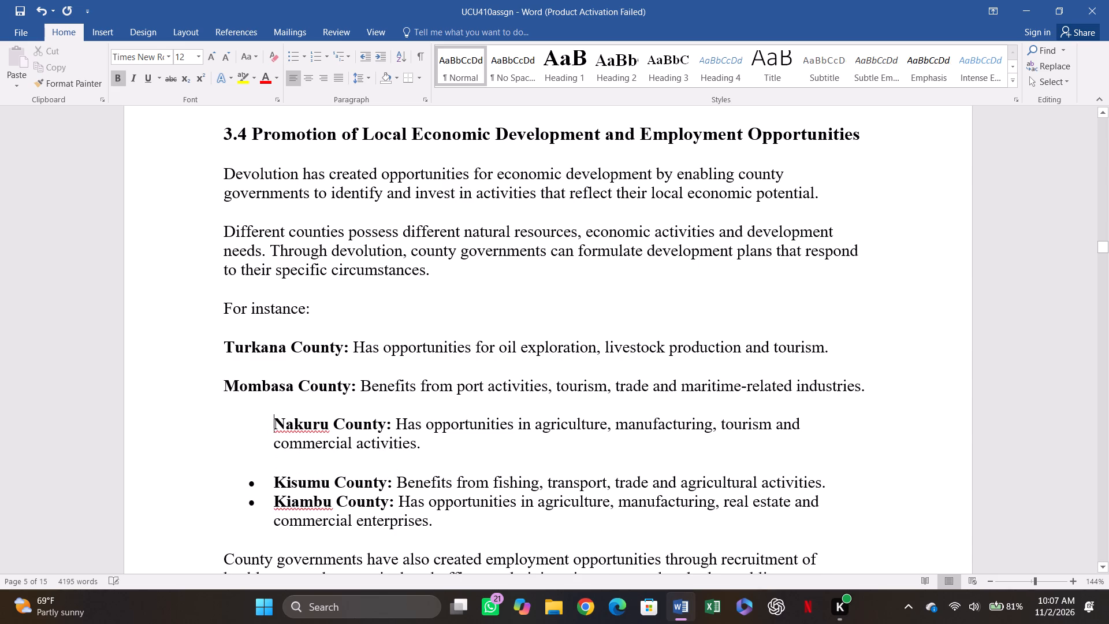
key(BackSpace)
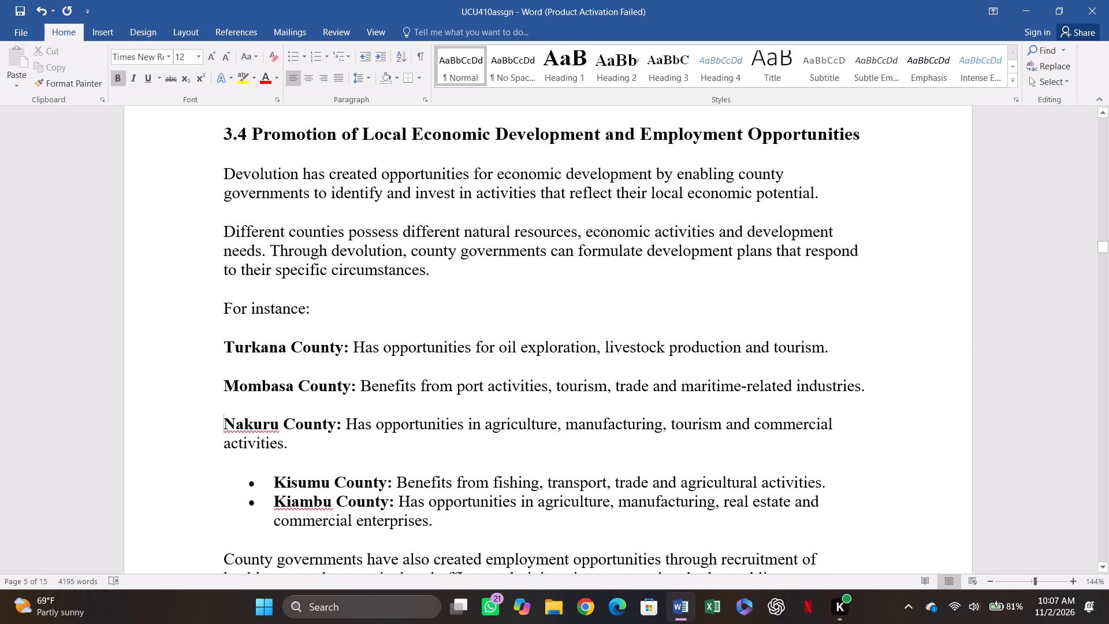
click(270, 484)
key(BackSpace)
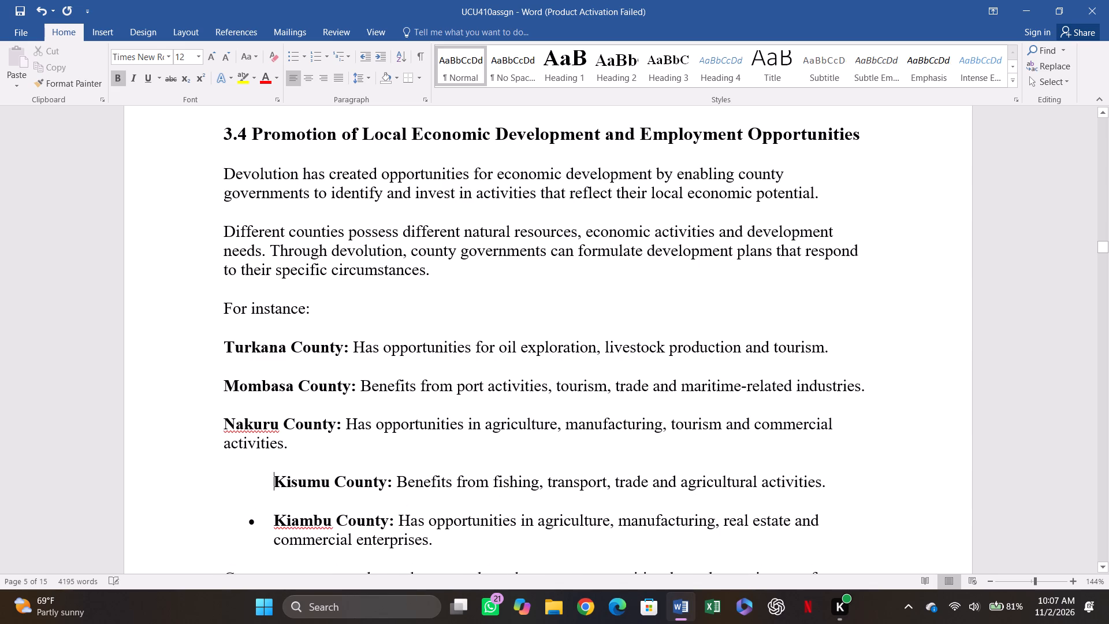
key(BackSpace)
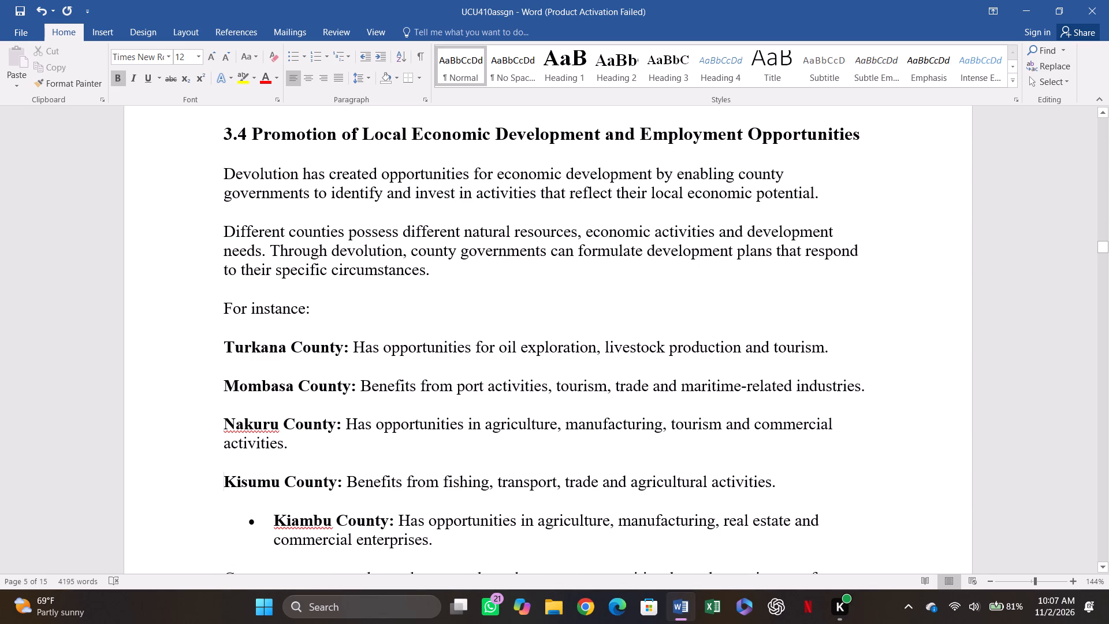
click(273, 525)
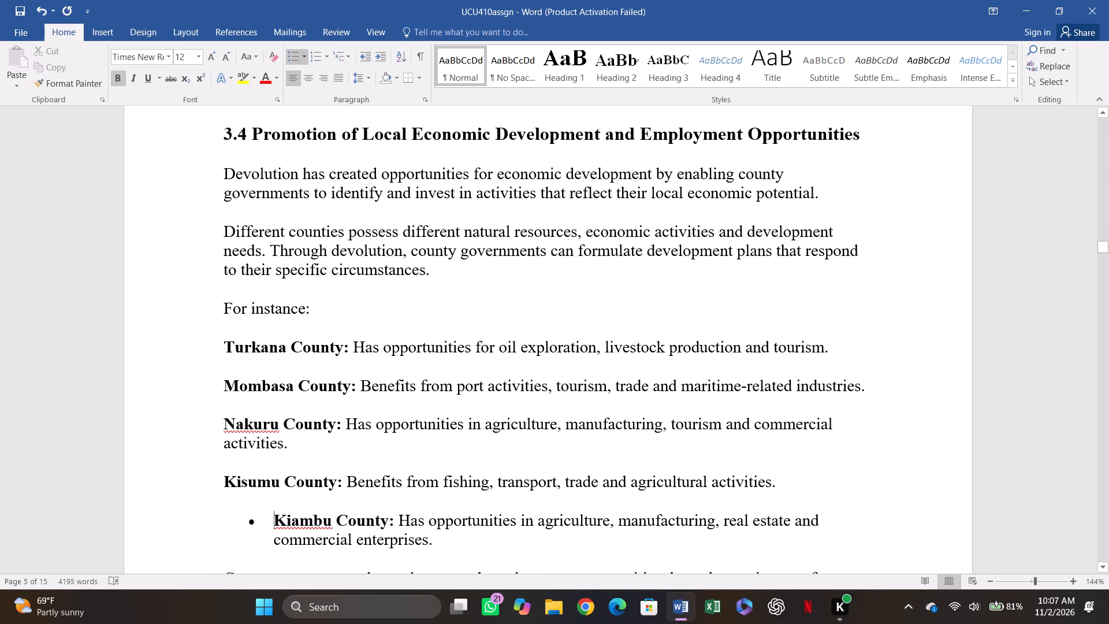
key(BackSpace)
key(BackSpace)
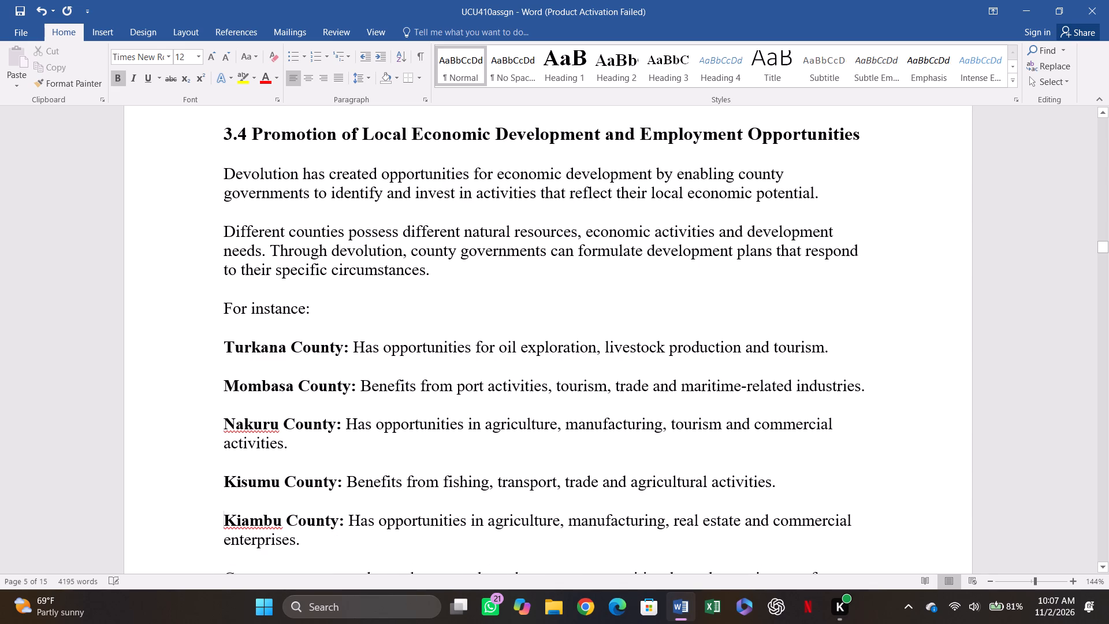
scroll(273, 525, down, 2)
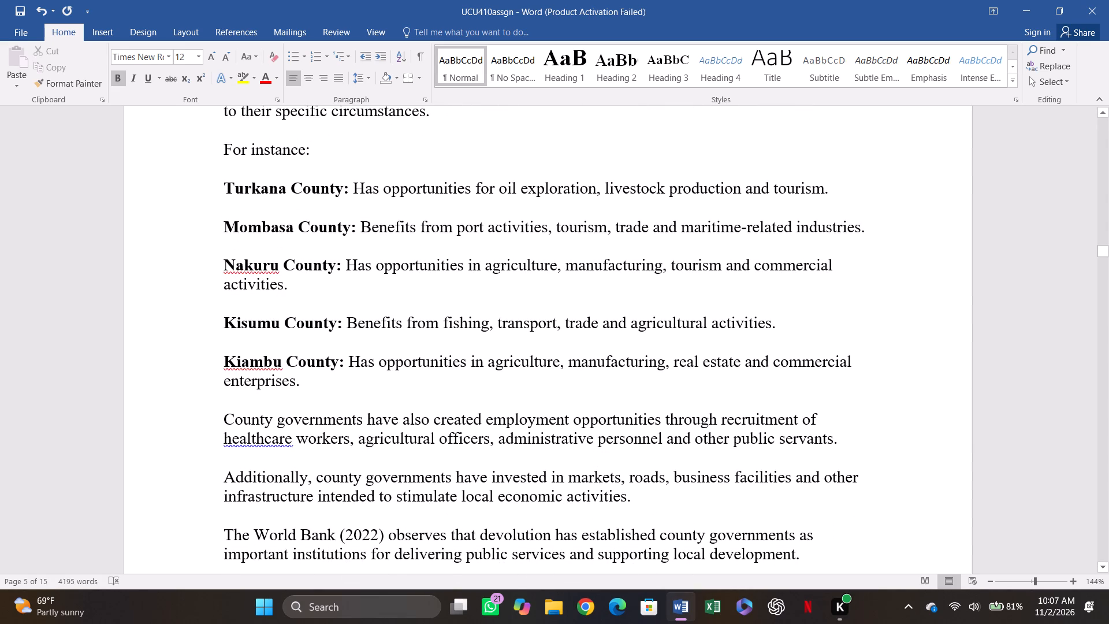
Join the "For instance:" line in section 3.4 onto the end of the preceding paragraph about counties' specific circumstances.
scroll(381, 402, up, 1)
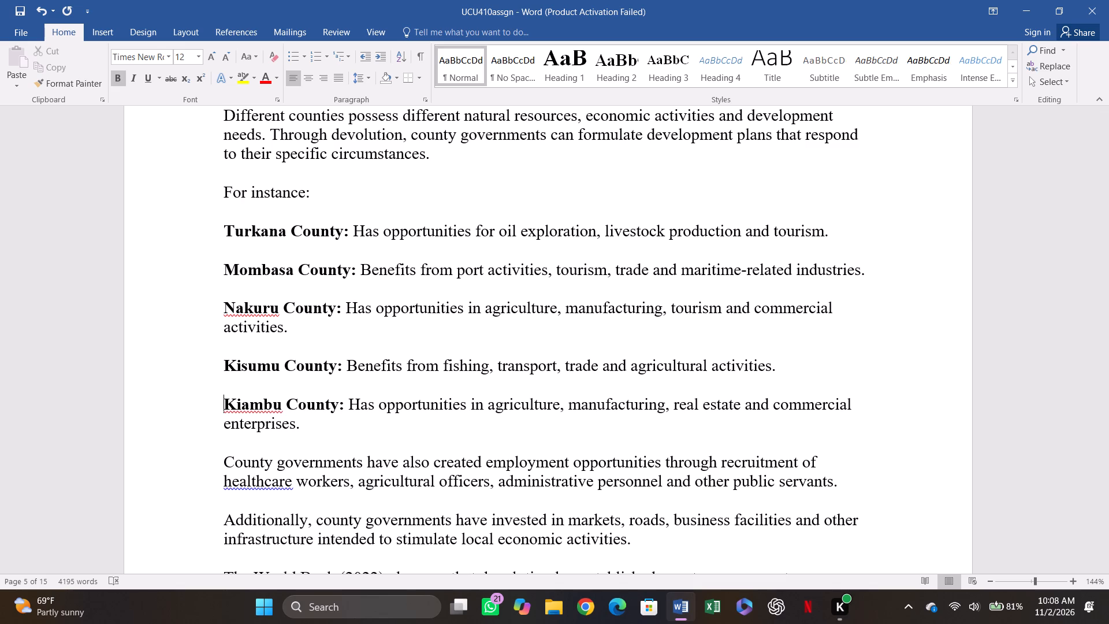
click(224, 191)
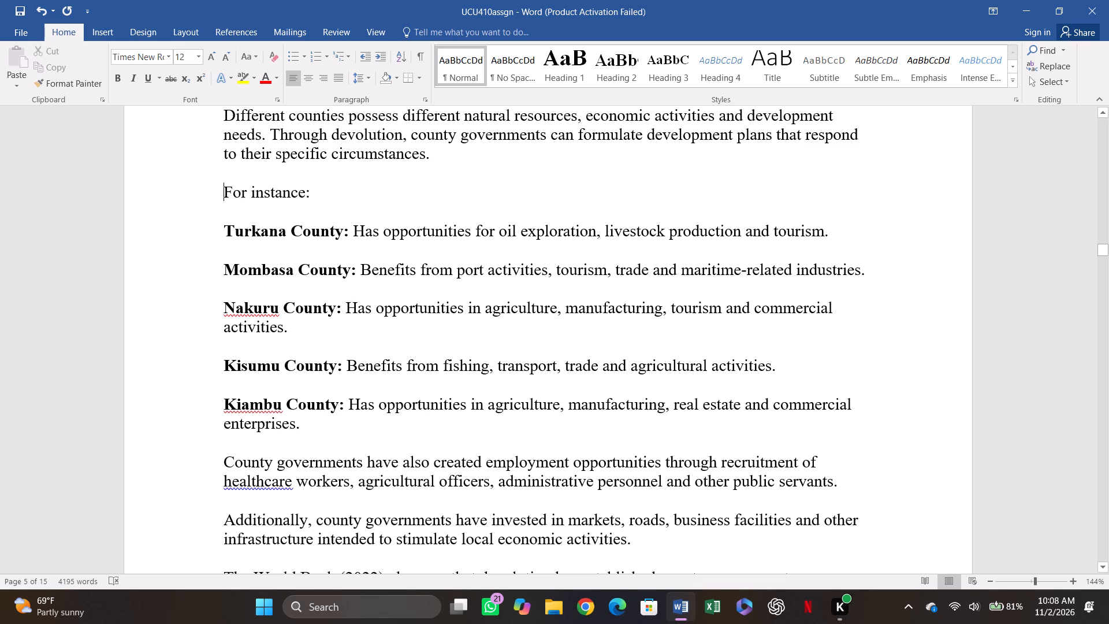
key(BackSpace)
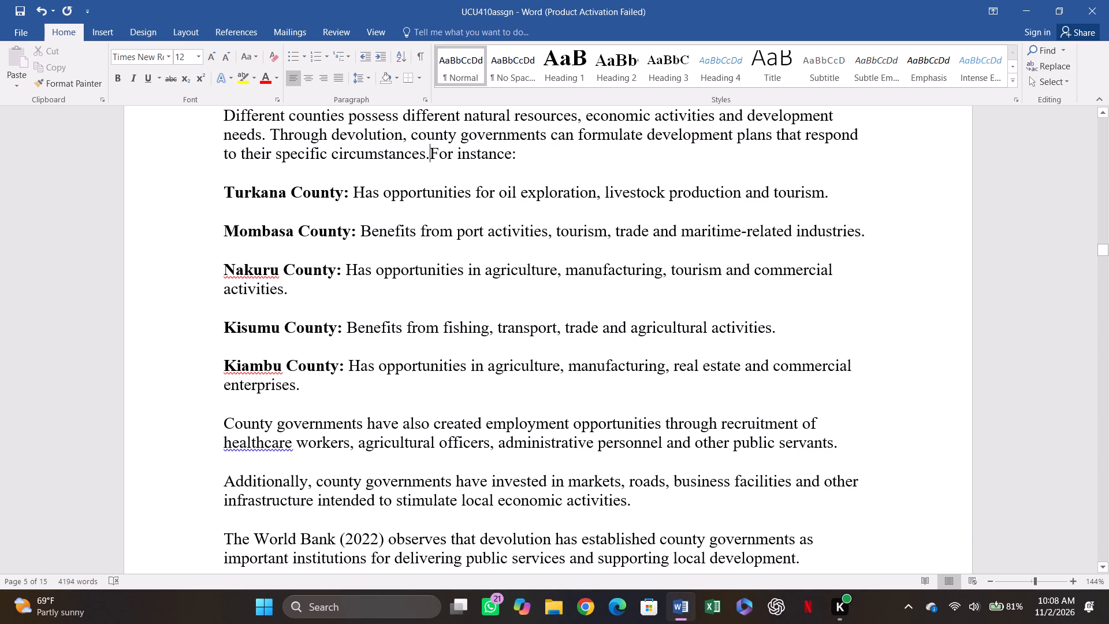
Place the insertion point at the end of the section 3.4 paragraph about employment opportunities, after "other public servants.".
scroll(806, 467, down, 1)
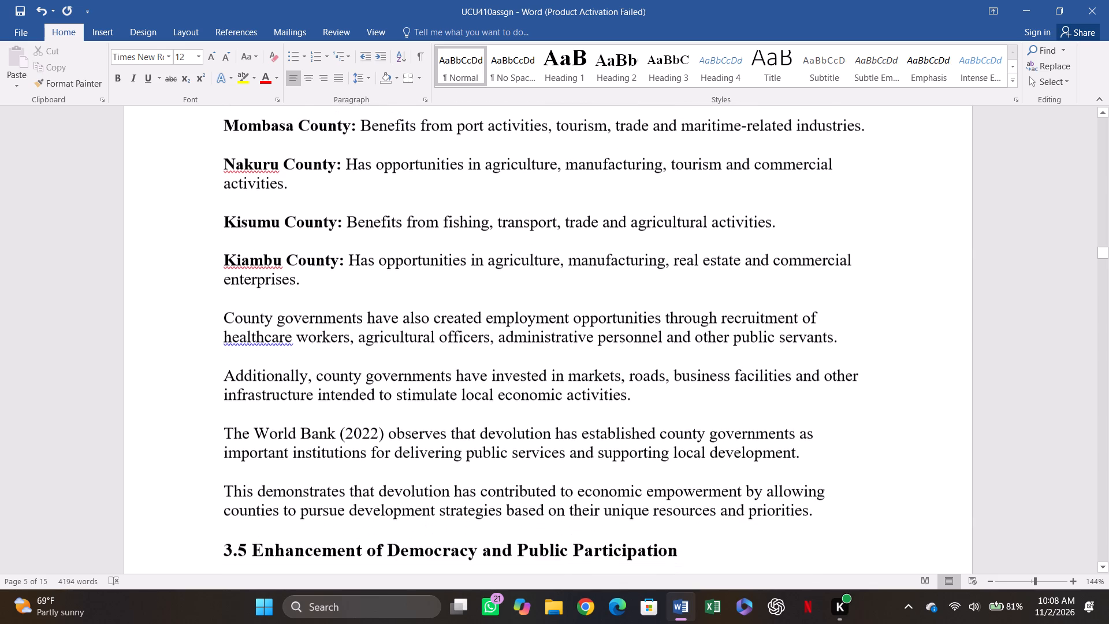
scroll(806, 467, down, 1)
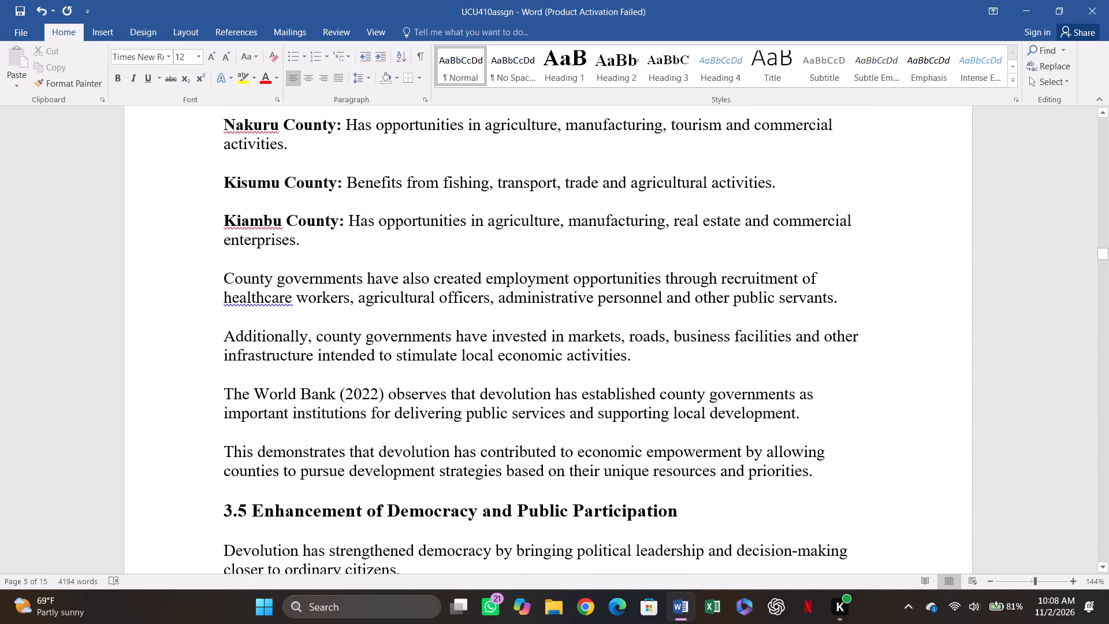
scroll(806, 467, up, 1)
scroll(806, 467, right, 1)
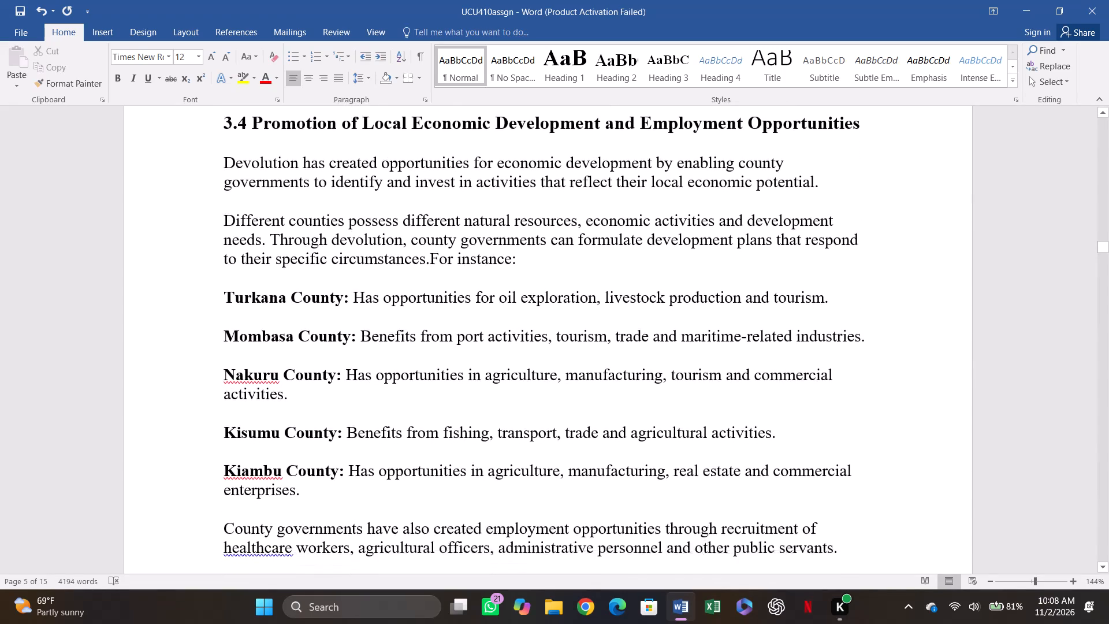
scroll(806, 467, right, 1)
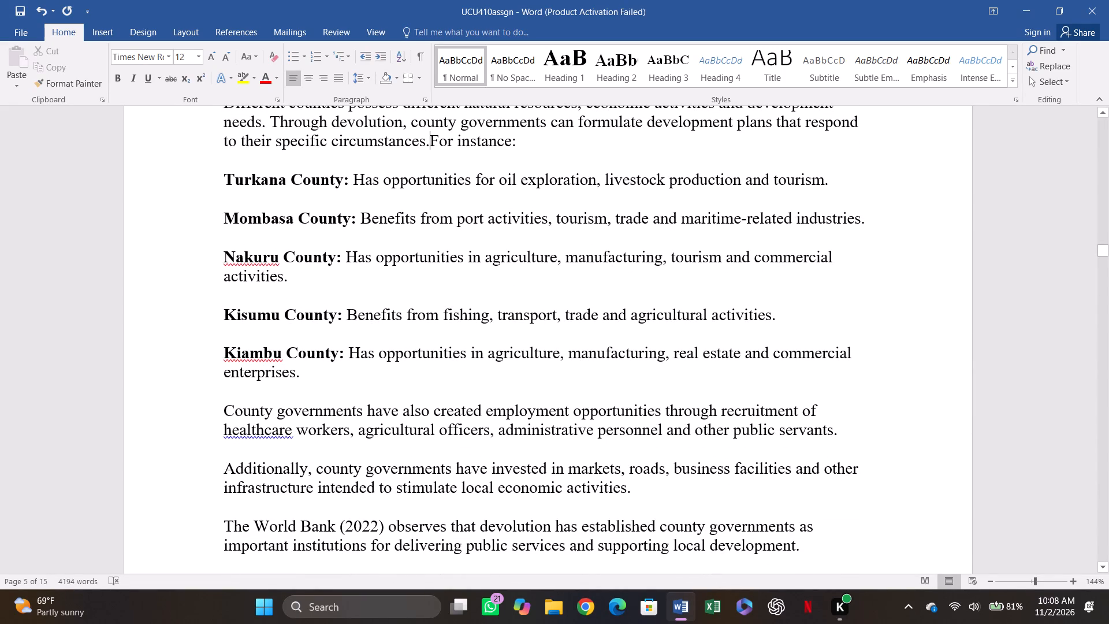
click(842, 434)
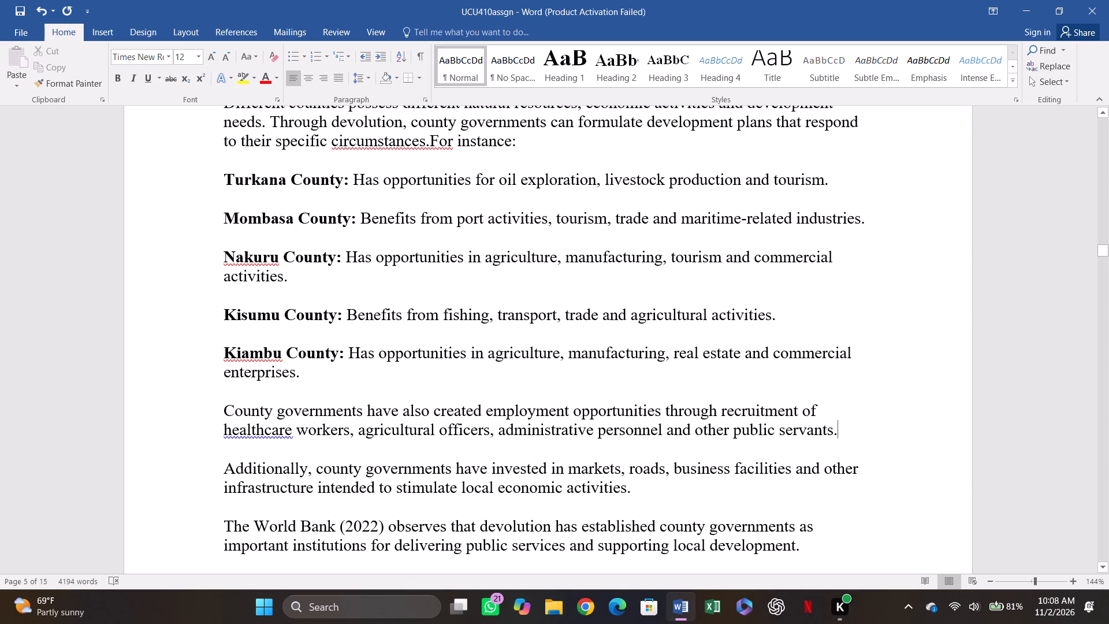
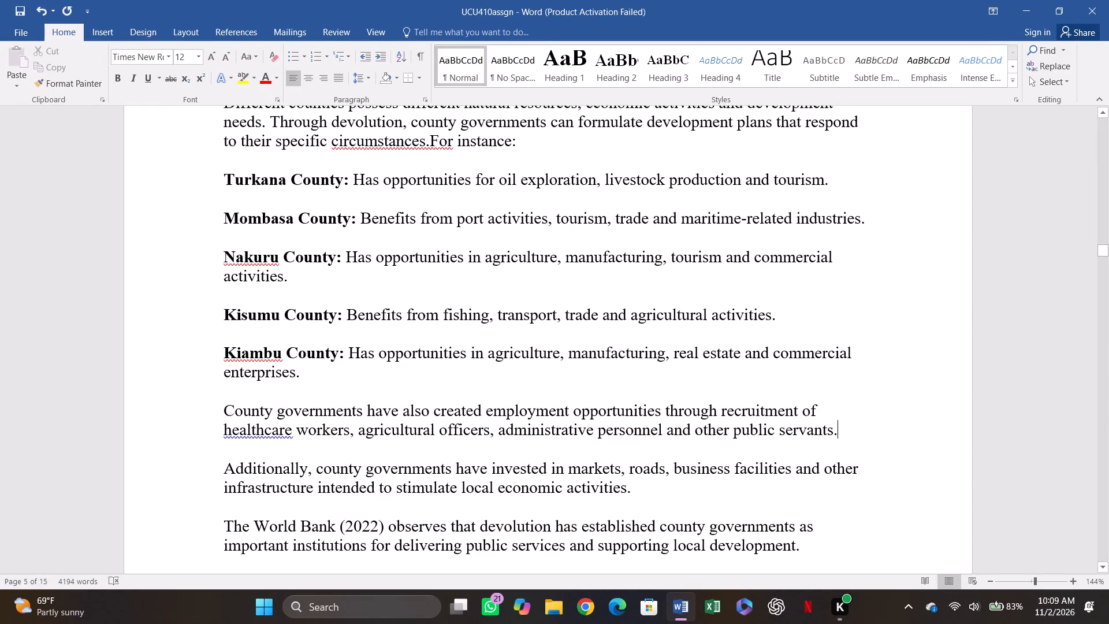
Insert the missing space between "circumstances." and "For instance:" in the section 3.4 paragraph introducing the county examples.
click(427, 146)
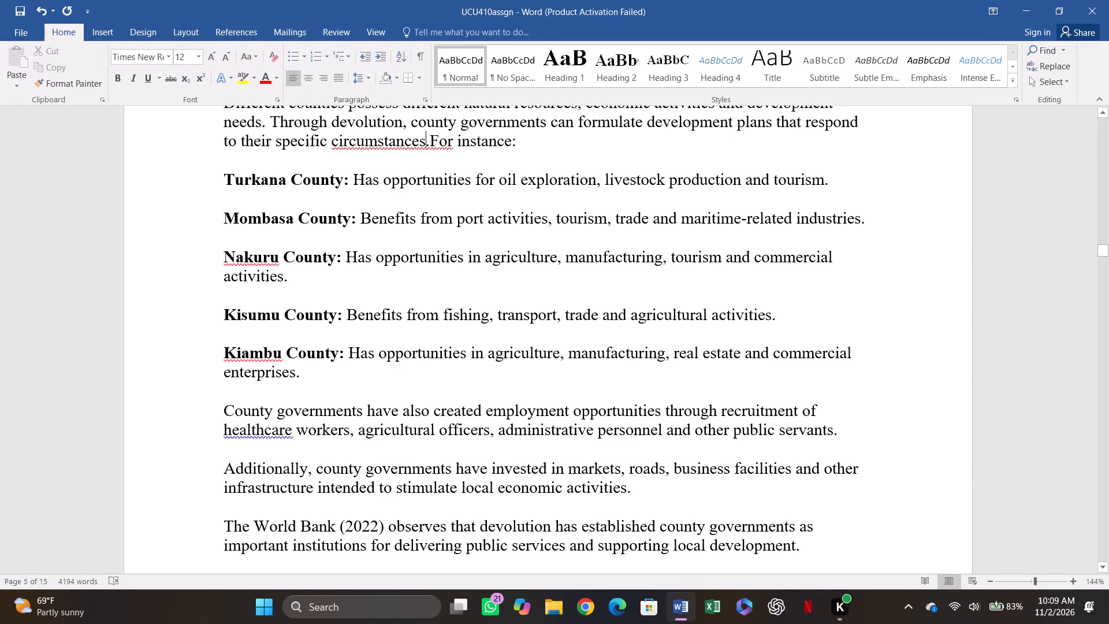
click(429, 142)
key(space)
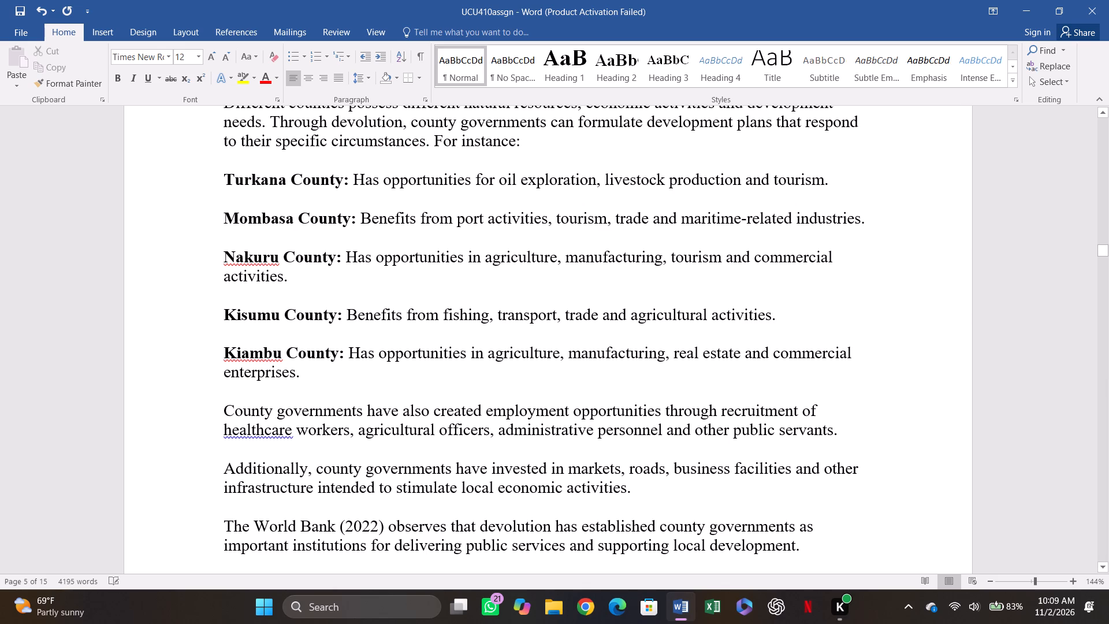
Begin a new sentence at the end of the section 3.4 employment paragraph: "Not only has counties been employing their own,".
scroll(415, 181, down, 1)
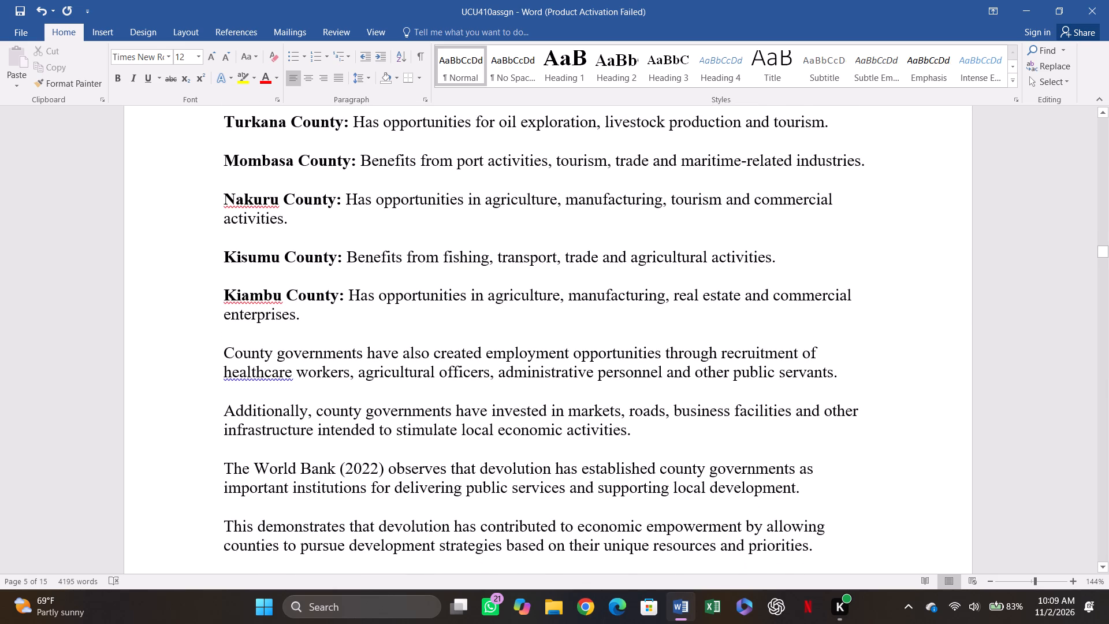
scroll(415, 181, down, 1)
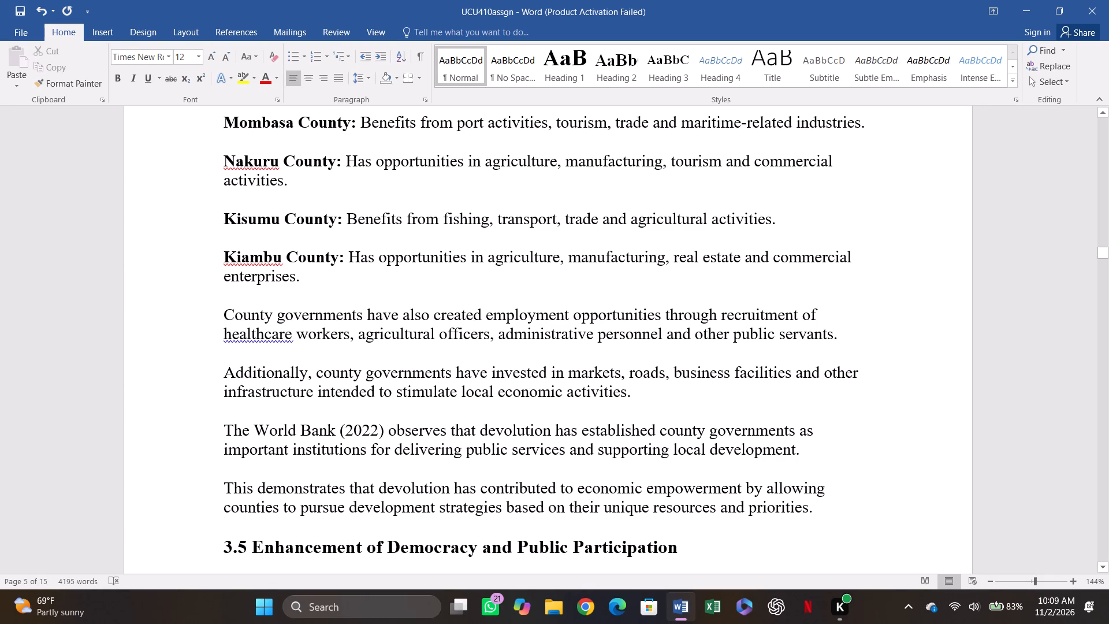
click(836, 336)
key(space)
key(shift+n)
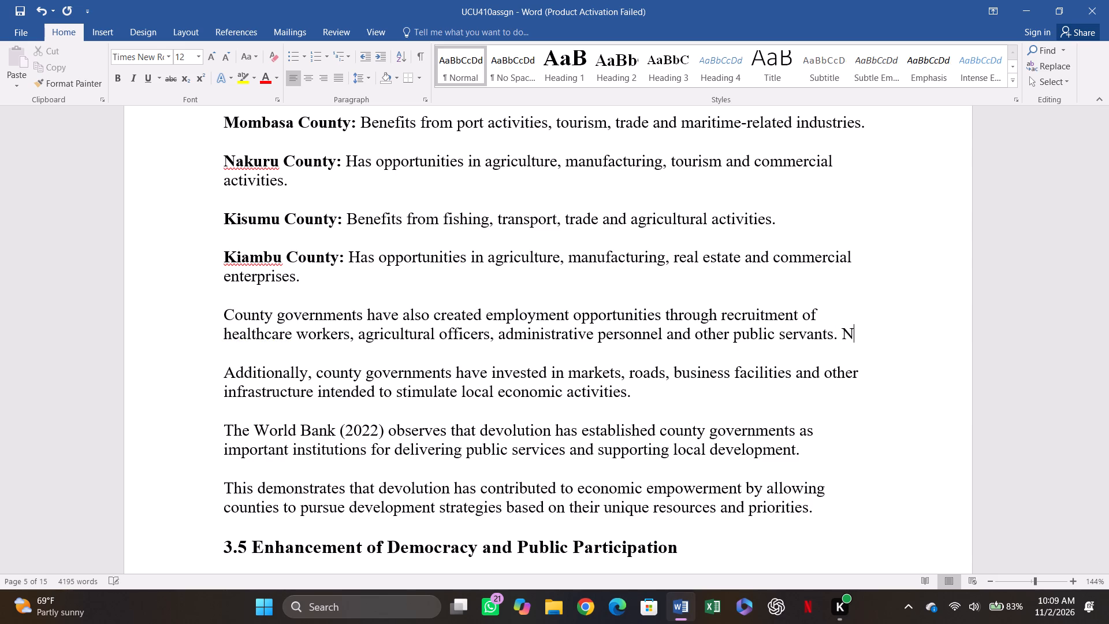
text(ot an)
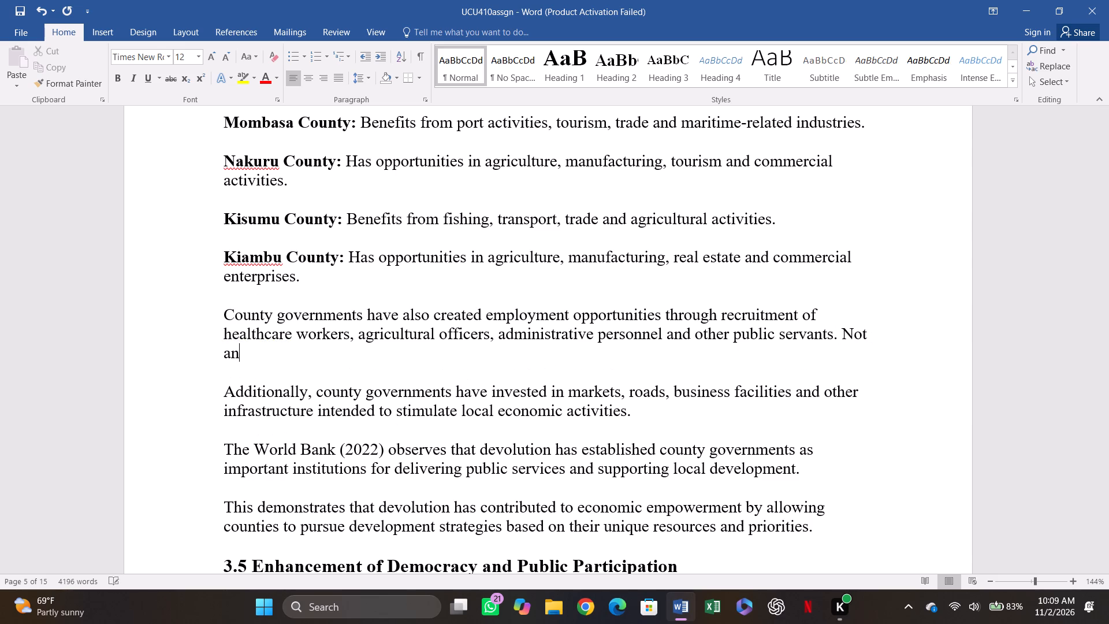
key(BackSpace)
key(BackSpace)
text(only)
key(space)
text(has)
key(space)
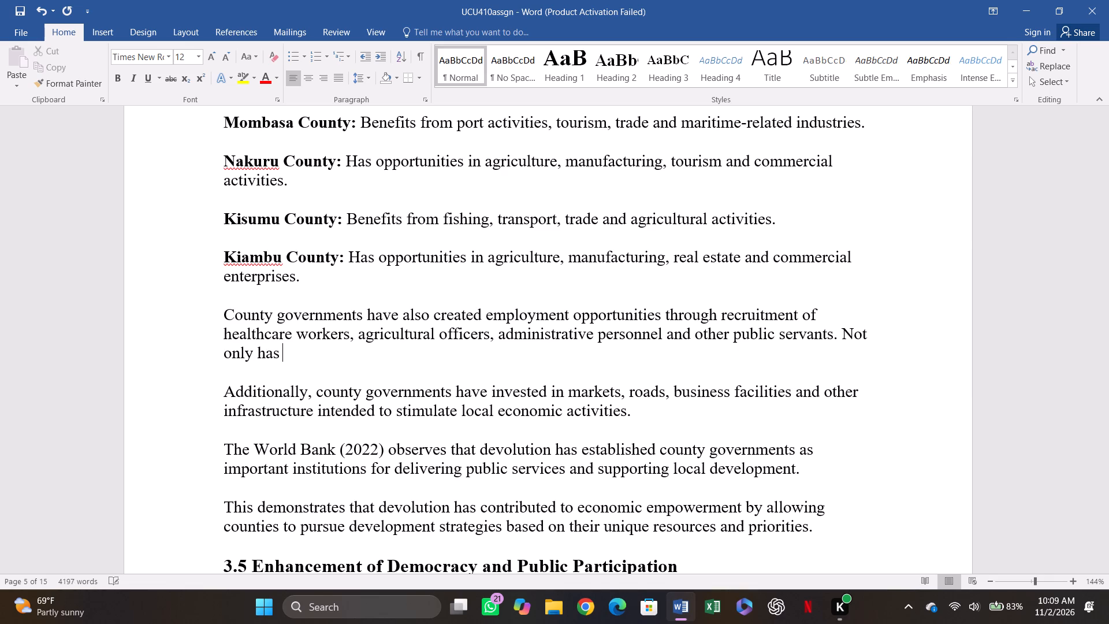
text(counties)
key(space)
text(been employing)
key(space)
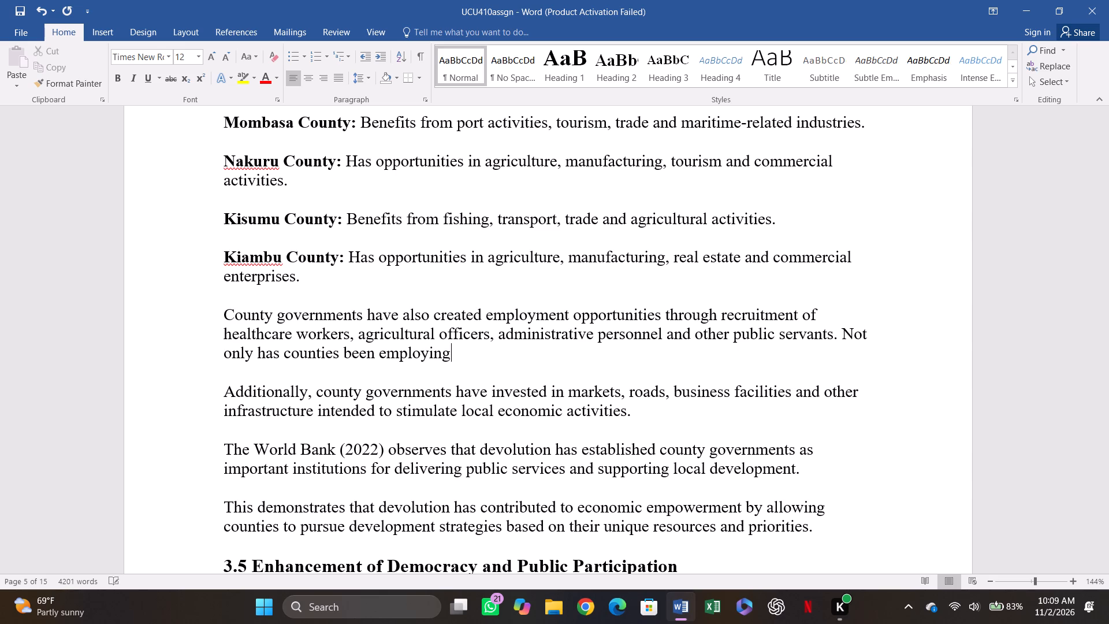
text(thier)
key(space)
text(own)
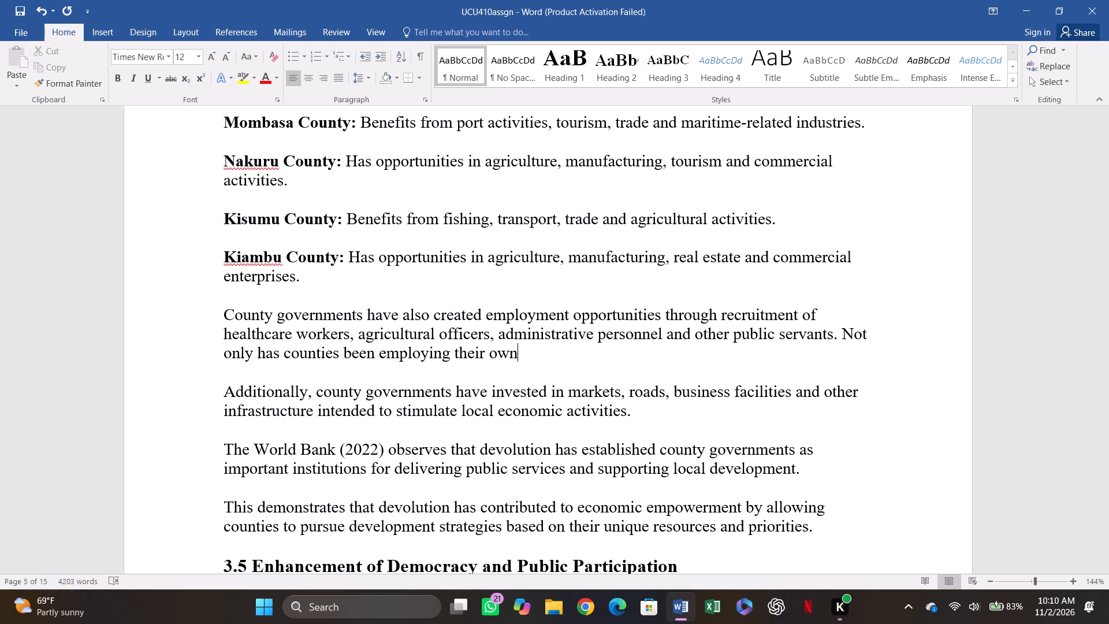
text(,)
key(space)
Continue the new employment sentence with "but they employ experts from all over the country".
text(but th)
text(ey)
key(space)
text(employ)
key(space)
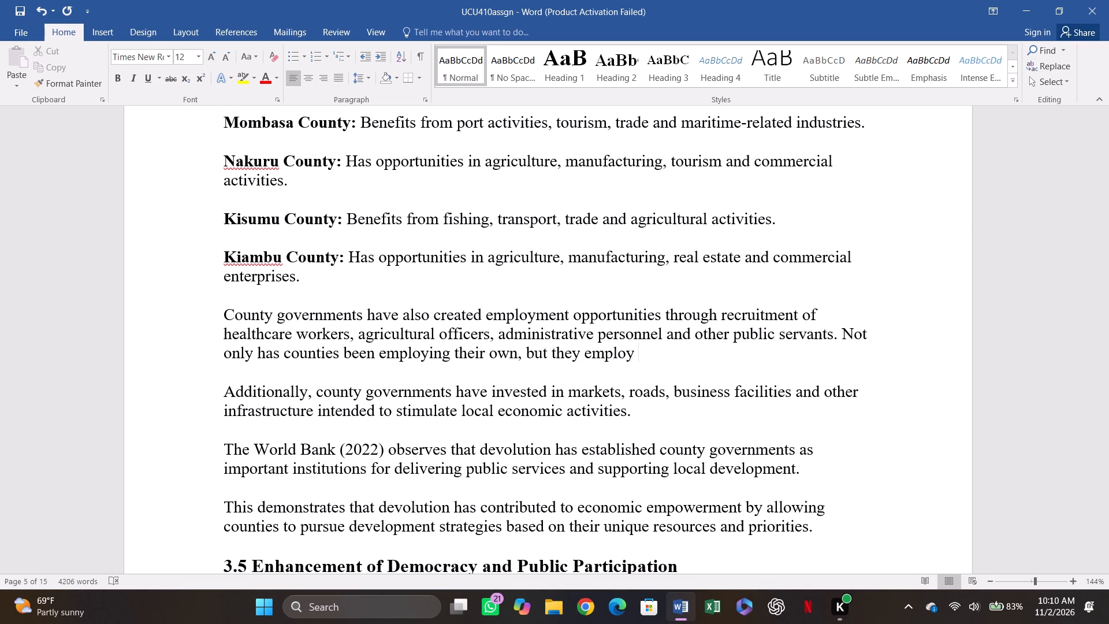
text(experts)
key(space)
text(fro)
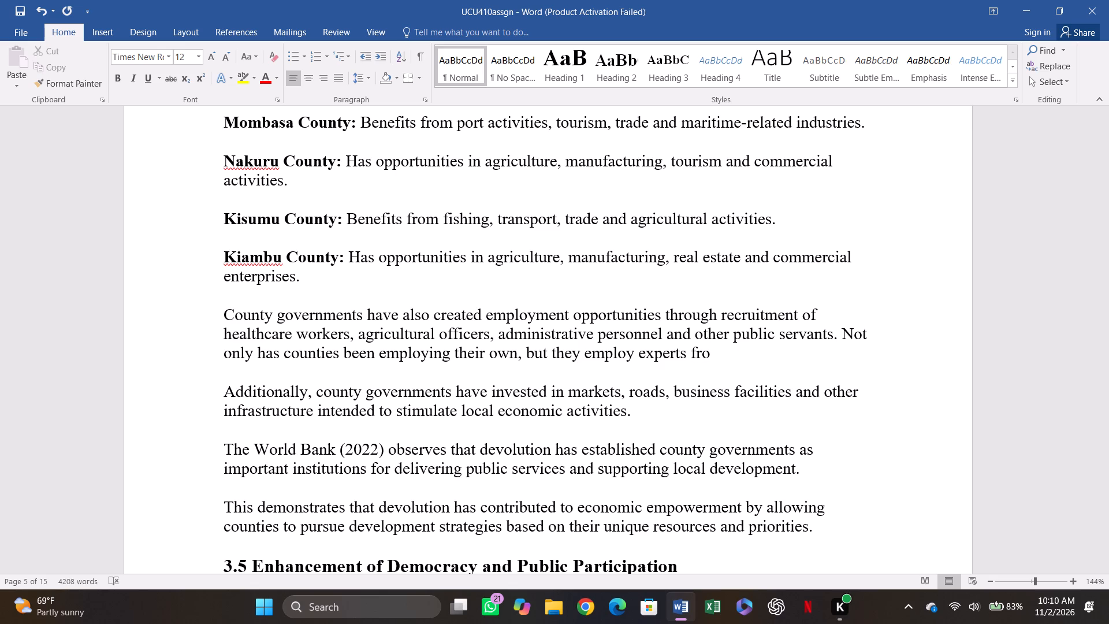
key(BackSpace)
key(BackSpace)
text(rom all over the)
key(space)
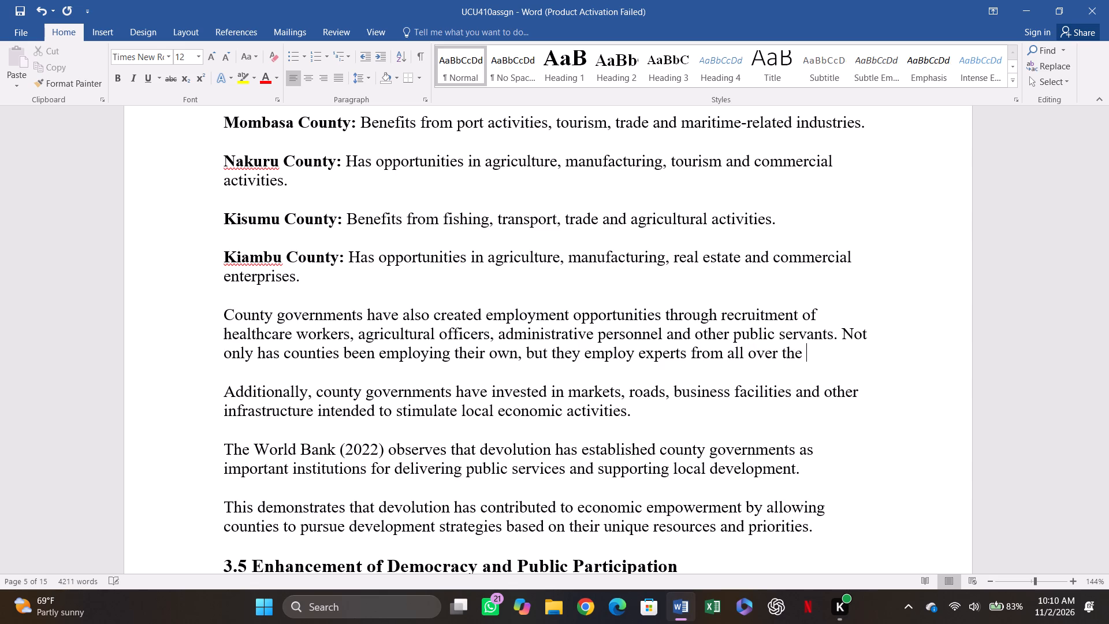
text(county)
key(BackSpace)
text(ry)
Extend the employment sentence with "thereby strengthening equity, nationhood and overall inclusion".
key(space)
text(there)
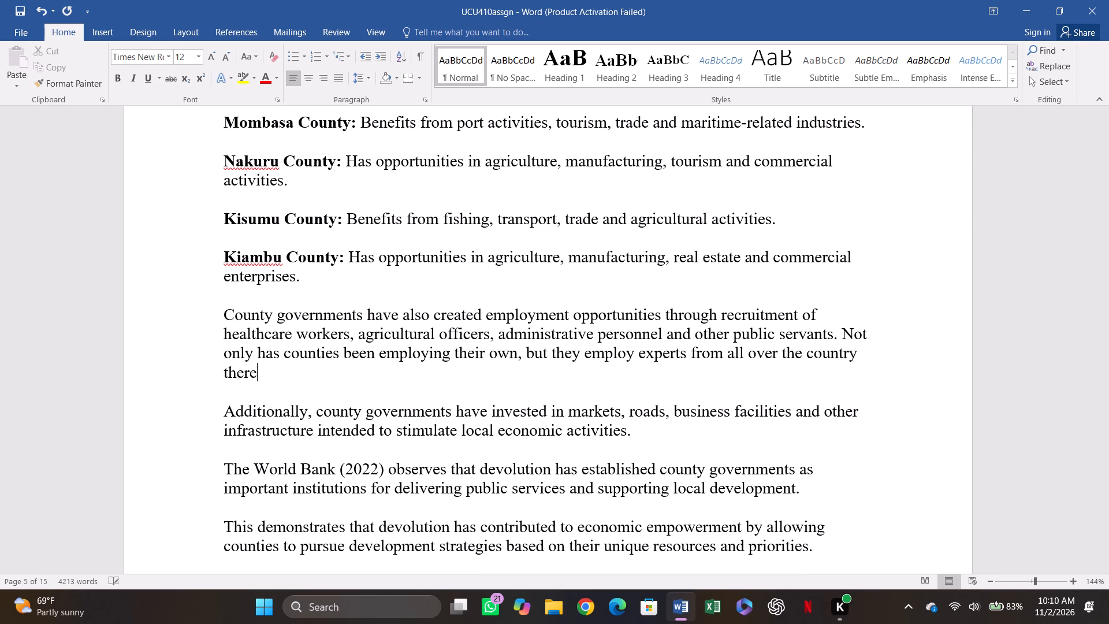
text(by strengthen)
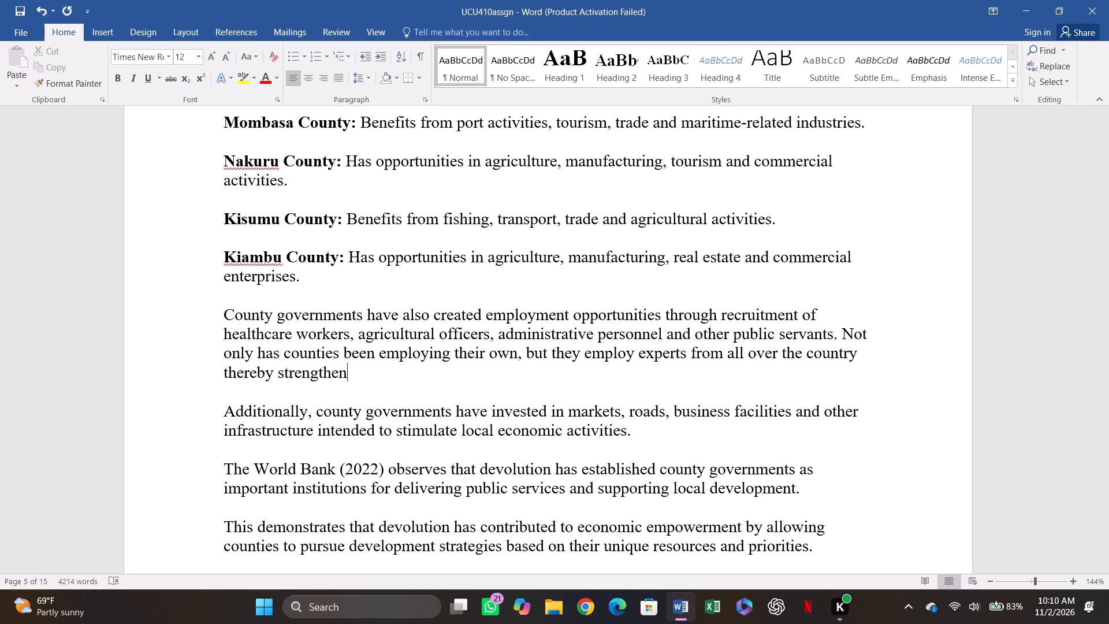
text(ing)
key(space)
text(unity)
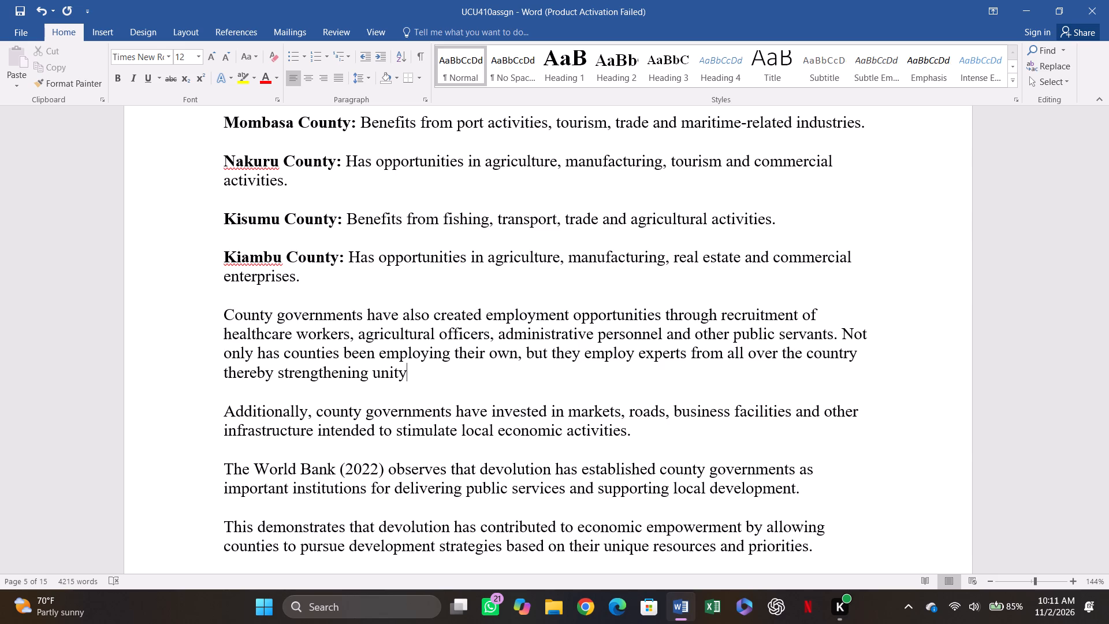
key(BackSpace)
key(BackSpace)
key(BackSpace)
key(BackSpace)
key(BackSpace)
text(equity)
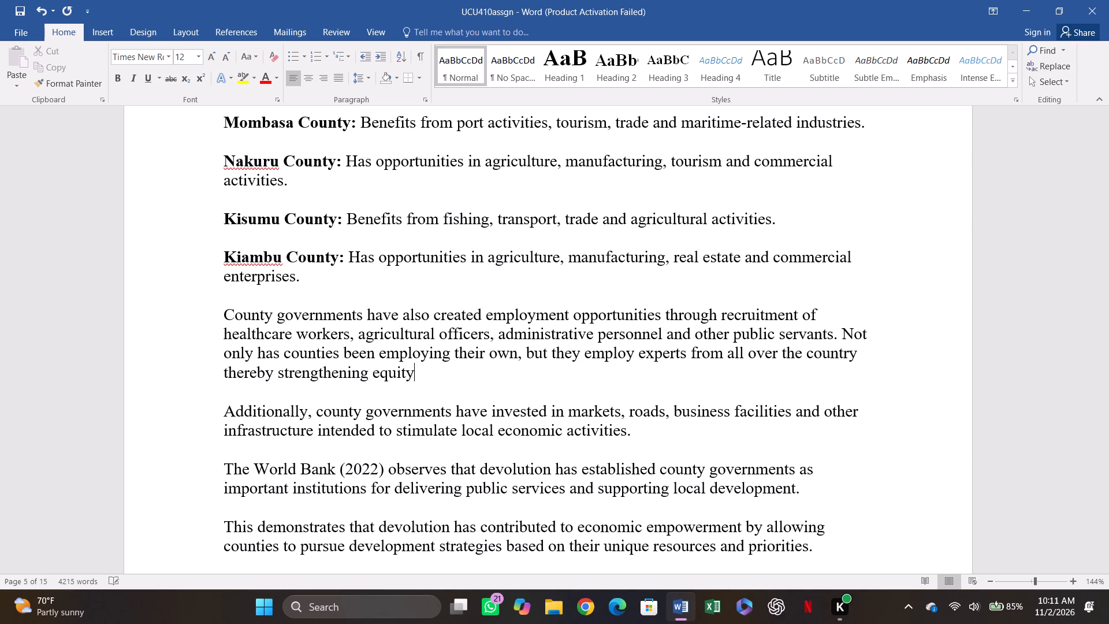
key(comma)
key(space)
text(nationhood)
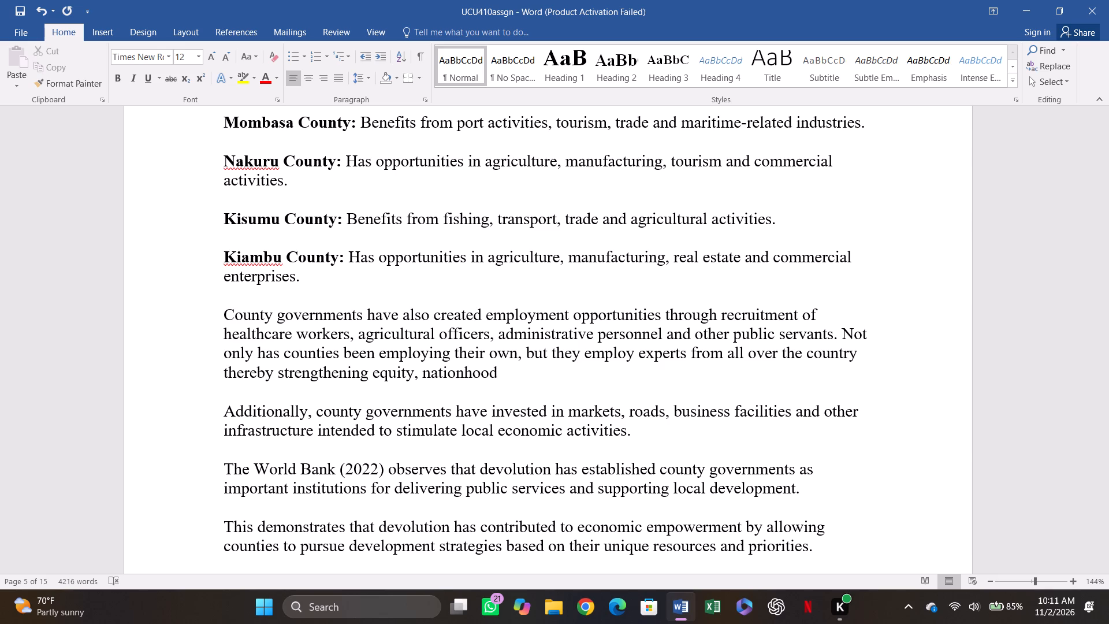
key(space)
text(and)
key(space)
text(overall inclusion)
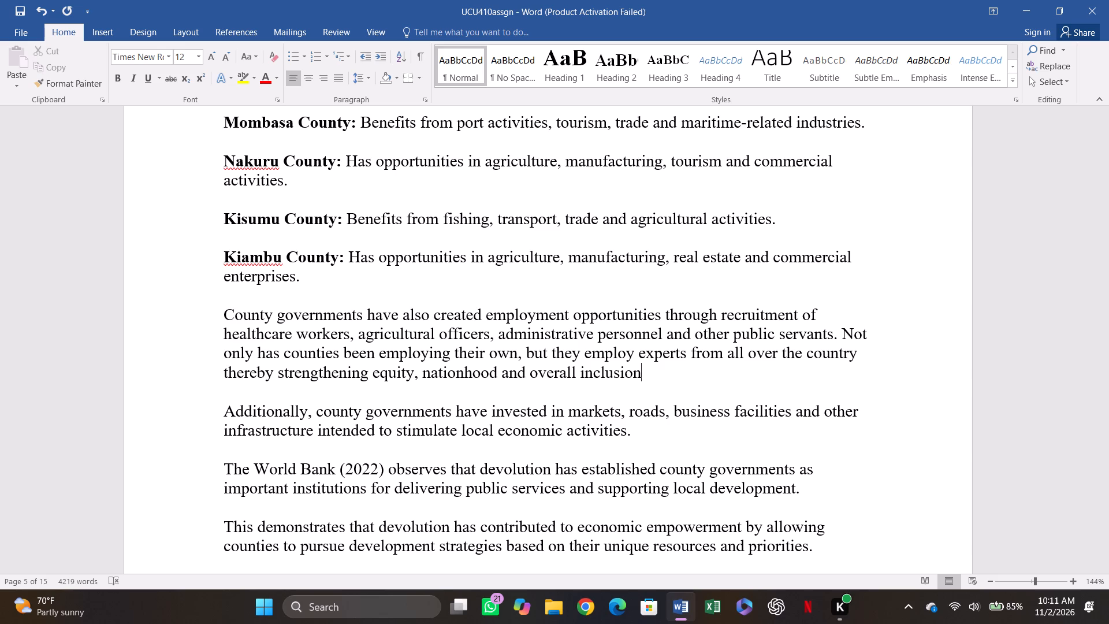
Finish the employment sentence with "of people regardless of their ethnic and tribal backgrounds.".
key(space)
text(of pe)
text(ople)
key(space)
text(regardless)
key(space)
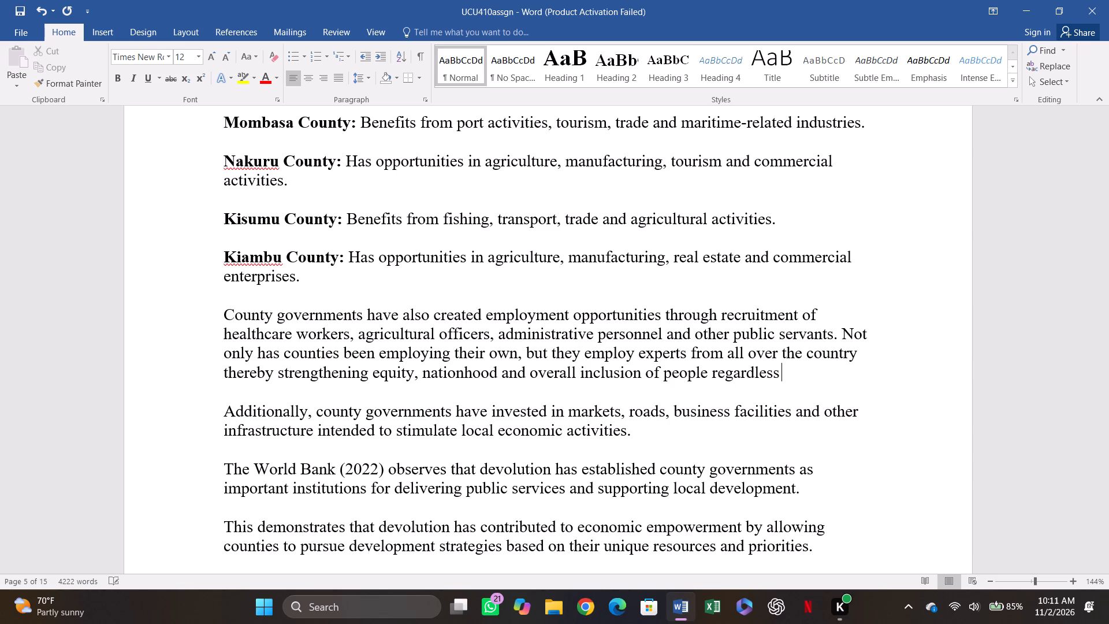
text(of thei)
key(r)
key(space)
text(ethnic)
key(space)
text(and tribal backgrounds)
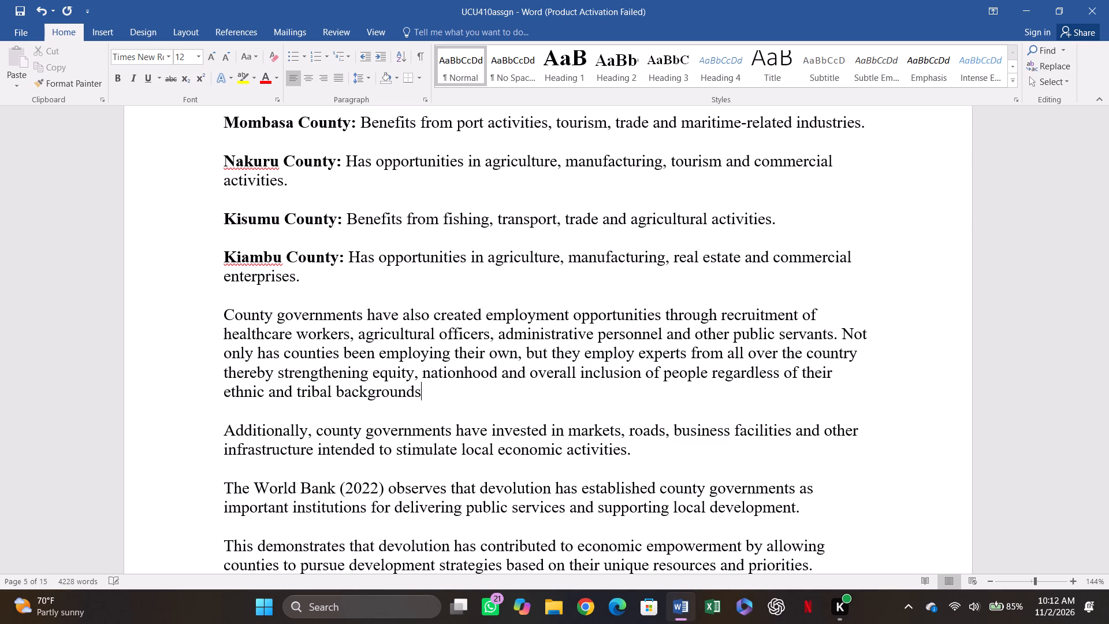
key(period)
scroll(836, 332, down, 1)
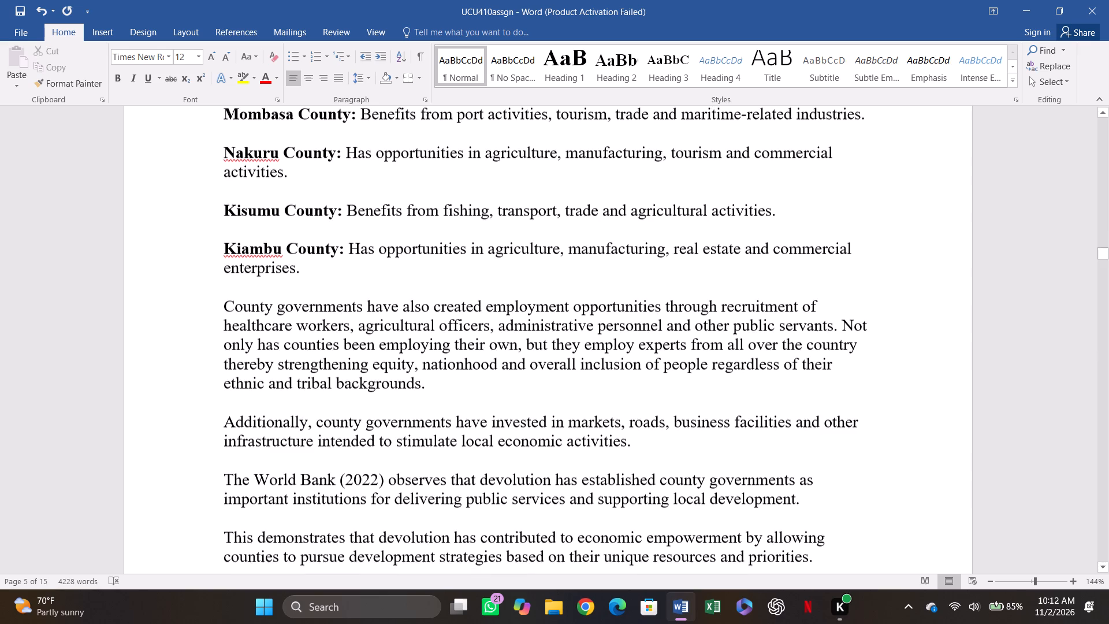
scroll(836, 332, down, 1)
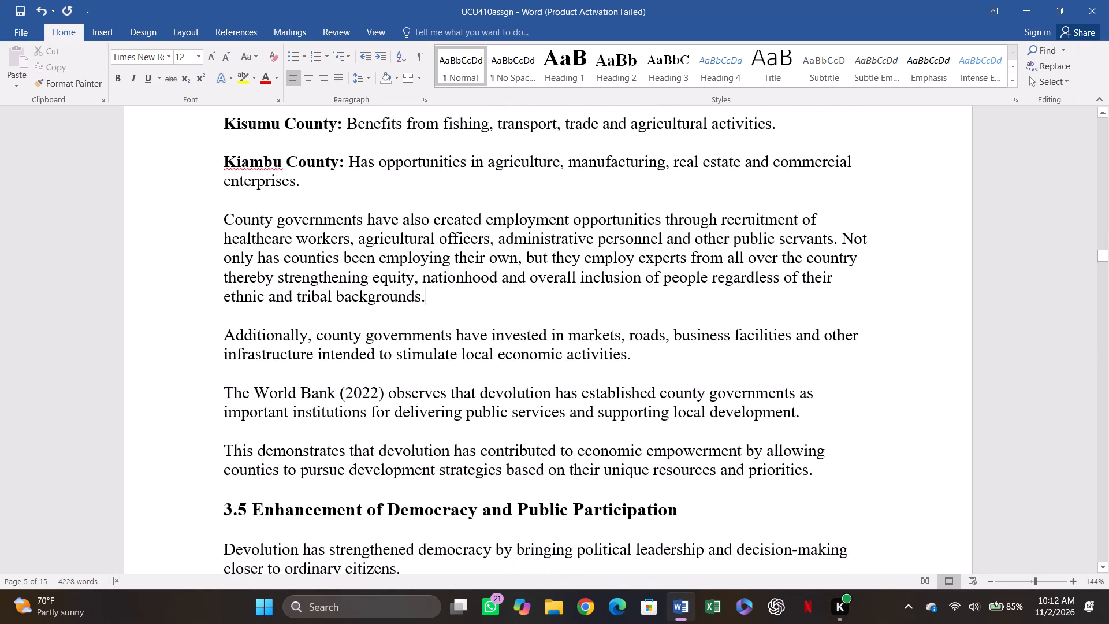
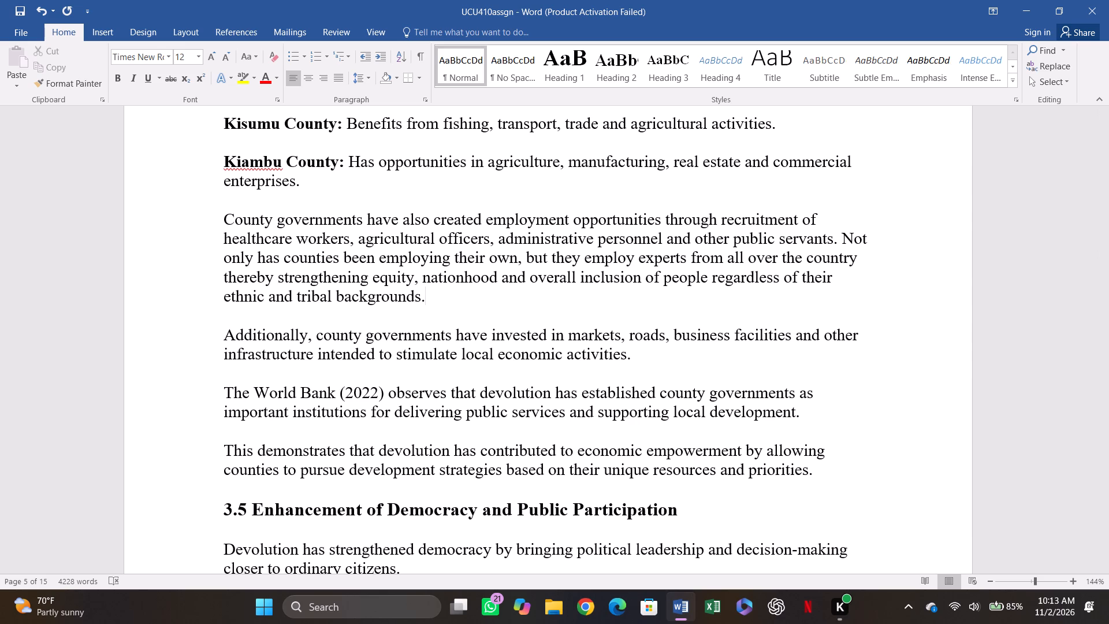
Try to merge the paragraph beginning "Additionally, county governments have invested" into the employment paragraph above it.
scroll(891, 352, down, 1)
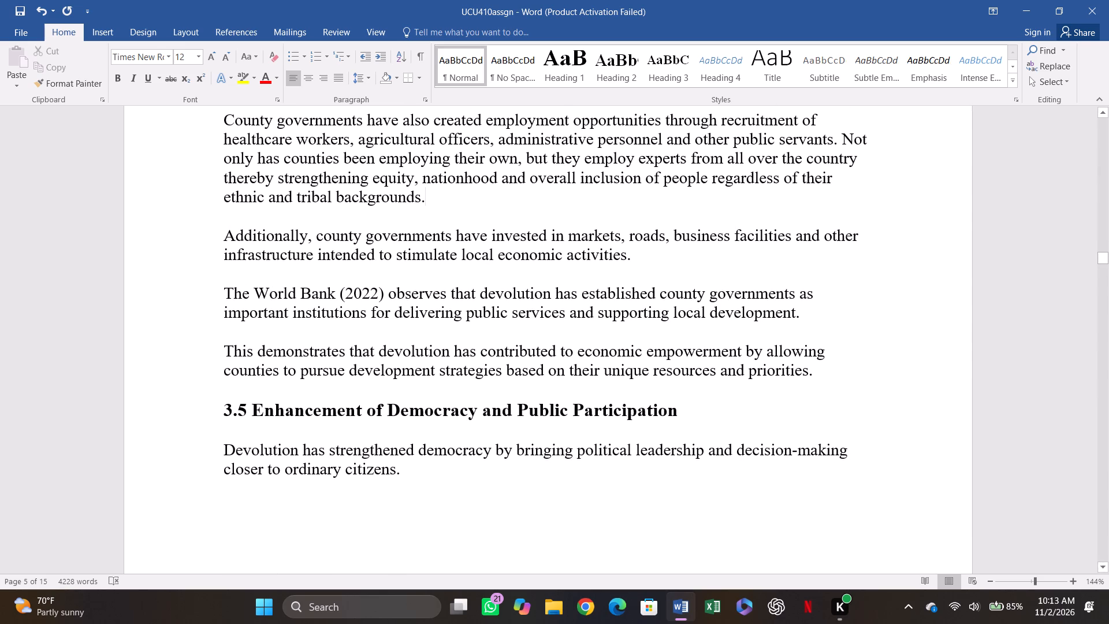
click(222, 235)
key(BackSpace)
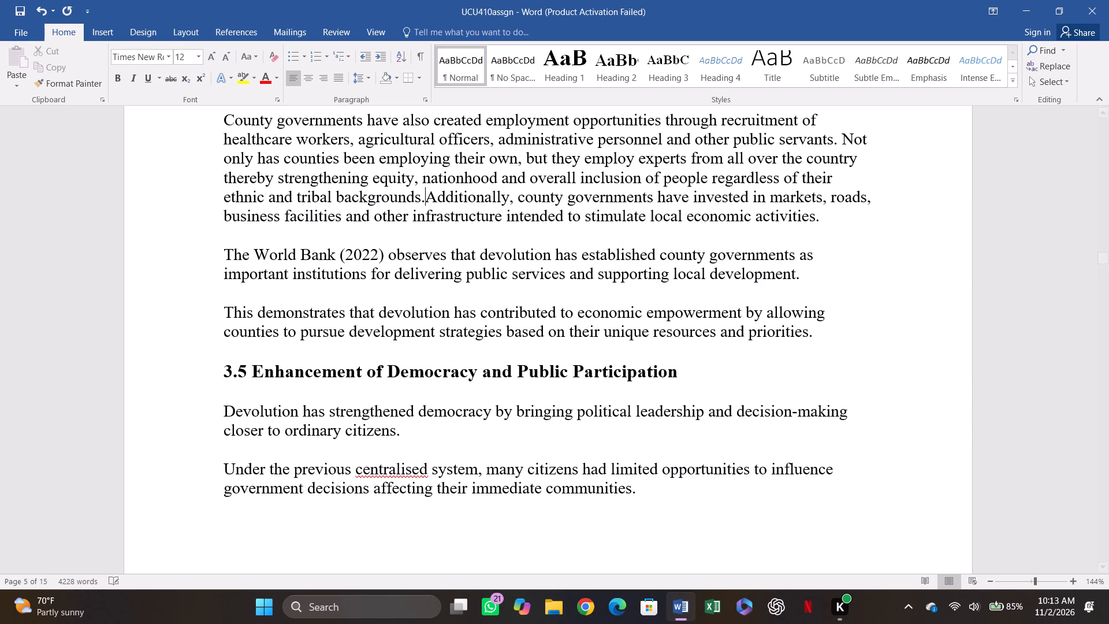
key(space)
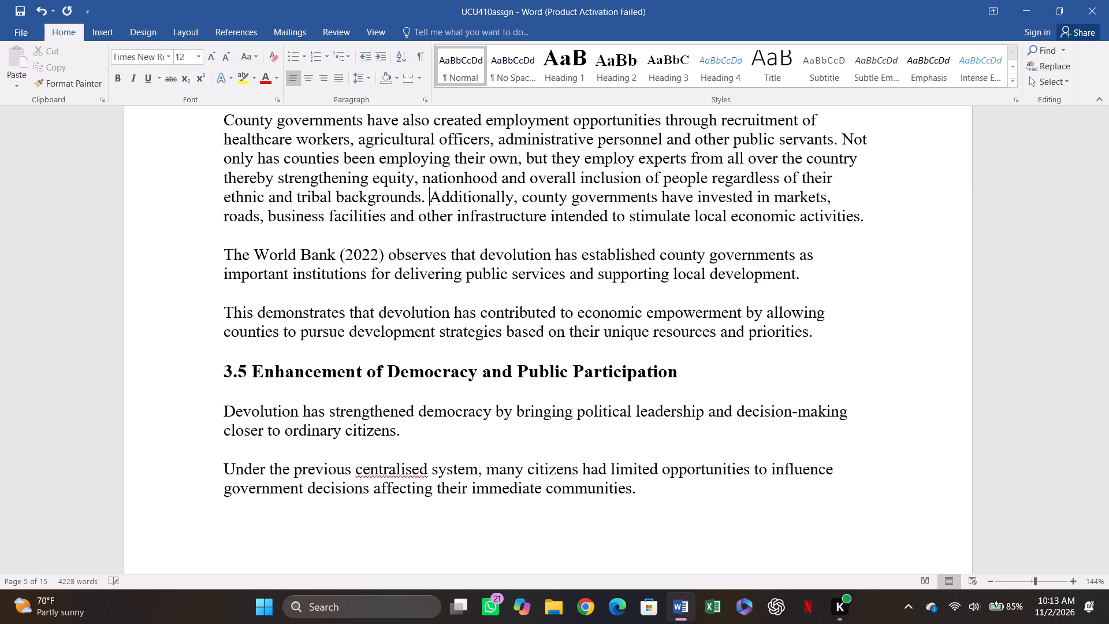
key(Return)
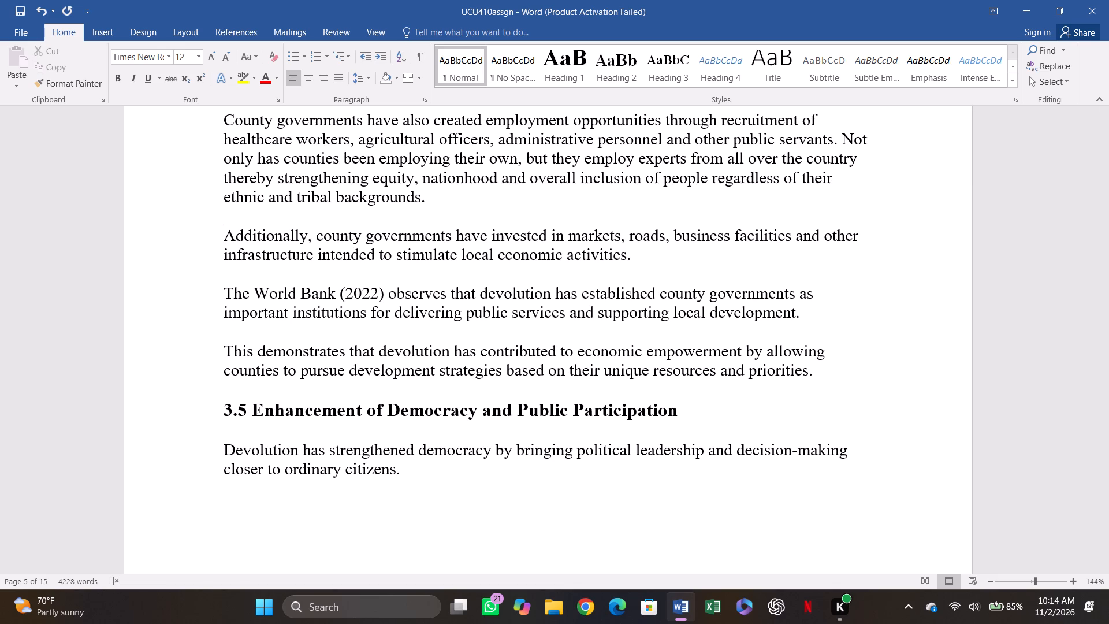
Renumber the heading "3.4 Promotion of Local Economic Development and Employment Opportunities" as "4.", keeping it on its own line.
scroll(428, 340, right, 1)
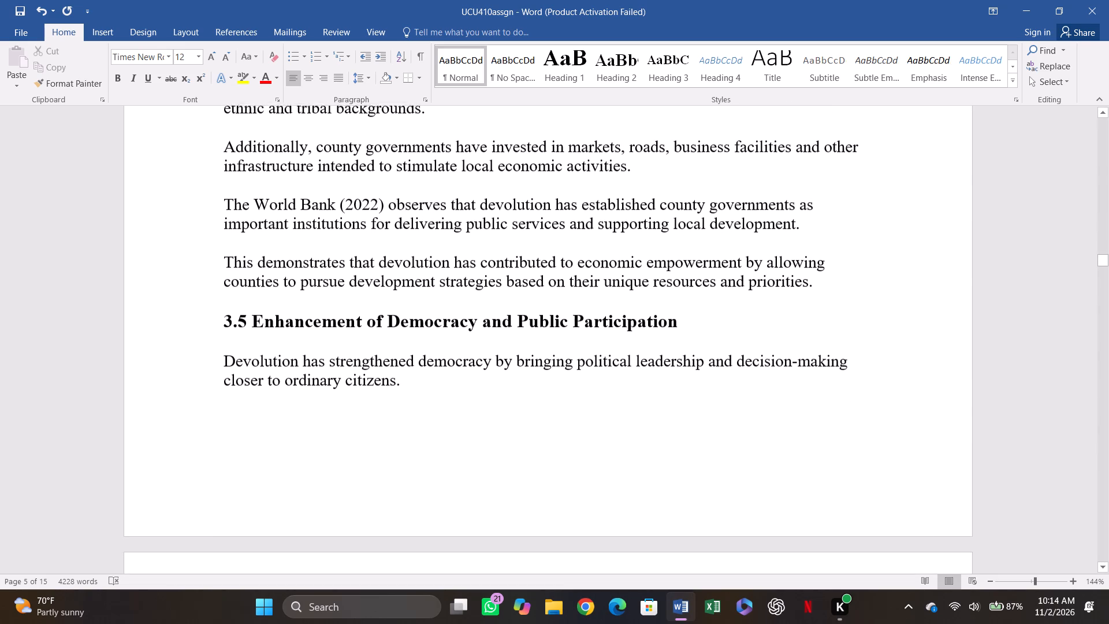
scroll(428, 340, right, 1)
scroll(428, 340, down, 1)
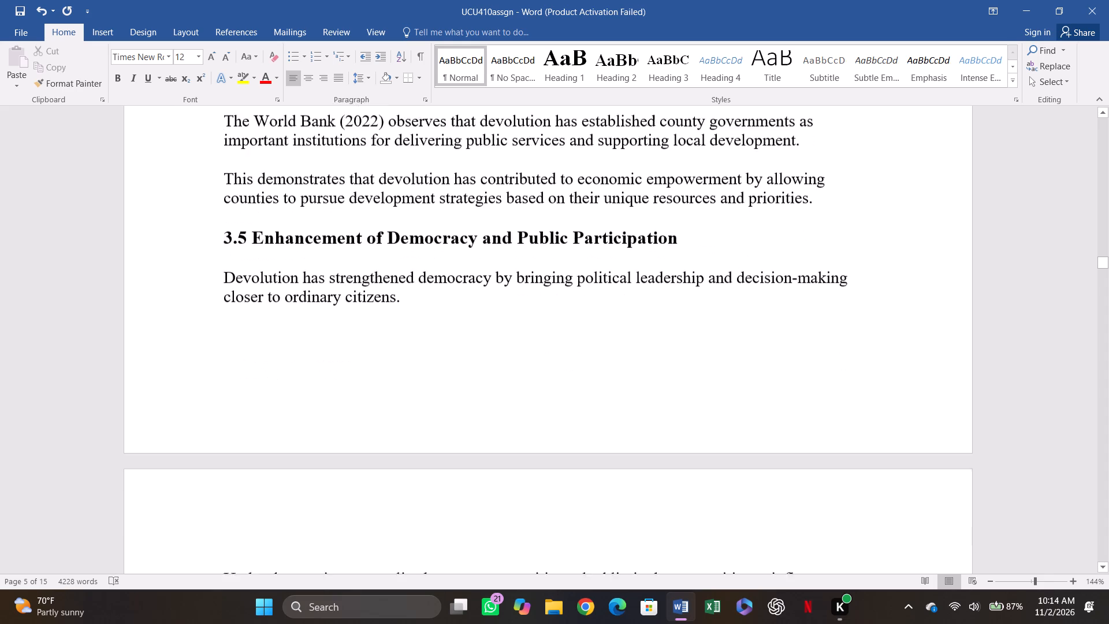
scroll(428, 340, down, 1)
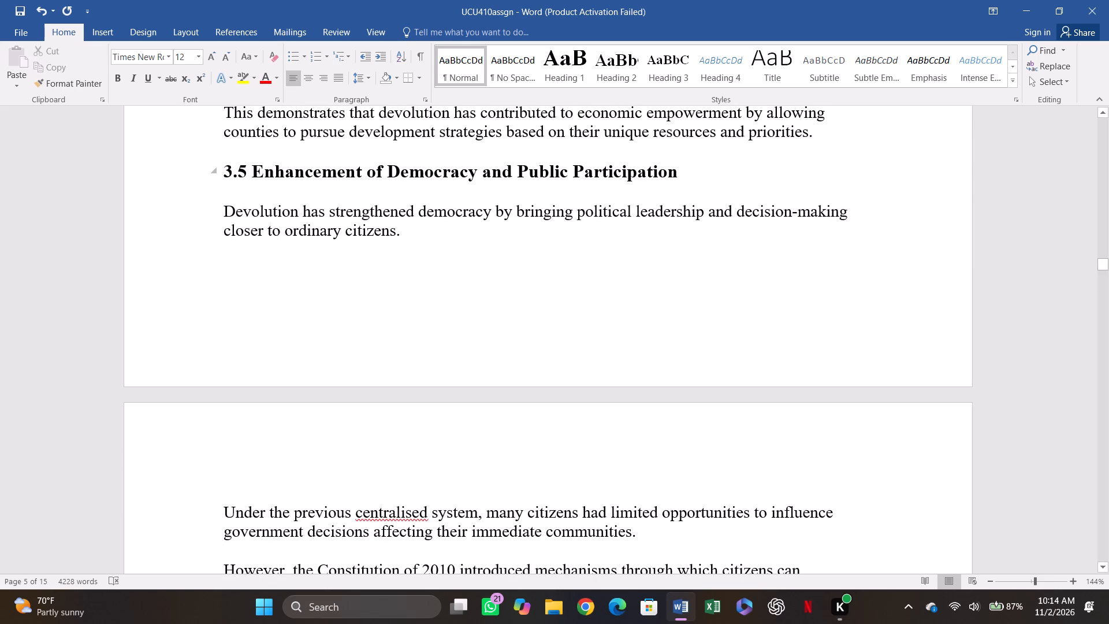
scroll(276, 176, up, 1)
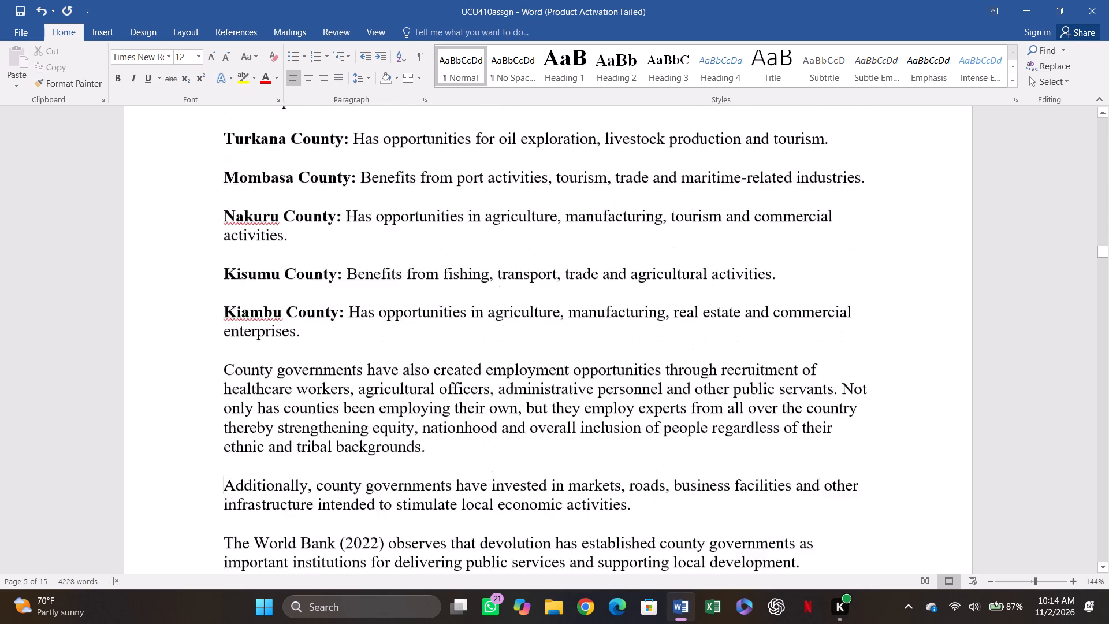
scroll(276, 176, up, 3)
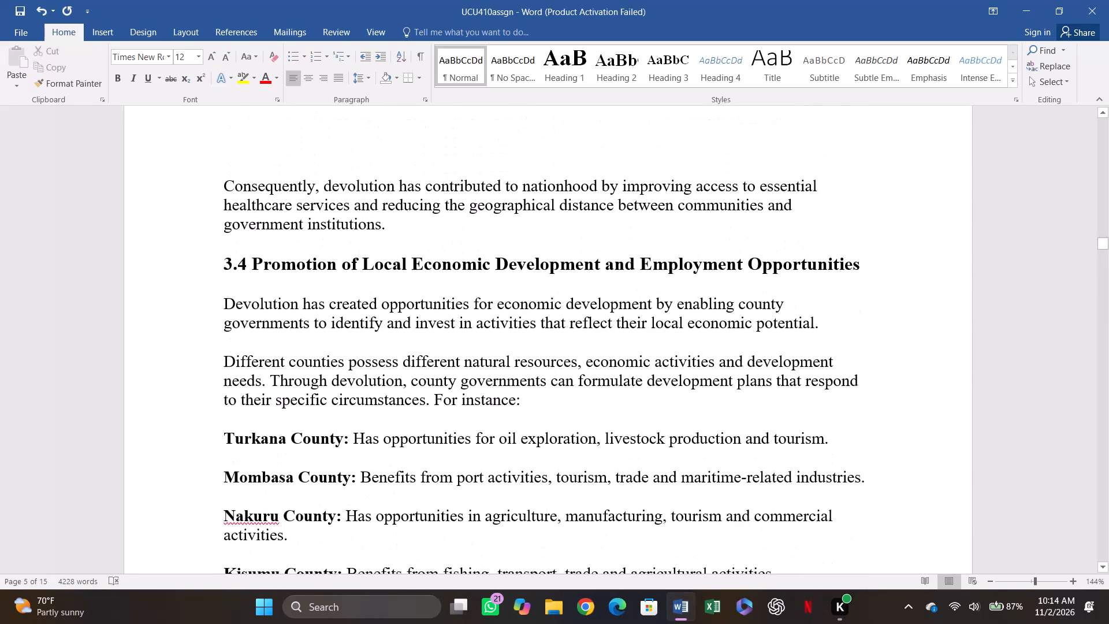
click(237, 269)
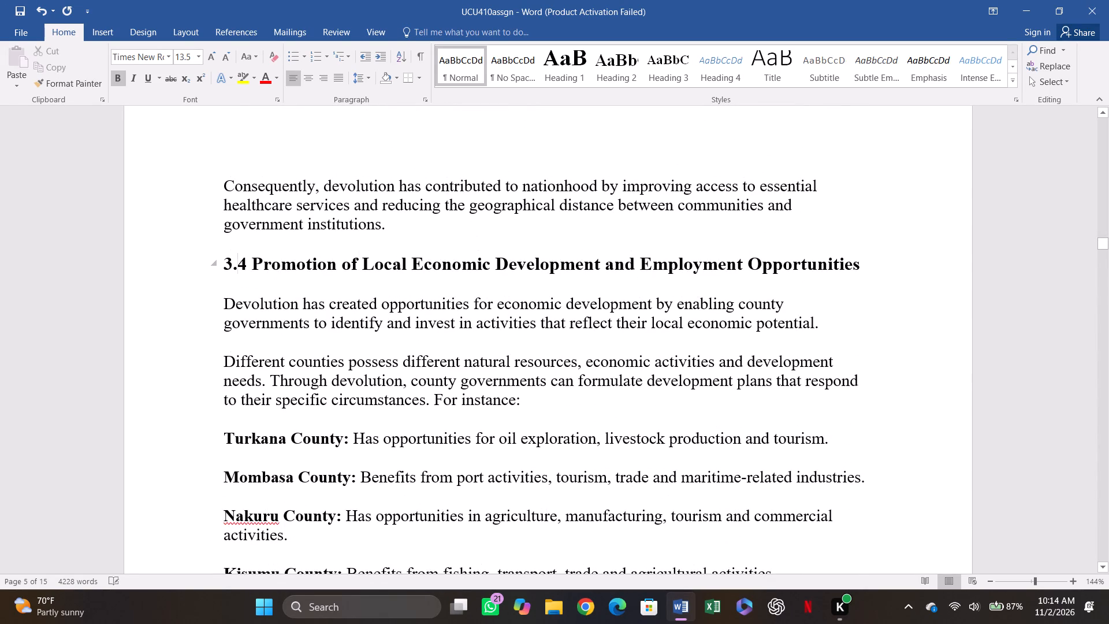
click(249, 265)
key(BackSpace)
key(BackSpace)
key(BackSpace)
key(BackSpace)
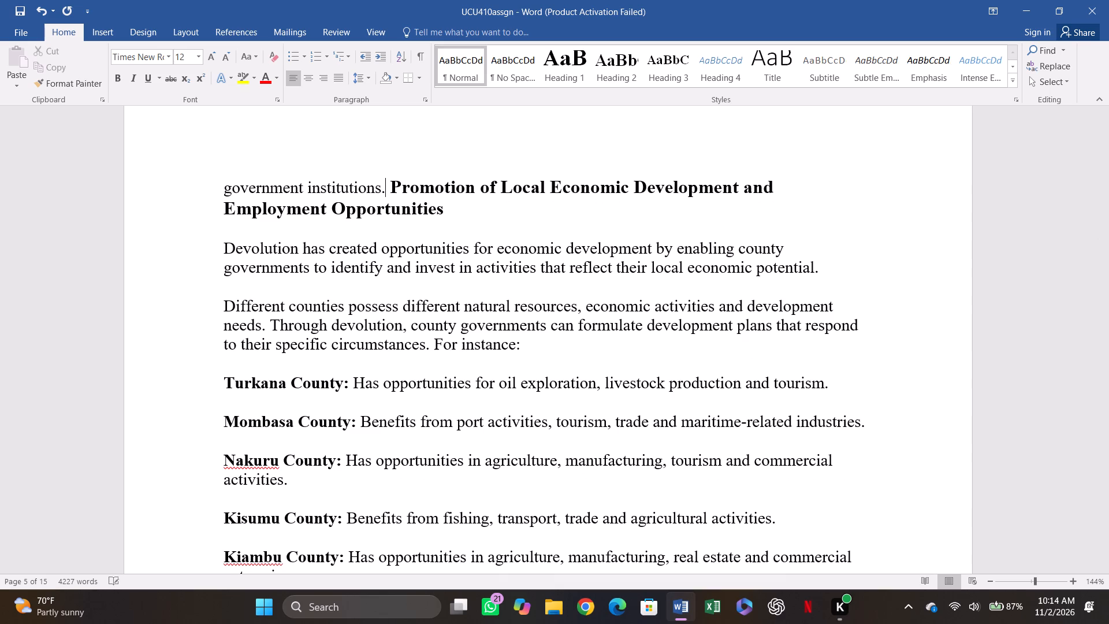
key(Return)
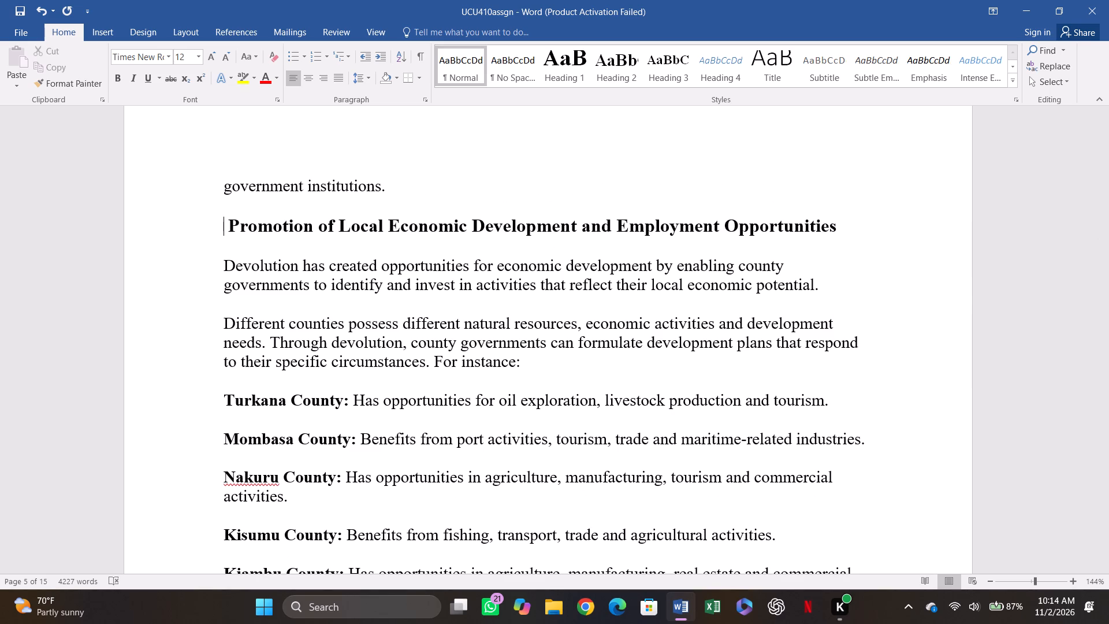
scroll(249, 265, up, 6)
scroll(249, 265, down, 2)
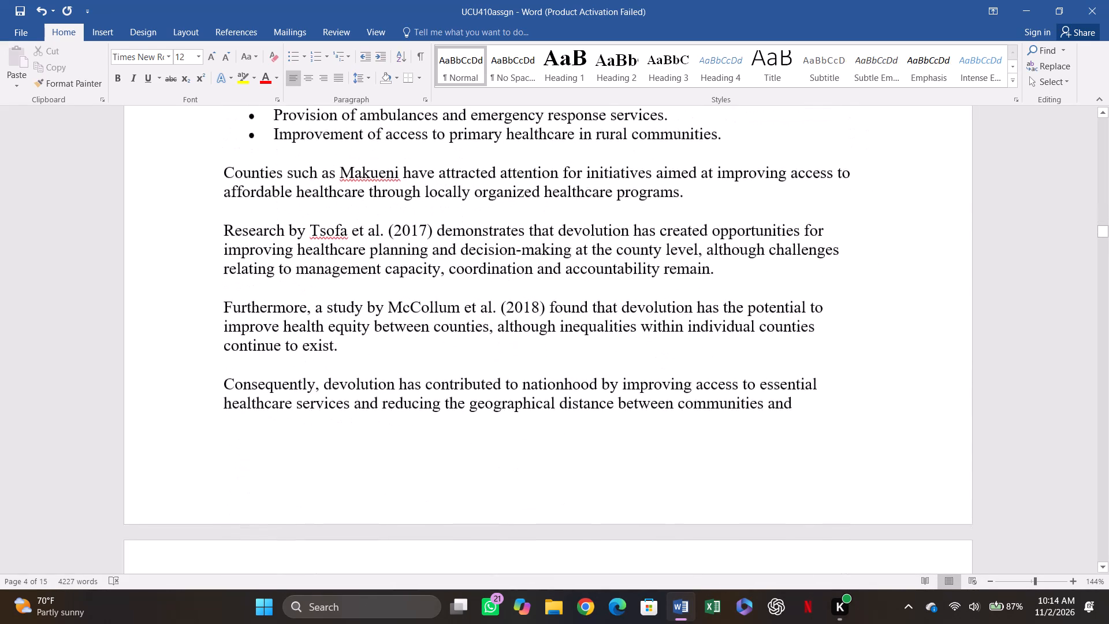
scroll(249, 265, down, 2)
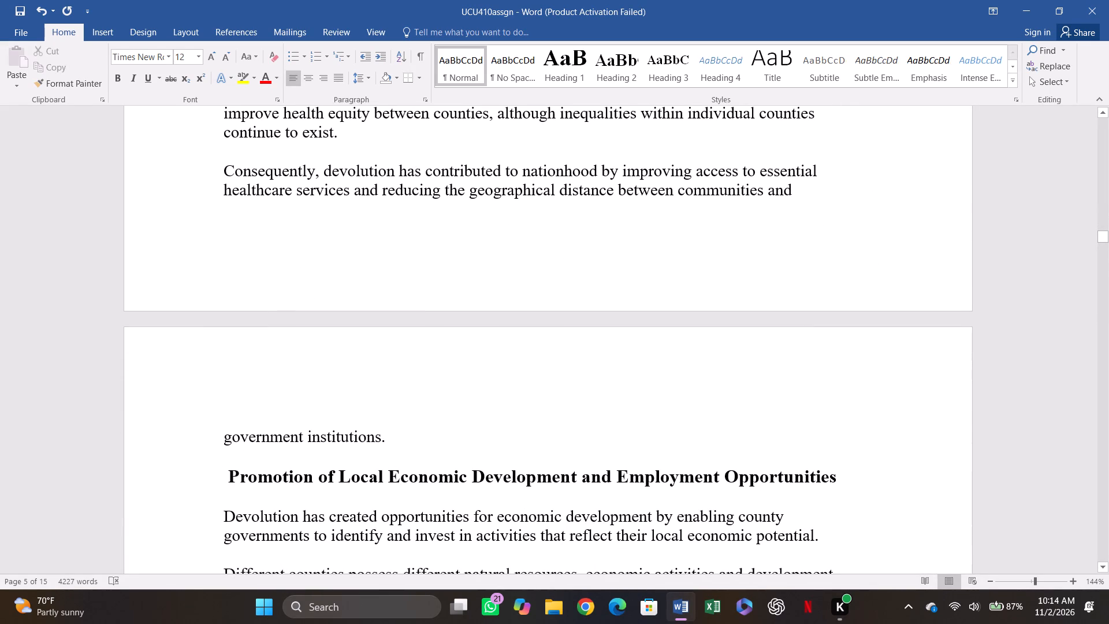
click(223, 478)
key(4)
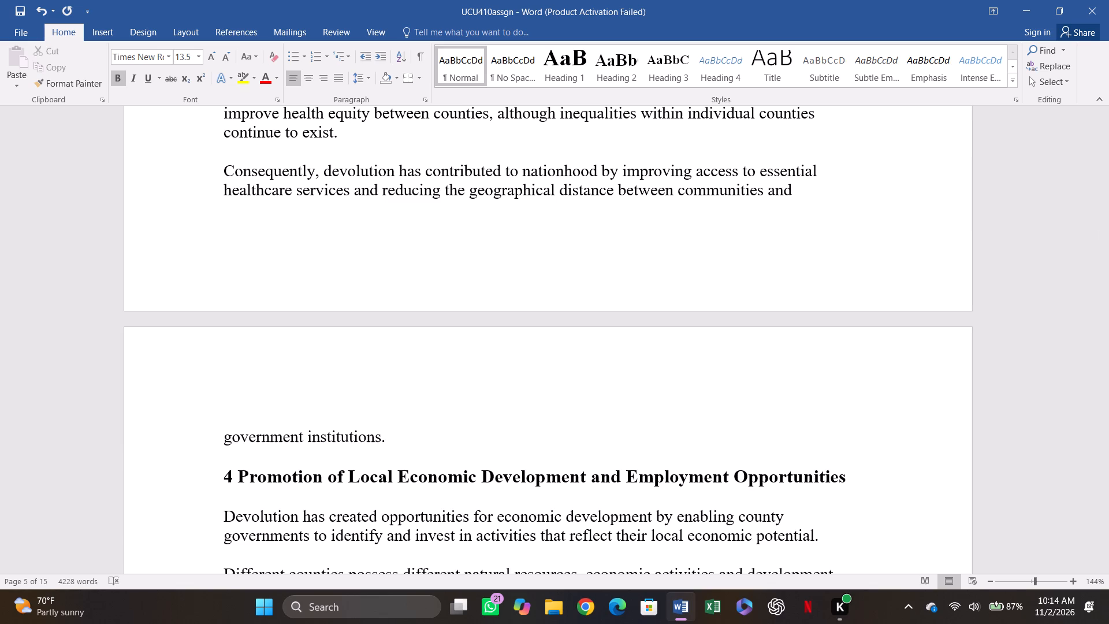
key(period)
Renumber the heading "3.5 Enhancement of Democracy and Public Participation" as "5." in bold, followed by a space.
scroll(223, 478, down, 1)
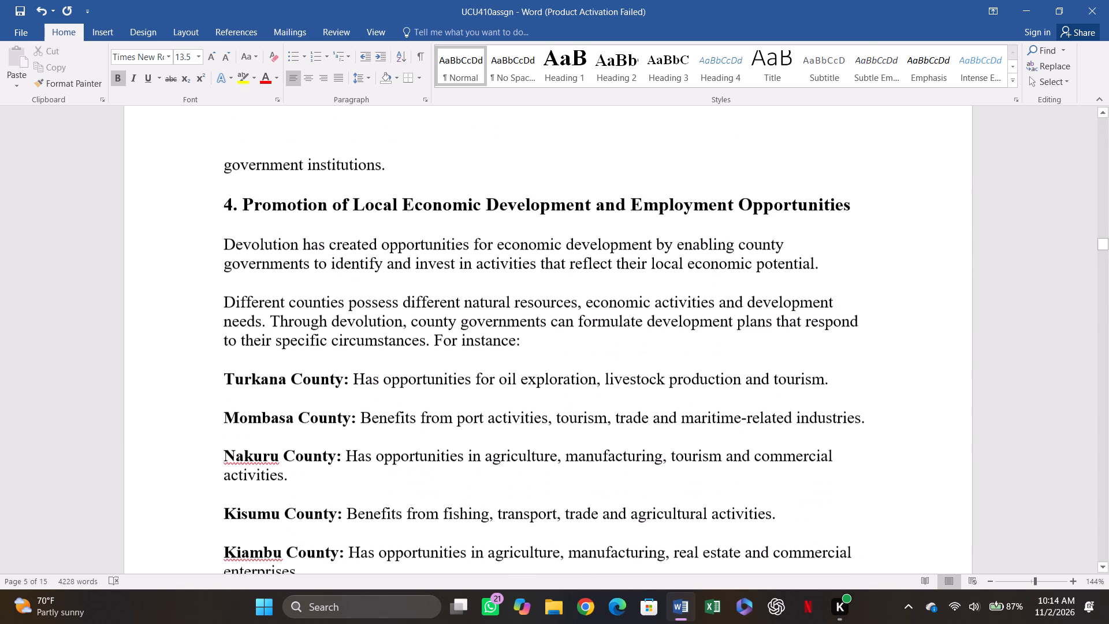
scroll(223, 478, down, 1)
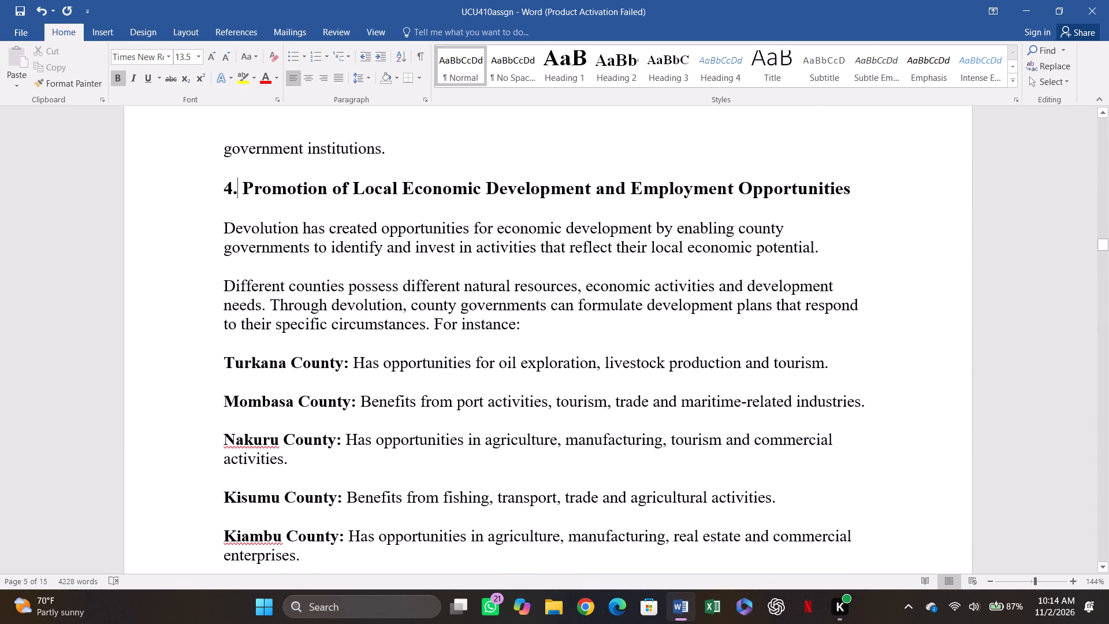
scroll(223, 478, down, 3)
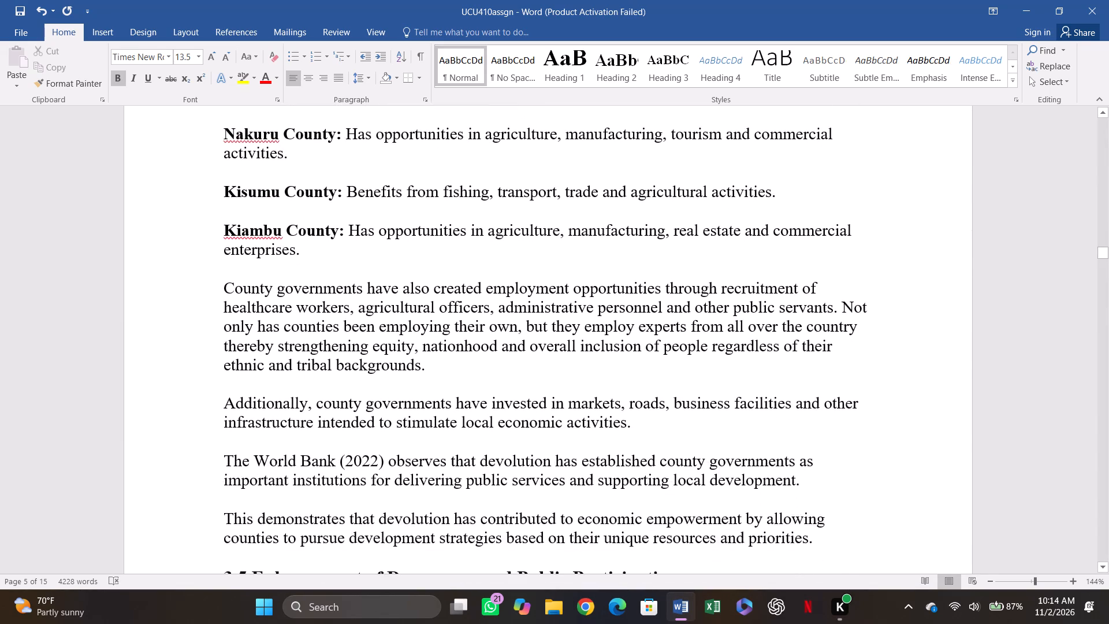
scroll(223, 478, down, 2)
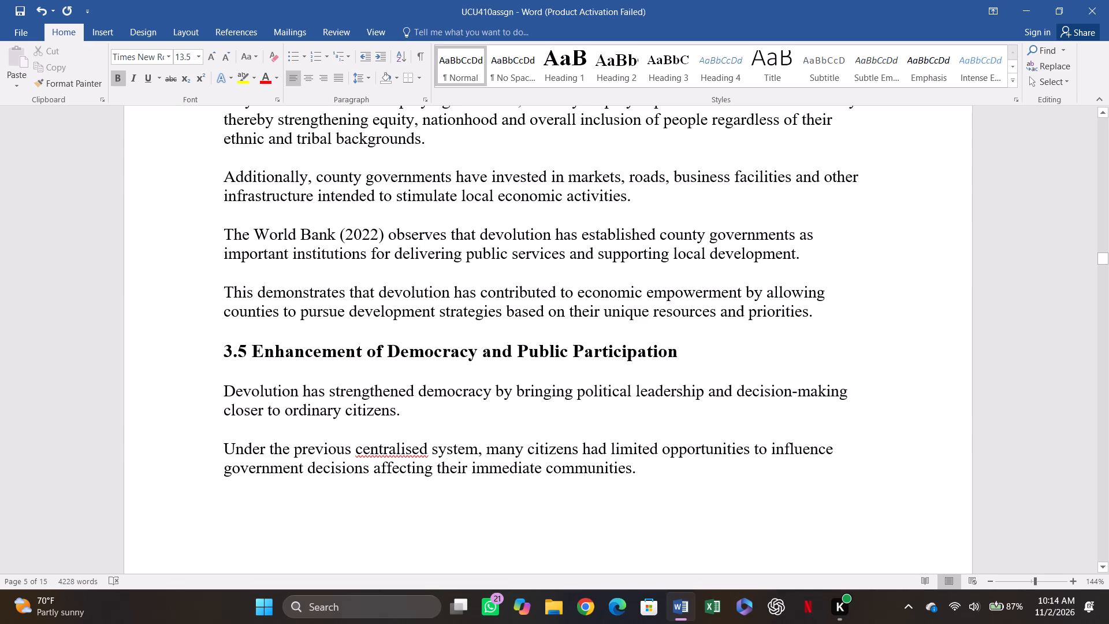
click(246, 354)
key(BackSpace)
key(BackSpace)
key(BackSpace)
key(BackSpace)
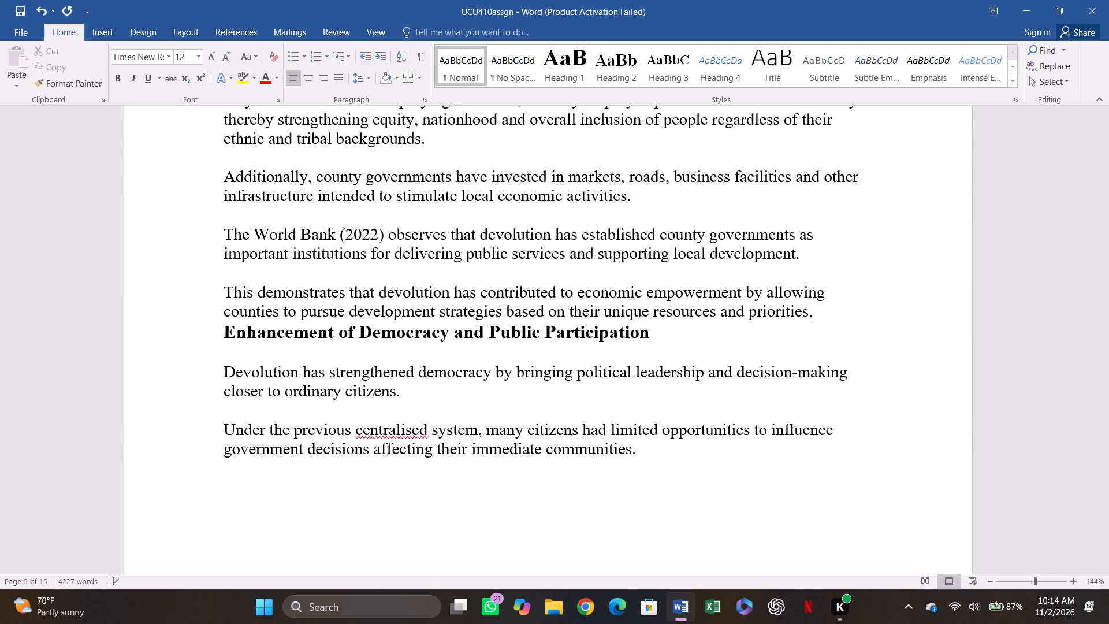
key(BackSpace)
key(Return)
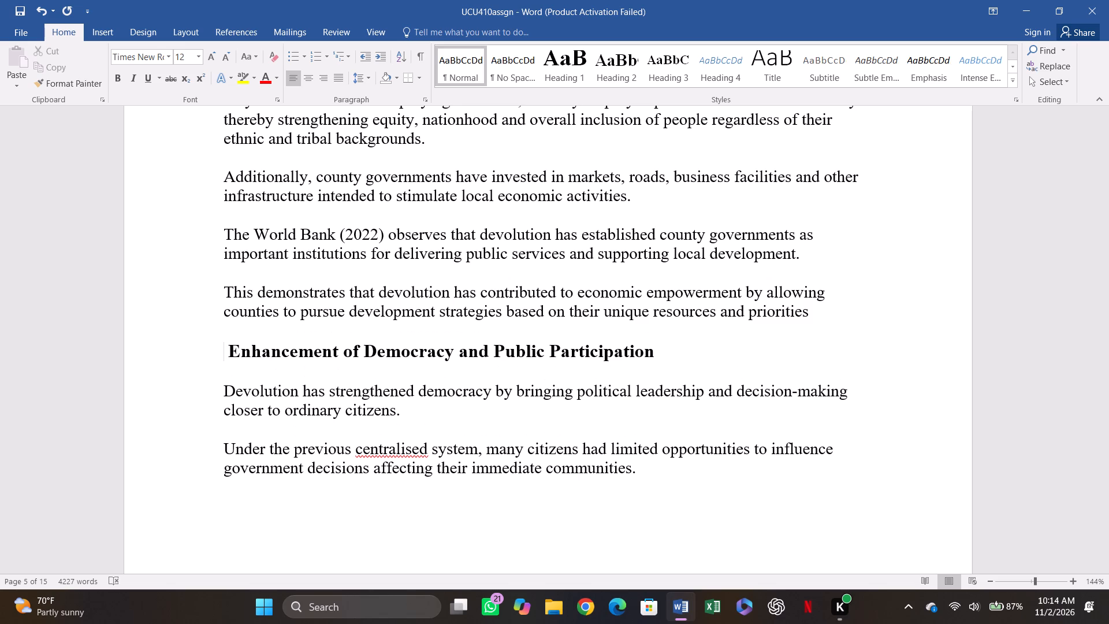
key(5)
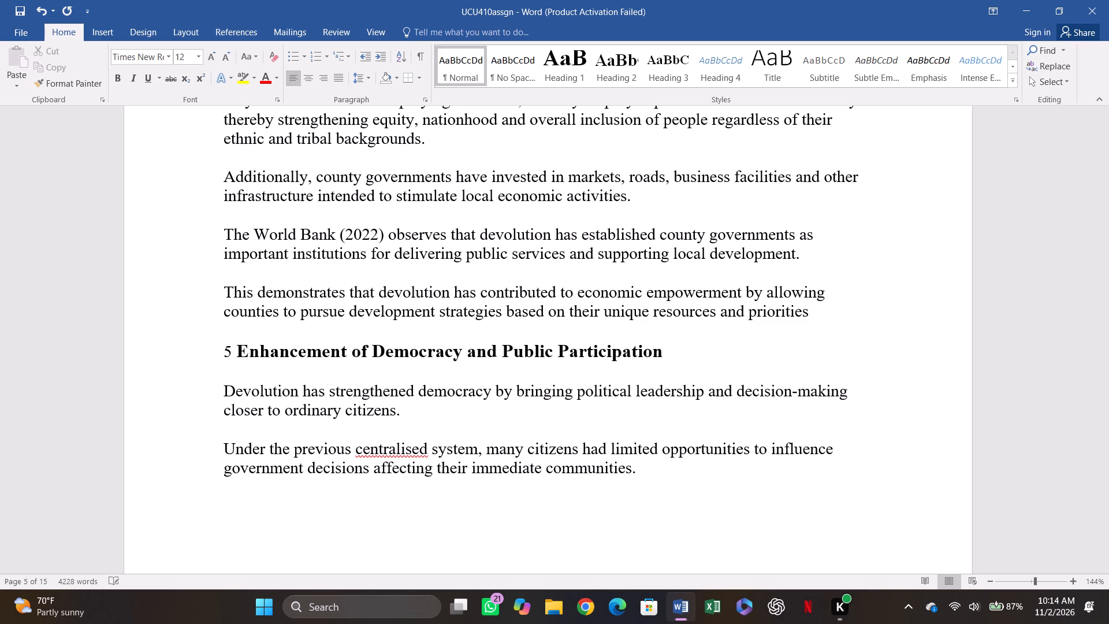
key(BackSpace)
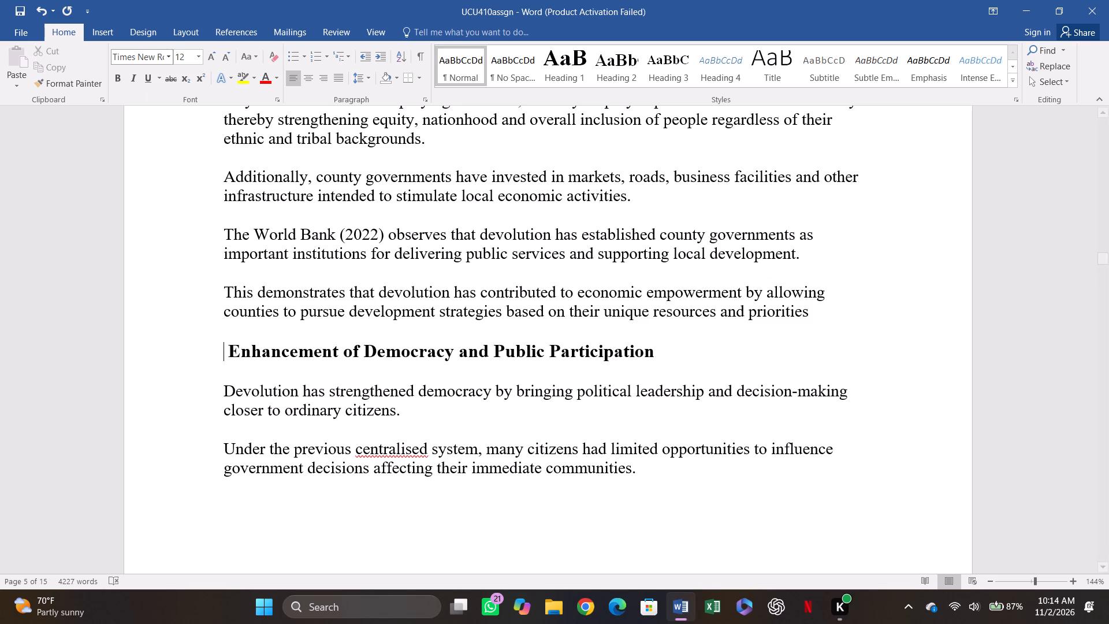
click(121, 75)
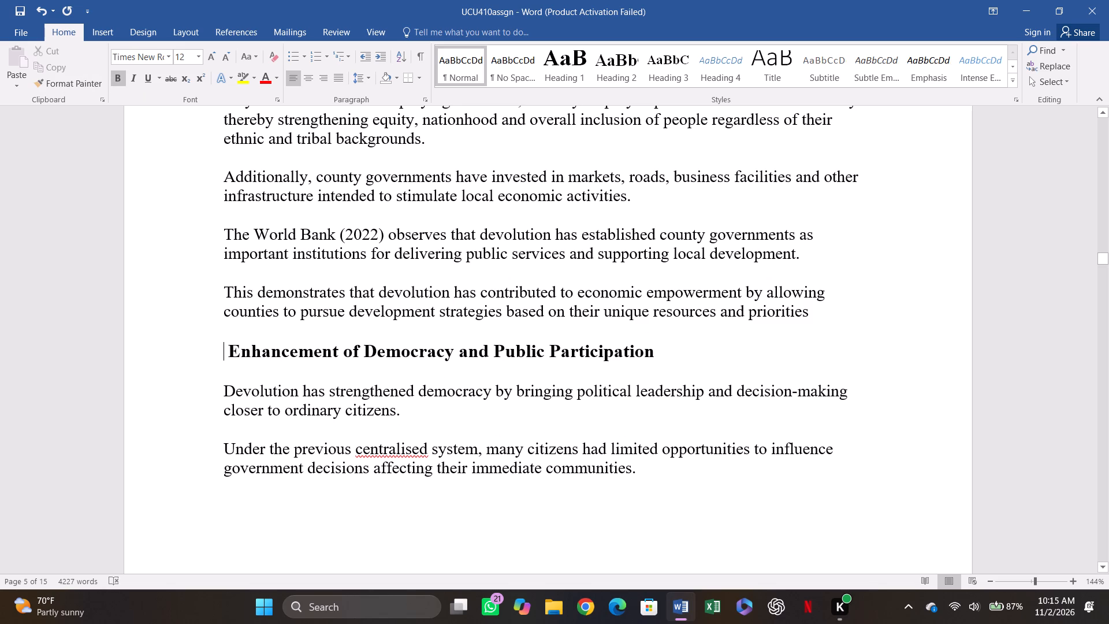
click(226, 352)
key(BackSpace)
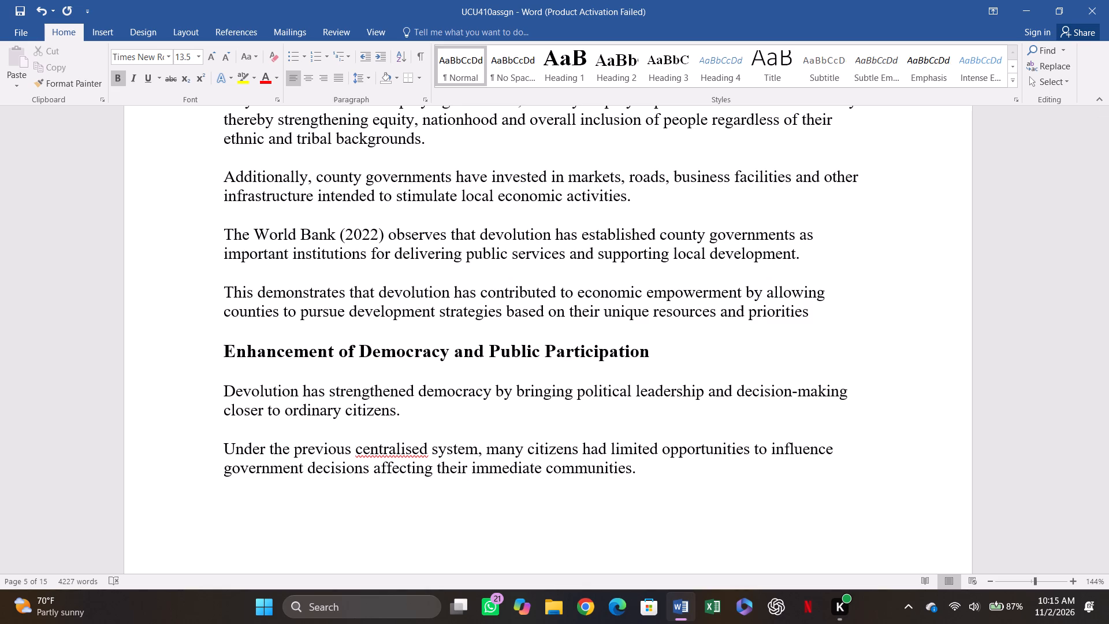
key(5)
key(period)
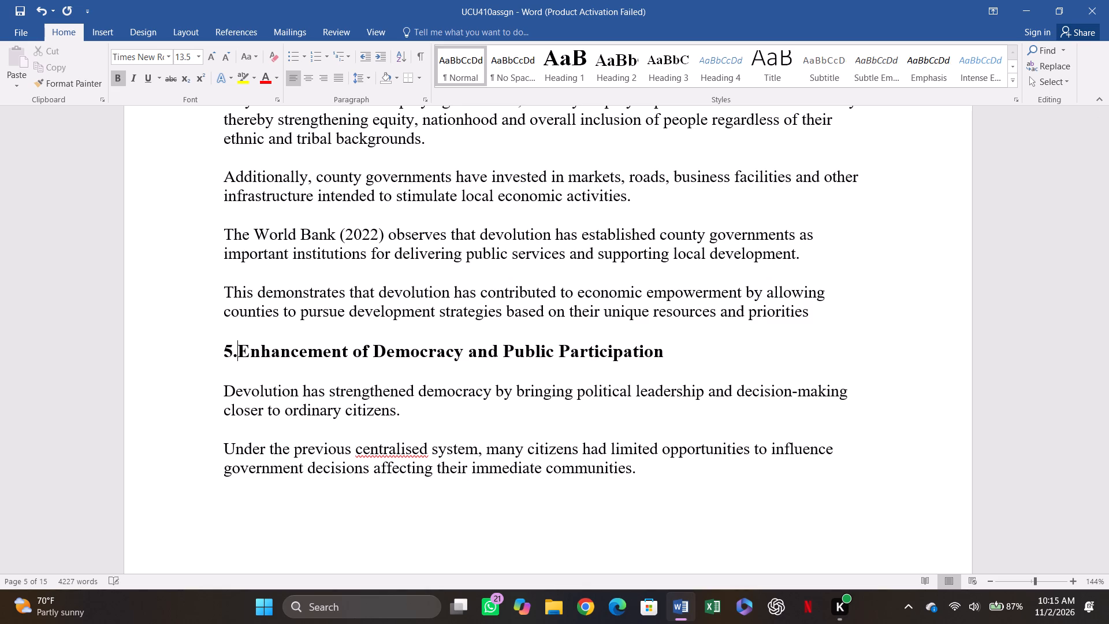
key(space)
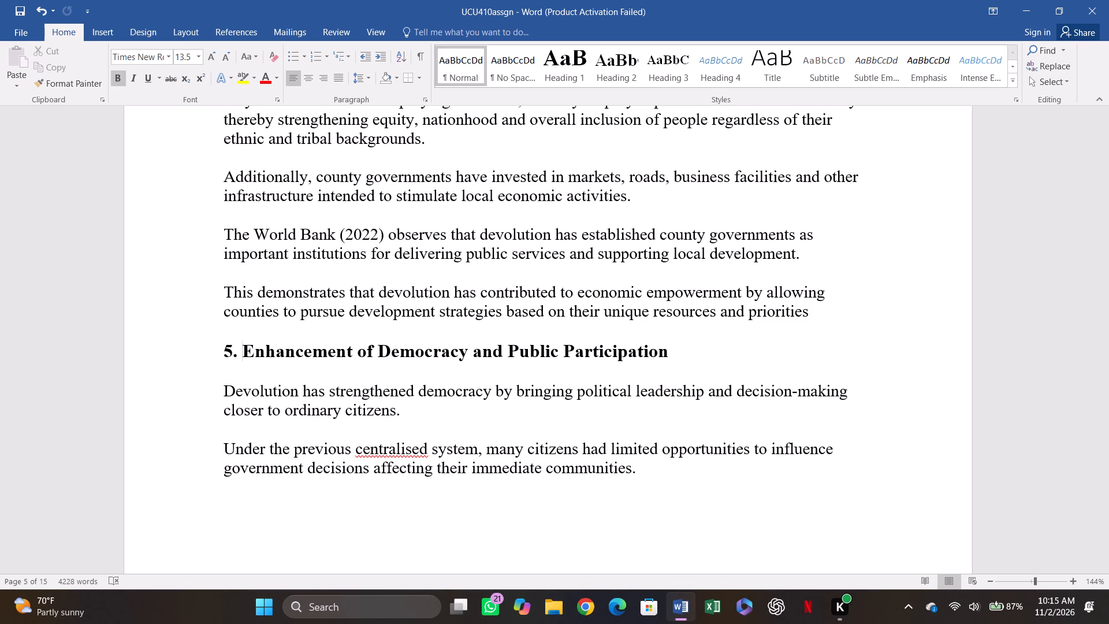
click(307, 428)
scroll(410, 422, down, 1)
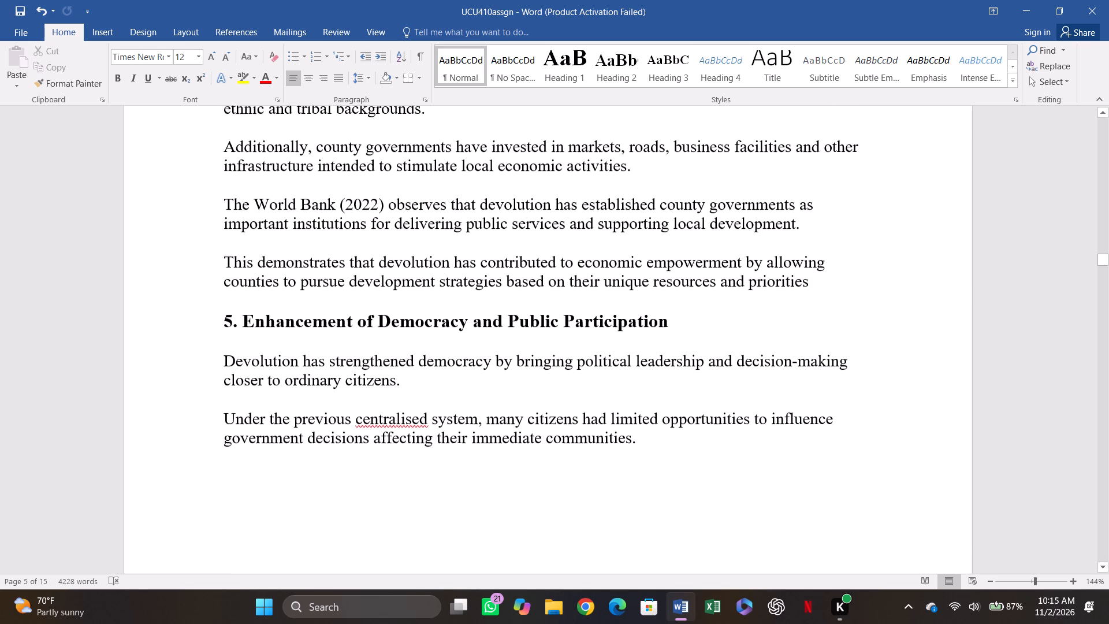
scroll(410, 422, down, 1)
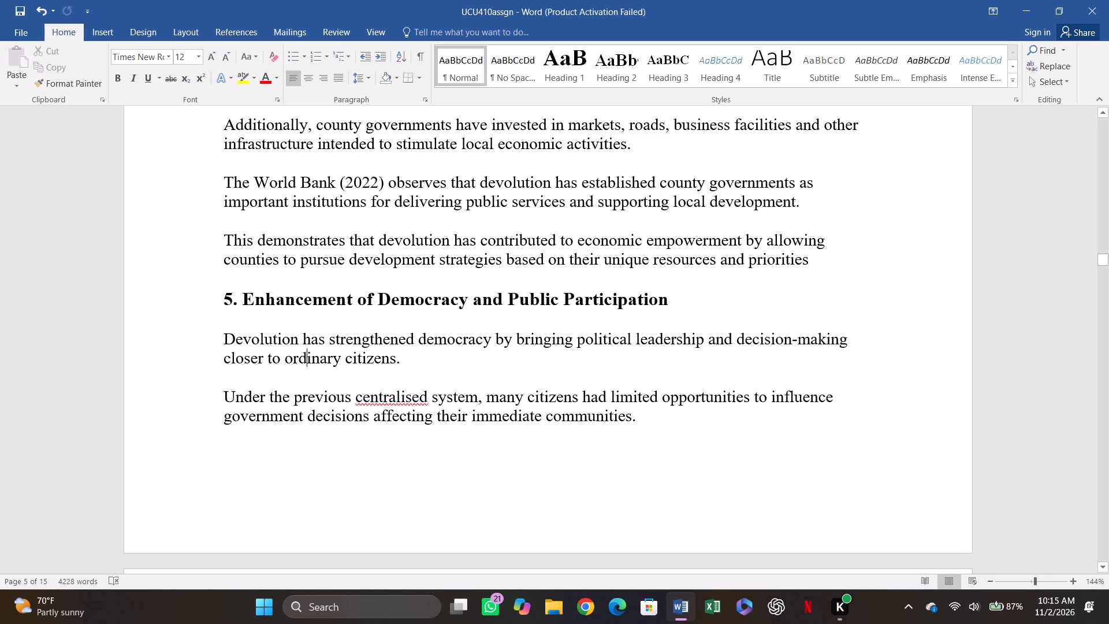
Respell "centralised" as "centralized" in the paragraph beginning "Under the previous" in the democracy and public participation section.
scroll(576, 355, down, 1)
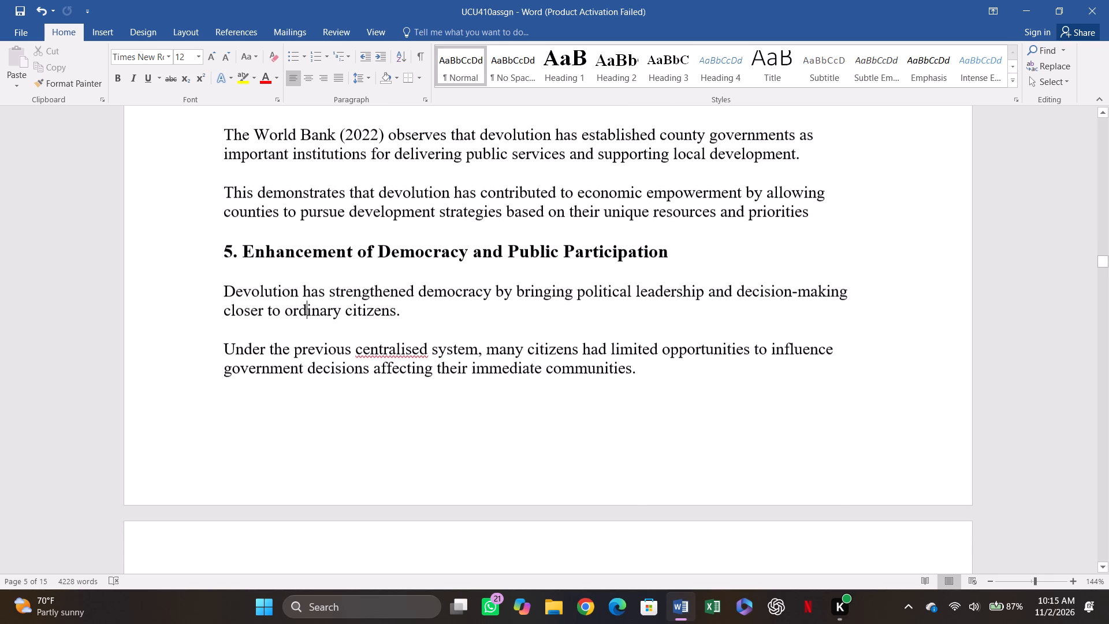
scroll(576, 355, down, 1)
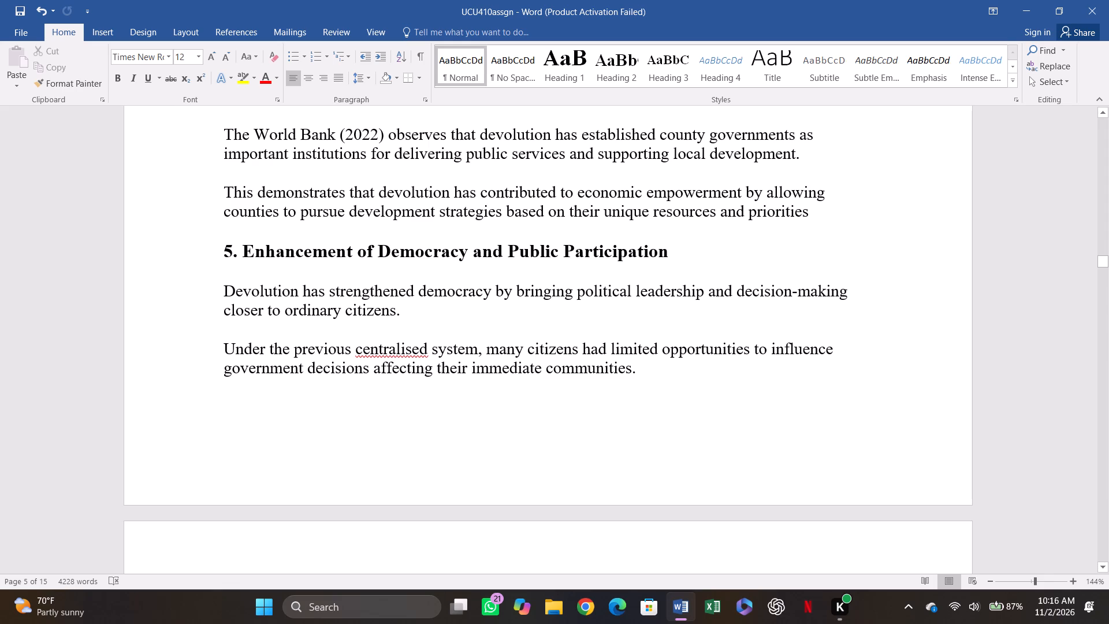
click(411, 353)
key(BackSpace)
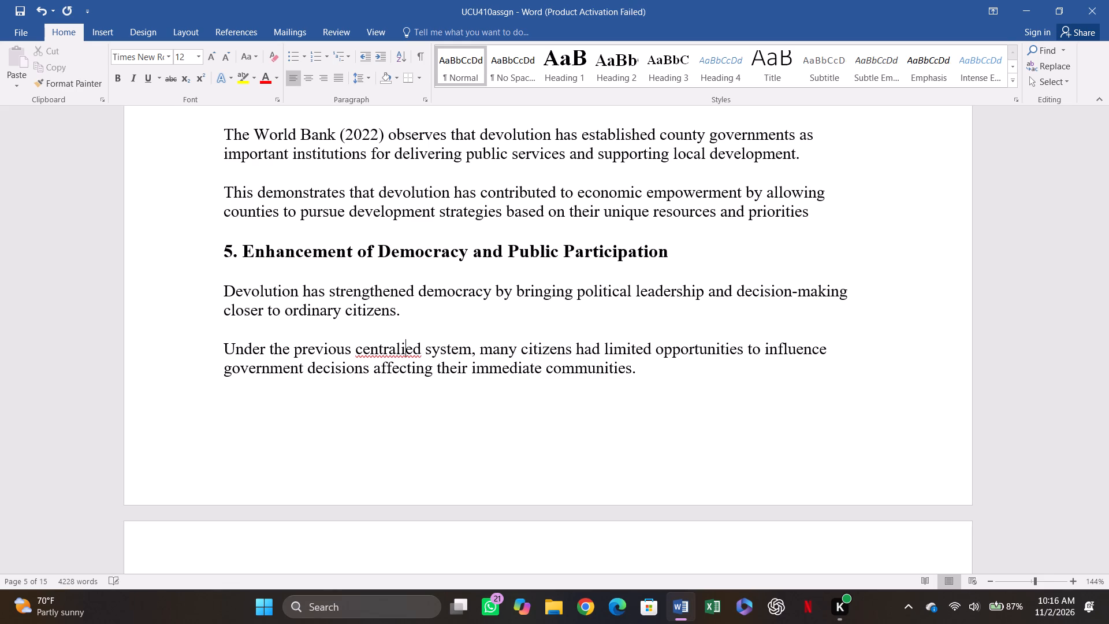
key(z)
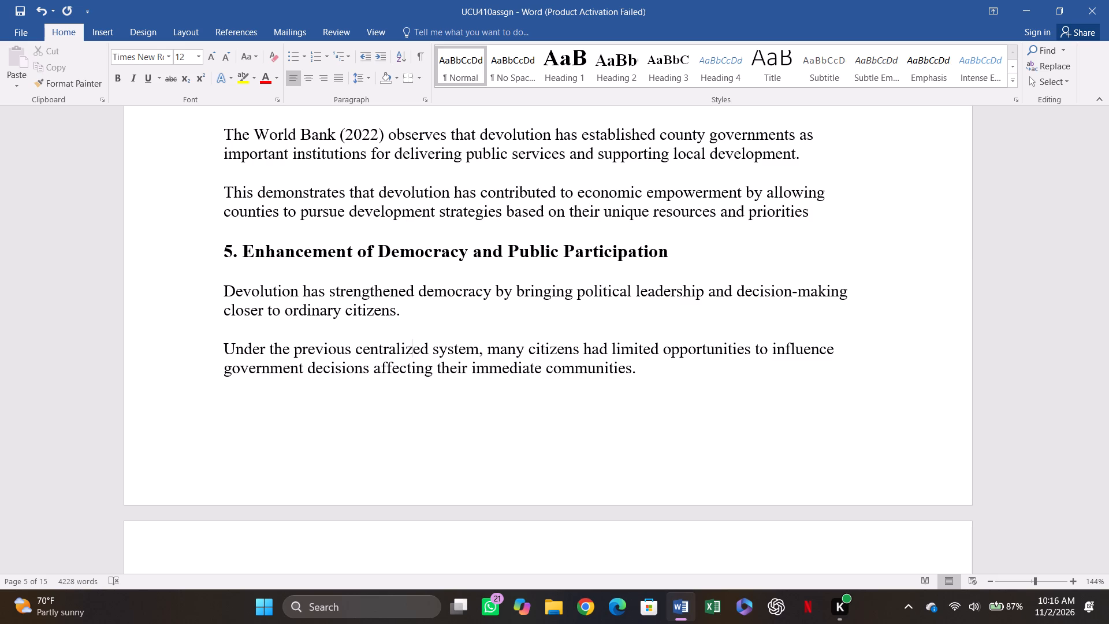
Respell "recognises" as "recognizes" in the sentence about Article 174 and public participation.
scroll(411, 353, down, 1)
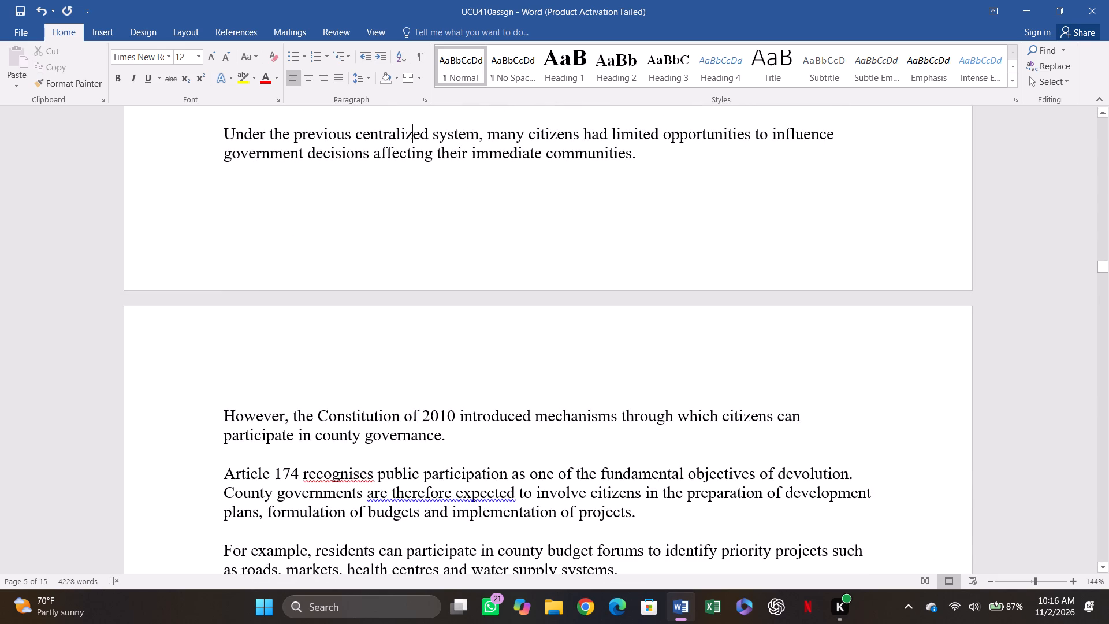
click(360, 476)
key(BackSpace)
key(z)
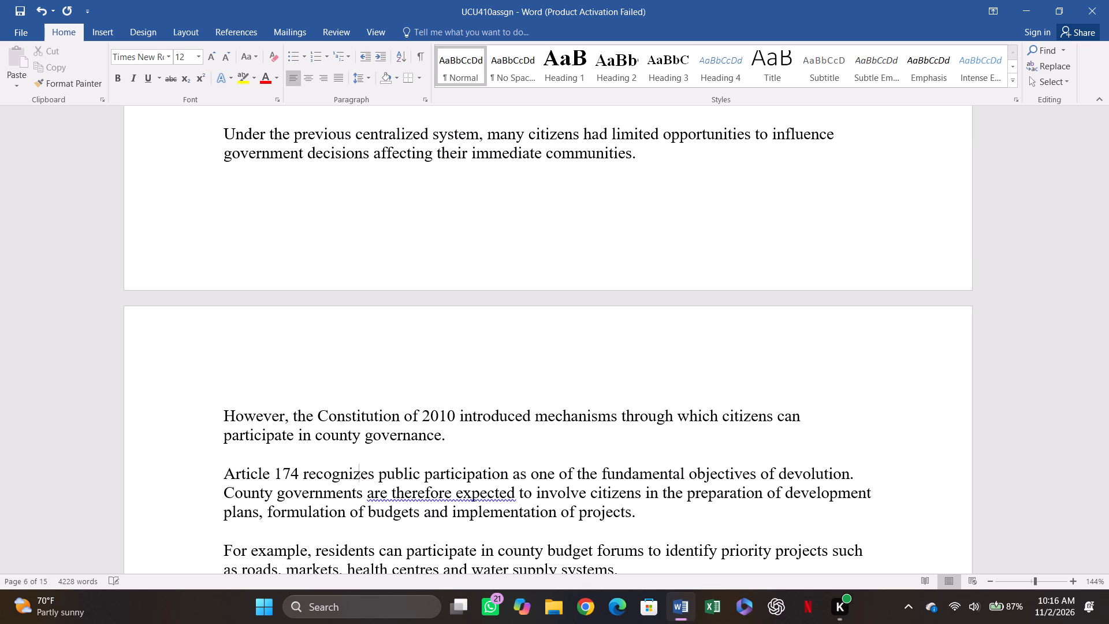
Respell "centres" as "centers" in the example sentence about county budget forums and priority projects.
scroll(360, 476, down, 1)
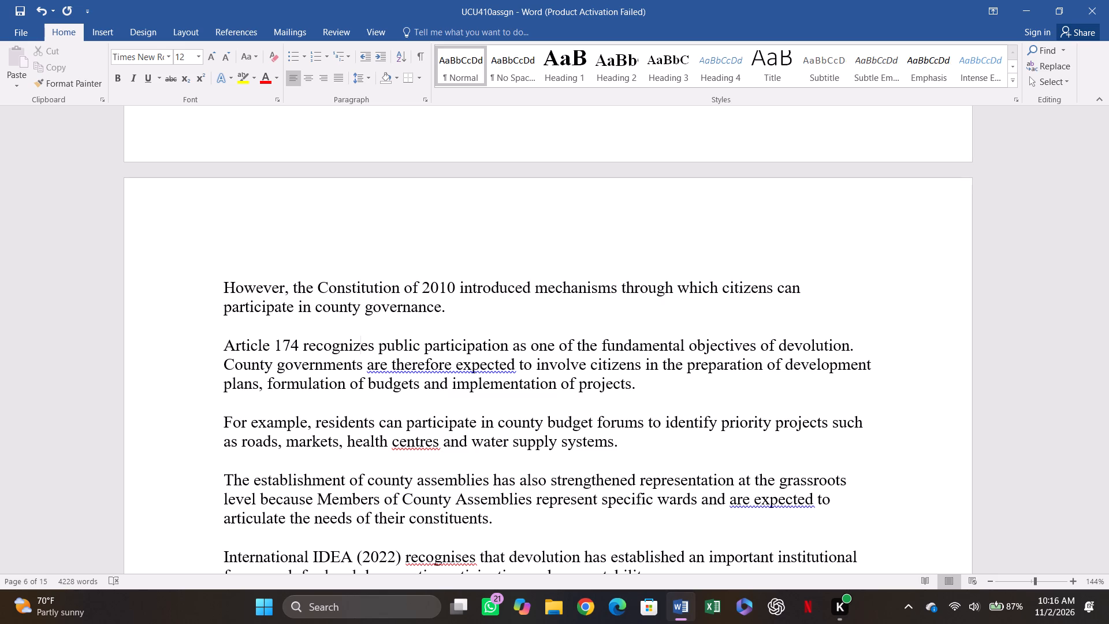
click(454, 367)
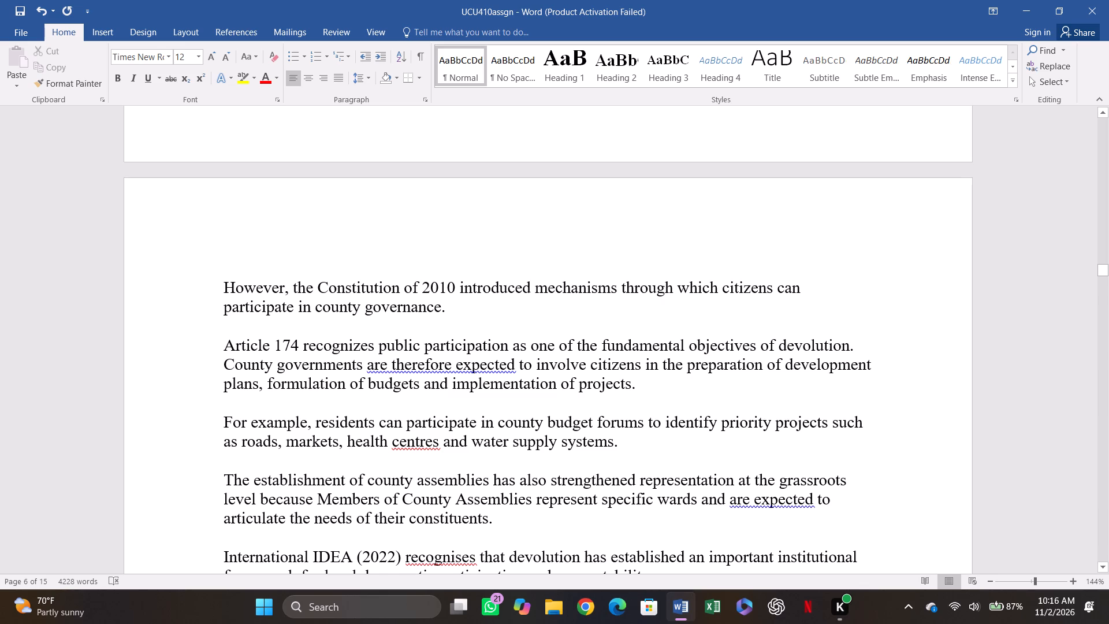
scroll(680, 378, down, 1)
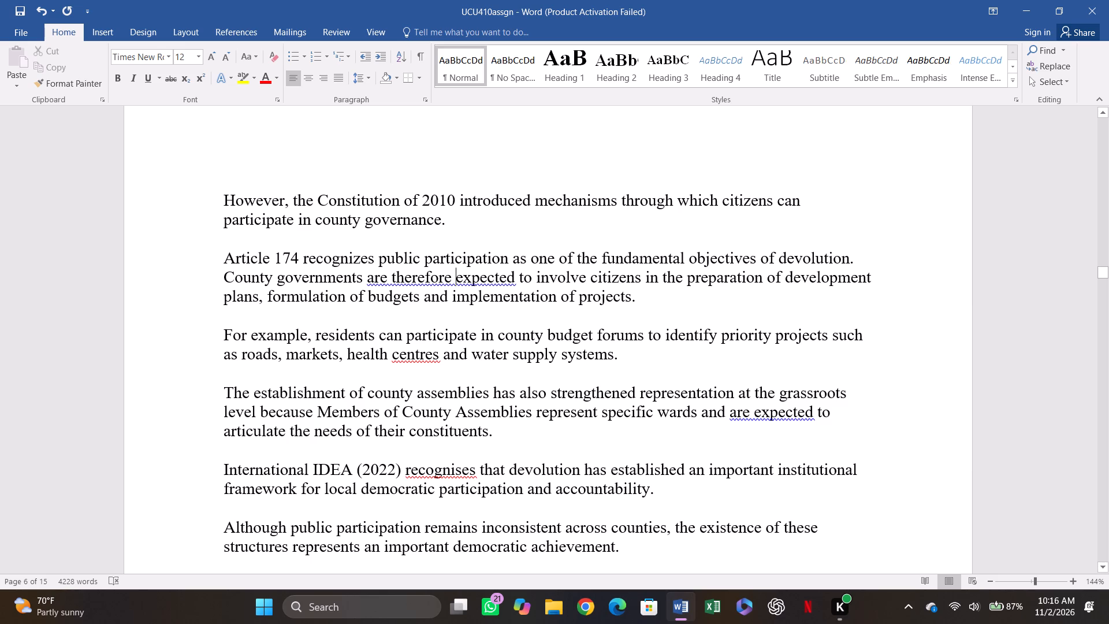
click(432, 357)
key(BackSpace)
key(BackSpace)
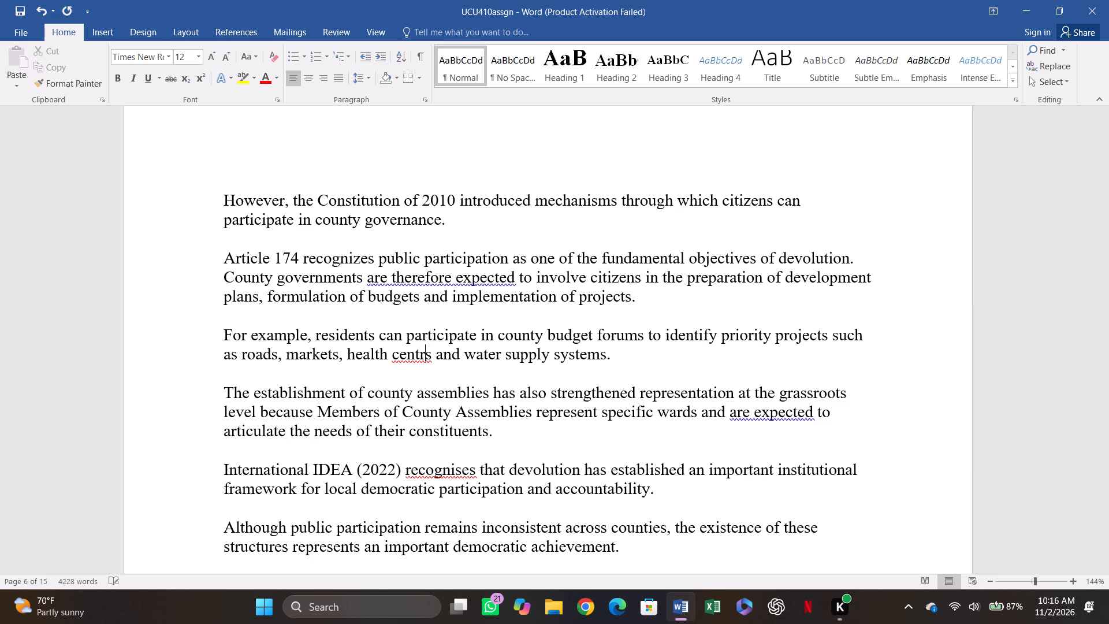
key(e)
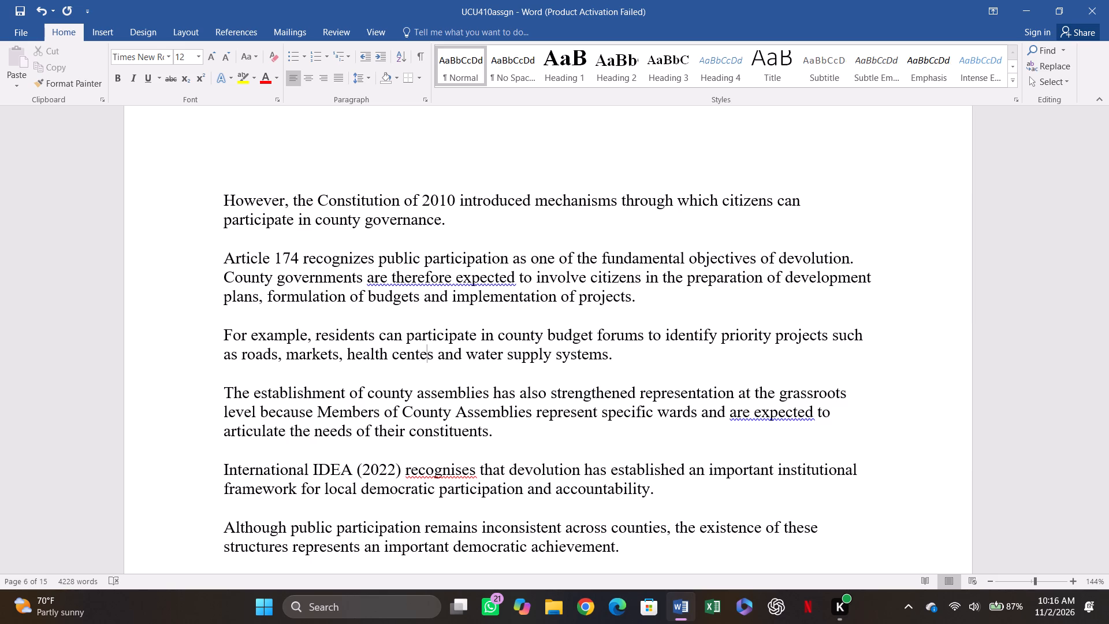
key(r)
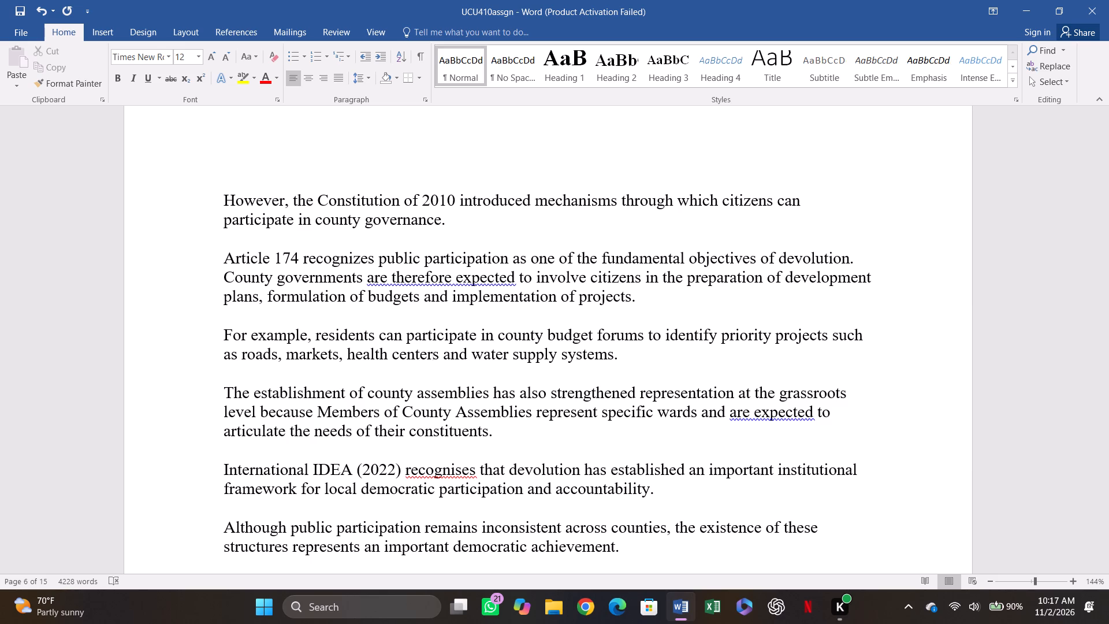
scroll(672, 371, down, 1)
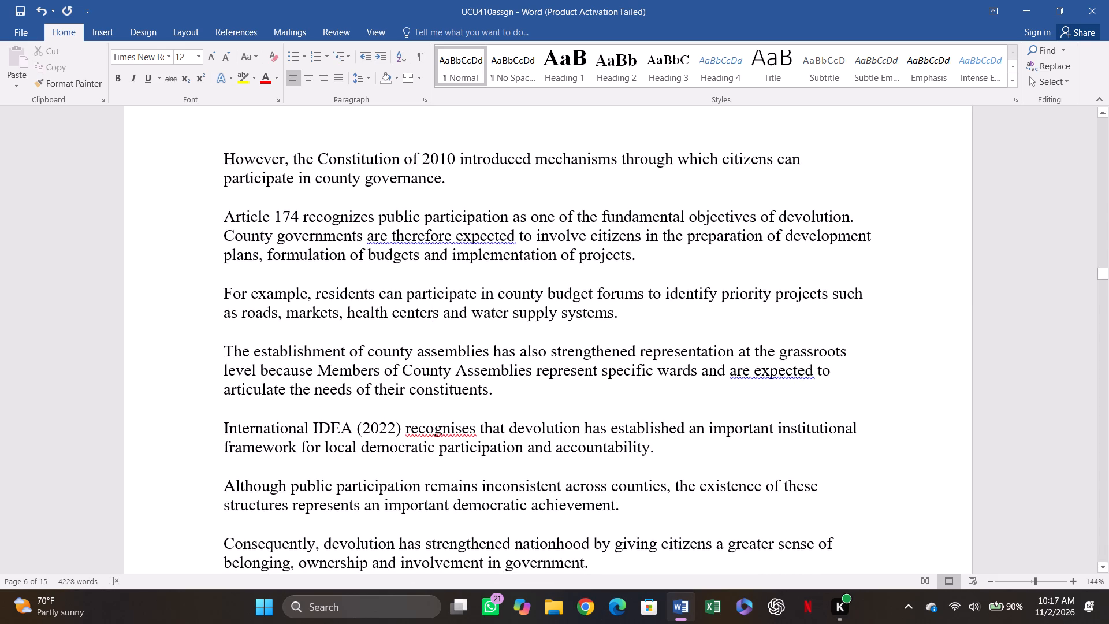
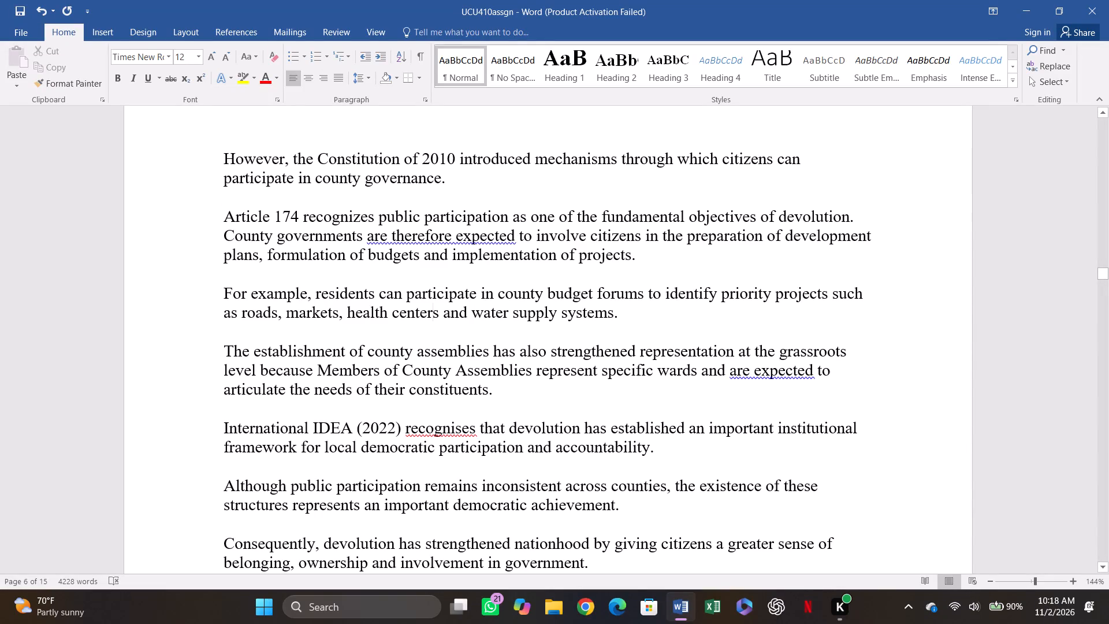
Replace "are expected" with "their mandate is" in the sentence about Members of County Assemblies representing specific wards.
click(816, 373)
key(BackSpace)
key(BackSpace)
key(BackSpace)
key(BackSpace)
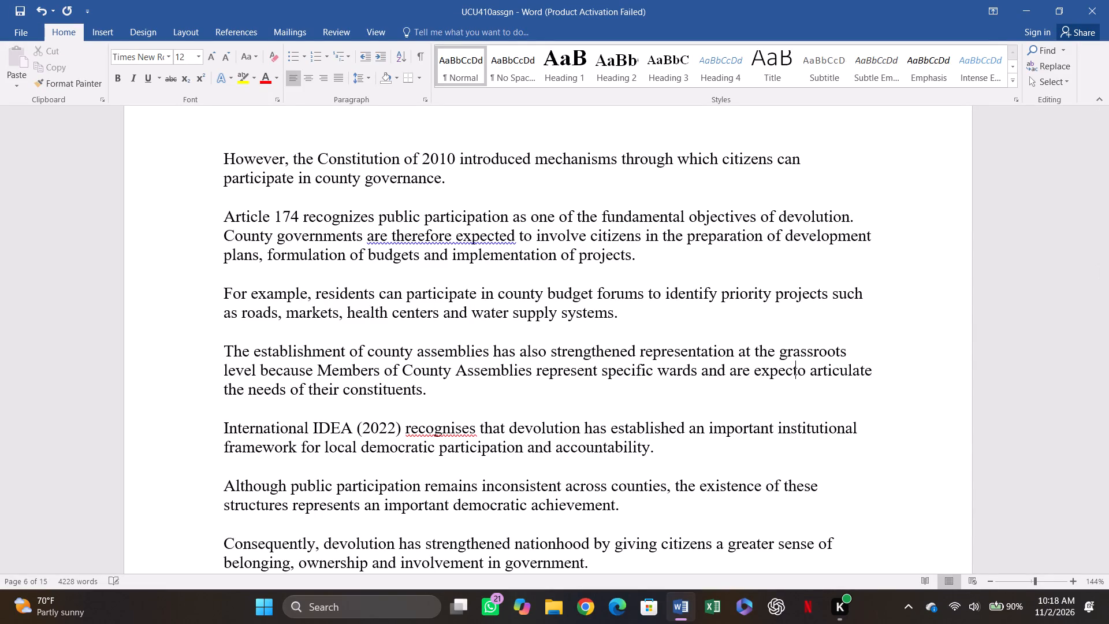
key(BackSpace)
key(BackSpace)
key(BackSpace)
key(BackSpace)
key(BackSpace)
key(BackSpace)
key(BackSpace)
key(BackSpace)
key(BackSpace)
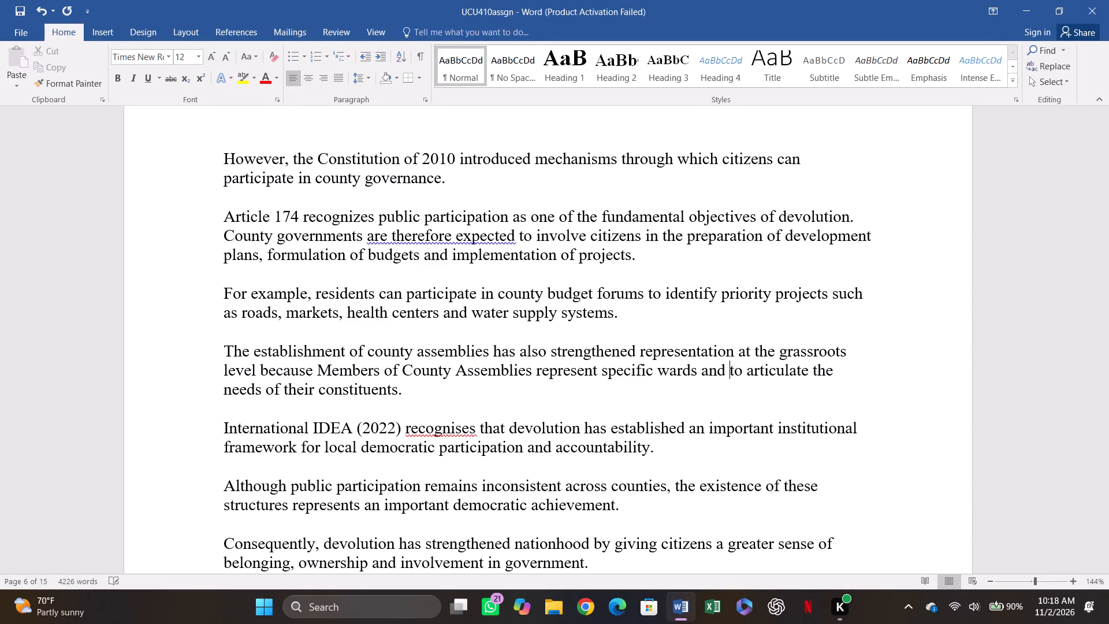
text(their)
key(space)
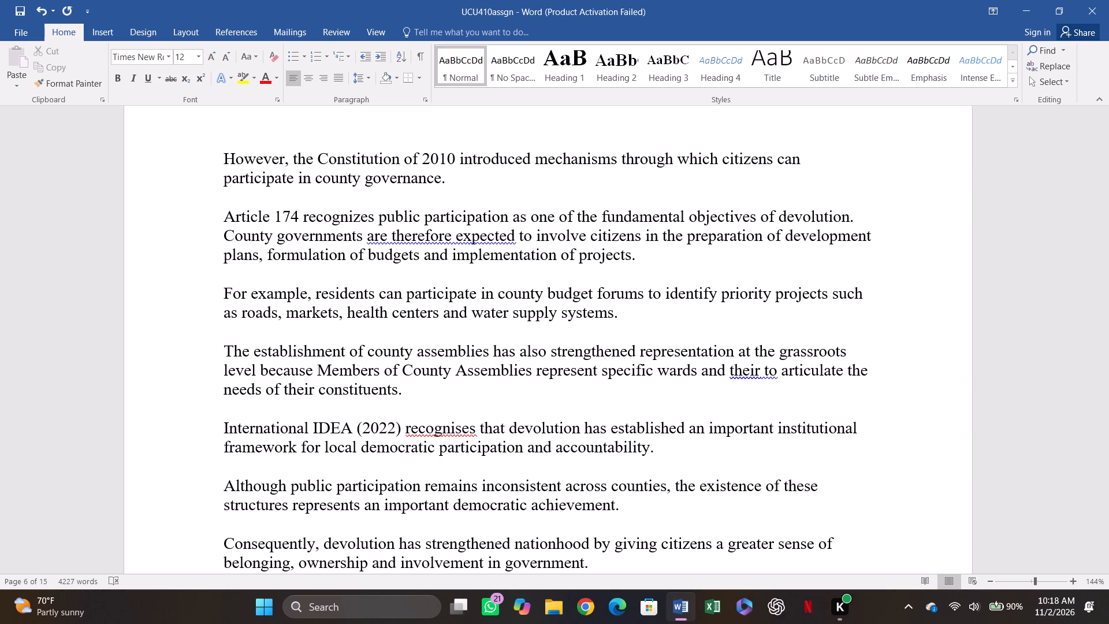
key(m)
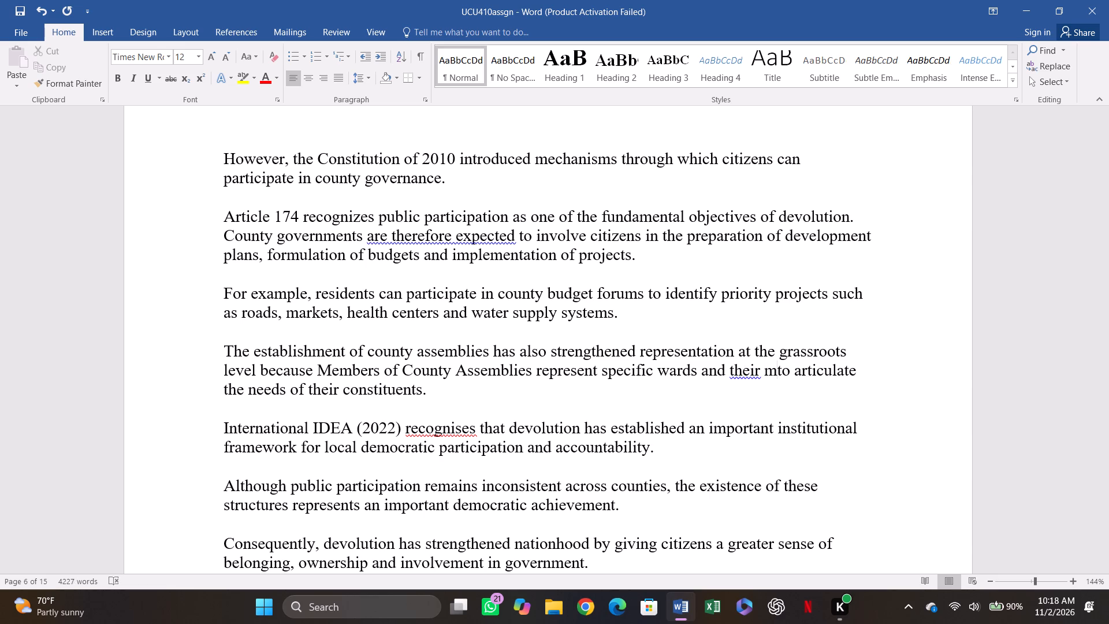
key(a)
text(ndate)
key(space)
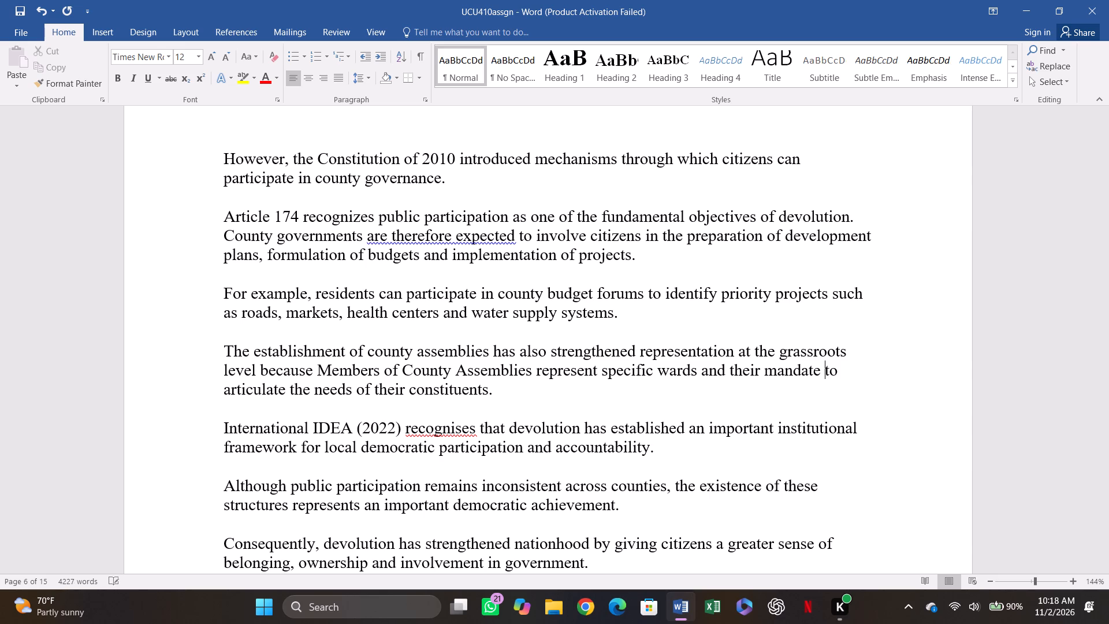
text(is)
key(space)
Respell "recognises" as "recognizes" in the International IDEA (2022) sentence.
scroll(596, 400, down, 1)
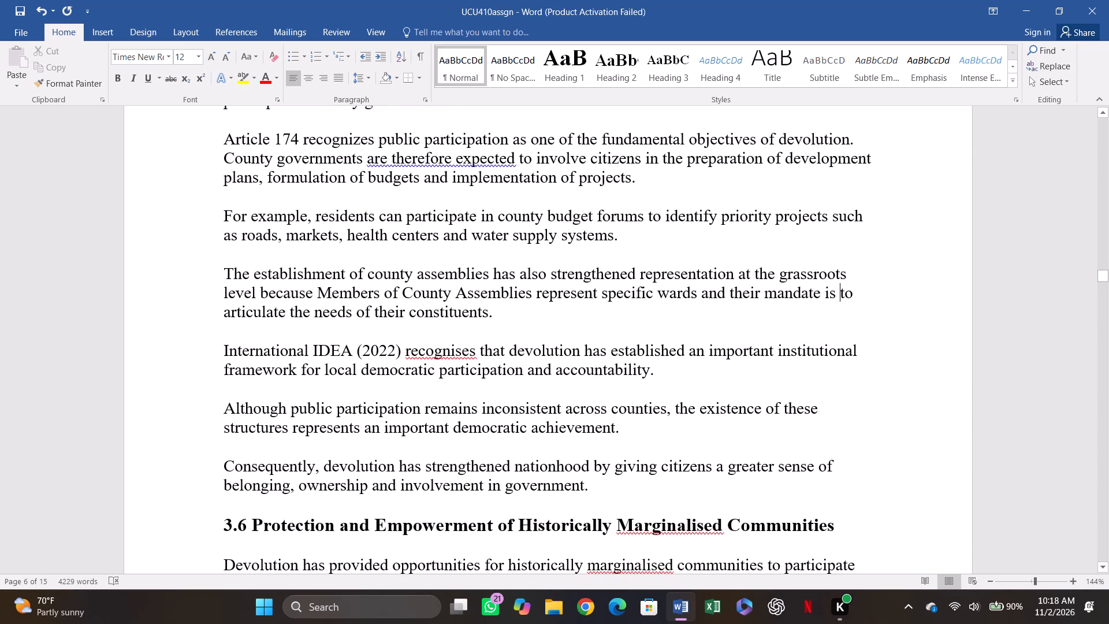
click(464, 352)
key(BackSpace)
key(z)
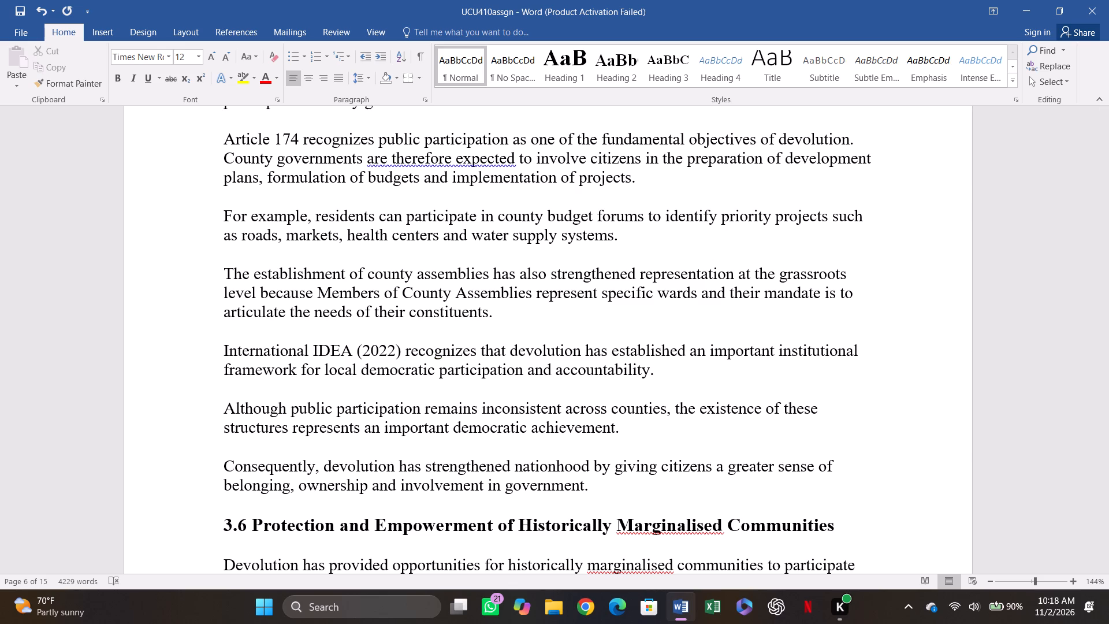
Renumber the heading "3.6 Protection and Empowerment of Historically Marginalised Communities" as "6." followed by a space, keeping it on its own line.
scroll(464, 352, down, 2)
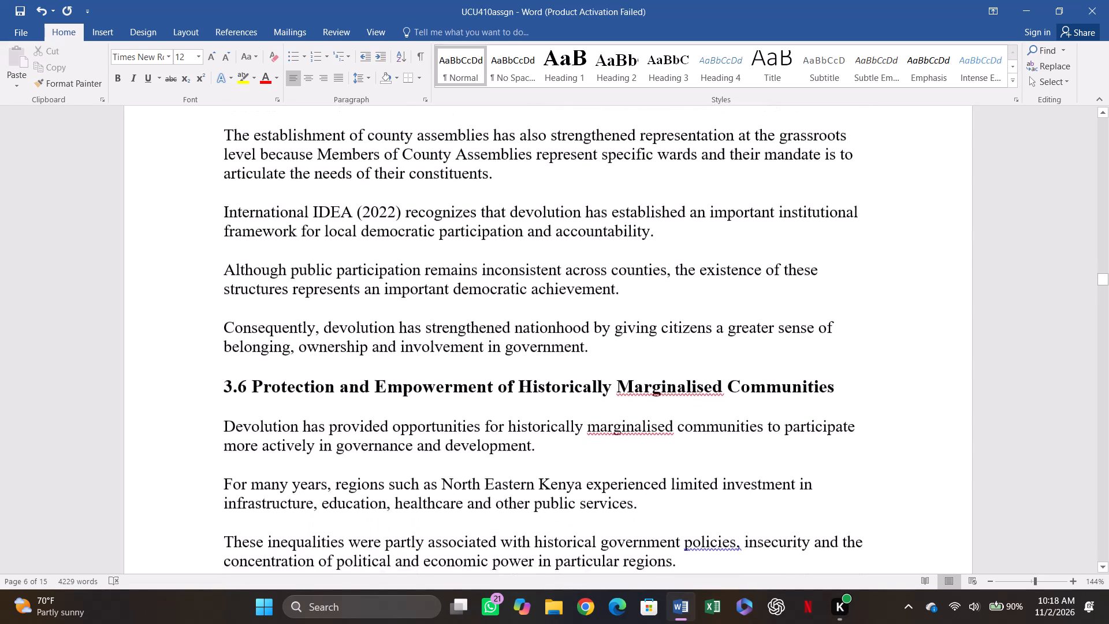
scroll(464, 352, down, 1)
scroll(464, 352, up, 3)
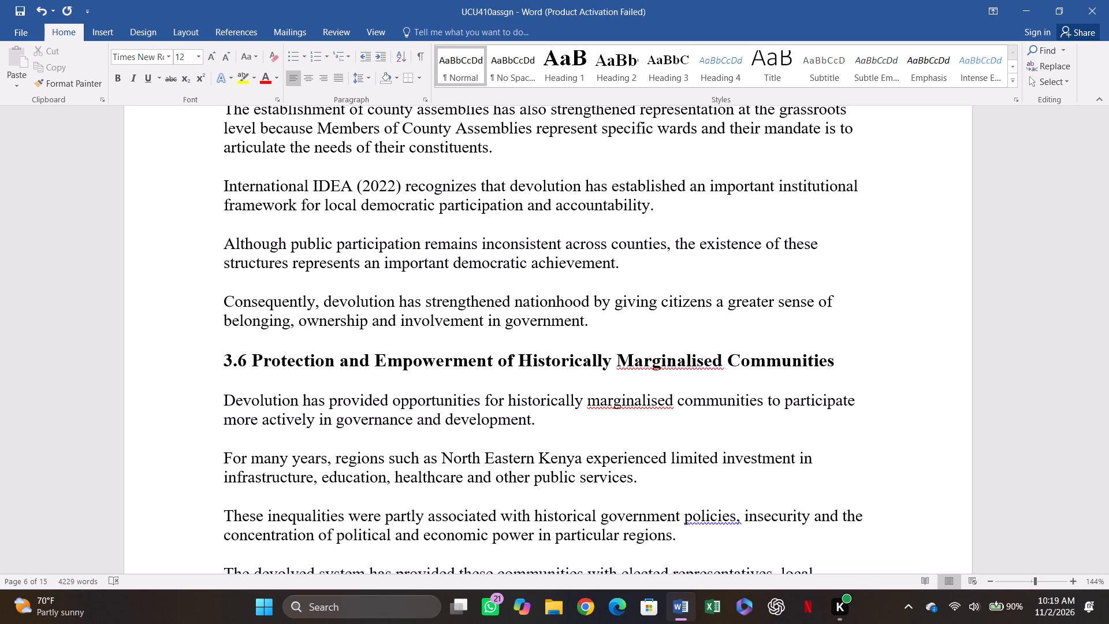
click(237, 363)
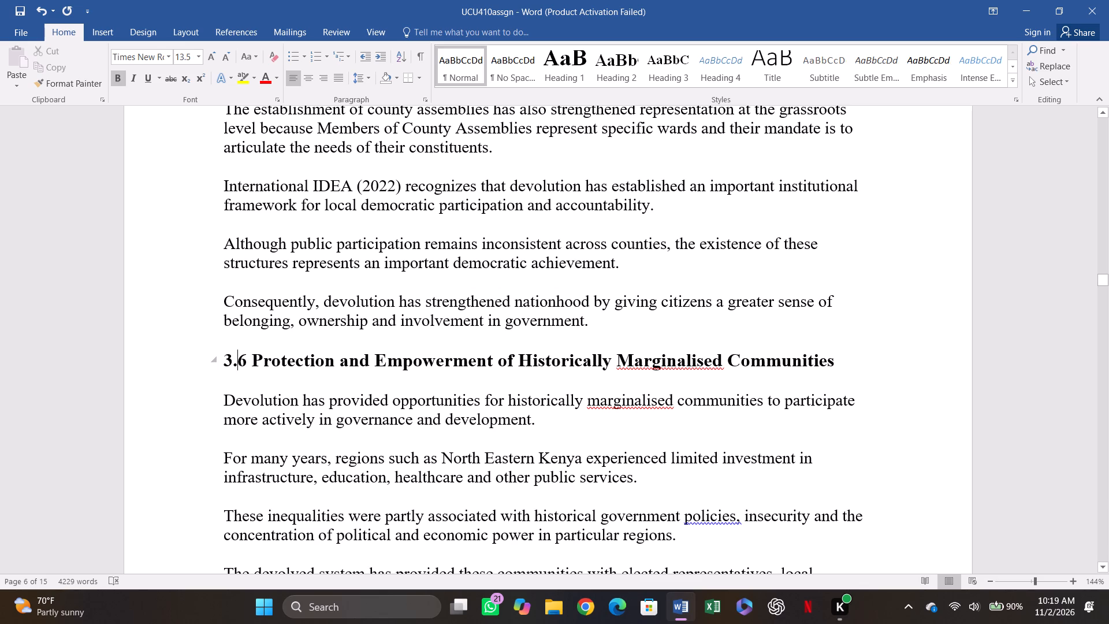
key(BackSpace)
key(BackSpace)
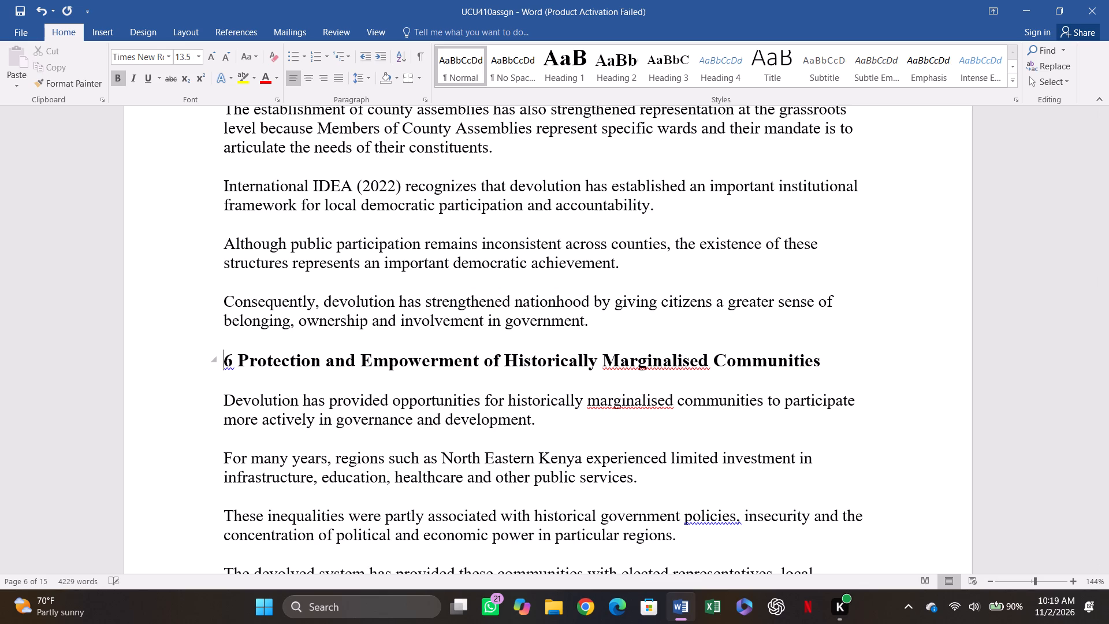
click(232, 361)
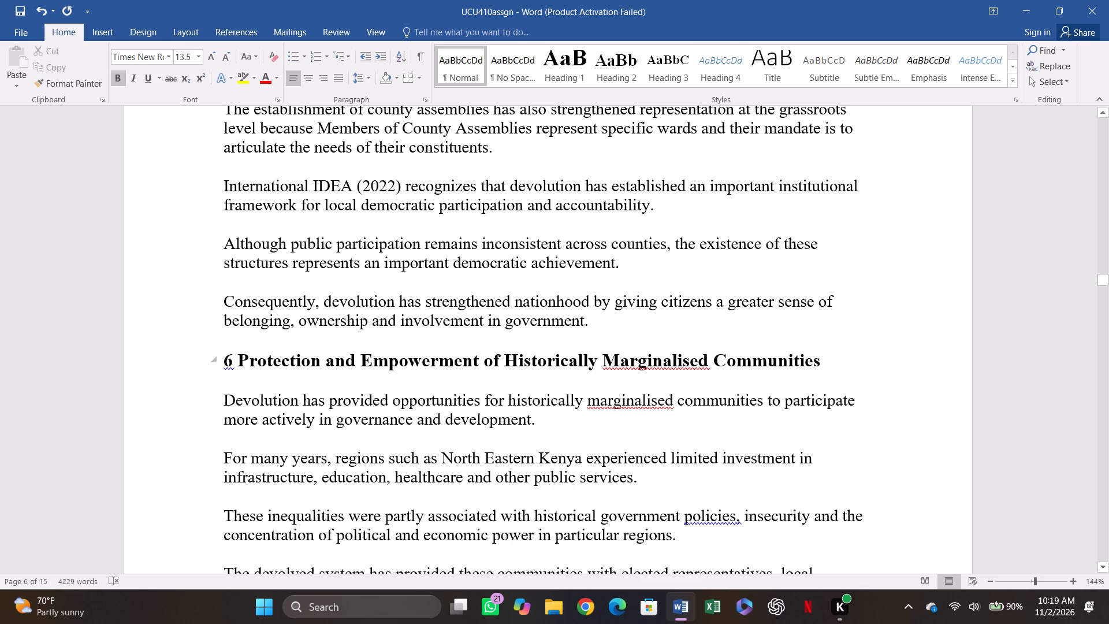
key(BackSpace)
key(BackSpace)
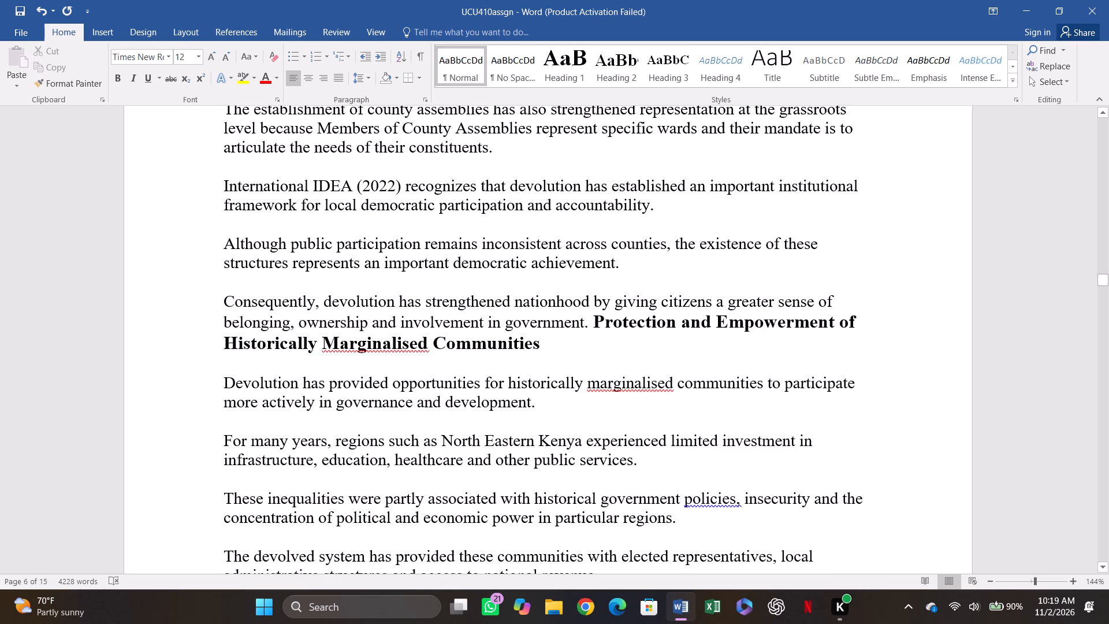
click(595, 321)
key(BackSpace)
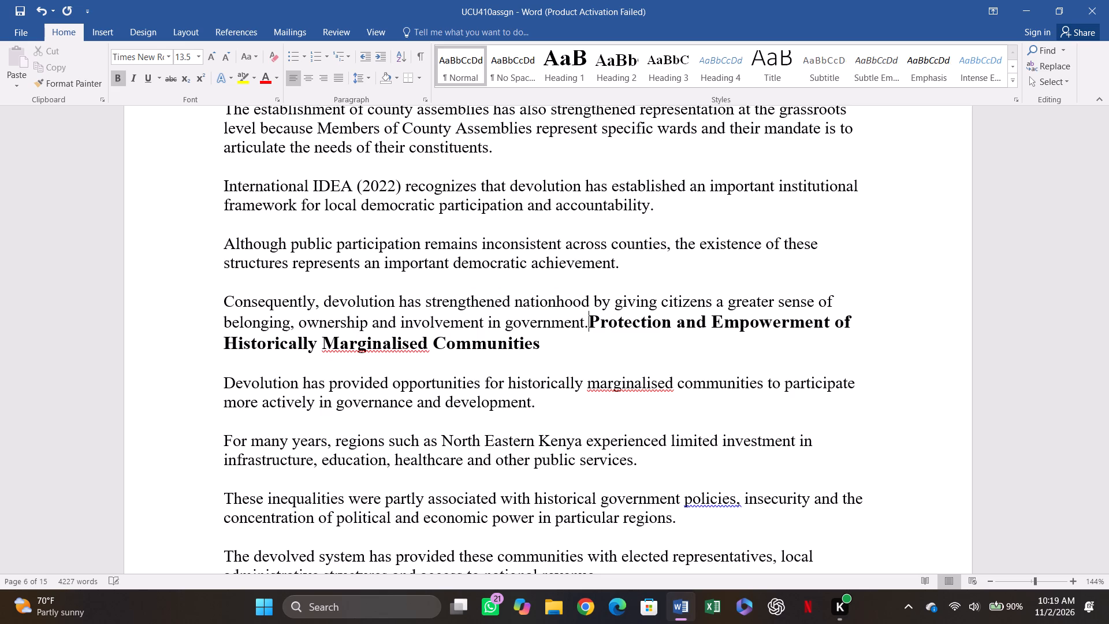
key(Return)
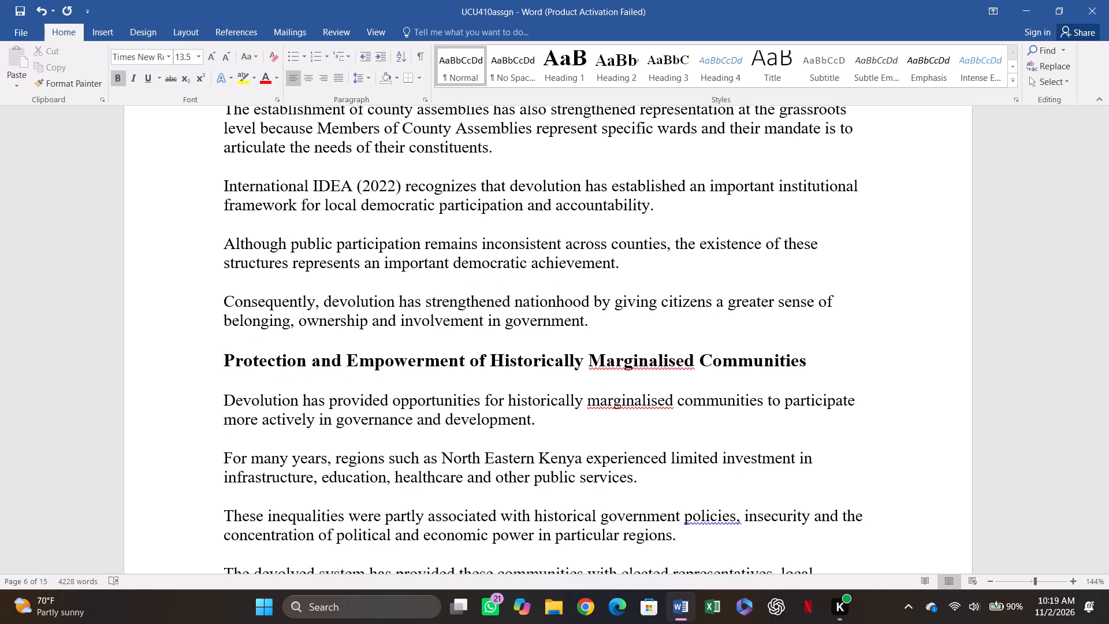
key(6)
key(period)
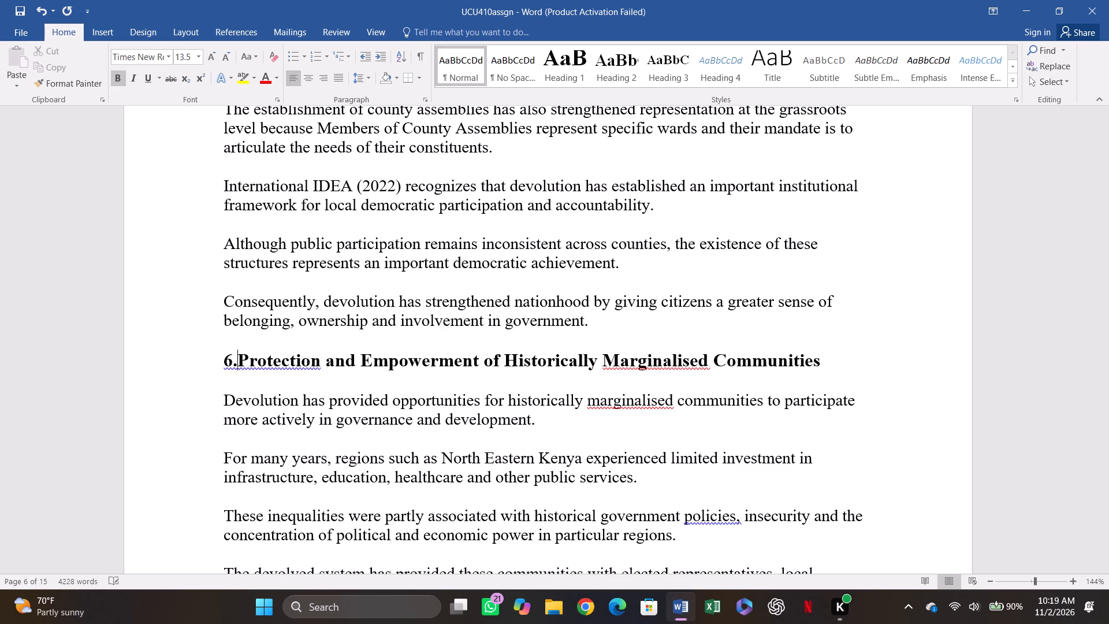
key(space)
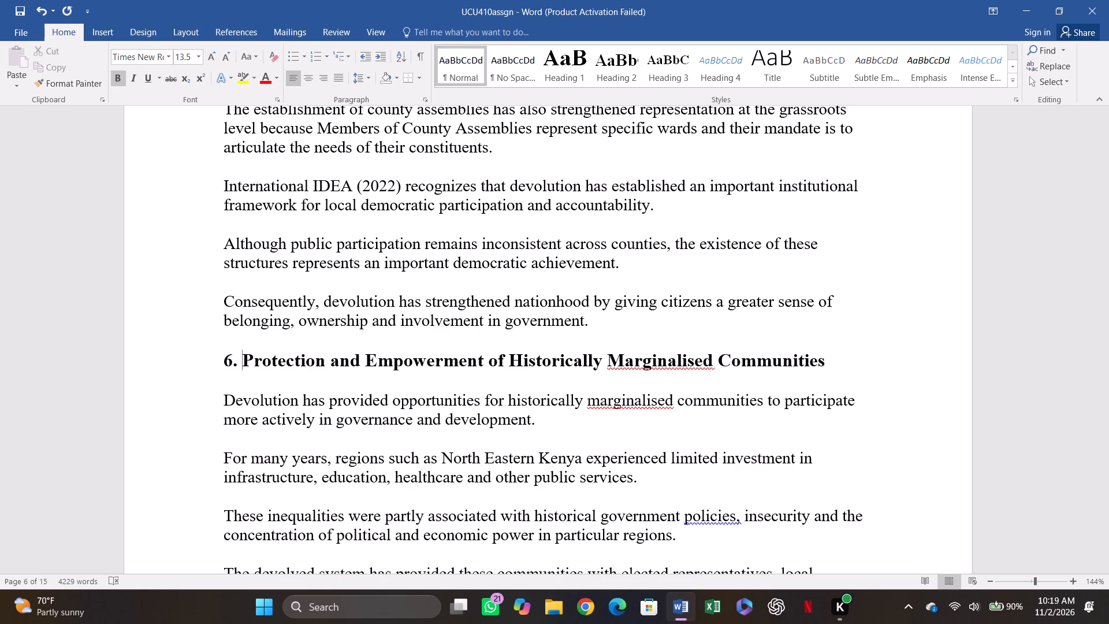
Respell "marginalised" as "marginalized" in the section 6 heading and in the first sentence below it.
click(694, 362)
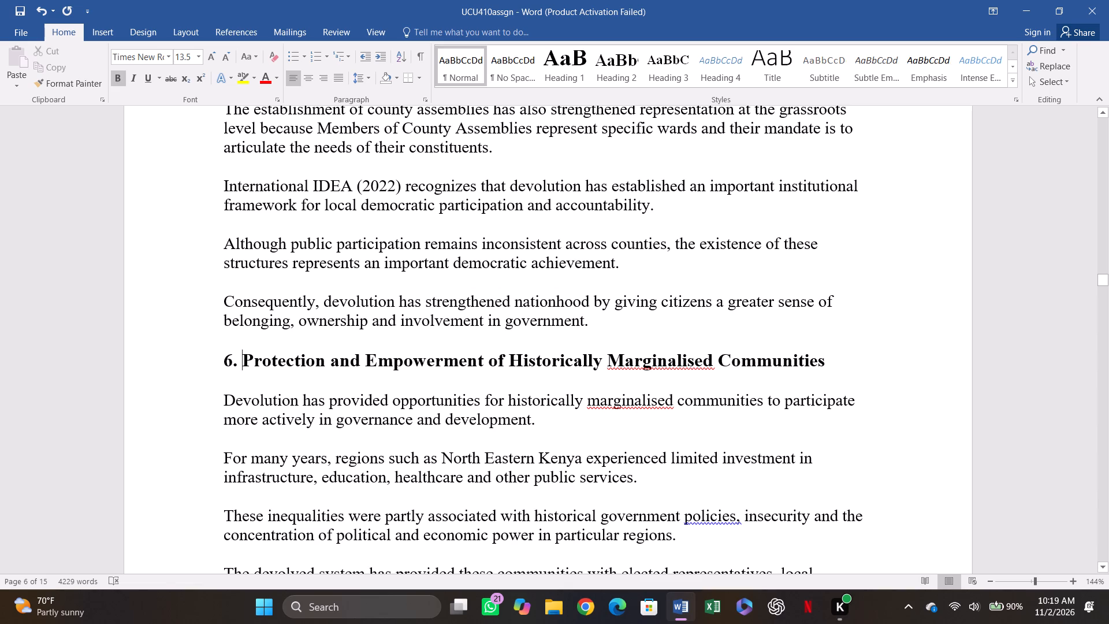
key(BackSpace)
key(z)
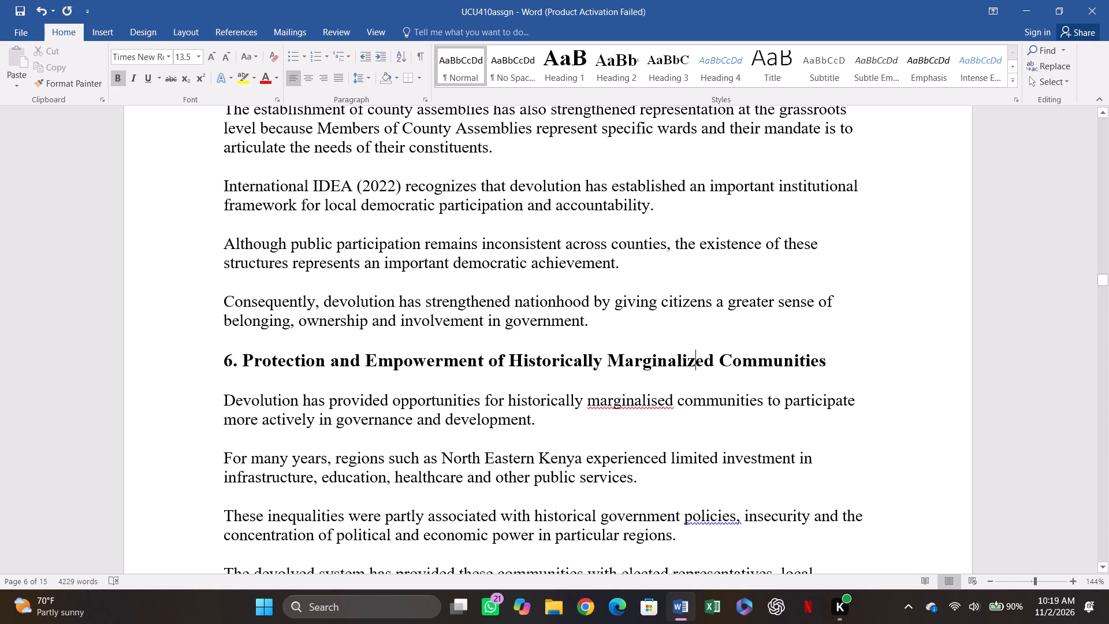
click(656, 402)
key(BackSpace)
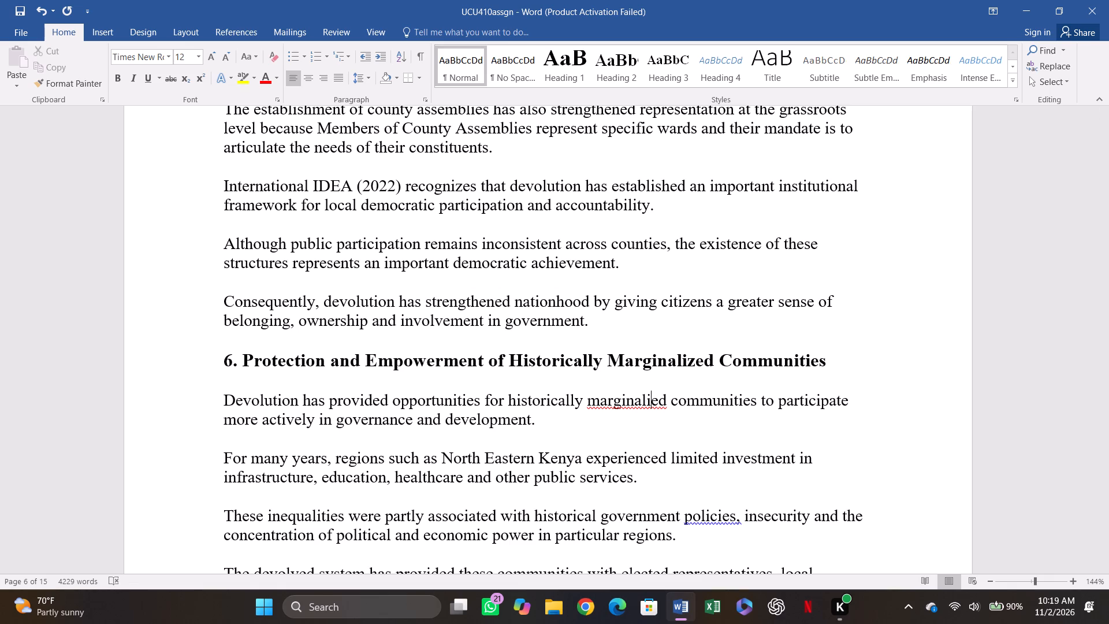
key(z)
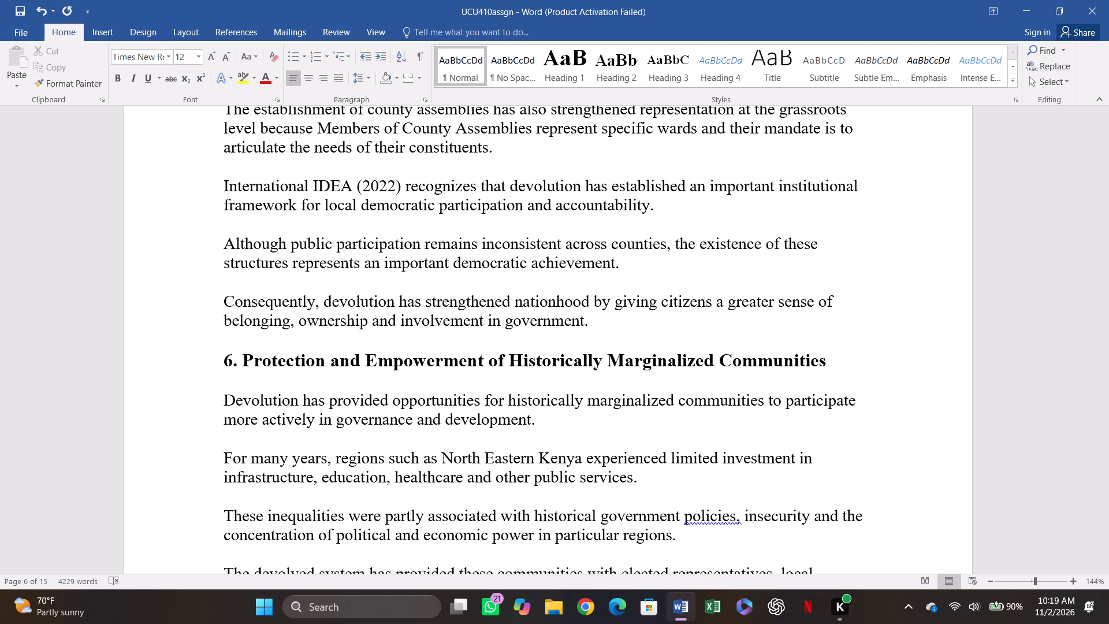
Review the preceding sections on democracy, county economic development and healthcare, and return to the opening paragraphs of section 6.
scroll(656, 402, up, 2)
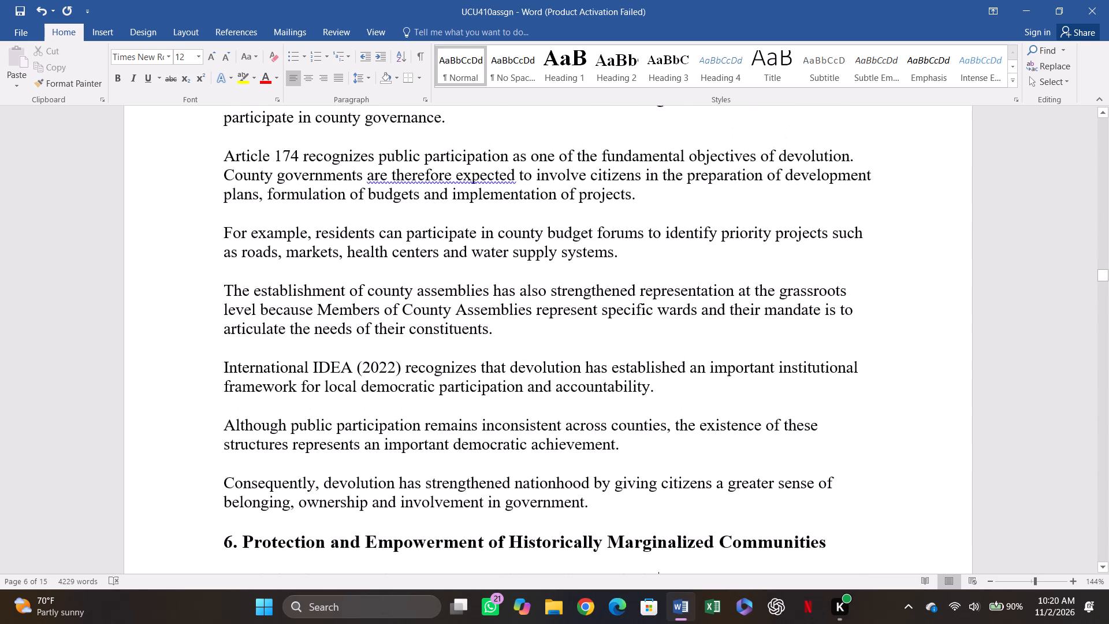
scroll(656, 402, up, 3)
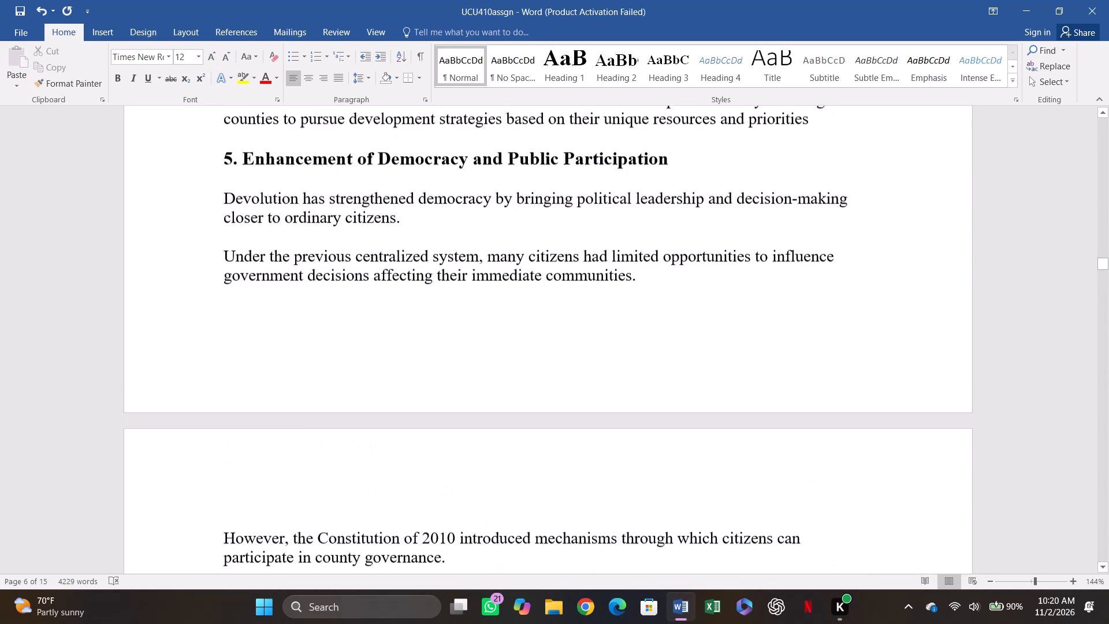
scroll(656, 402, up, 3)
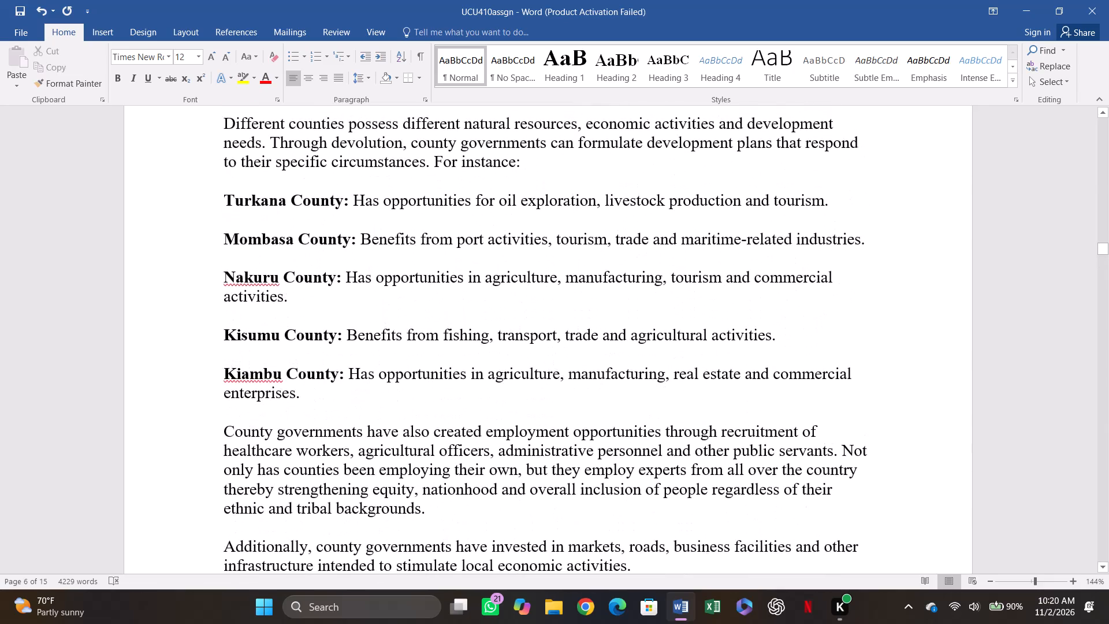
scroll(656, 402, up, 3)
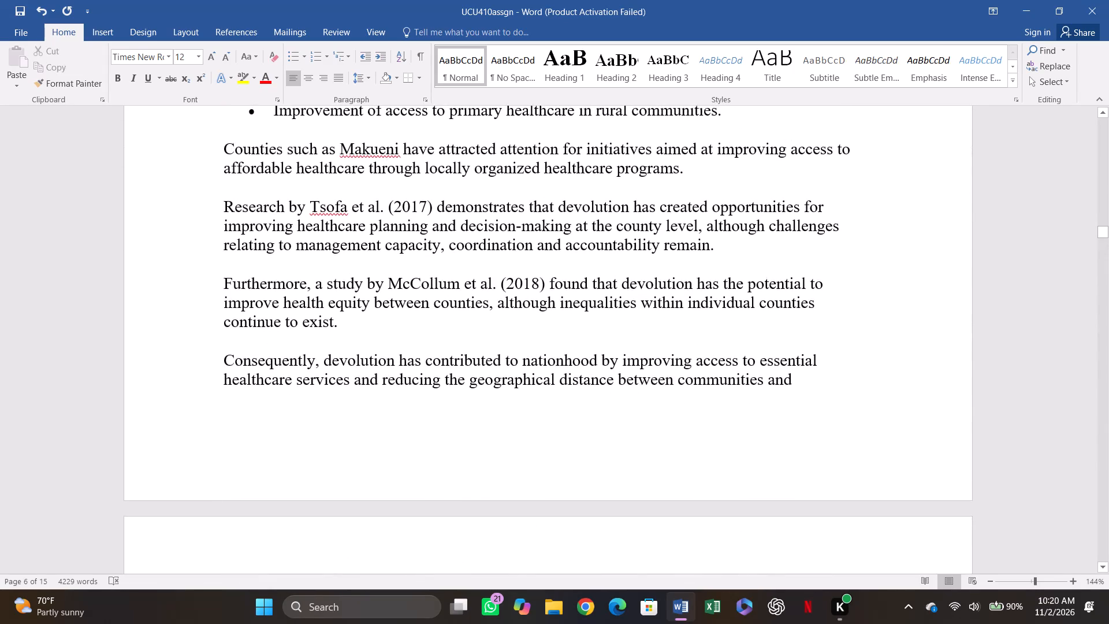
scroll(656, 402, down, 5)
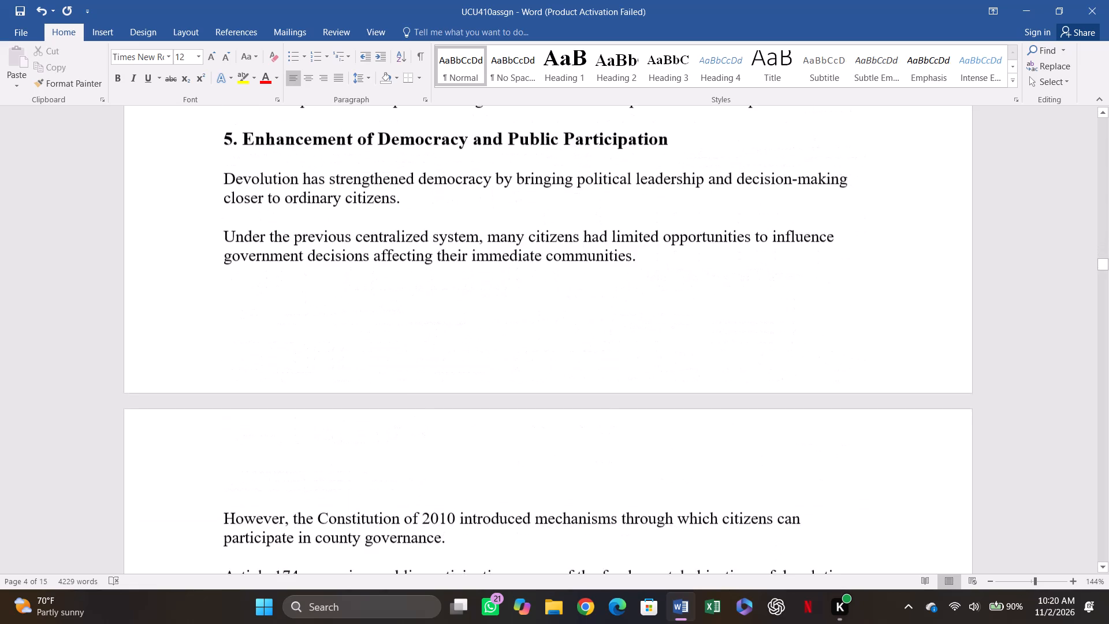
scroll(656, 402, down, 5)
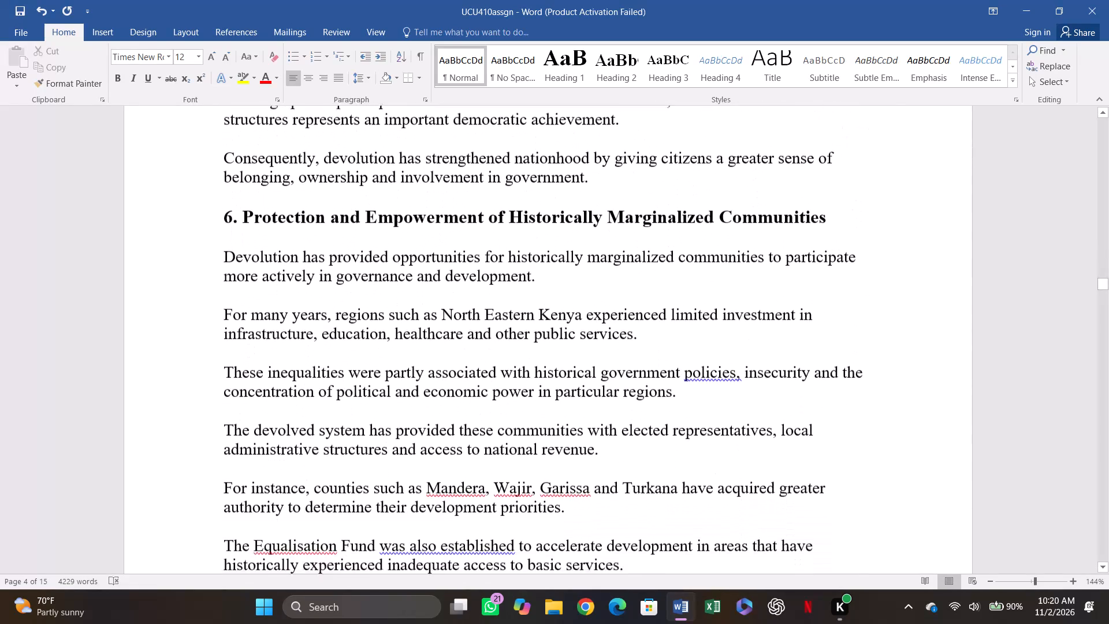
scroll(656, 402, down, 2)
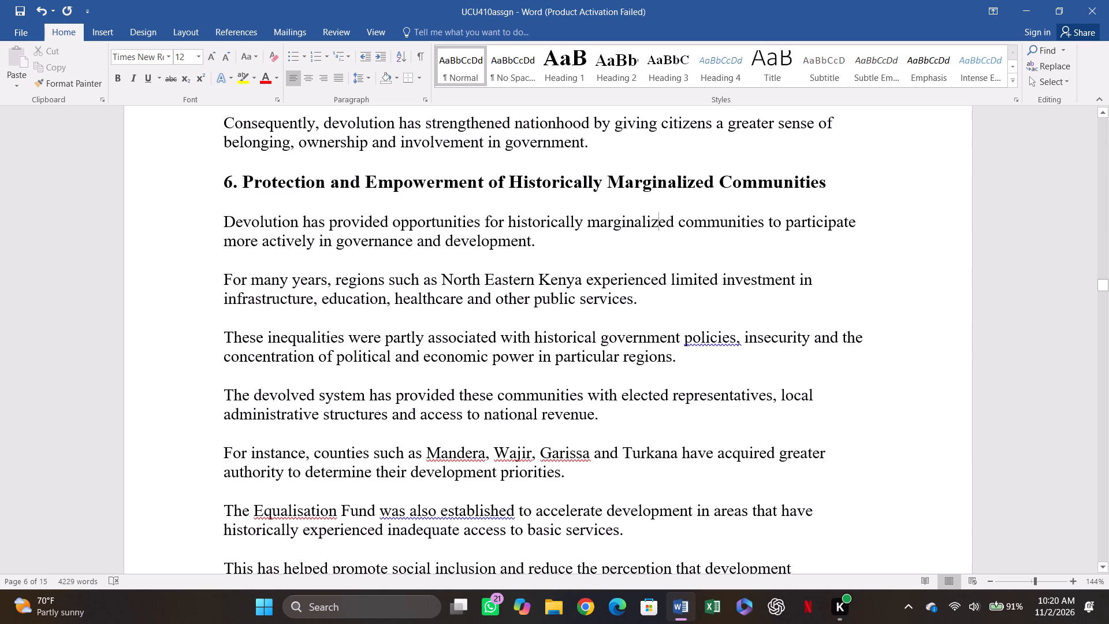
Expand "North Eastern Kenya" in section 6's second paragraph to read "North Eastern and Southern parts of Kenya".
click(537, 281)
click(537, 281)
text(and)
key(space)
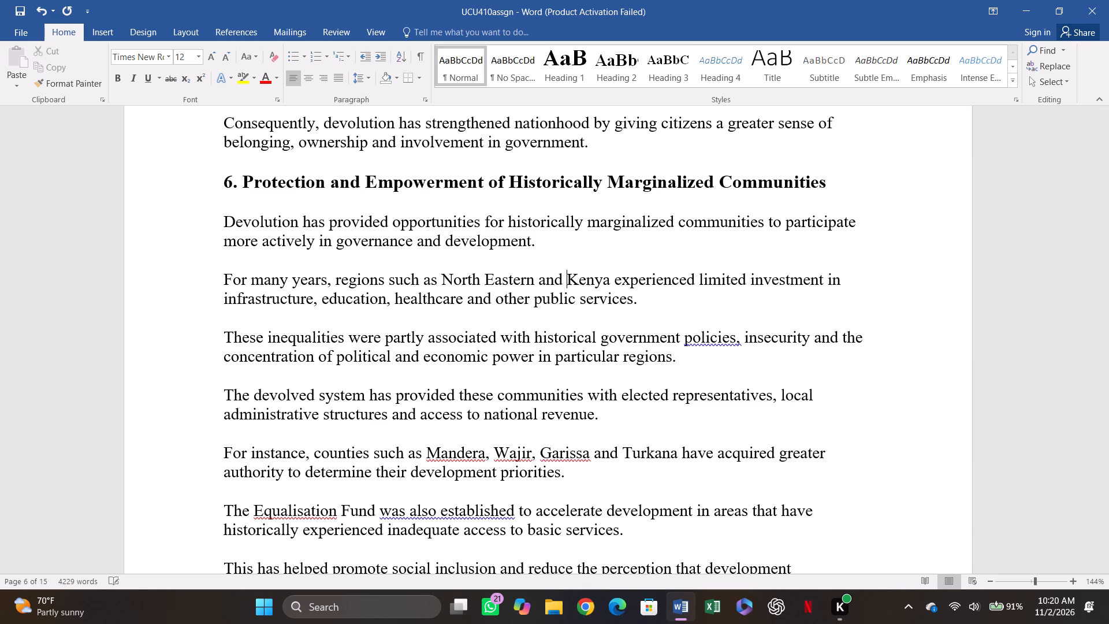
key(shift+s)
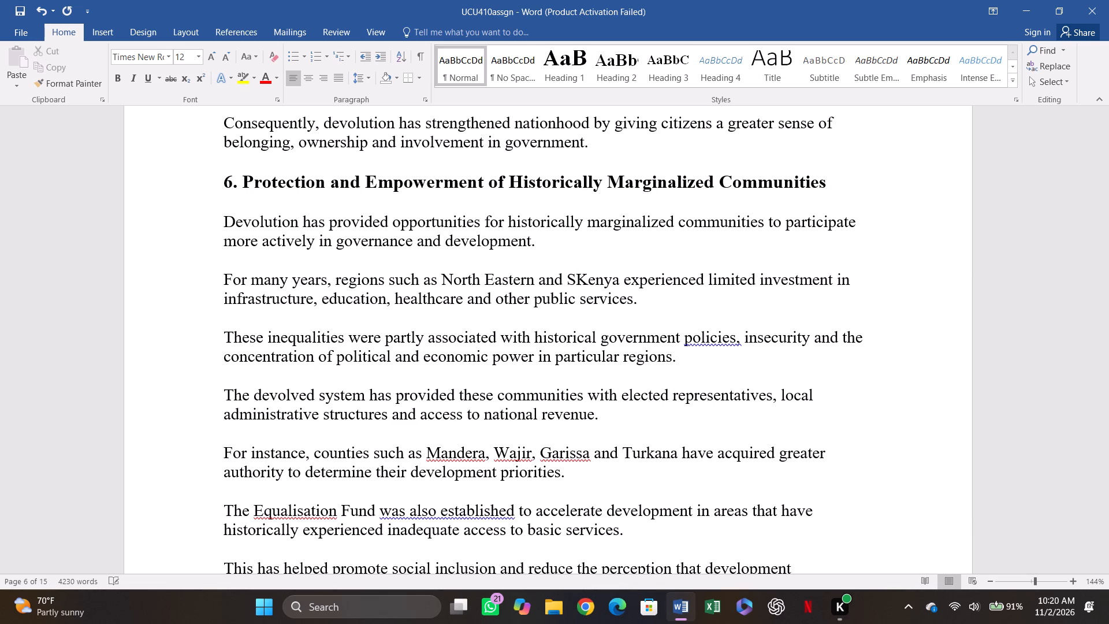
key(o)
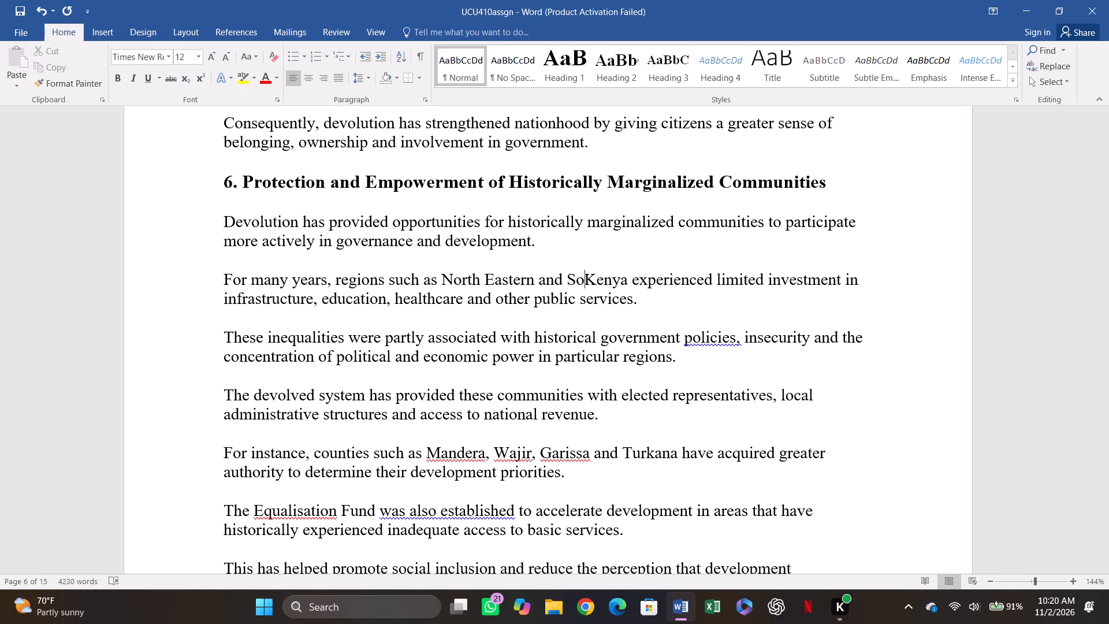
text(uthern)
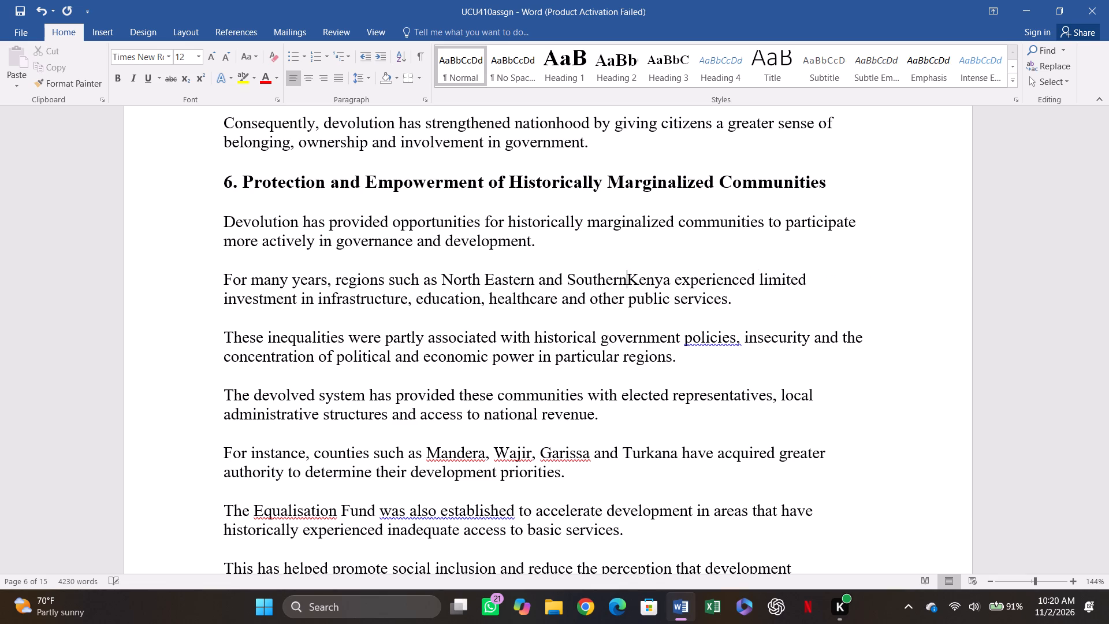
key(space)
text(parts of)
key(space)
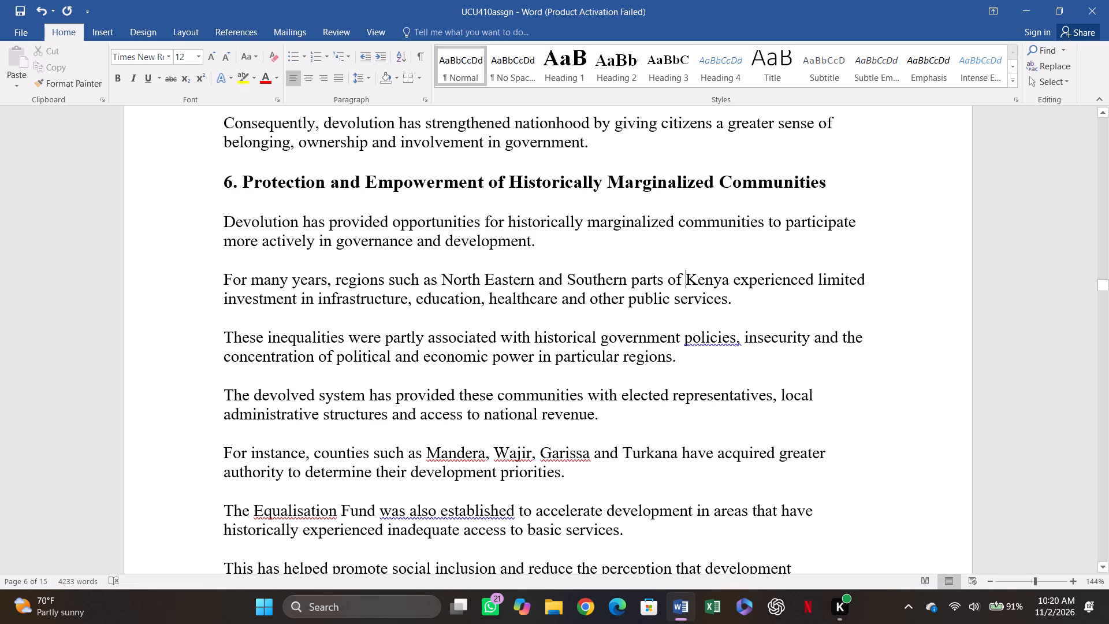
click(731, 281)
click(753, 299)
Replace "and" between "Garissa" and "Turkana" with a comma in the sentence listing example counties.
scroll(709, 373, down, 1)
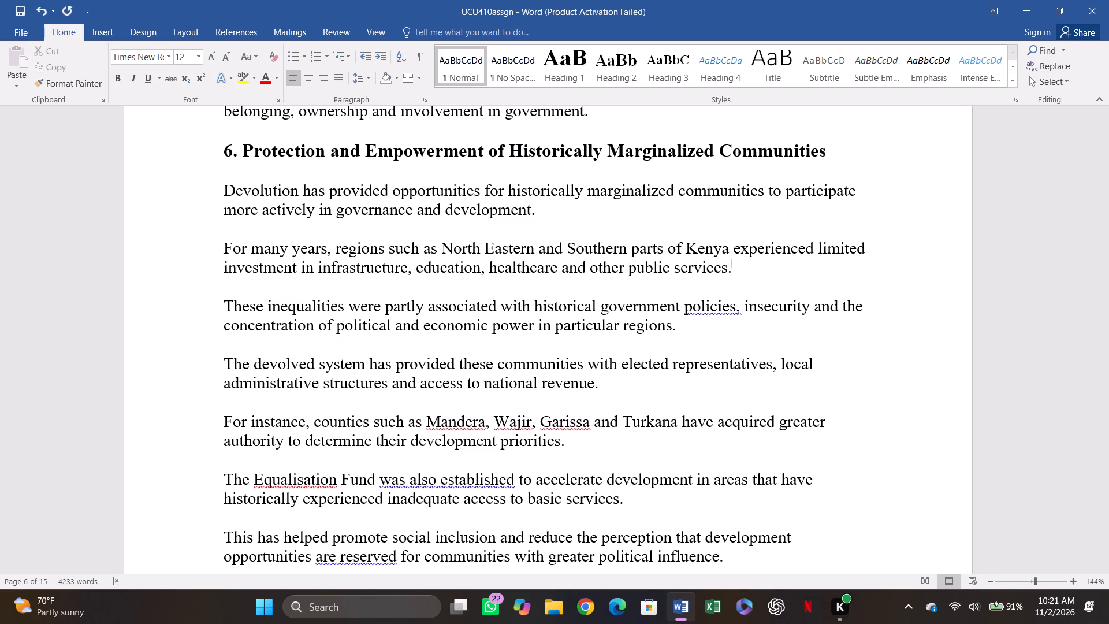
scroll(572, 346, down, 1)
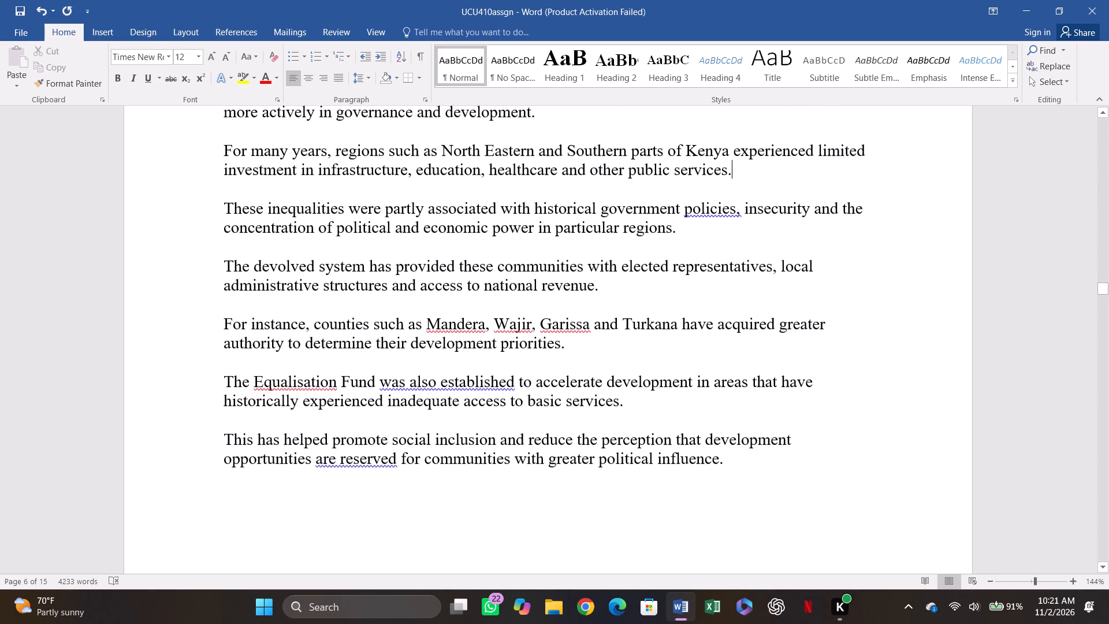
scroll(572, 346, down, 1)
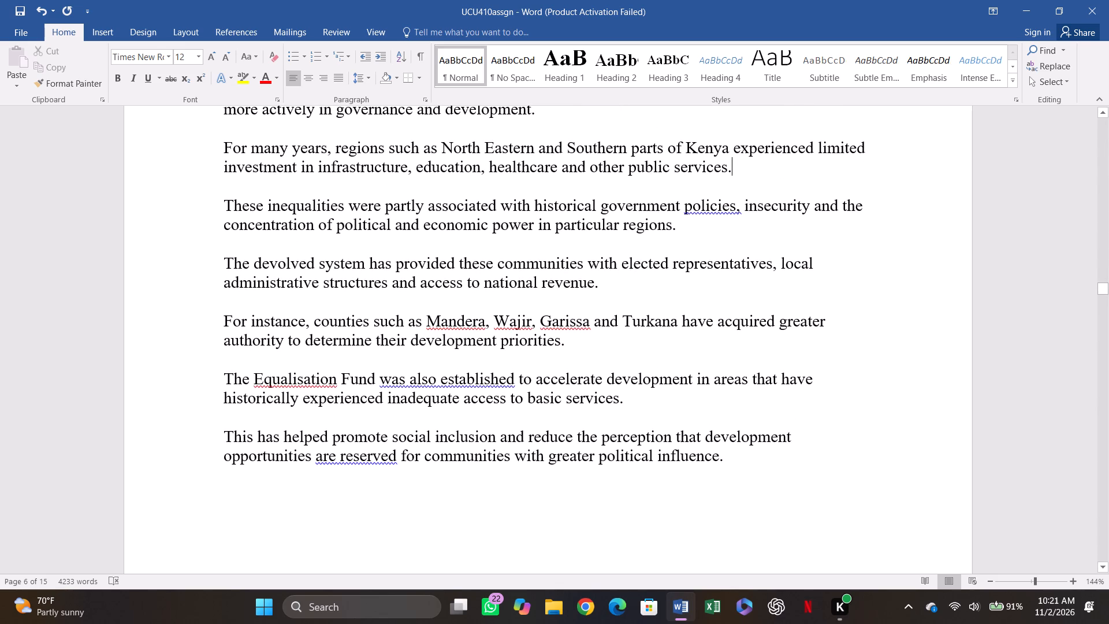
click(624, 320)
key(BackSpace)
key(BackSpace)
key(BackSpace)
key(BackSpace)
key(BackSpace)
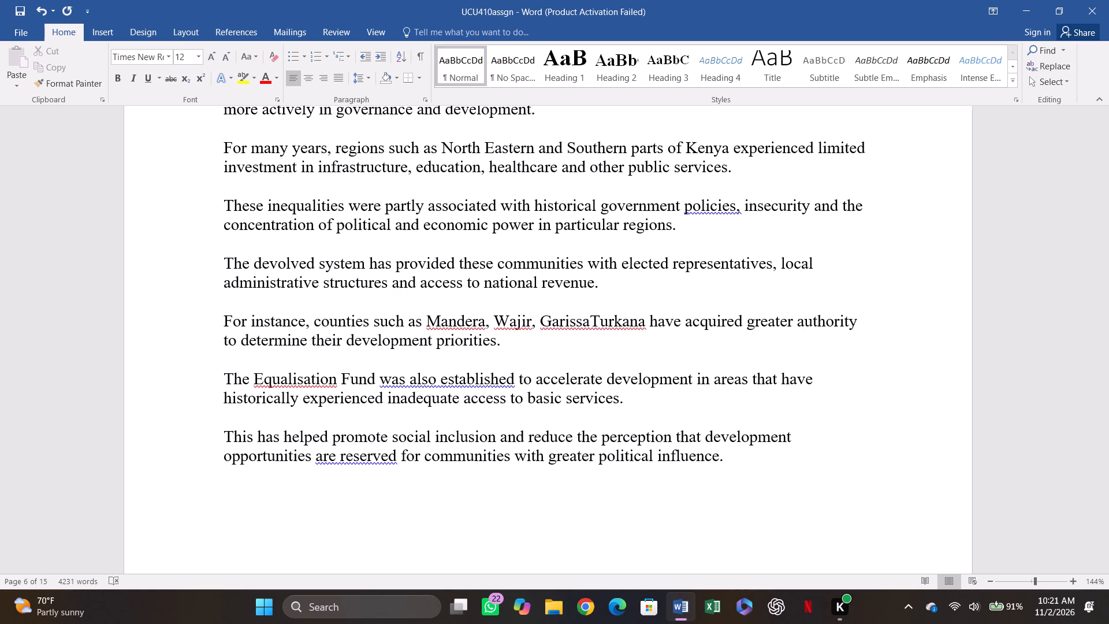
key(comma)
key(space)
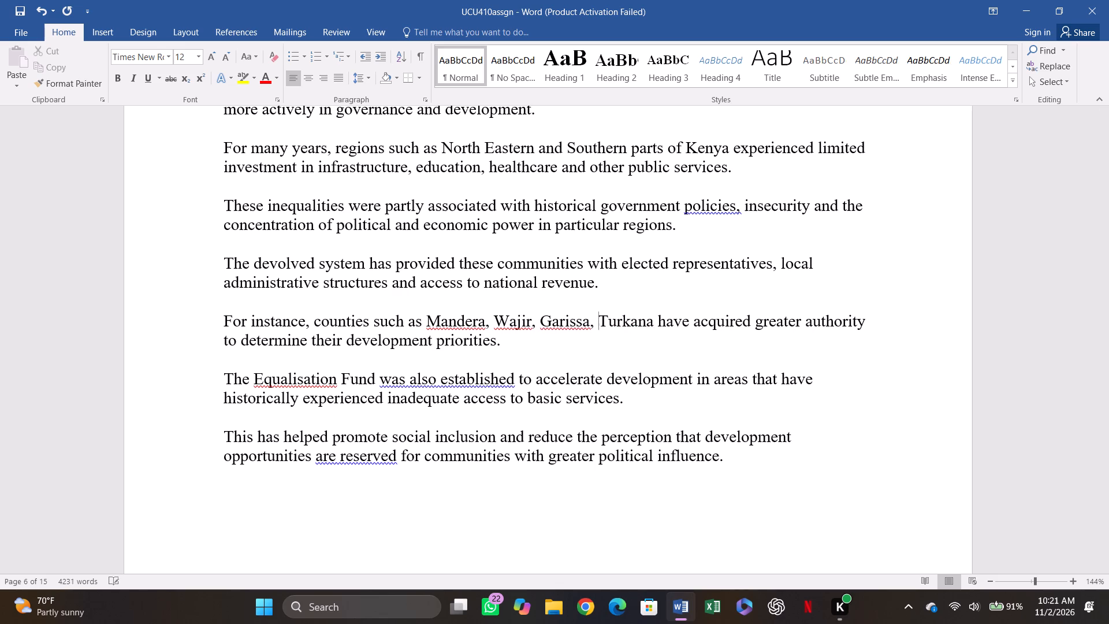
Add ", Lamu and Kwale" after "Turkana" in the county list, keeping a single space before "Lamu".
click(653, 322)
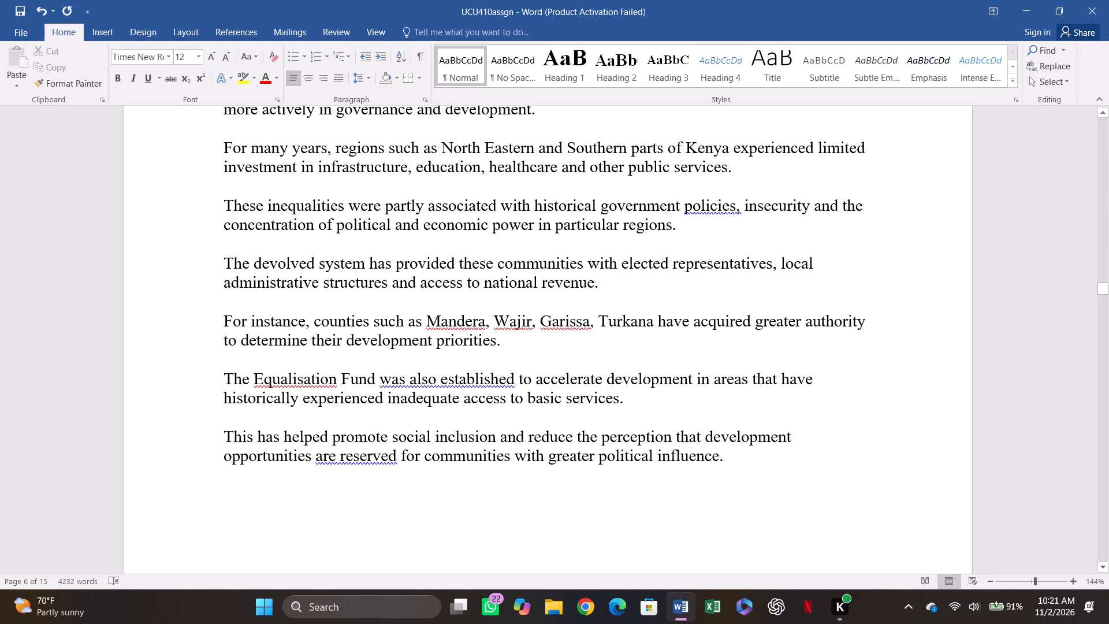
key(comma)
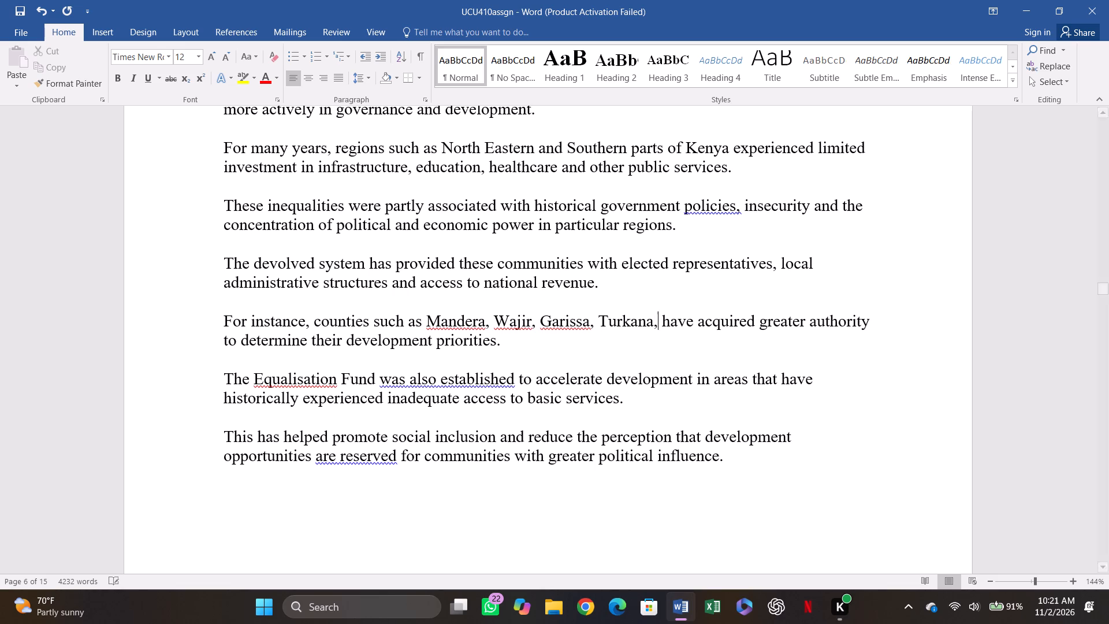
key(space)
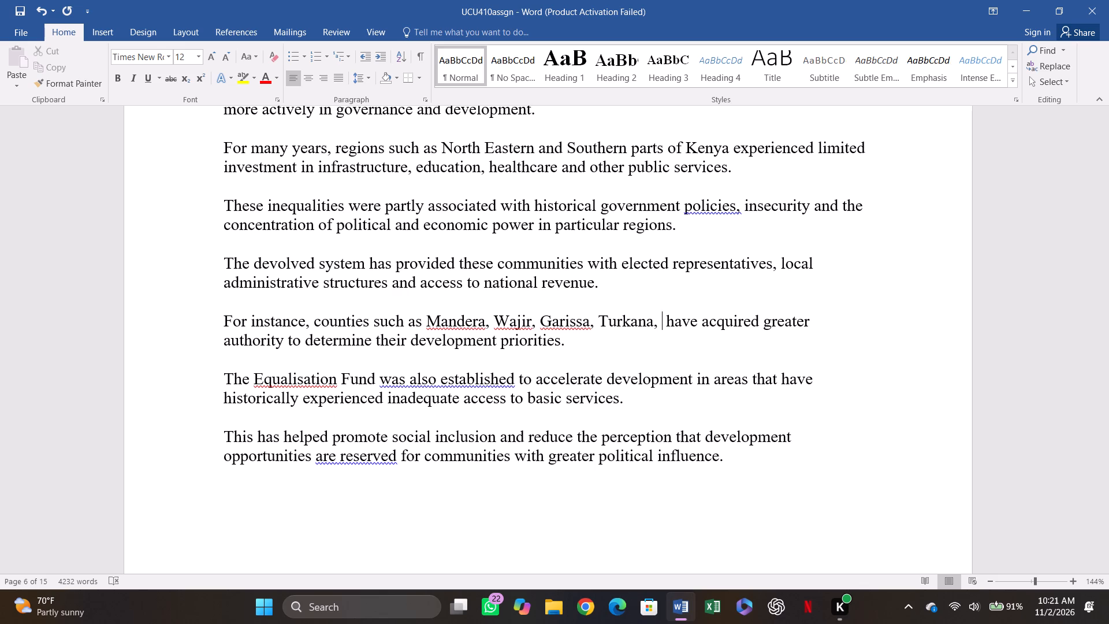
key(shift+l)
text(amu)
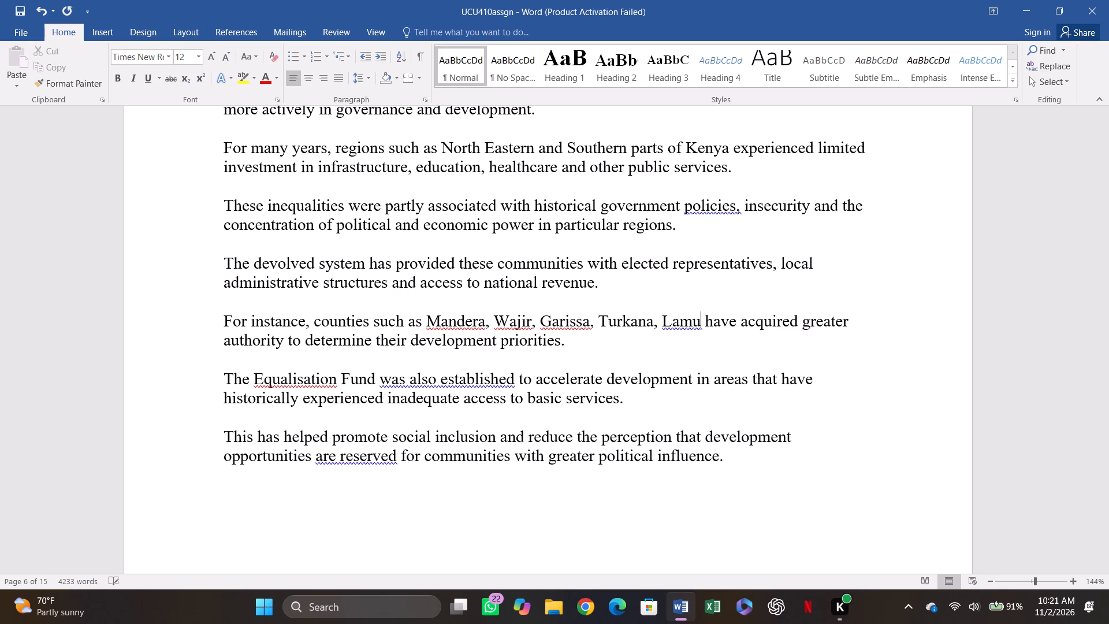
key(space)
text(and)
key(space)
key(shift+k)
text(wale)
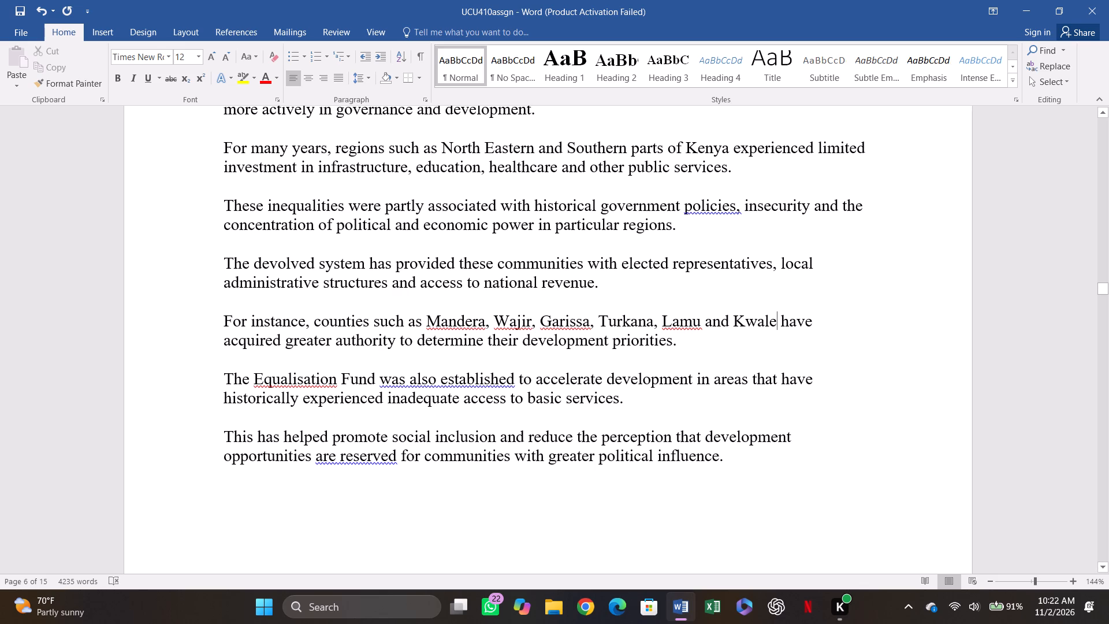
scroll(690, 354, down, 1)
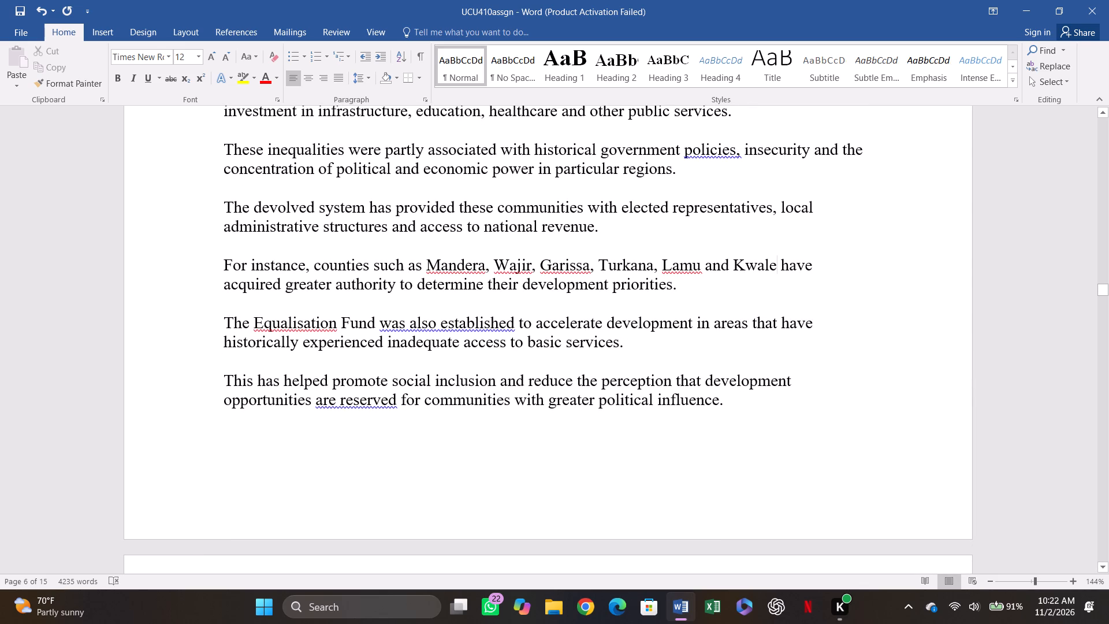
click(657, 265)
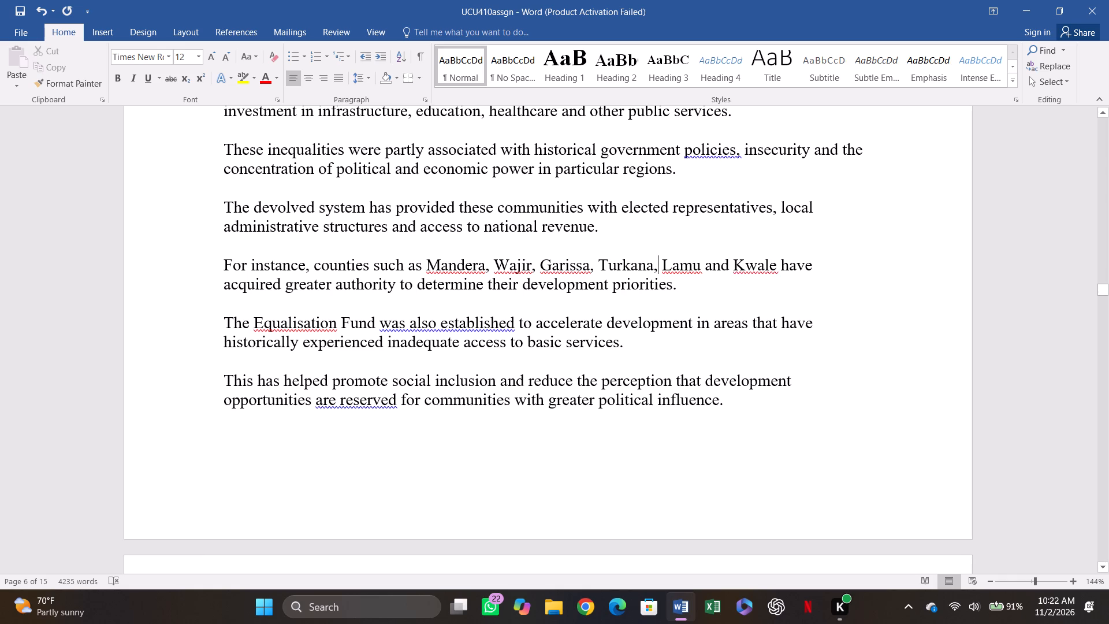
click(662, 264)
key(space)
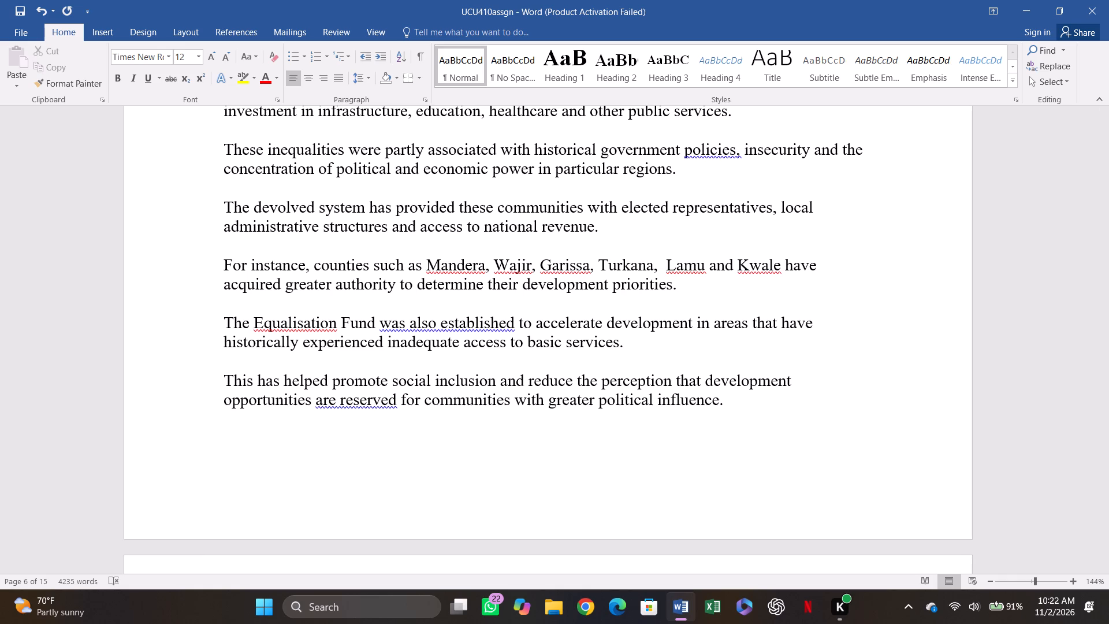
key(BackSpace)
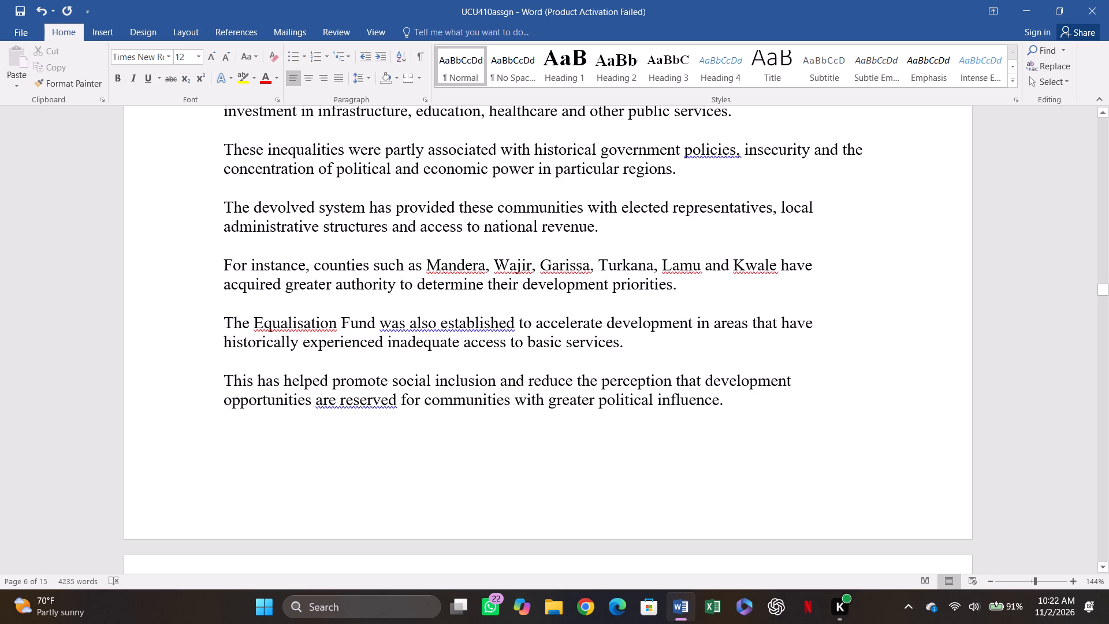
Respell "Equalisation" as "Equalization" in the sentence about the Fund.
scroll(781, 307, down, 1)
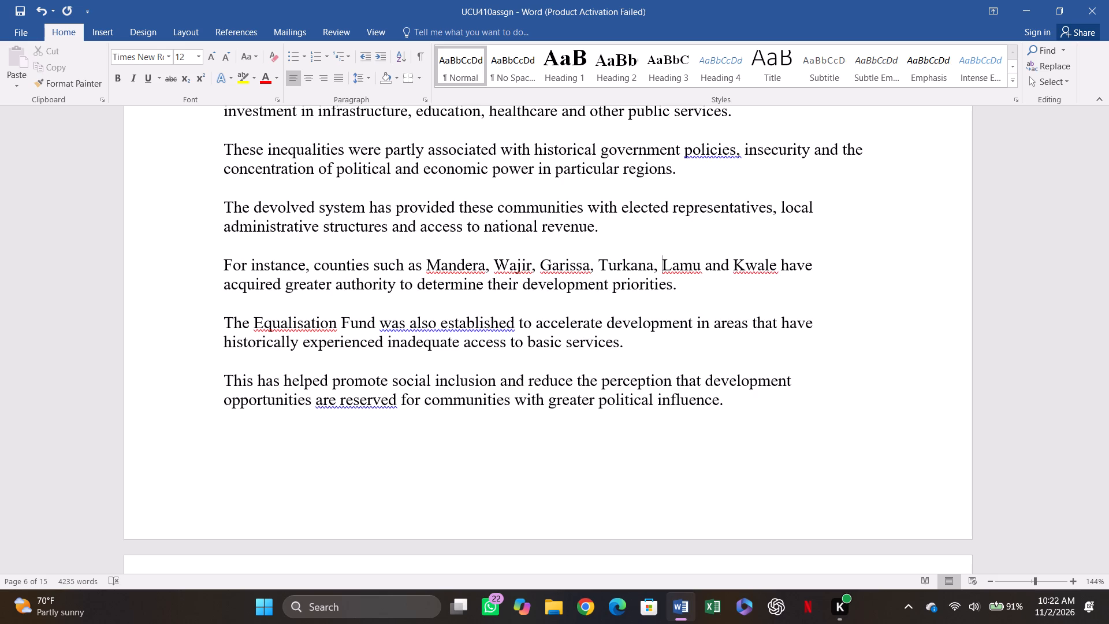
scroll(781, 307, down, 1)
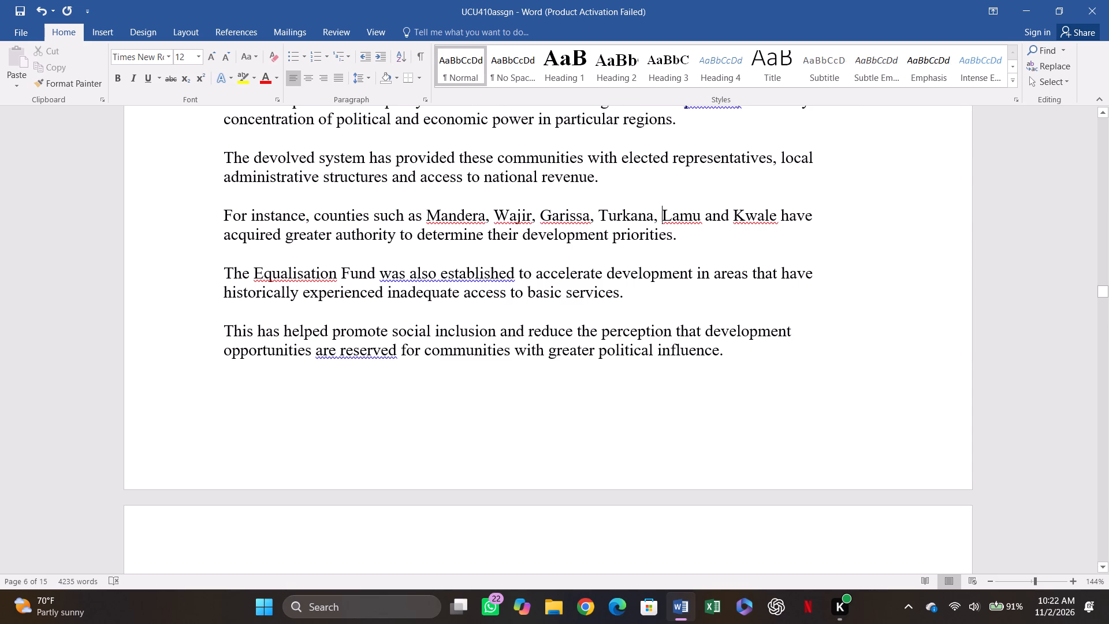
click(300, 270)
key(BackSpace)
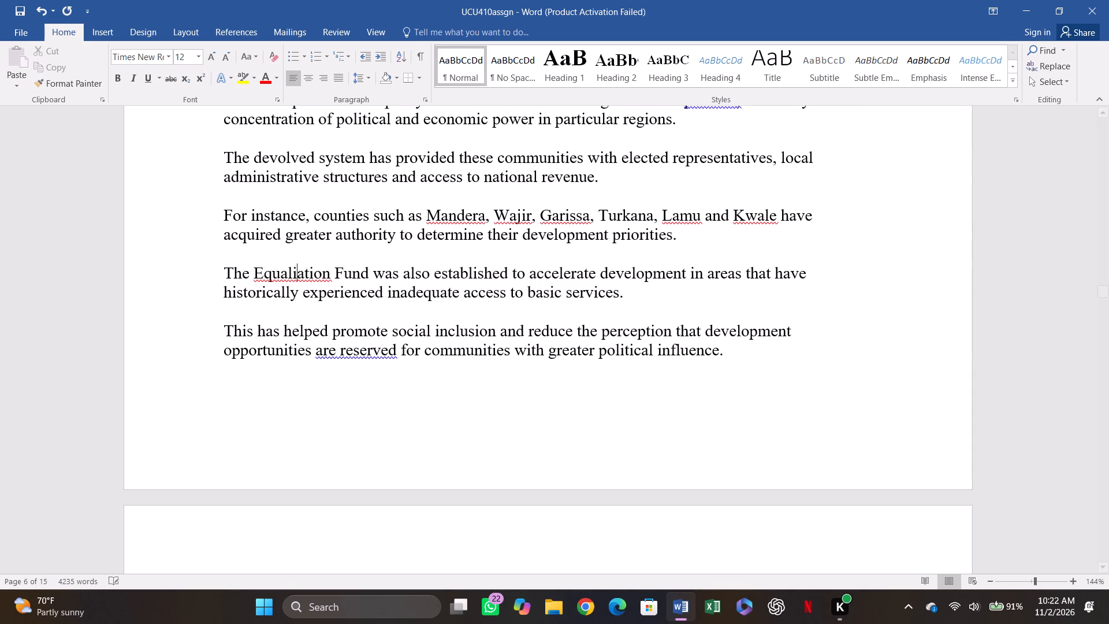
key(z)
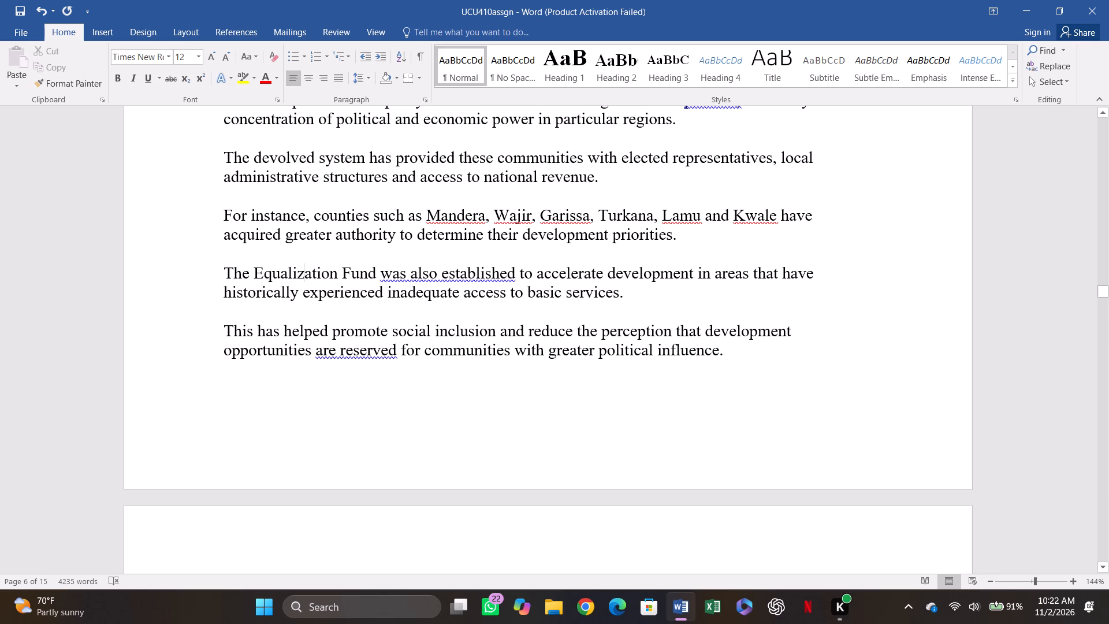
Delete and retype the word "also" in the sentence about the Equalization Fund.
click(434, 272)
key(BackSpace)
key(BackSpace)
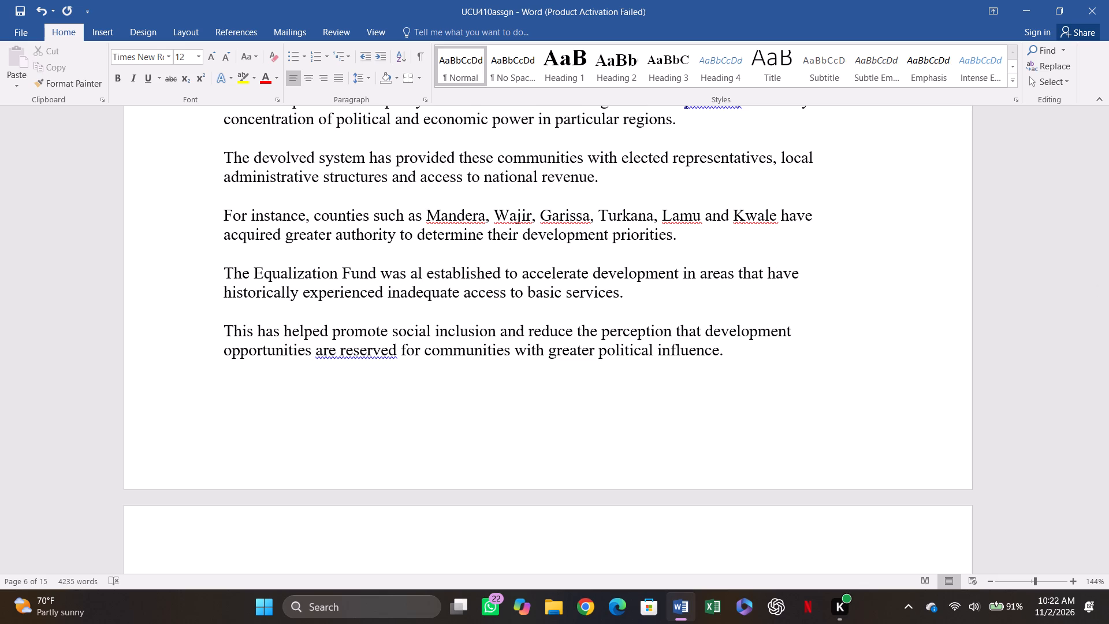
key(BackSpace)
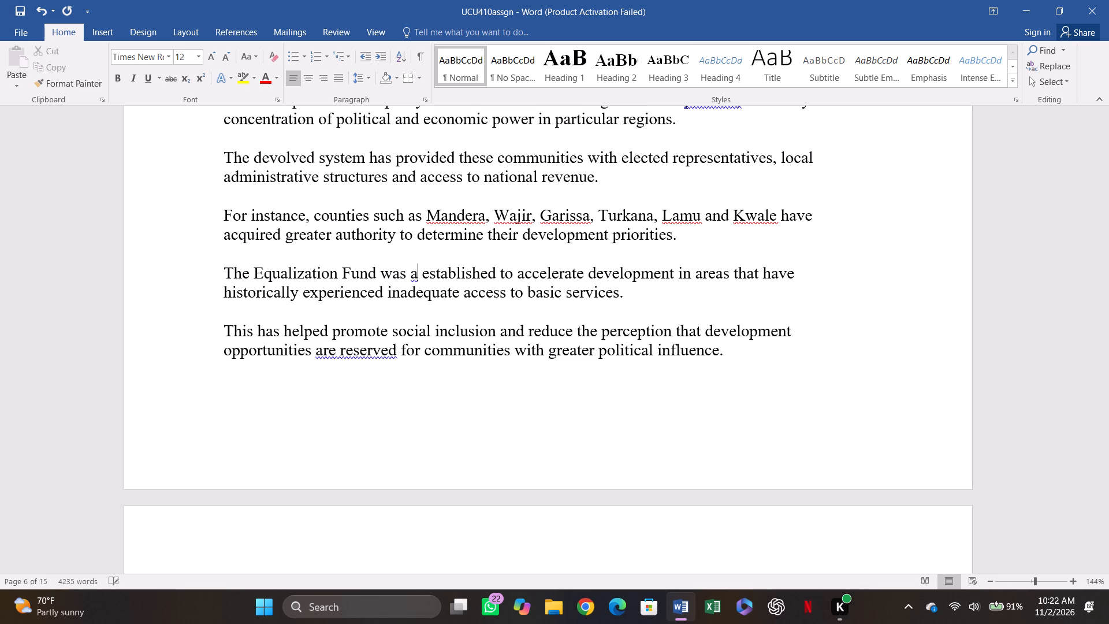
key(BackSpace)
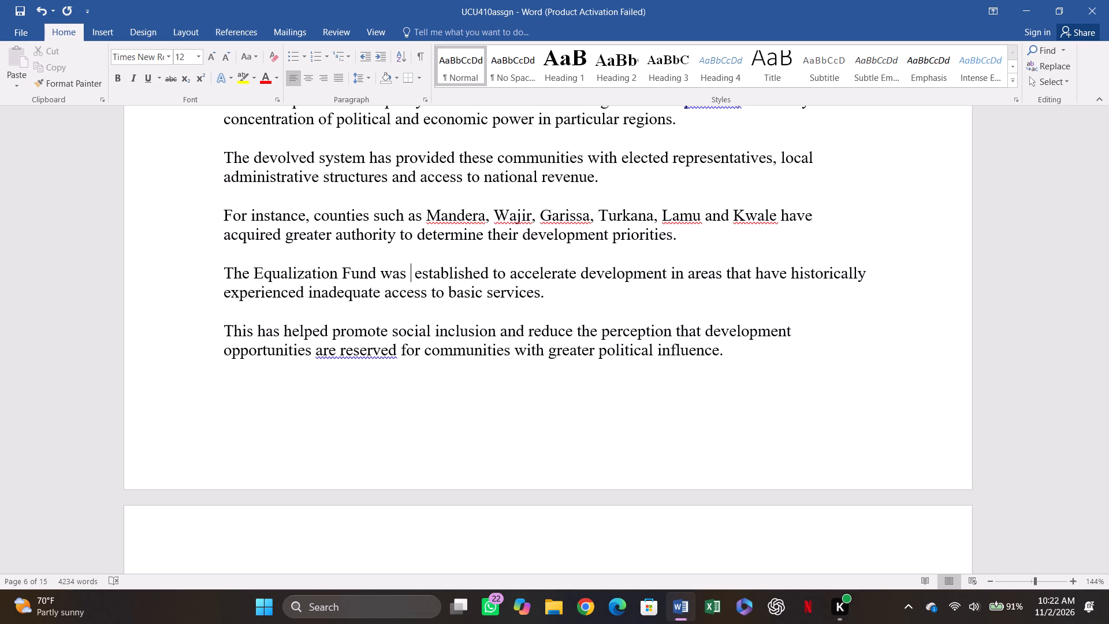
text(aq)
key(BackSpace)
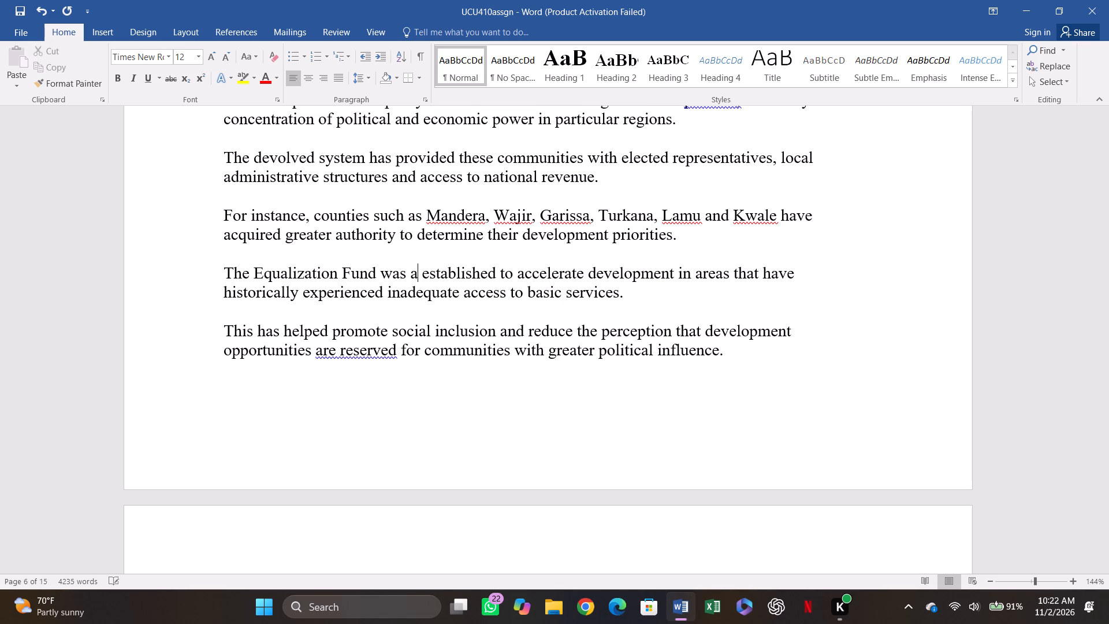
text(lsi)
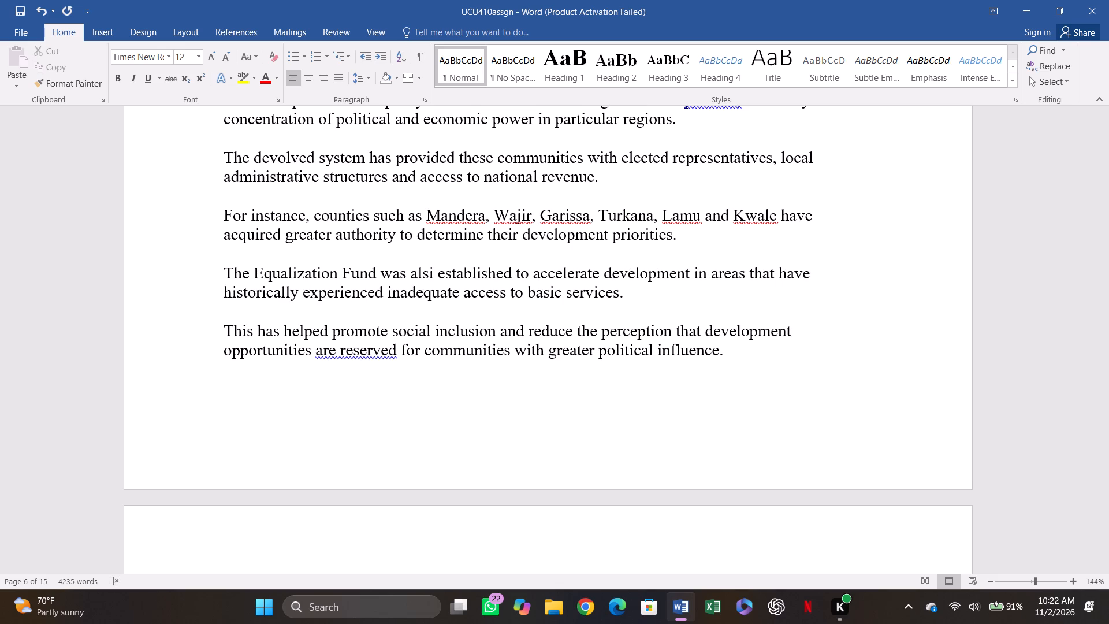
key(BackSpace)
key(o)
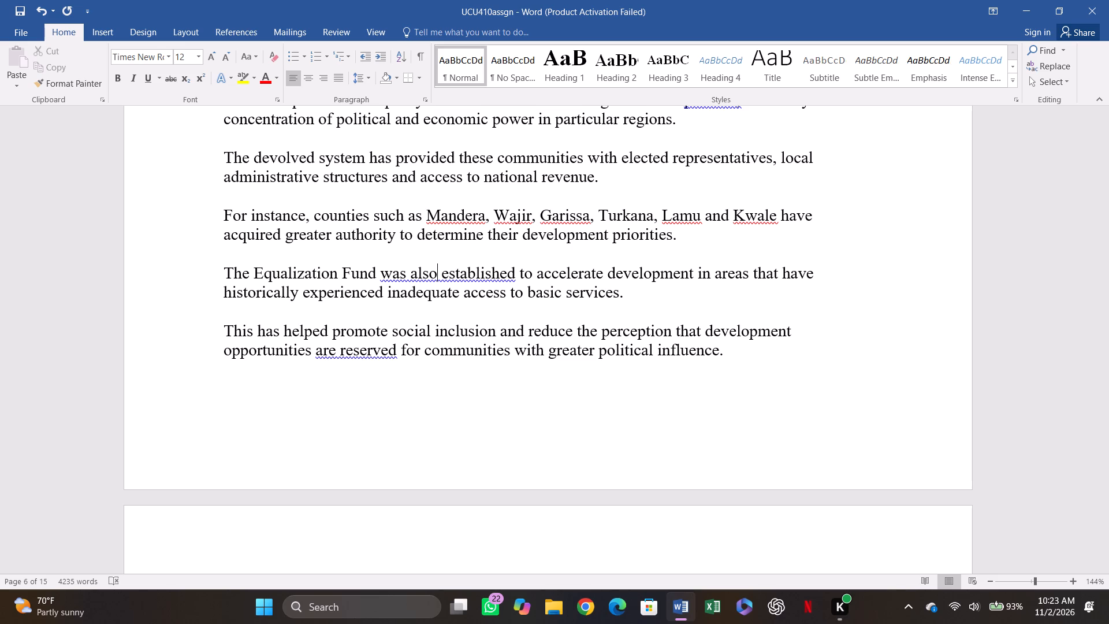
Insert "only" between "are" and "reserved" in the sentence about development opportunities and greater political influence.
click(334, 353)
key(space)
text(only)
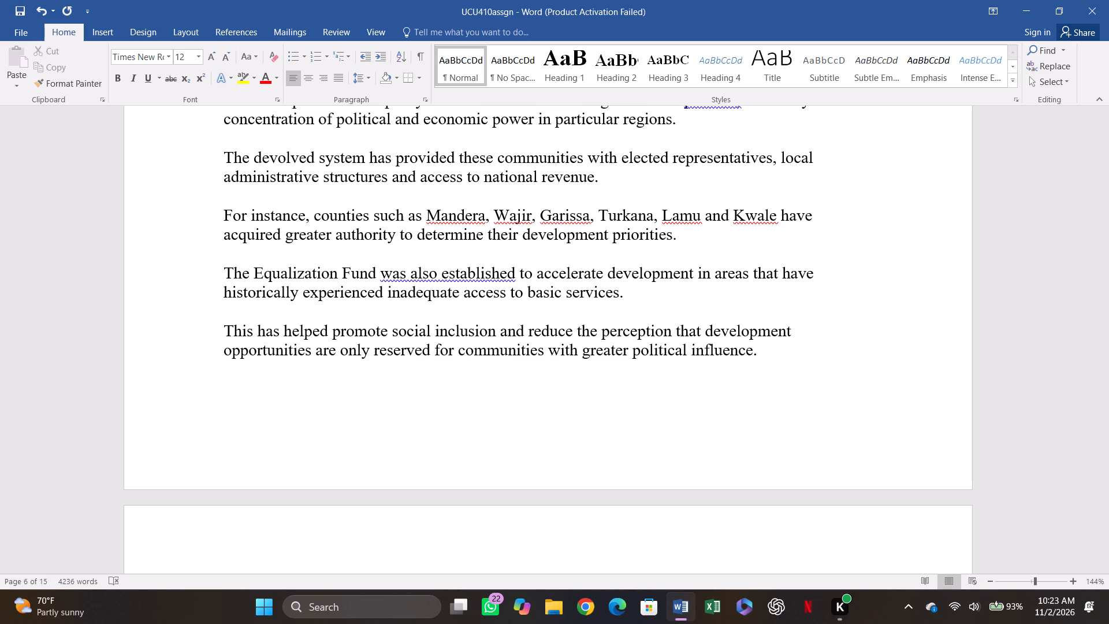
Remove the number 4.0 and the spacing above the heading "How Devolution Has Deepened Ethnic and Regional Divisions in Kenya".
scroll(437, 413, down, 1)
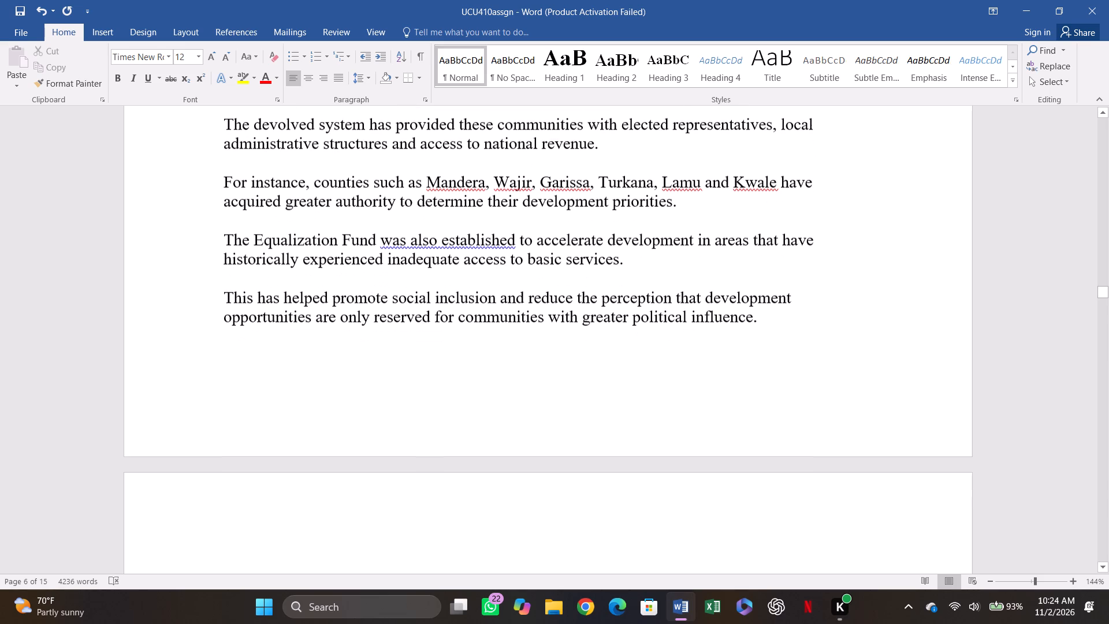
scroll(437, 413, down, 2)
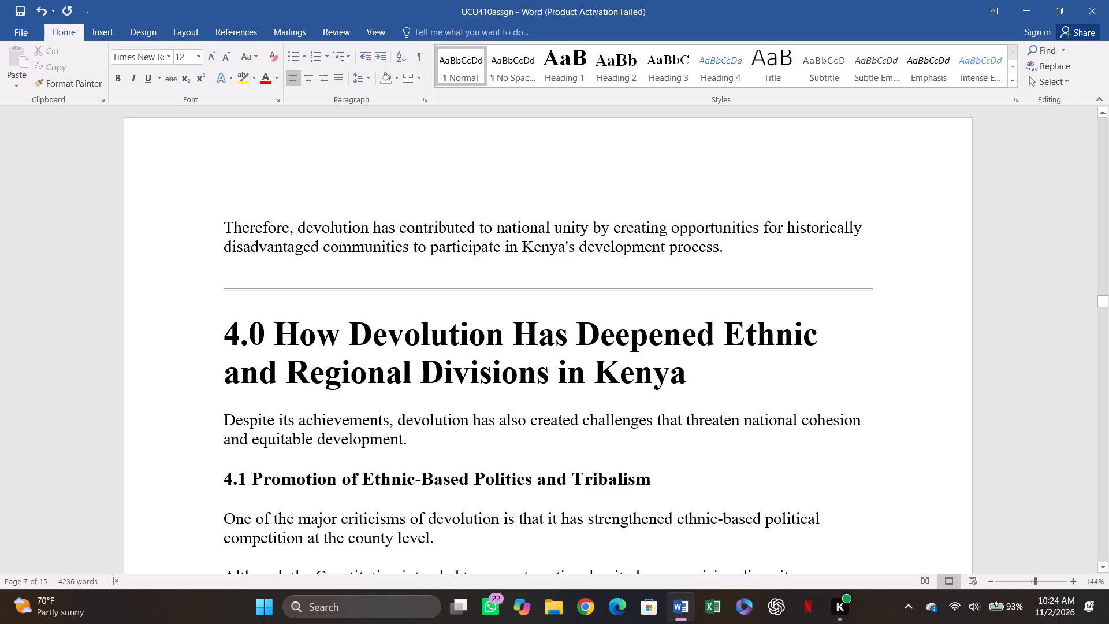
click(277, 326)
key(BackSpace)
key(BackSpace)
key(BackSpace)
key(BackSpace)
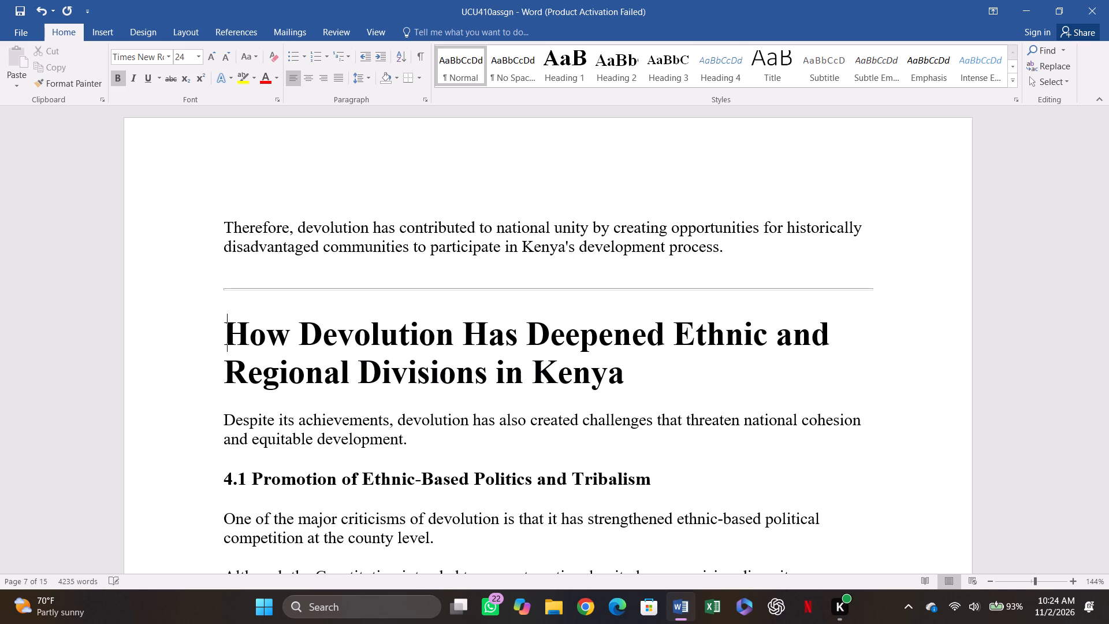
key(BackSpace)
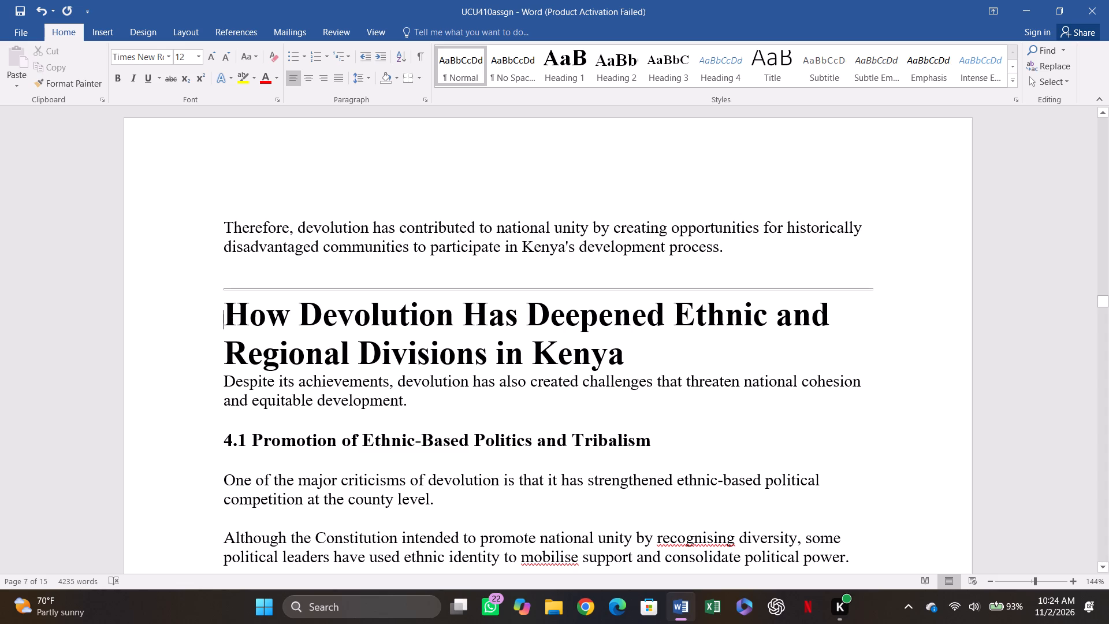
Cut the horizontal line above the heading on how devolution has deepened ethnic and regional divisions.
drag(226, 289, 272, 285)
drag(272, 285, 472, 297)
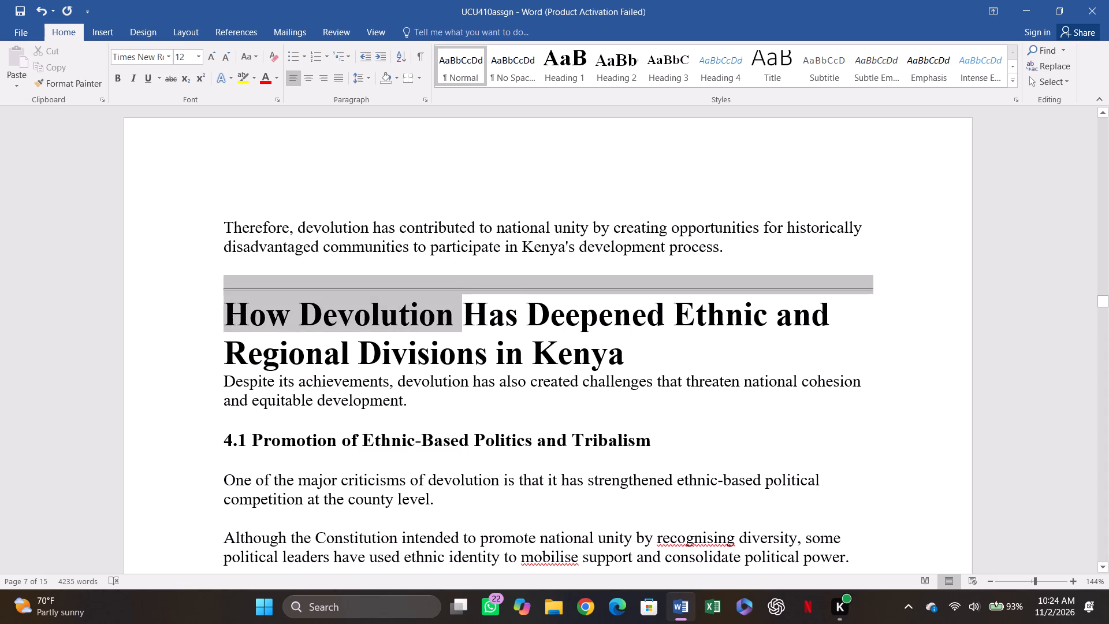
drag(472, 297, 512, 281)
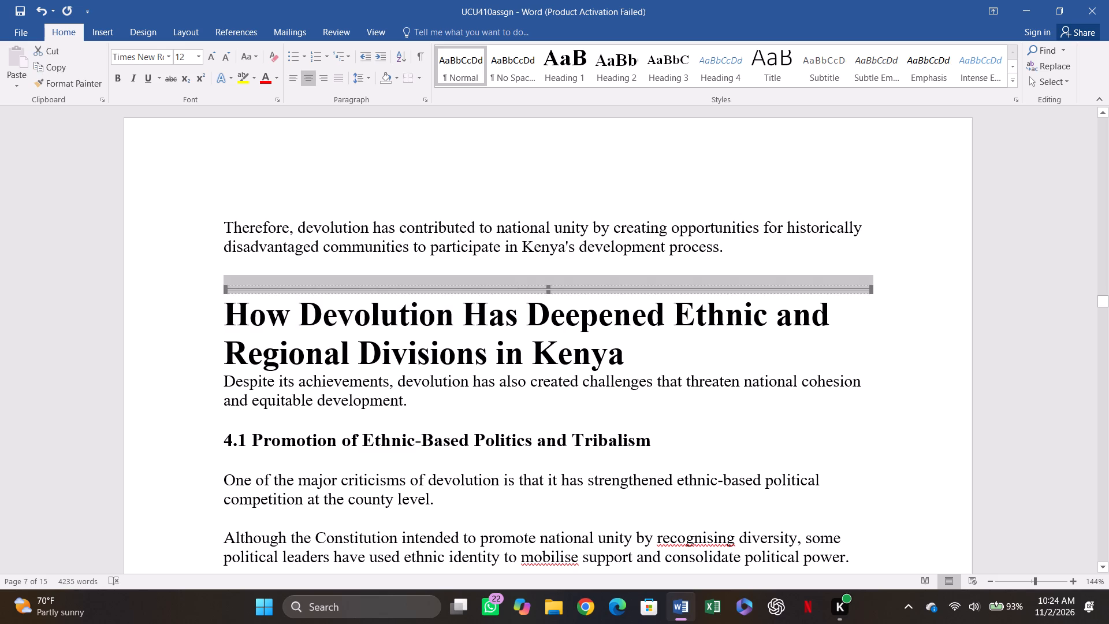
click(55, 54)
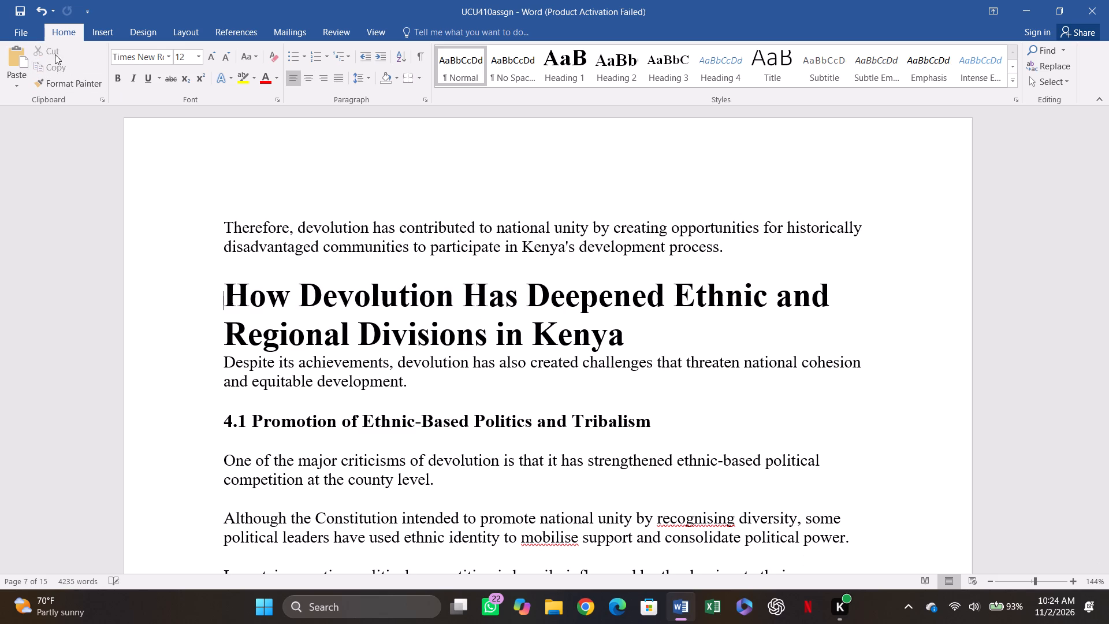
Review the preceding sections back to the main heading on how devolution has enhanced nationhood, equity and development.
scroll(206, 274, up, 2)
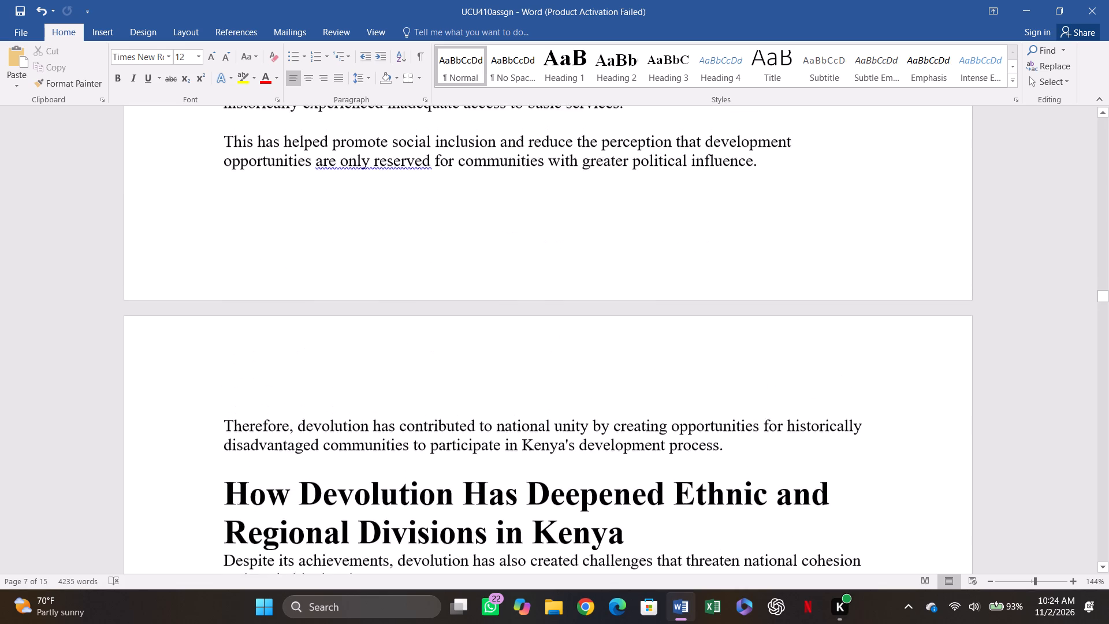
scroll(206, 274, up, 2)
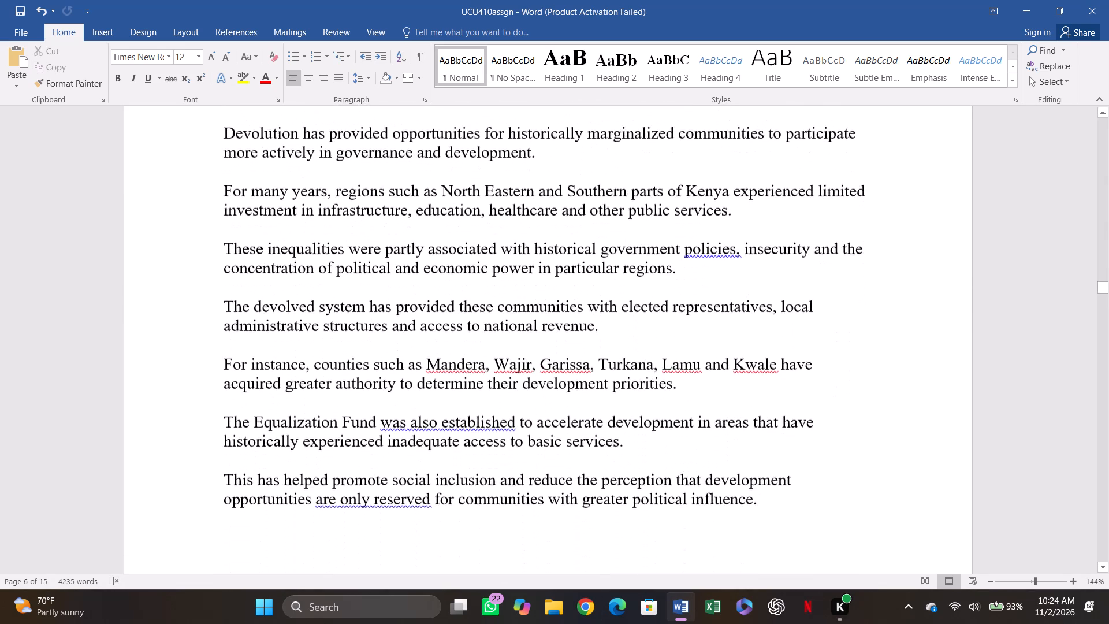
scroll(206, 274, up, 3)
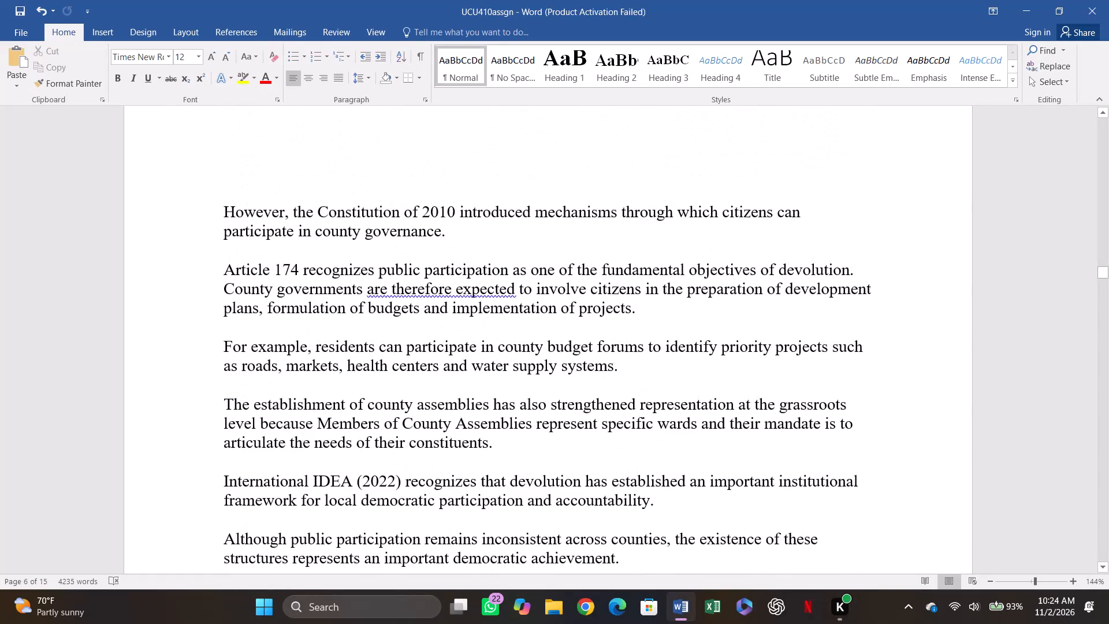
scroll(206, 274, up, 4)
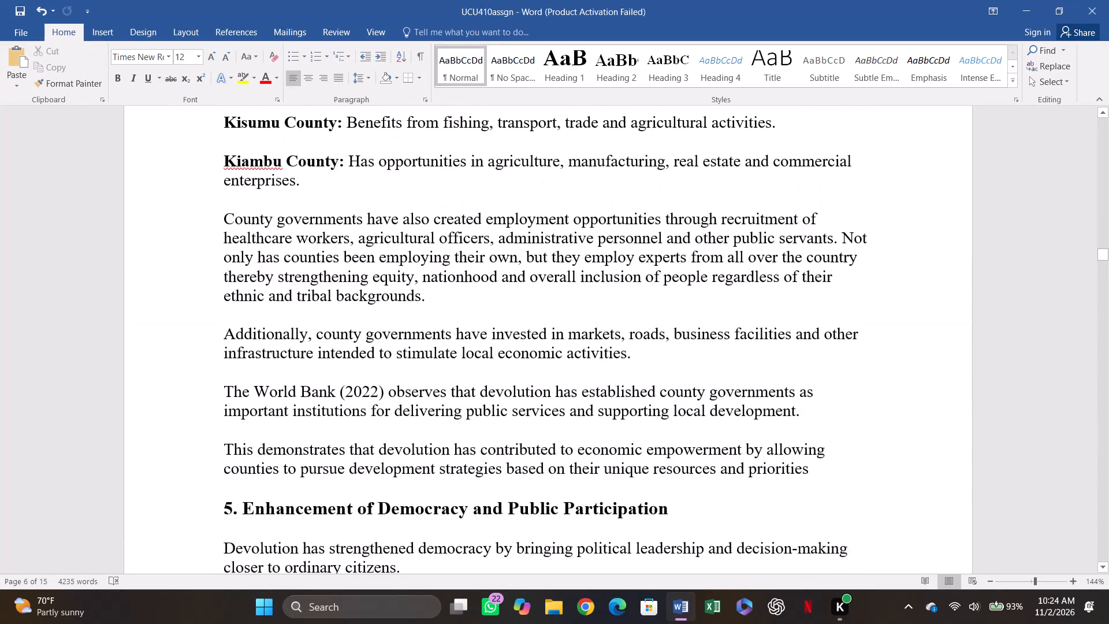
scroll(206, 274, up, 5)
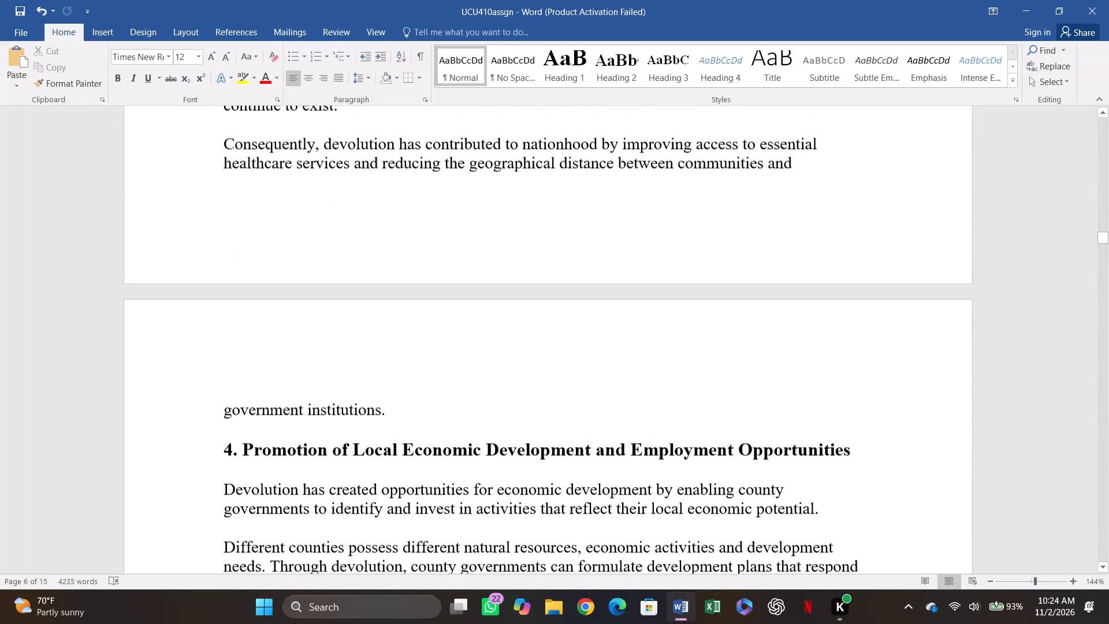
scroll(206, 274, up, 5)
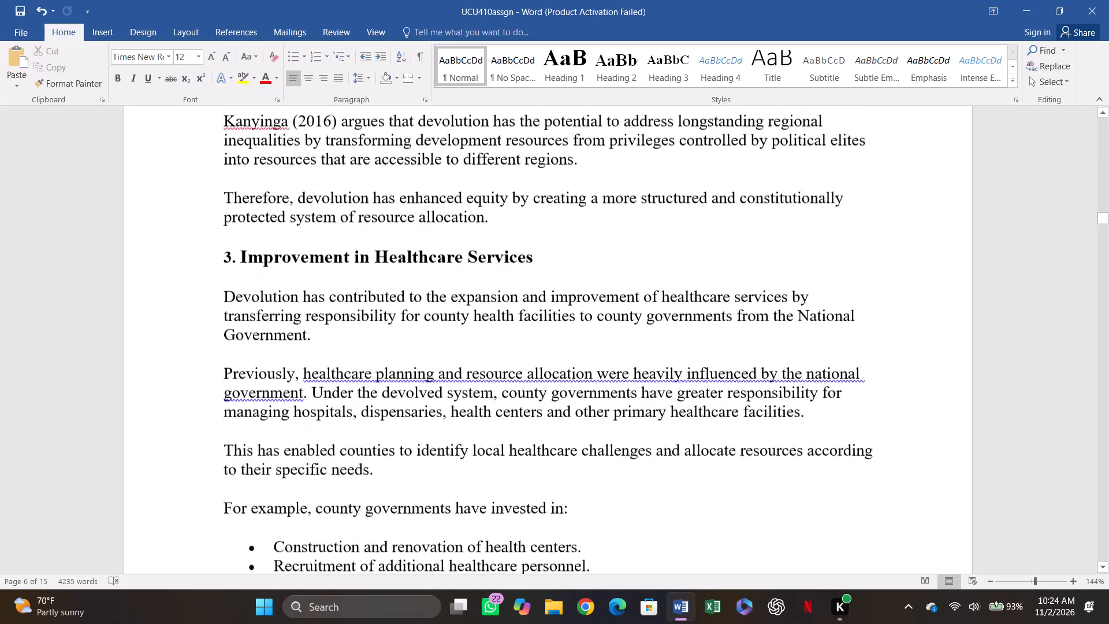
scroll(206, 274, up, 6)
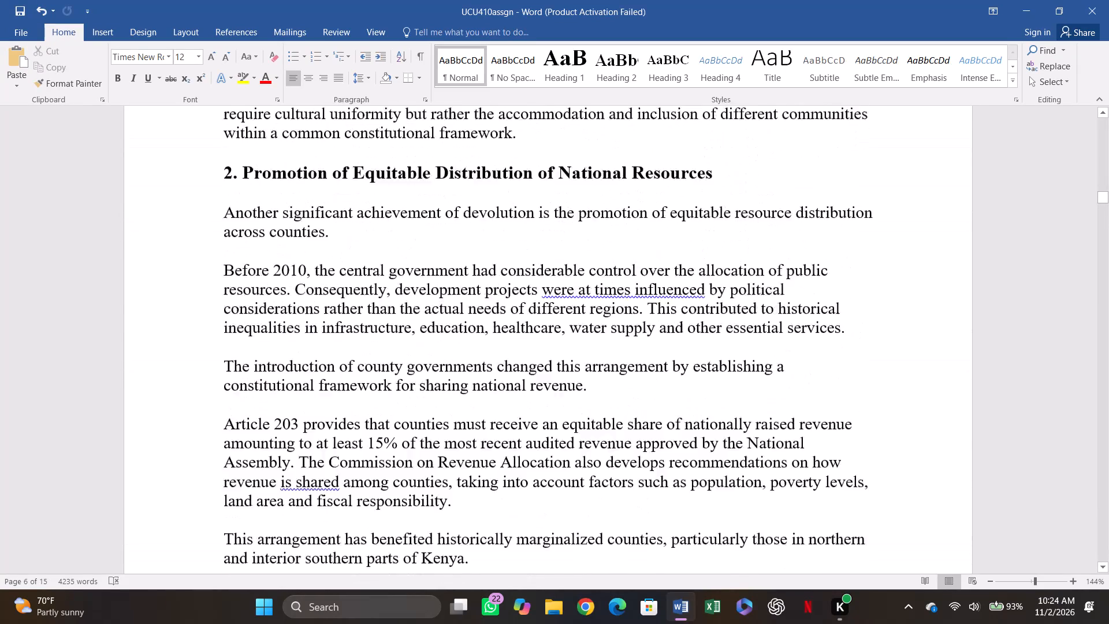
scroll(206, 274, up, 6)
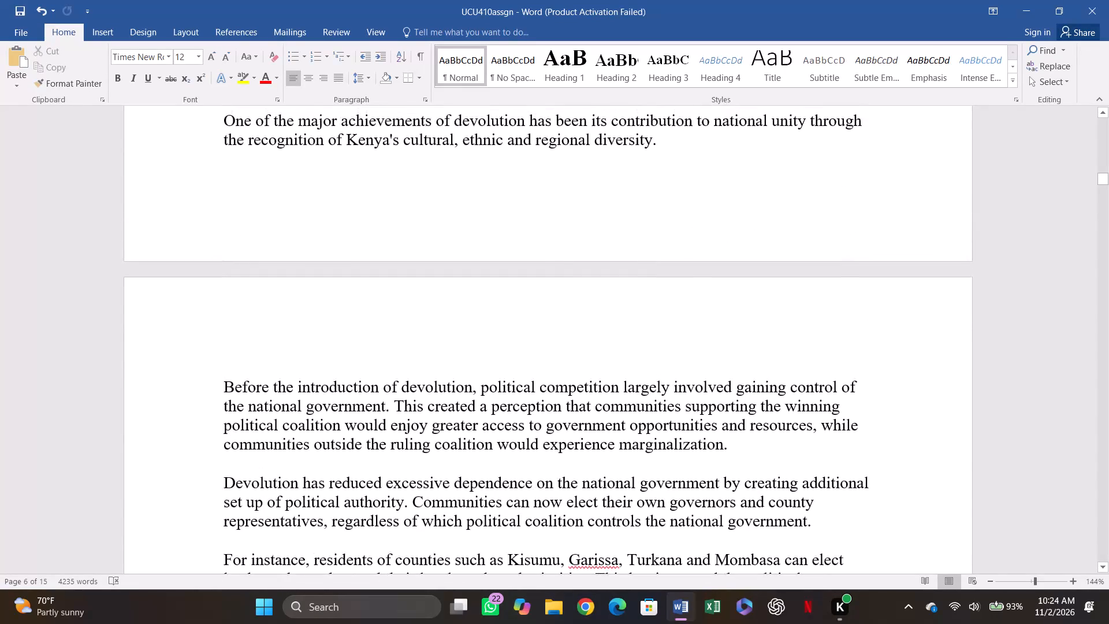
scroll(206, 274, up, 1)
Correct the first subheading to read "1. Promotion of National Unity by Recognition of Diversity", adding the missing space and lowercasing "by".
scroll(206, 274, down, 1)
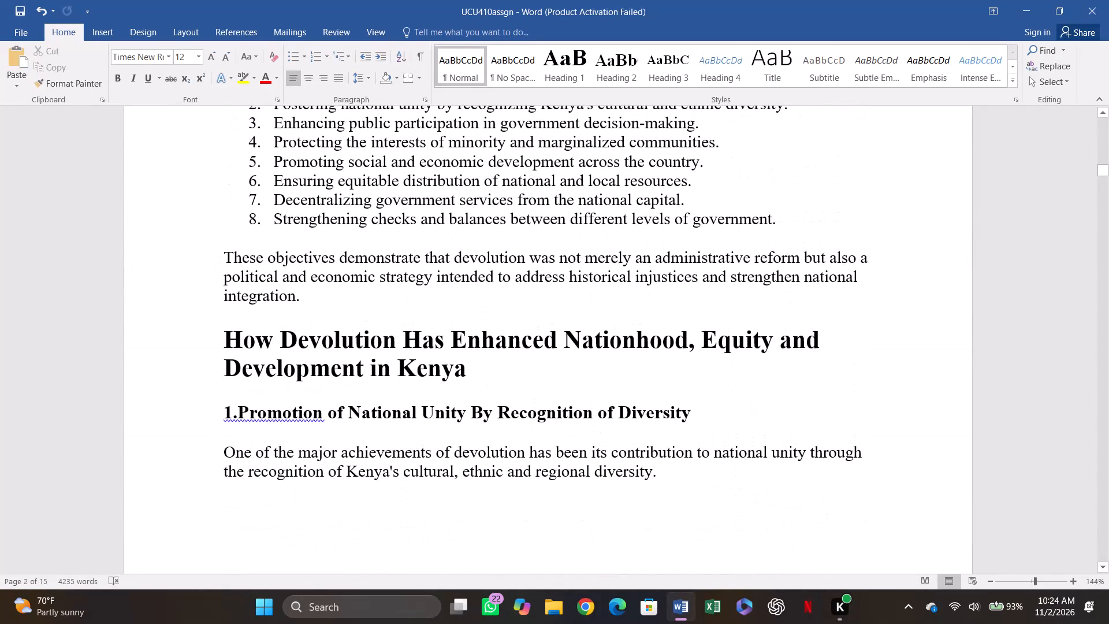
scroll(206, 274, down, 1)
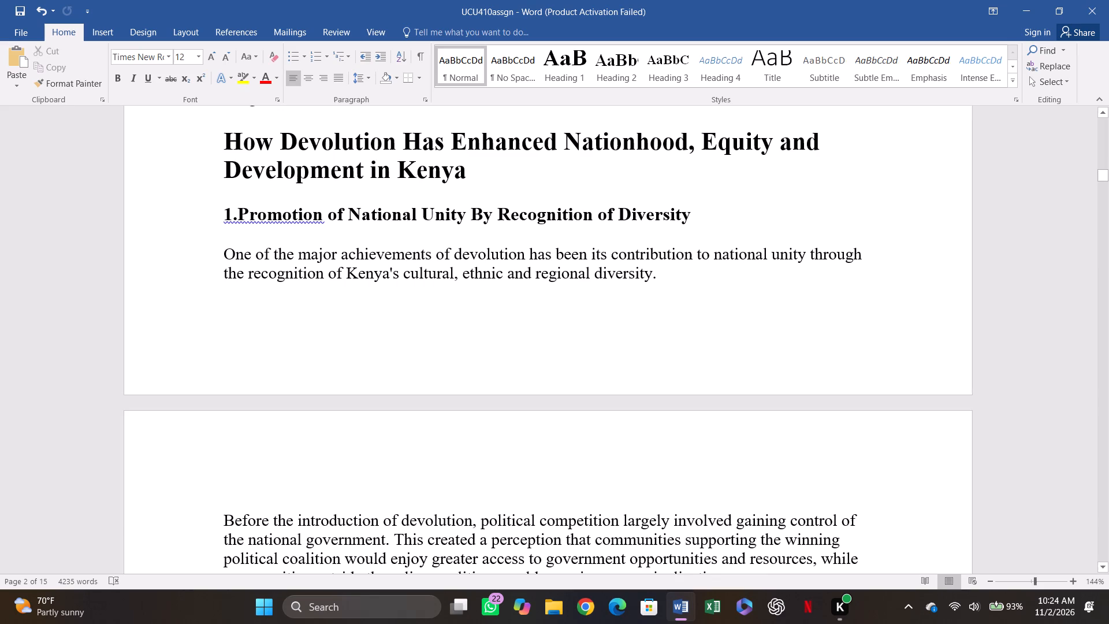
click(235, 213)
key(space)
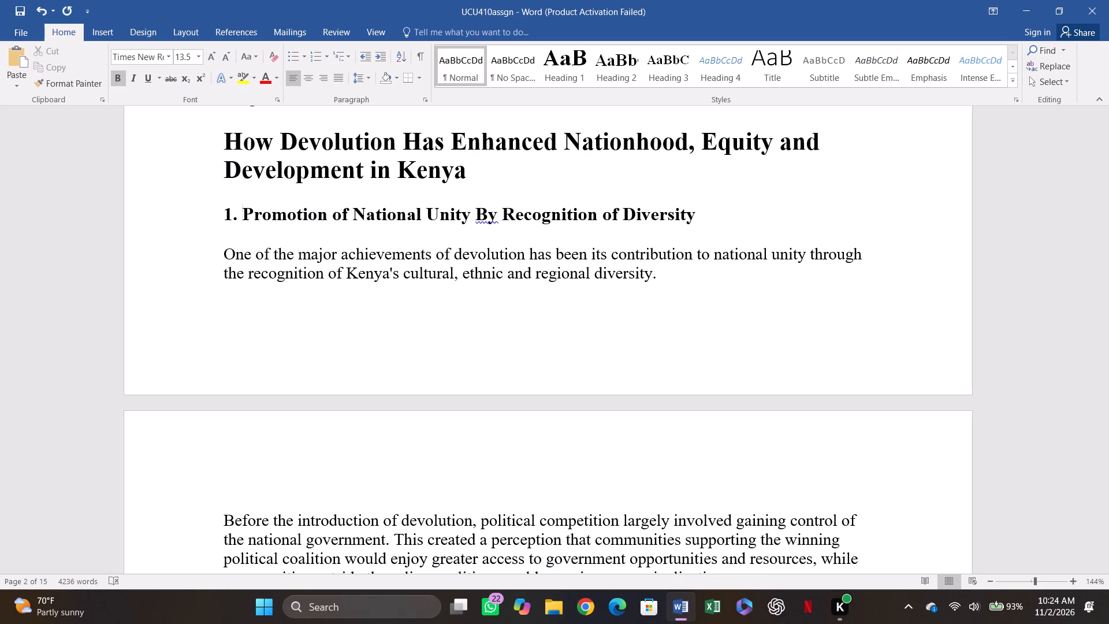
click(235, 217)
click(235, 217)
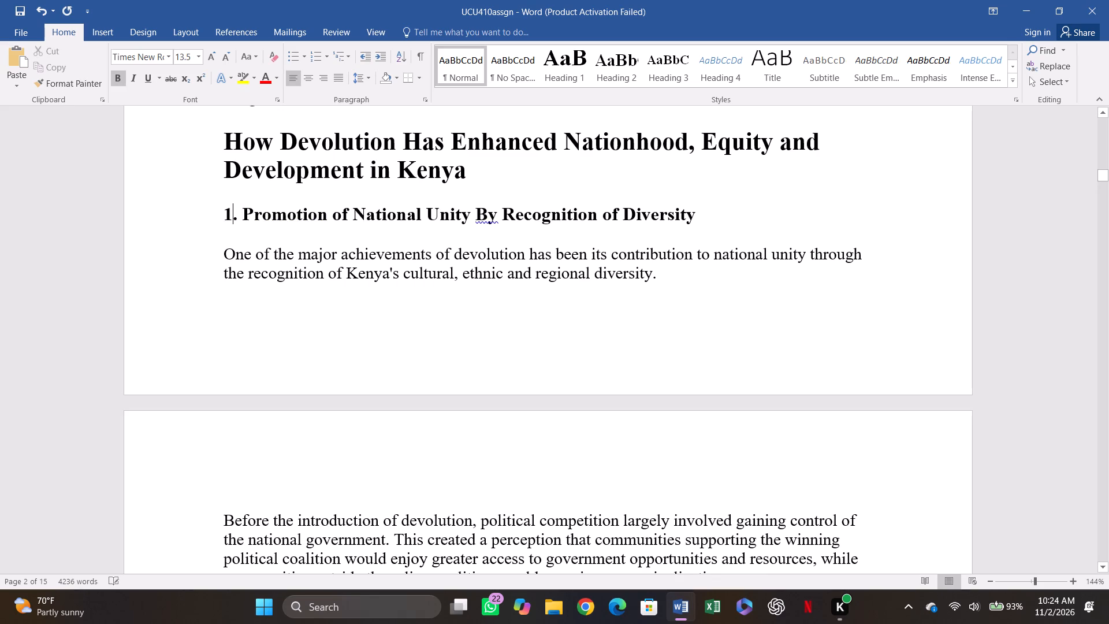
key(BackSpace)
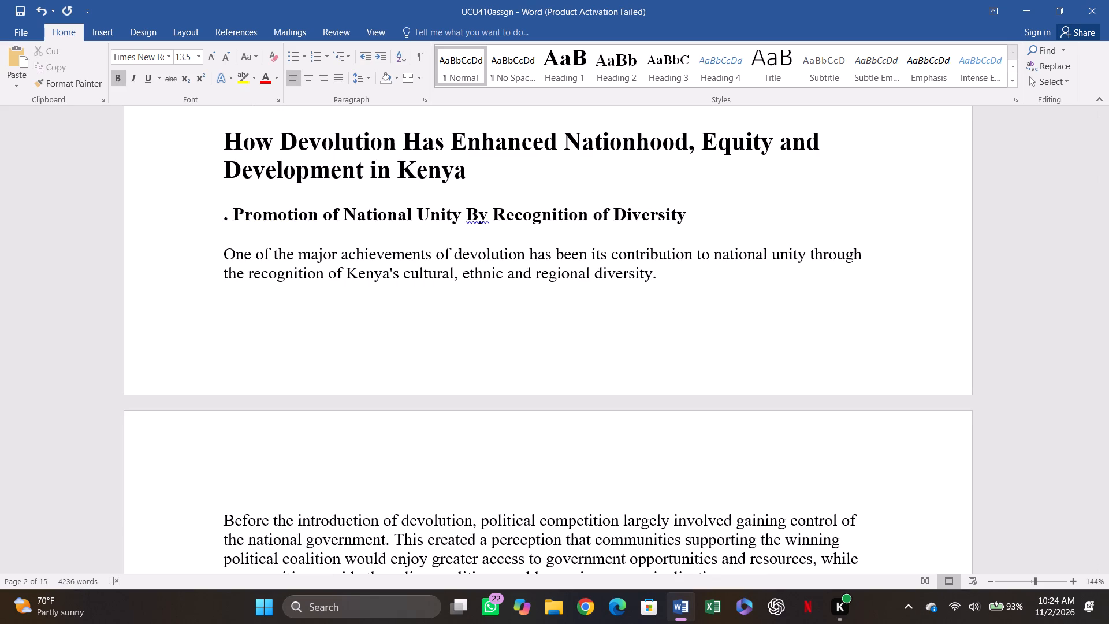
key(1)
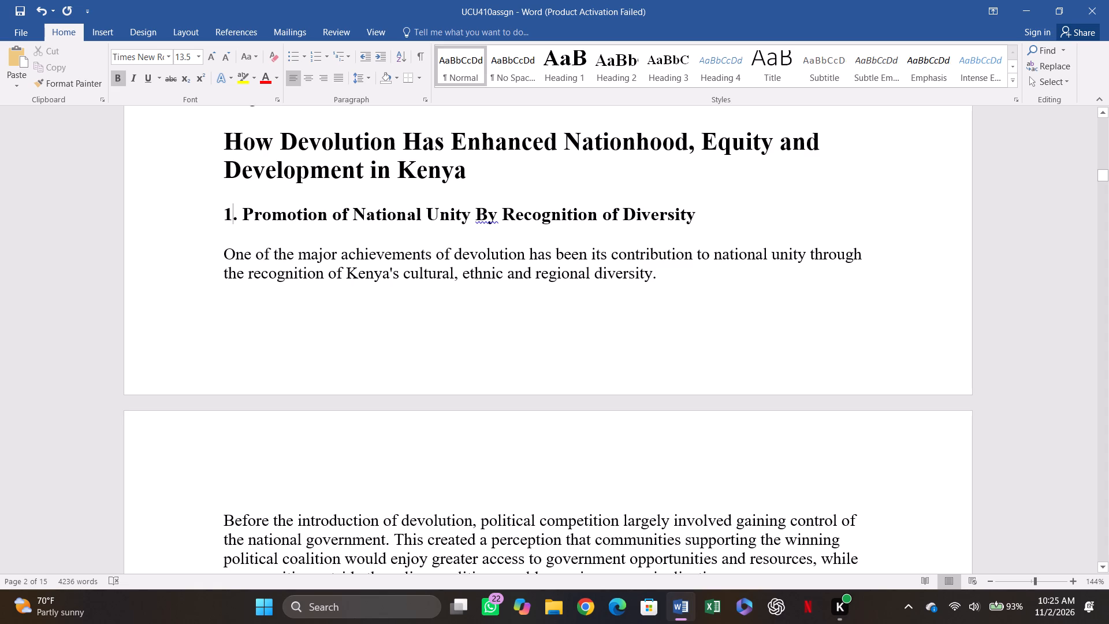
click(487, 217)
key(BackSpace)
key(b)
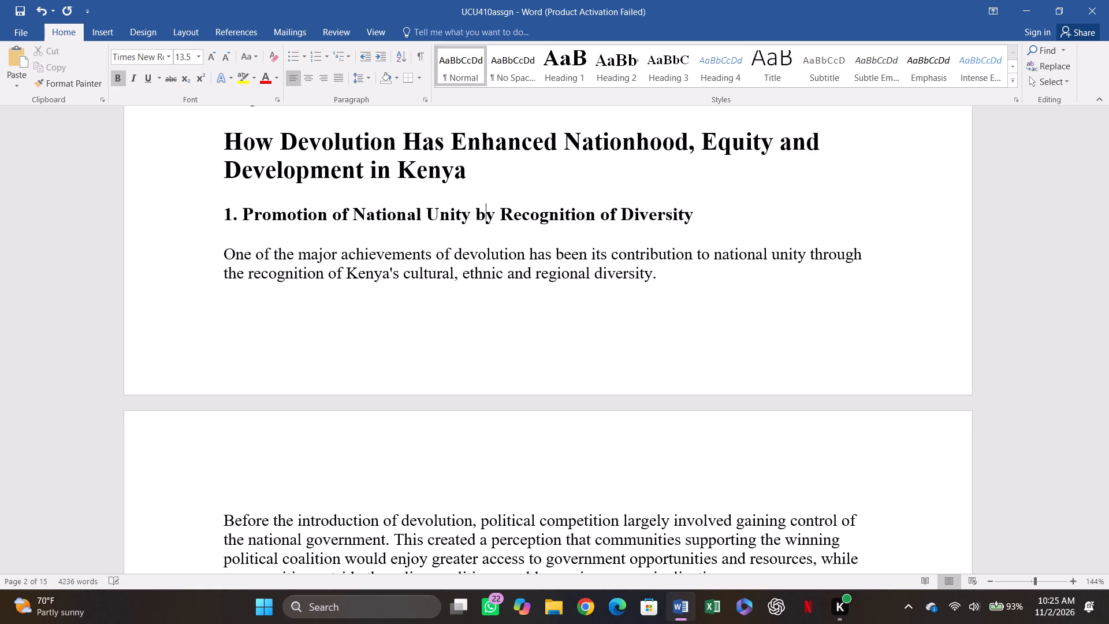
Renumber the subheading "Promotion of Ethnic-Based Politics and Tribalism" from 4.1 to "1.", keeping it on its own line below the introductory paragraph.
scroll(487, 217, down, 4)
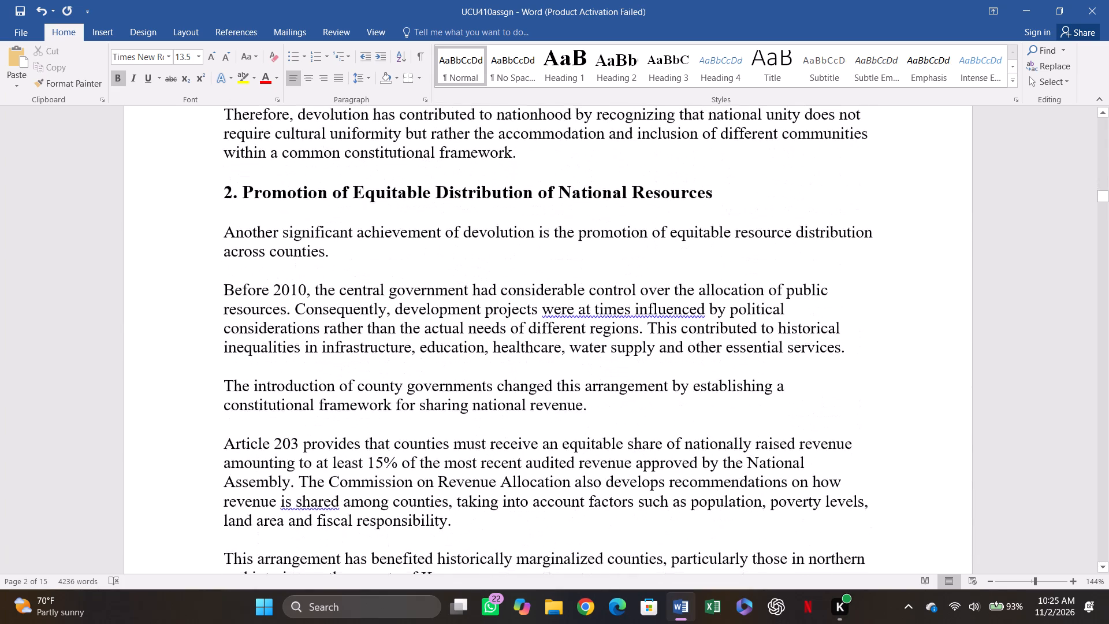
scroll(487, 217, down, 5)
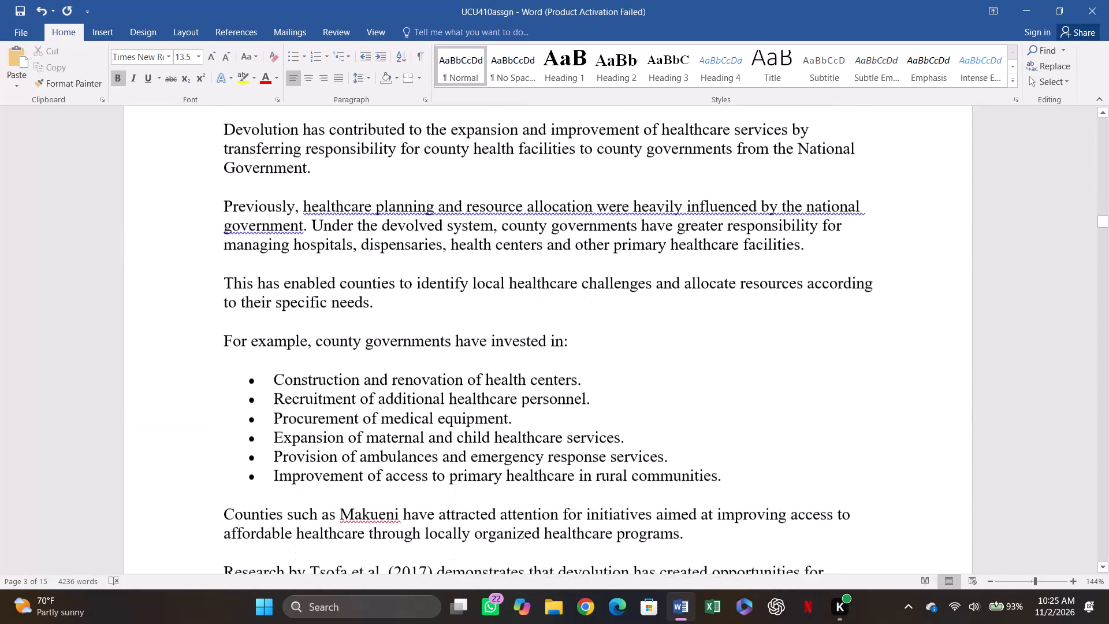
scroll(487, 217, down, 4)
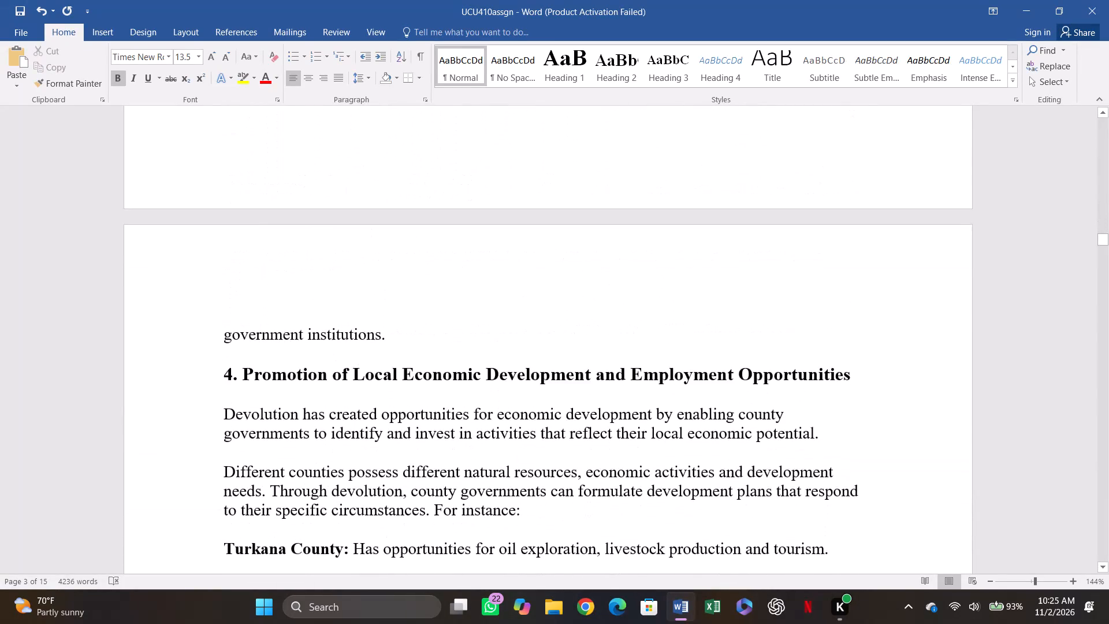
scroll(487, 217, down, 5)
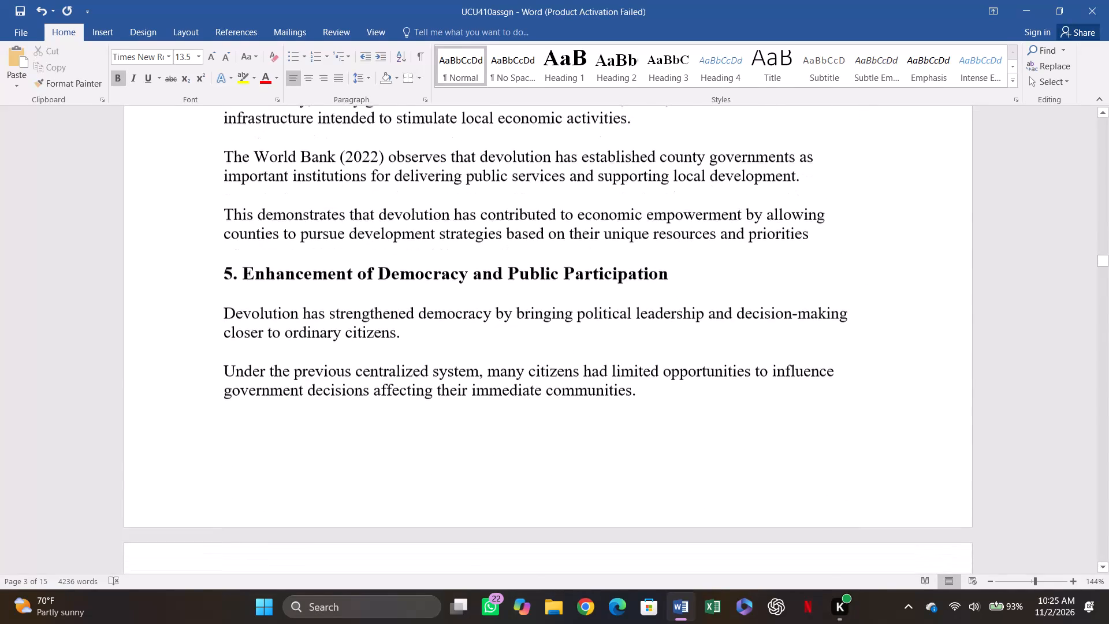
scroll(487, 217, down, 5)
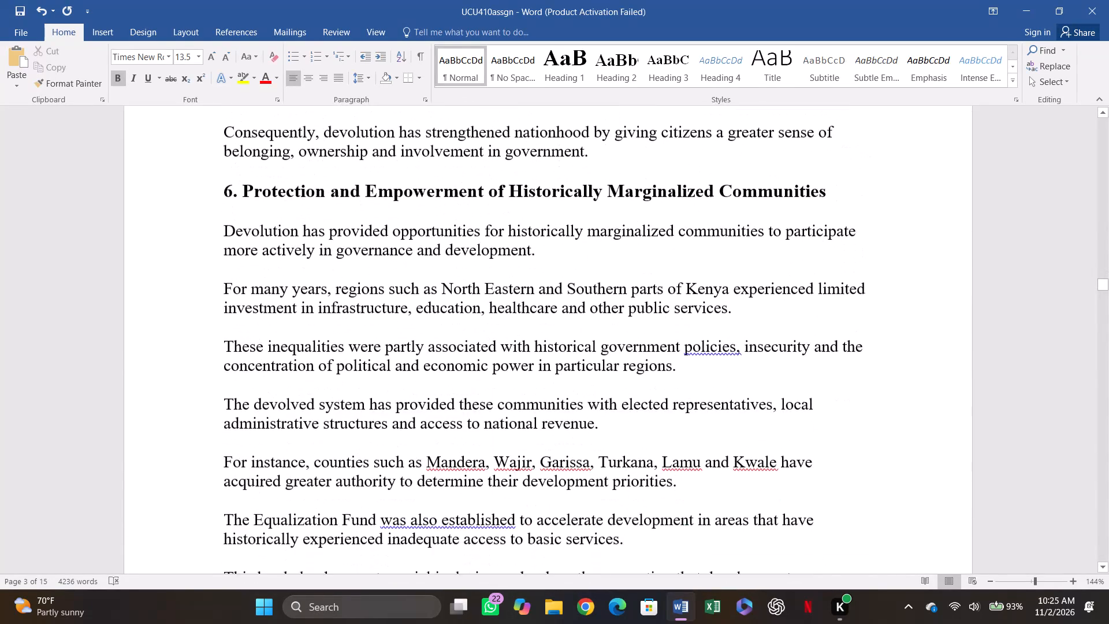
scroll(487, 217, down, 5)
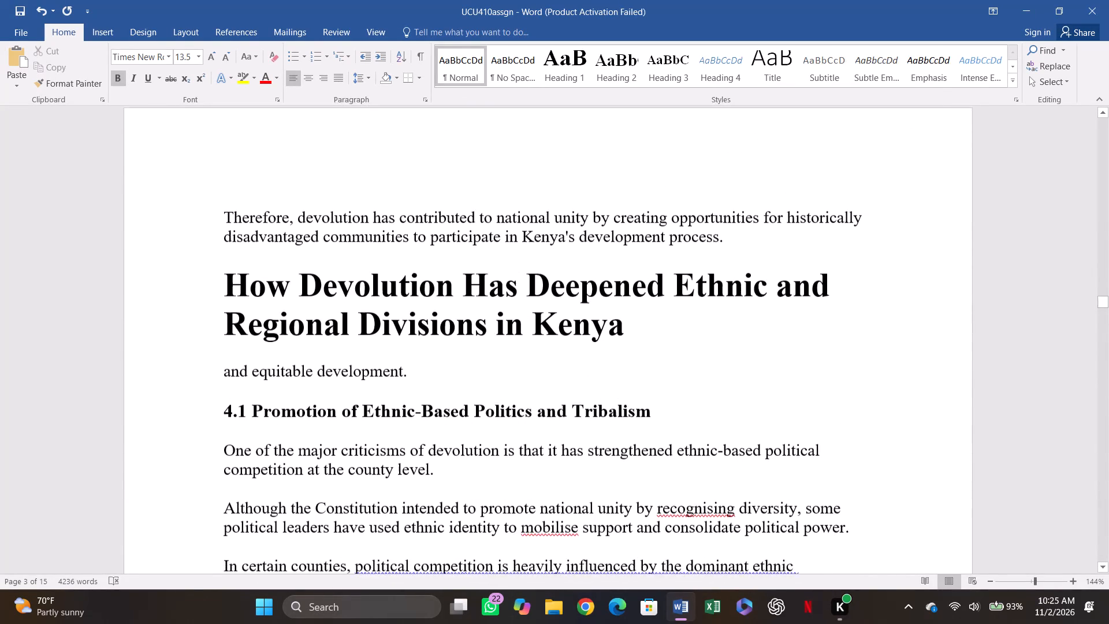
scroll(487, 217, down, 1)
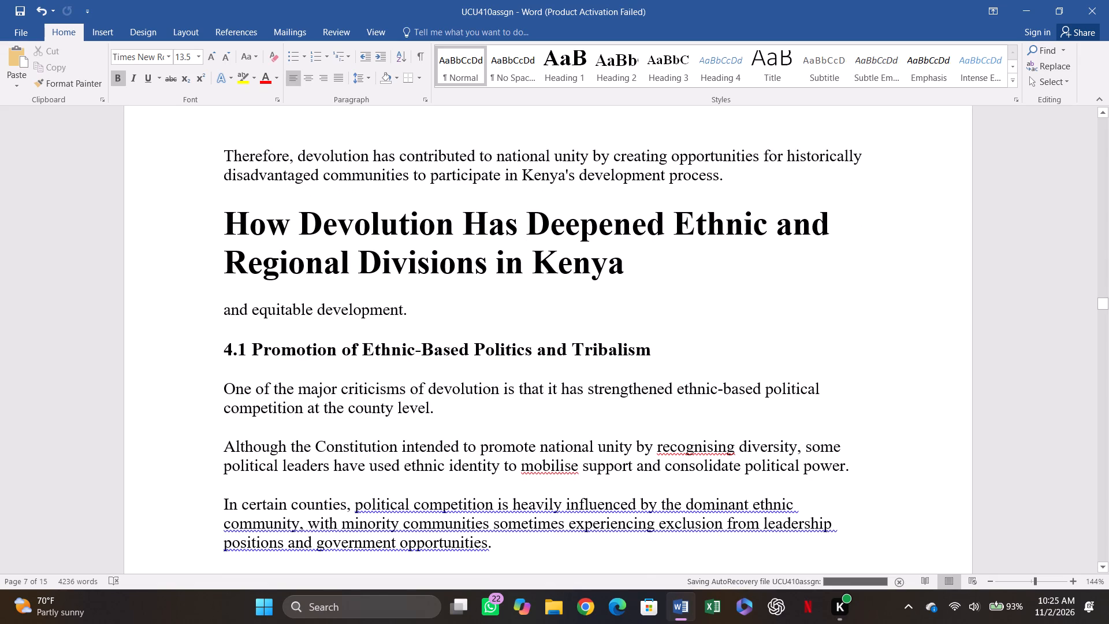
click(247, 351)
key(BackSpace)
key(BackSpace)
key(BackSpace)
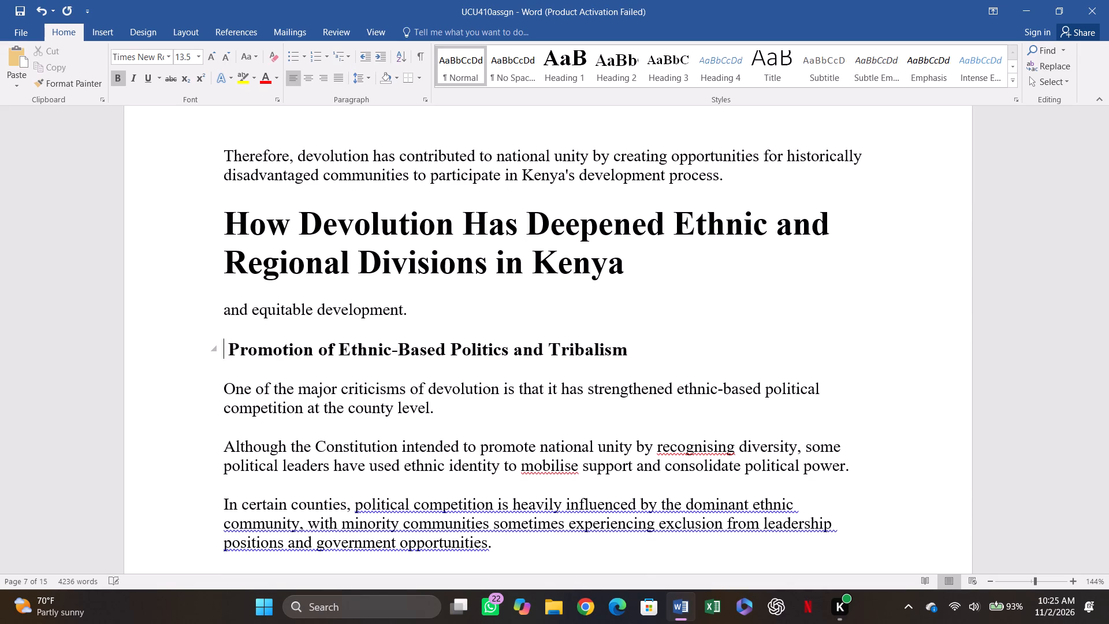
key(BackSpace)
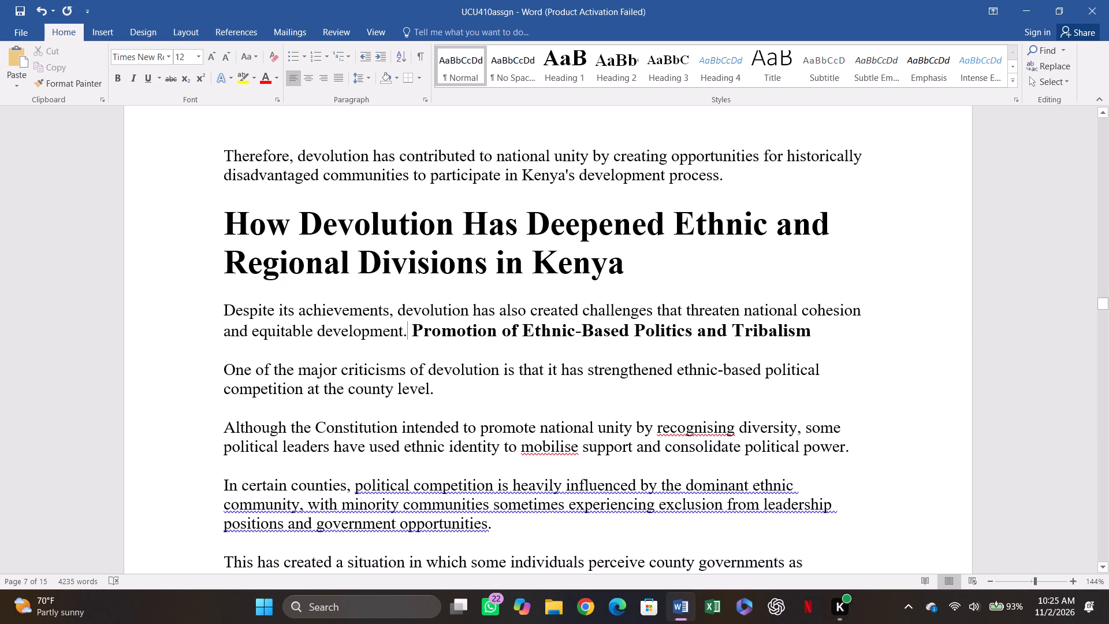
click(412, 332)
key(BackSpace)
key(Return)
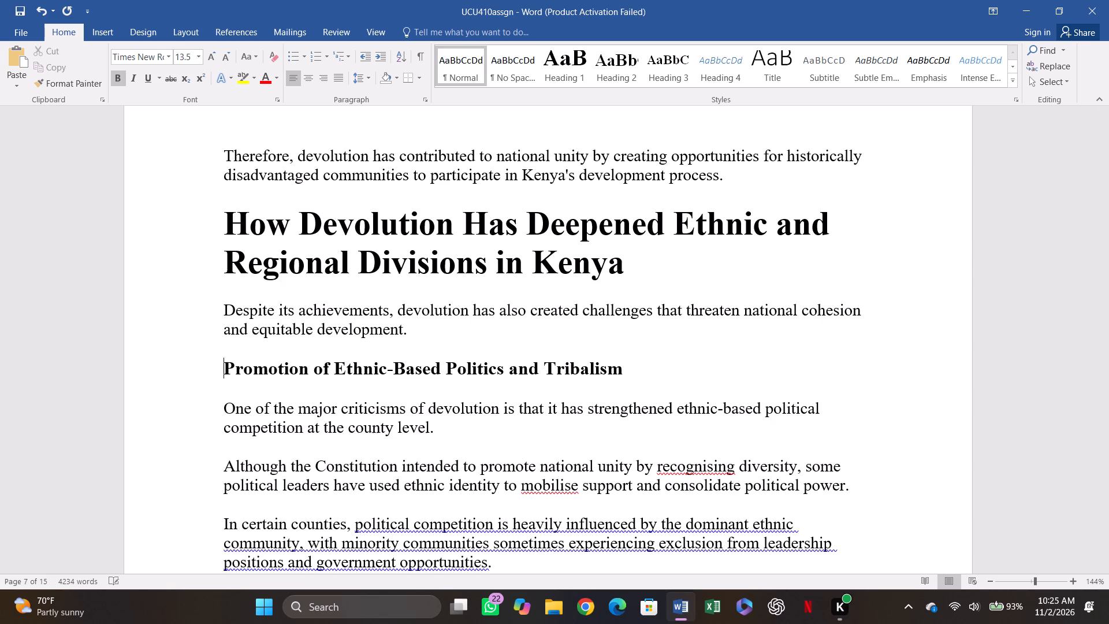
key(1)
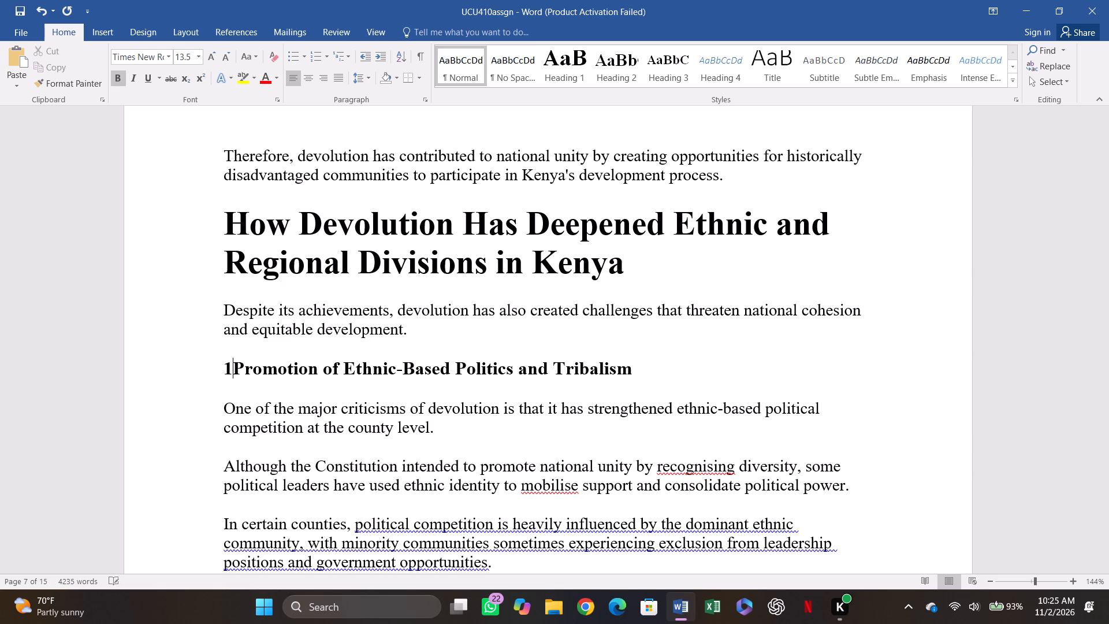
key(period)
Change the spellings in the paragraph beginning "Although the Constitution" to the American forms "recognizing" and "mobilize".
scroll(412, 332, down, 1)
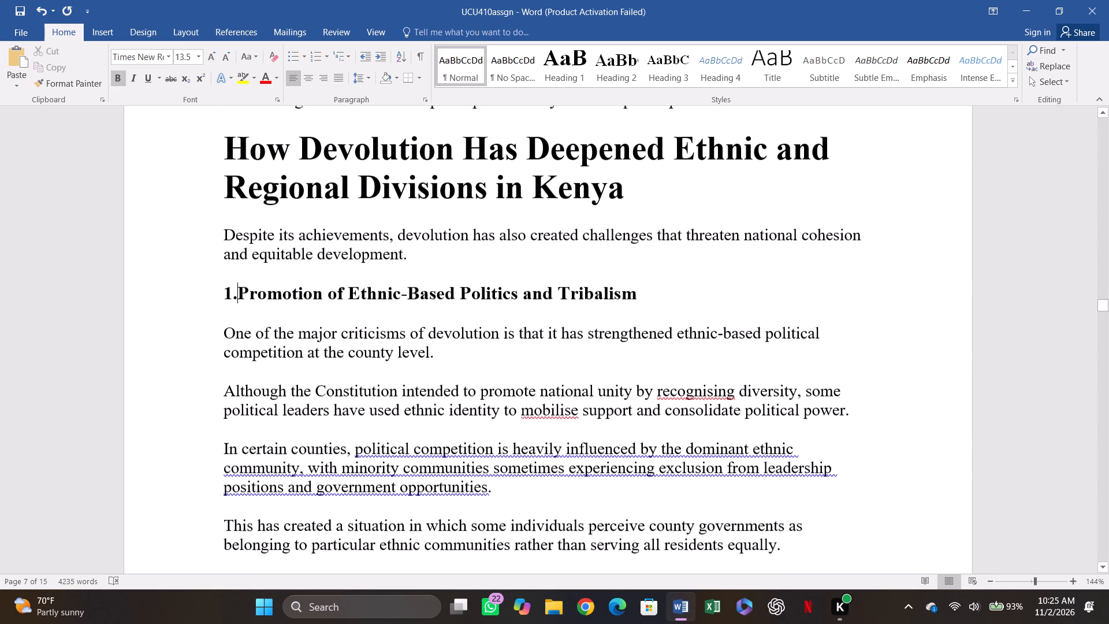
scroll(412, 332, down, 1)
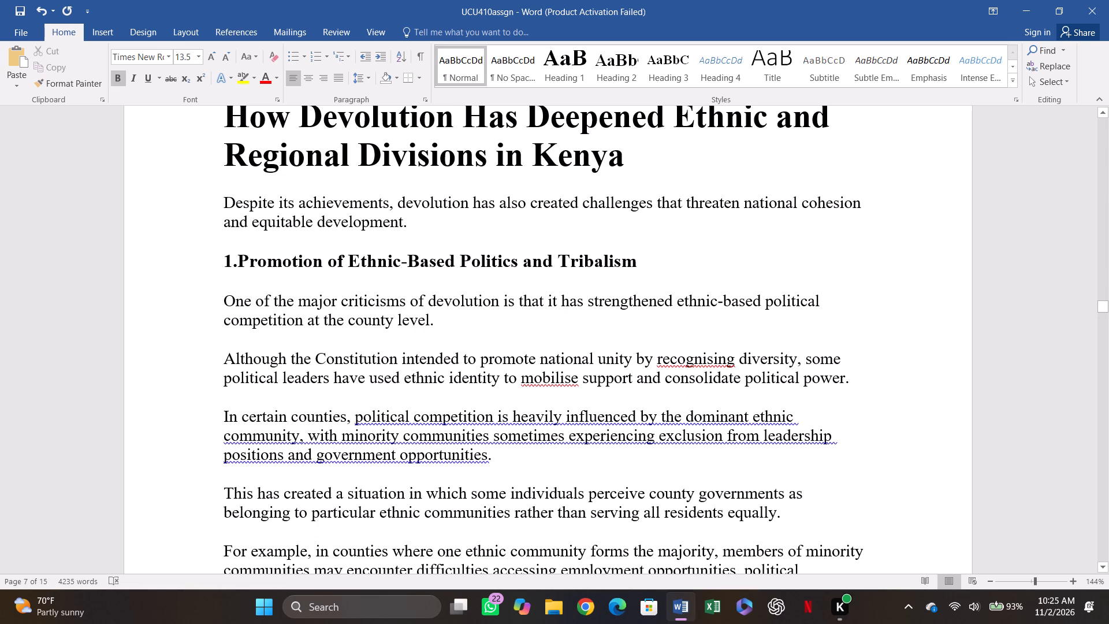
click(713, 358)
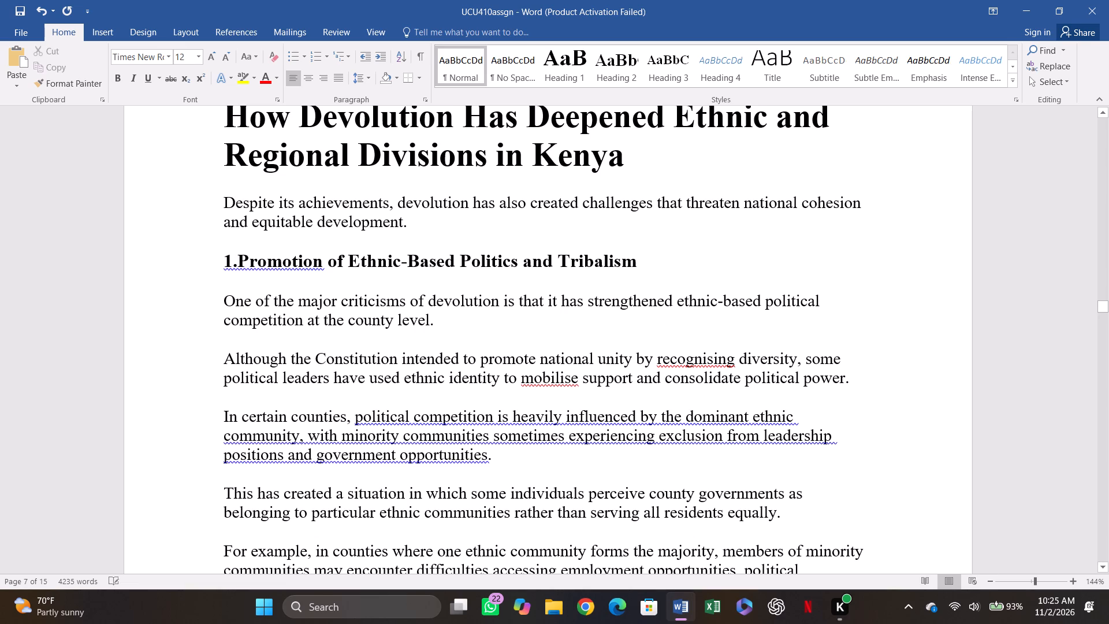
key(BackSpace)
key(z)
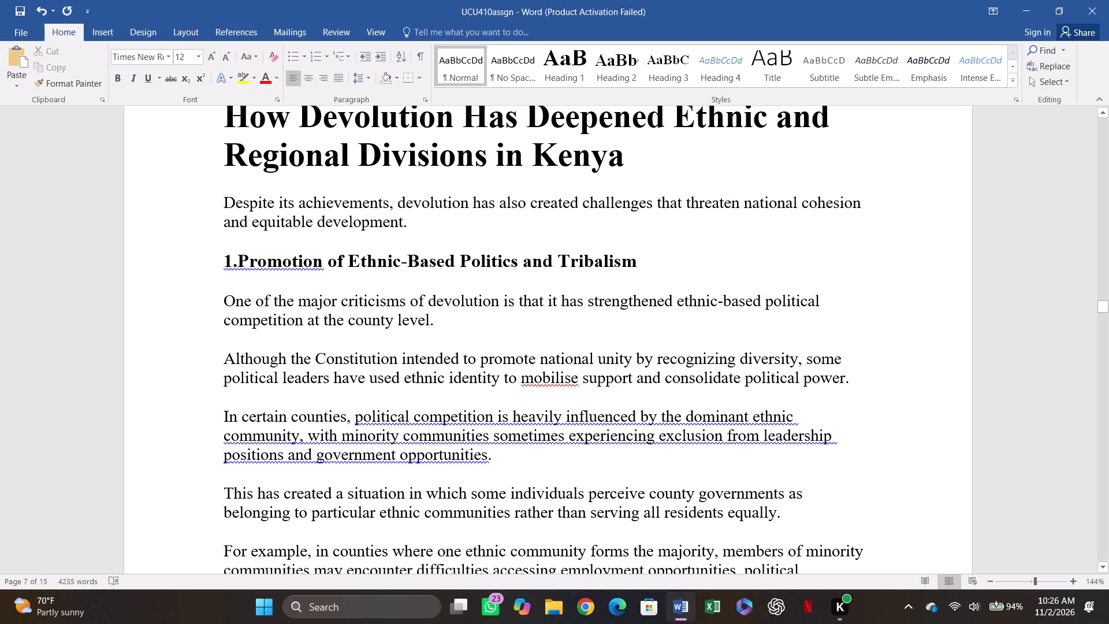
click(570, 379)
key(BackSpace)
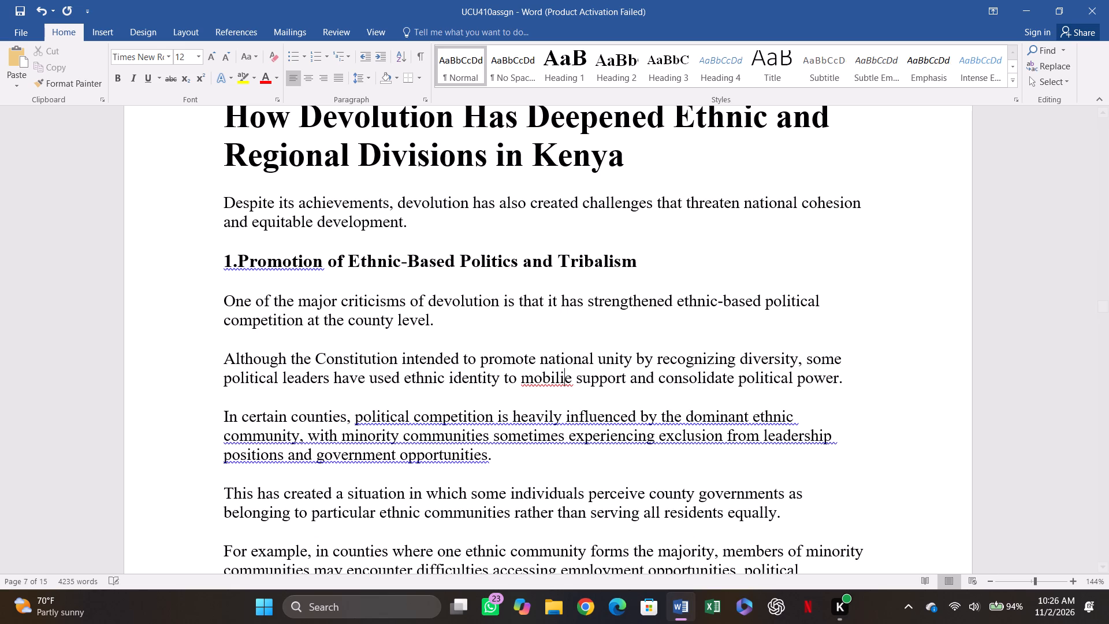
key(z)
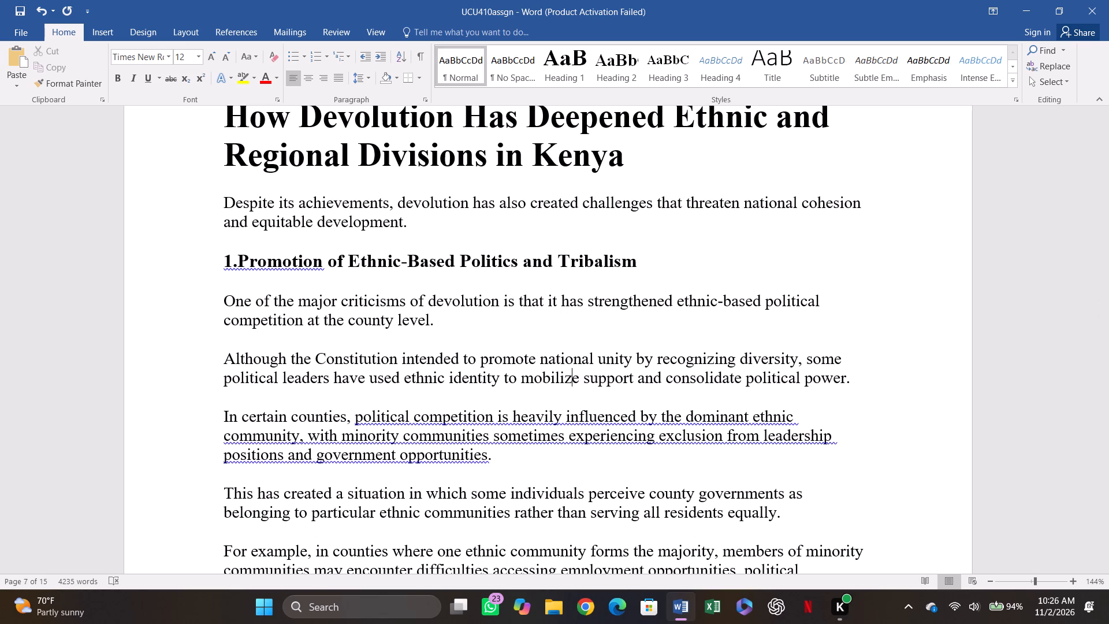
Start a new sentence at the end of the "Although the Constitution" paragraph: "A good example is the current stand-off between the".
click(854, 380)
key(space)
text(A god)
key(space)
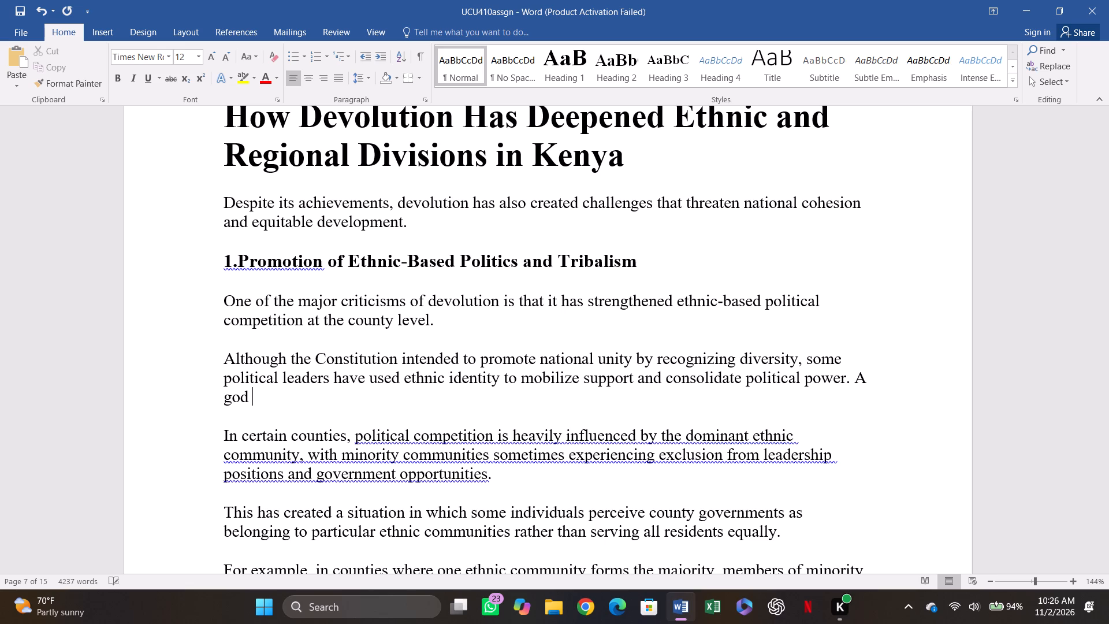
key(BackSpace)
key(BackSpace)
text(od example)
key(space)
text(is the cure)
key(BackSpace)
text(rent standp)
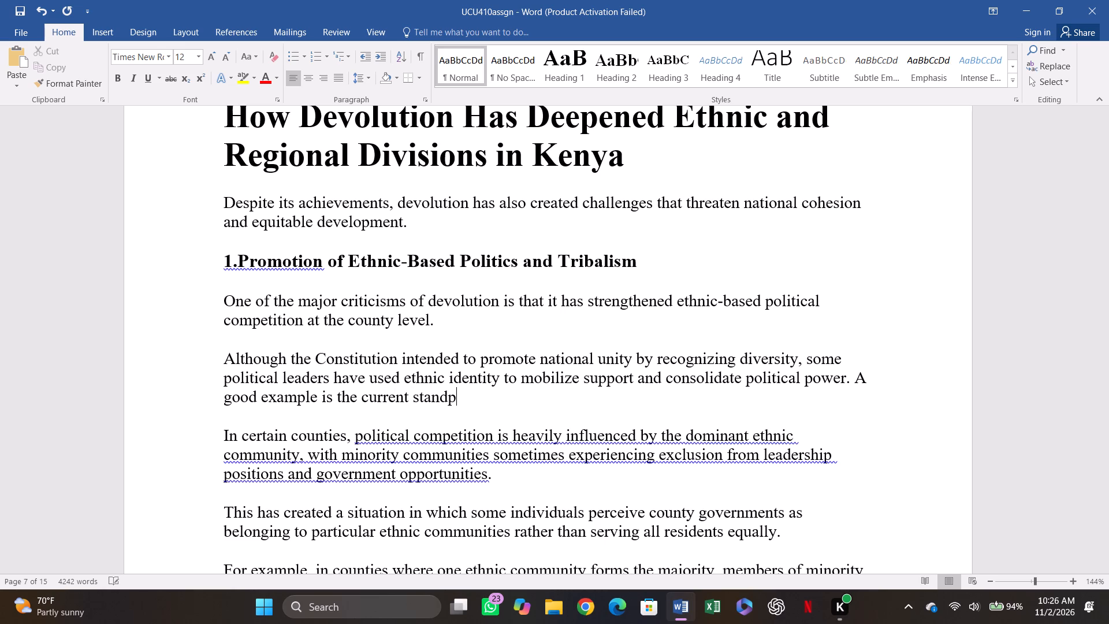
key(BackSpace)
key(minus)
text(off bte)
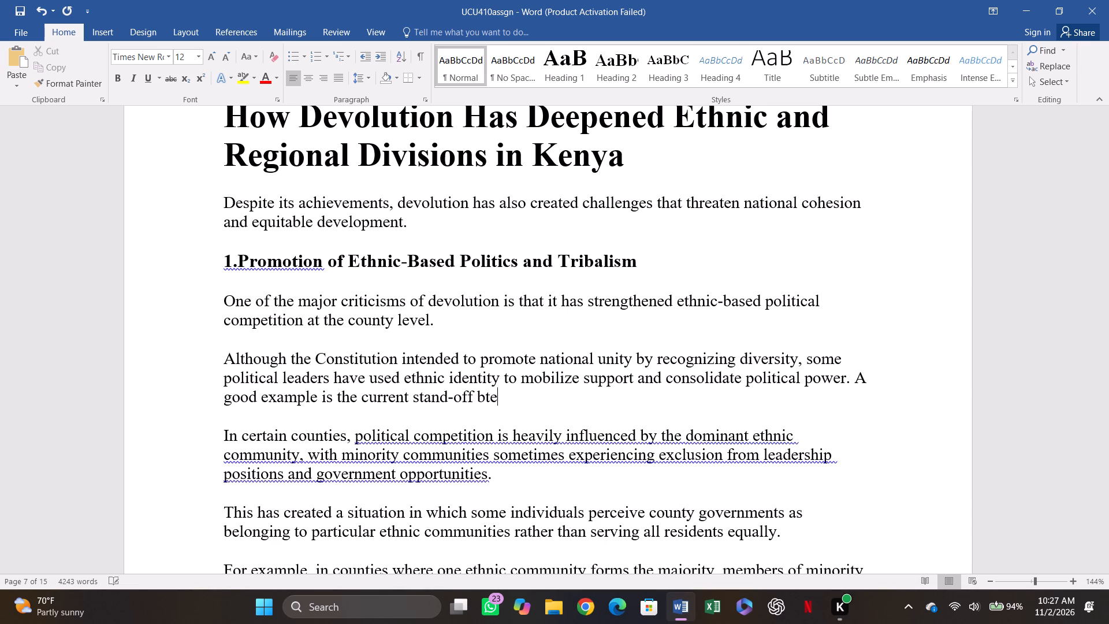
key(BackSpace)
key(BackSpace)
key(w)
key(BackSpace)
text(etween the)
key(space)
Continue the example sentence with the first party to the stand-off, "former Deputy President Rigathi Gachagua".
text(For)
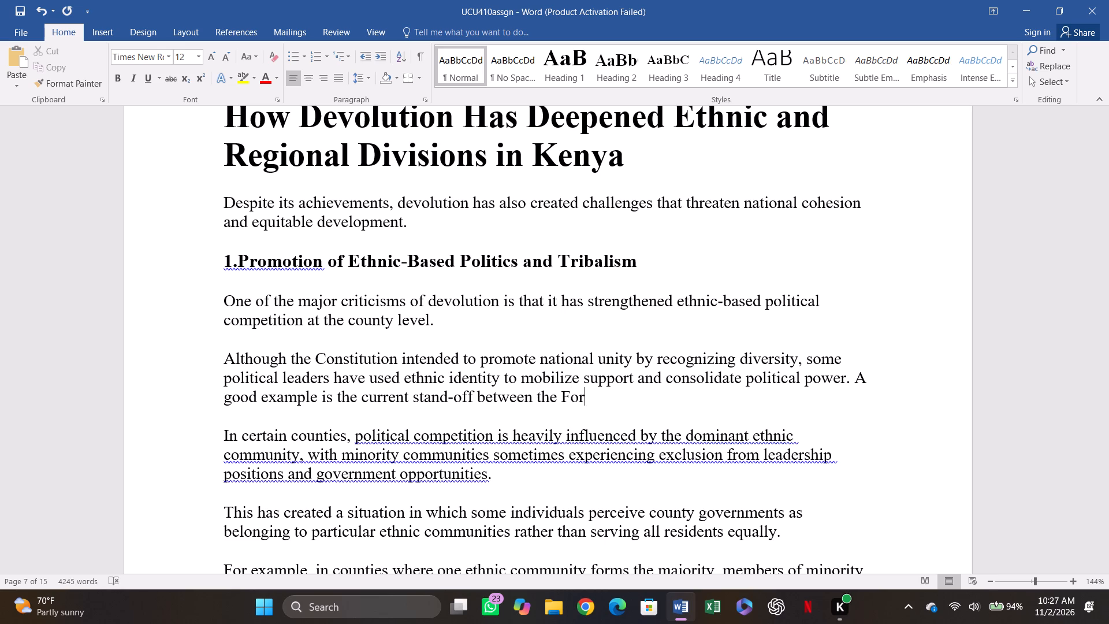
key(BackSpace)
key(BackSpace)
key(BackSpace)
text(formee)
key(BackSpace)
text(r)
key(space)
text(De)
text(puty)
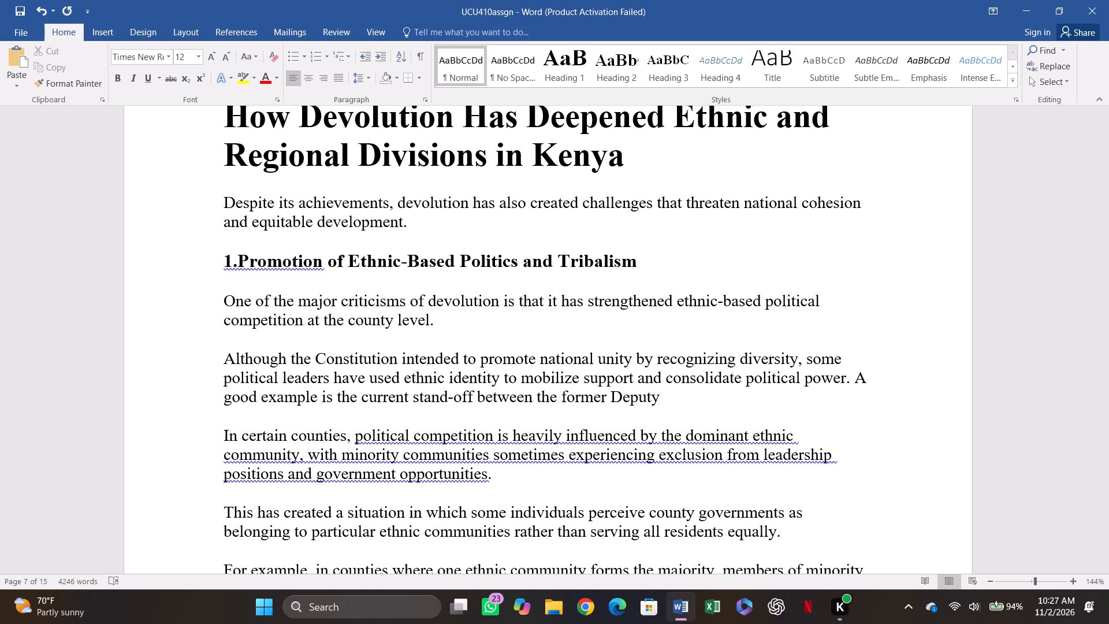
key(space)
key(shift+p)
text(re)
text(sident)
key(space)
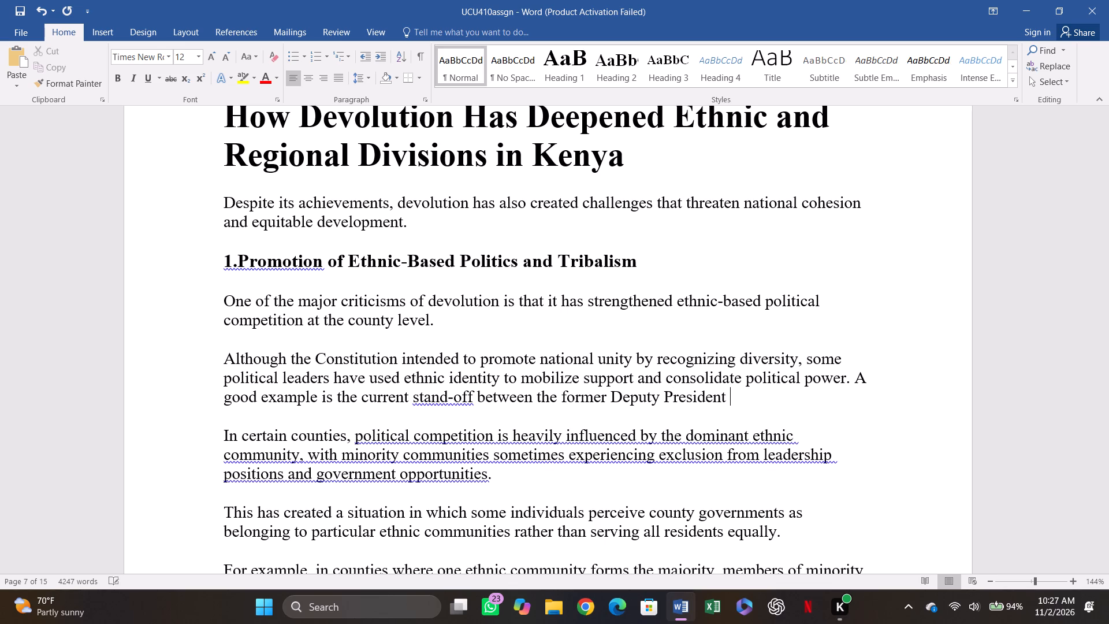
key(shift+r)
text(igathu)
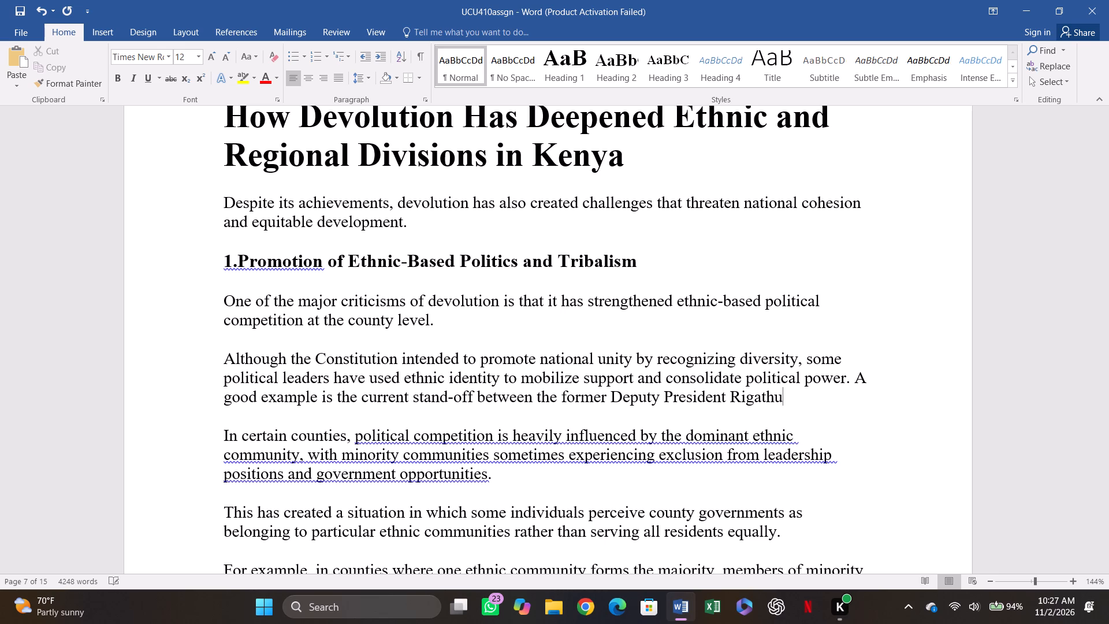
key(BackSpace)
text(i)
key(space)
text(Ga)
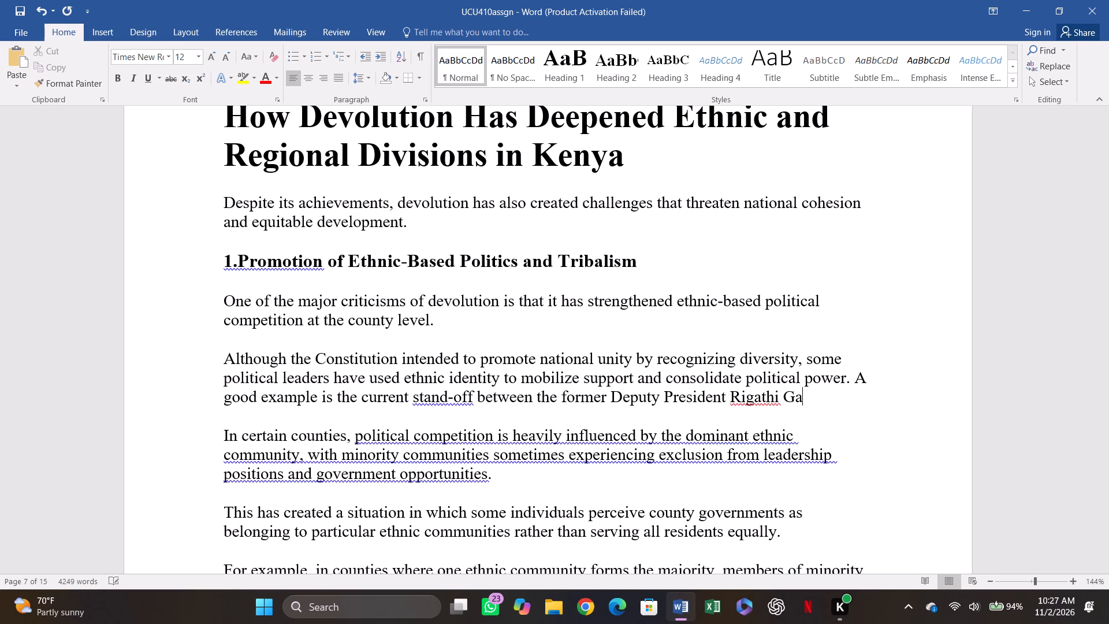
text(chagua)
key(space)
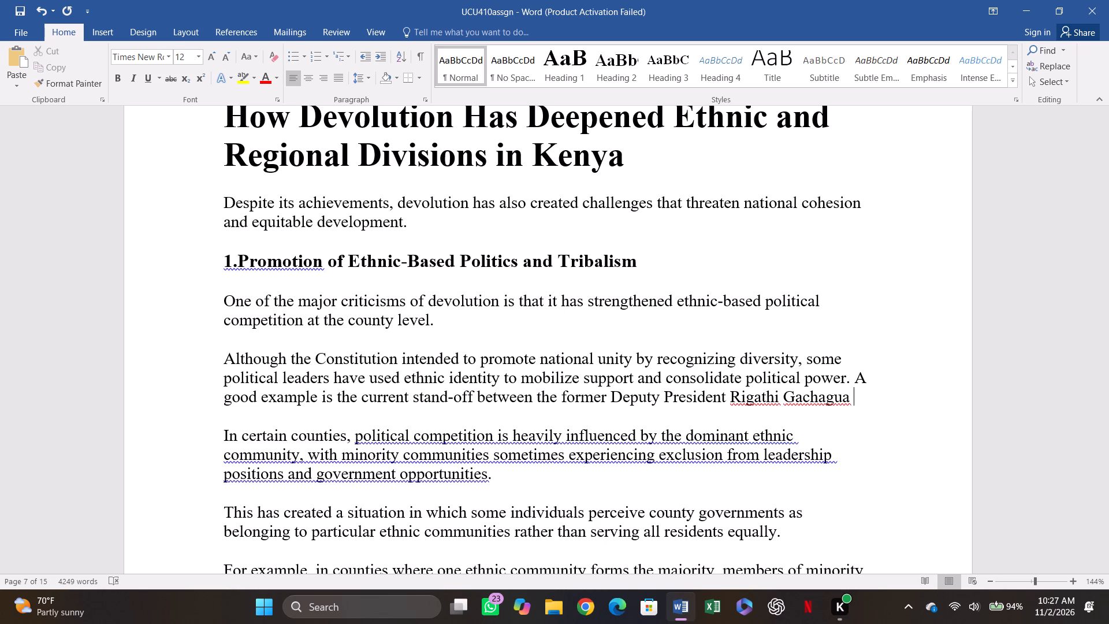
Add the second party to the example sentence with the words "and the President William Ruto".
text(and)
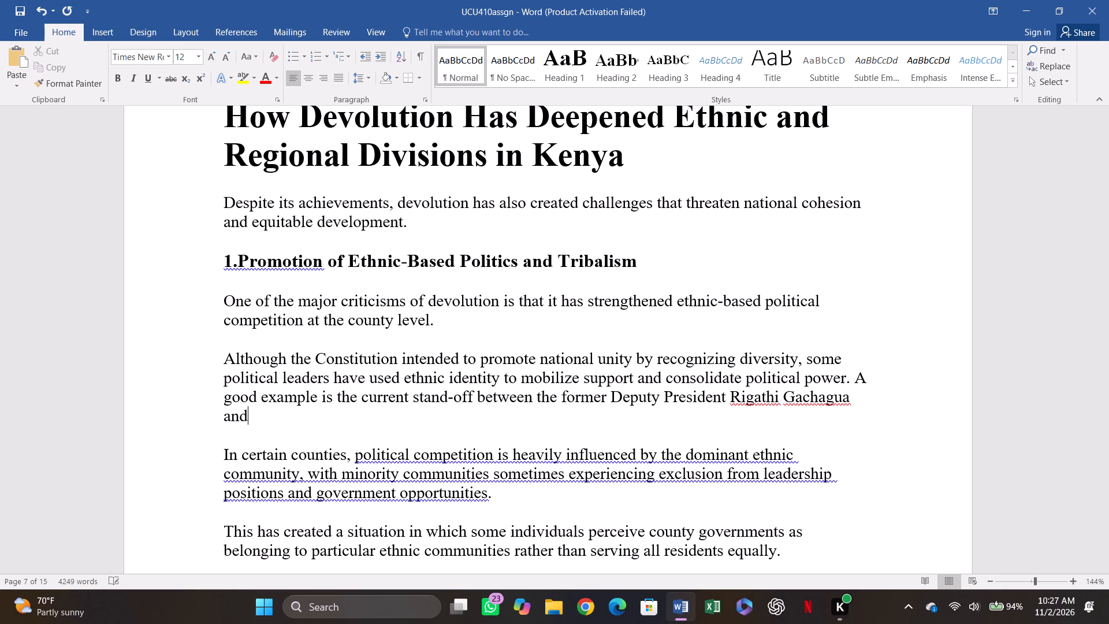
key(space)
text(the)
key(space)
text(Pre)
text(sident)
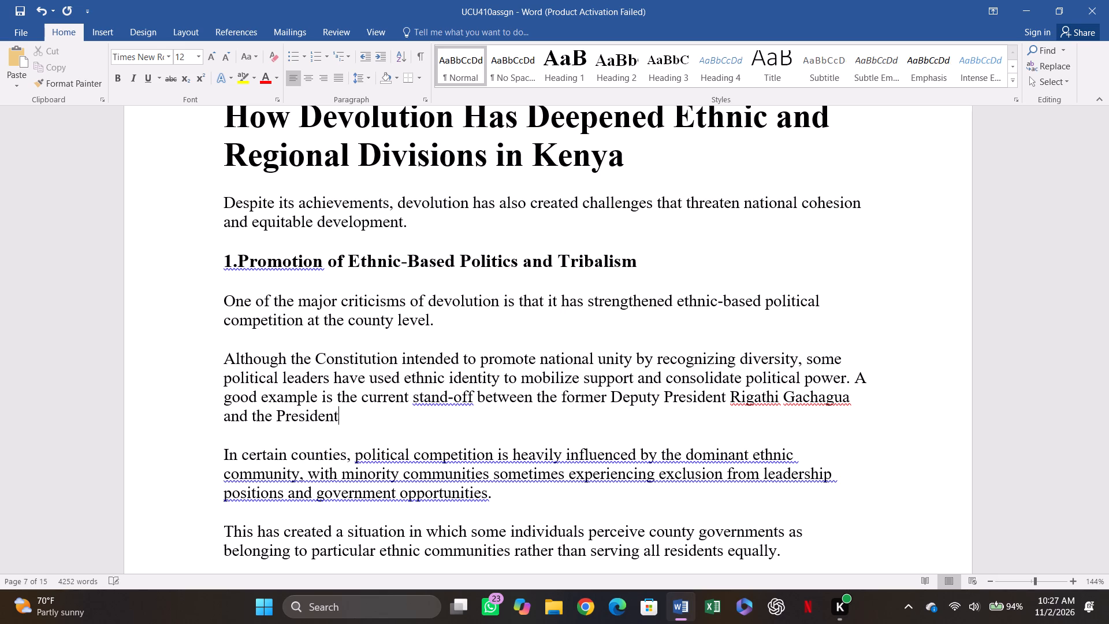
key(space)
key(shift+w)
text(illiam s)
key(BackSpace)
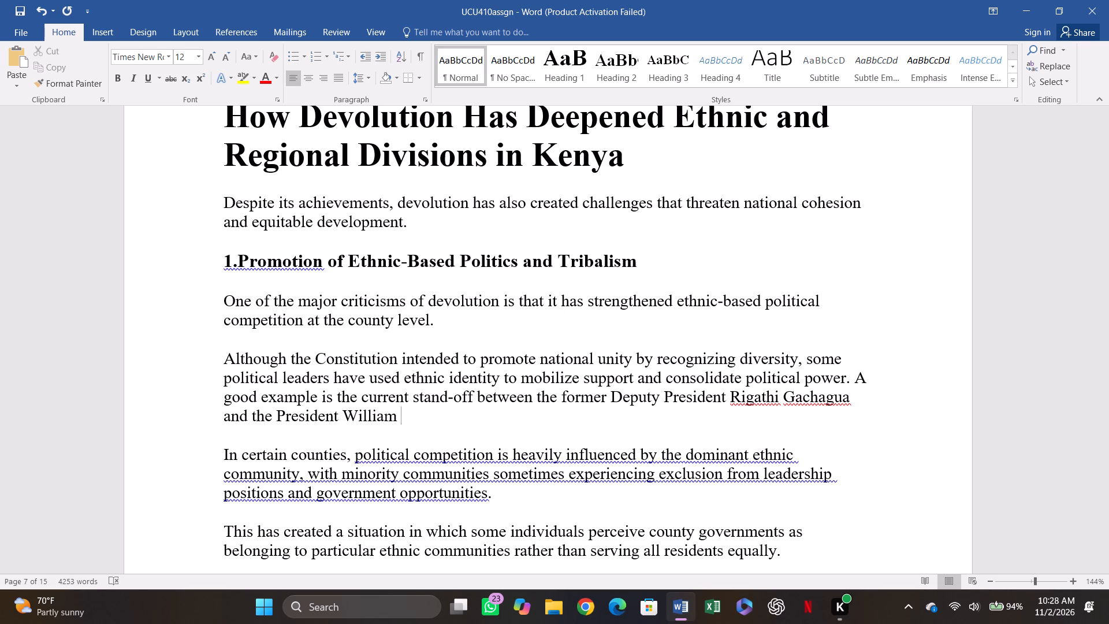
text(Ruto)
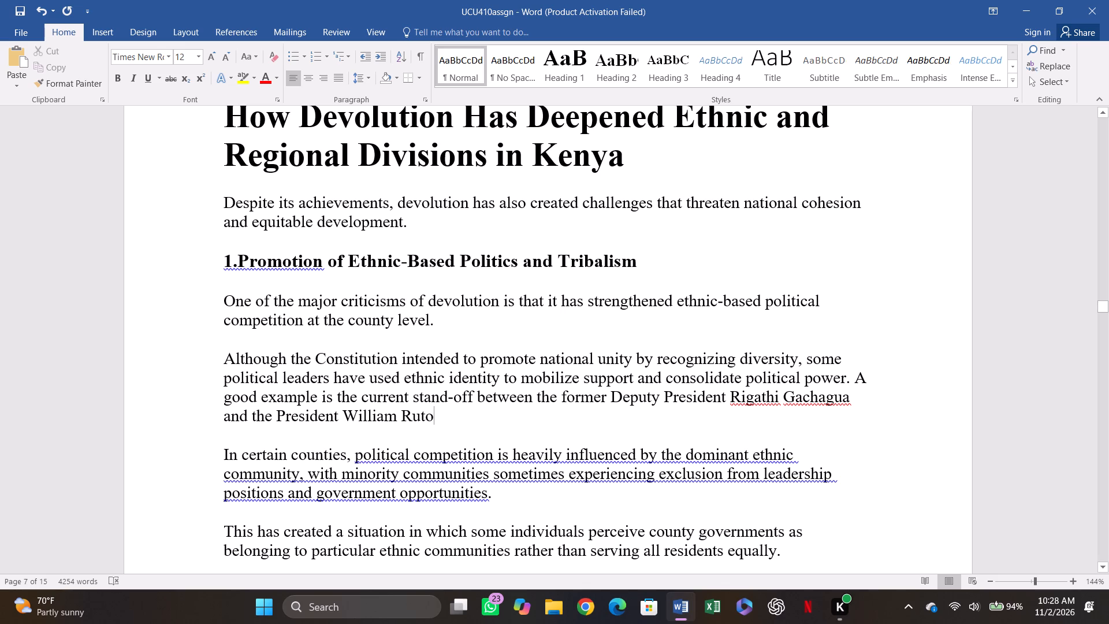
Insert the missing space after "1." in the subheading "Promotion of Ethnic-Based Politics and Tribalism".
click(239, 263)
key(space)
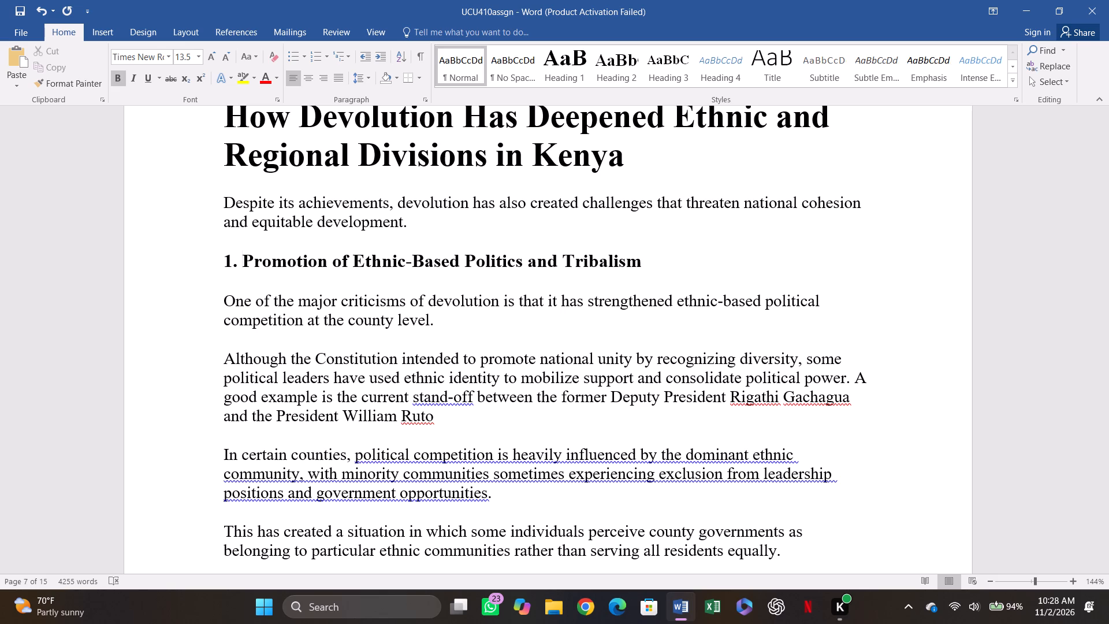
Add the title "Dr." before William Ruto in the example sentence and end the sentence with a period.
click(436, 417)
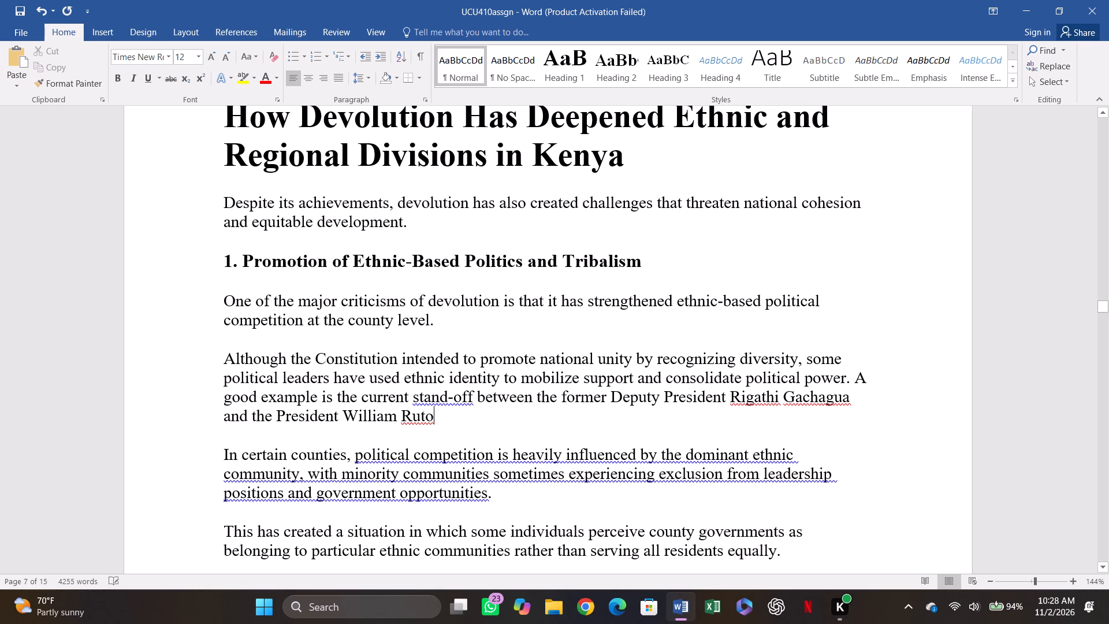
click(341, 419)
key(shift+d)
key(r)
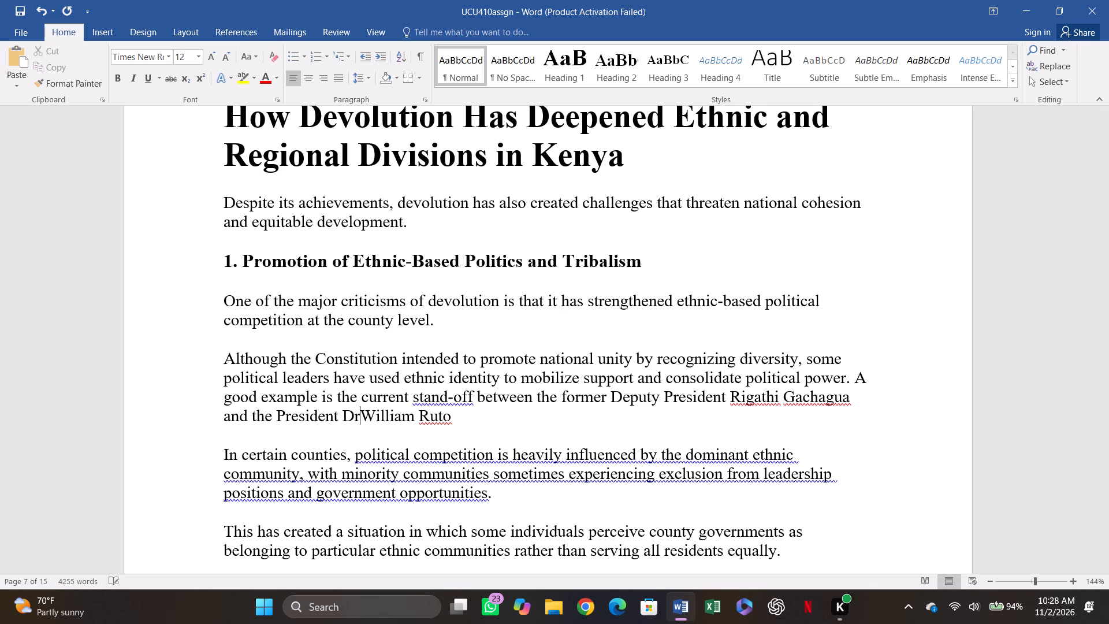
key(period)
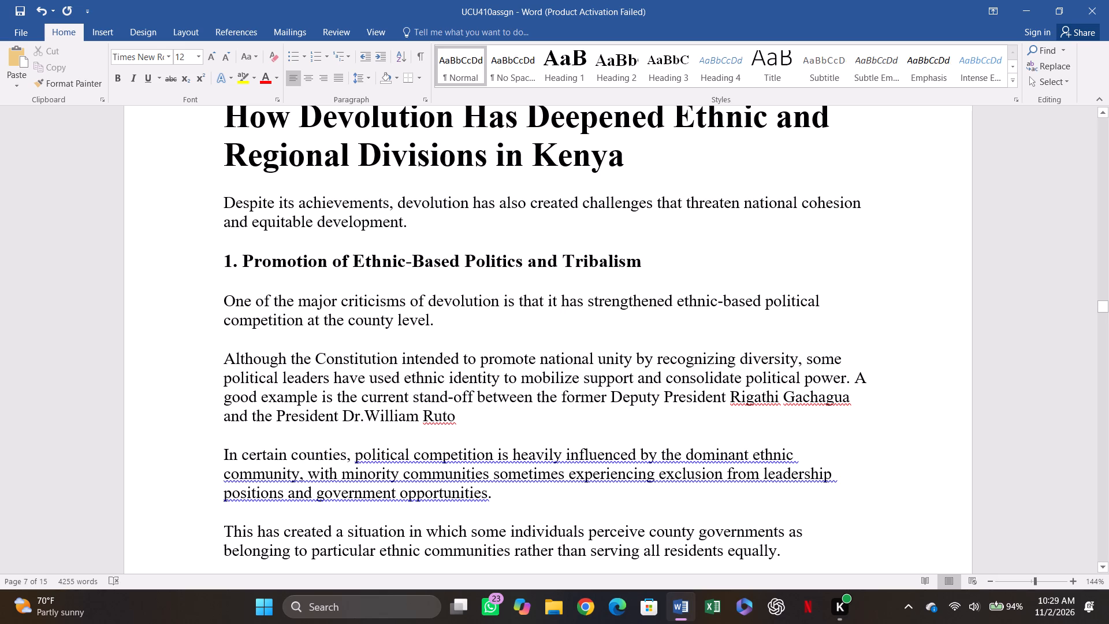
click(462, 415)
key(period)
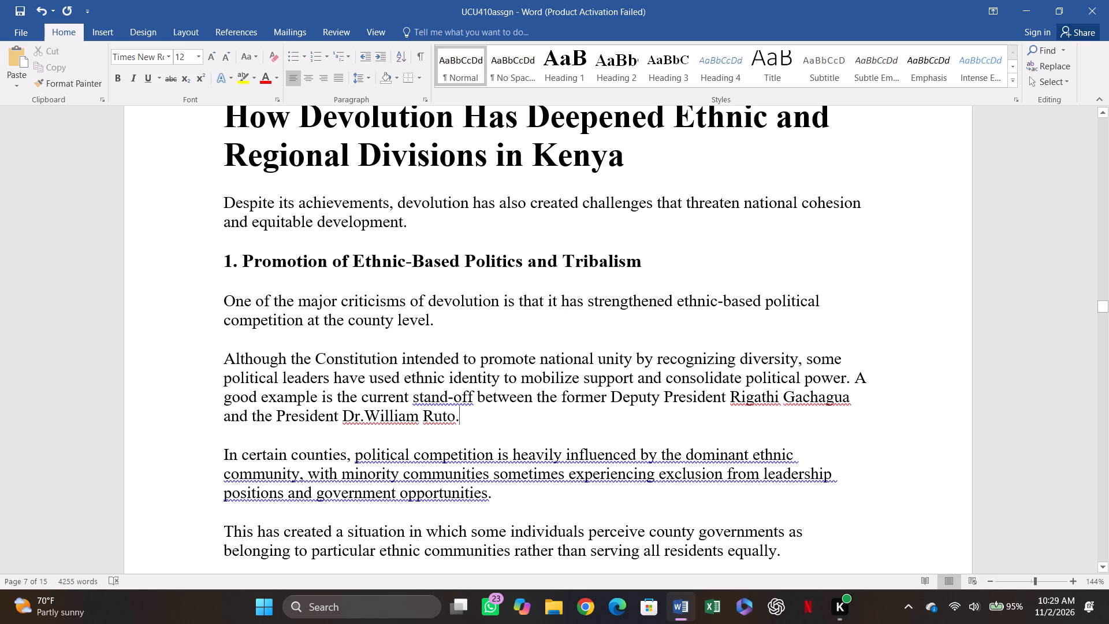
Delete the word "sometimes" before "experiencing exclusion" in the paragraph beginning "In certain counties".
scroll(561, 424, down, 1)
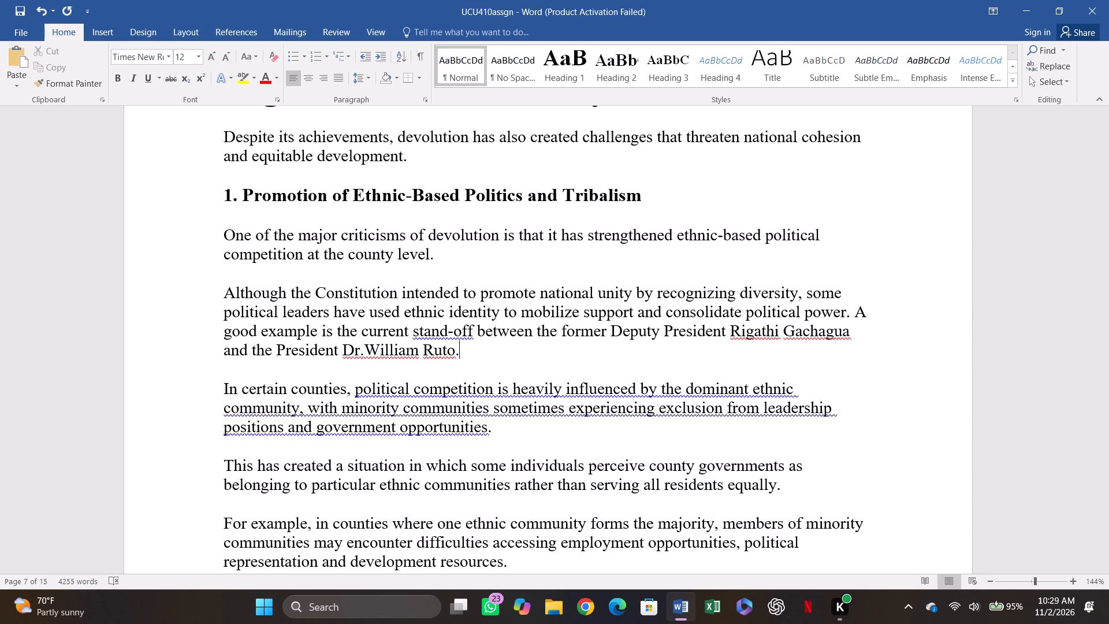
scroll(561, 424, down, 1)
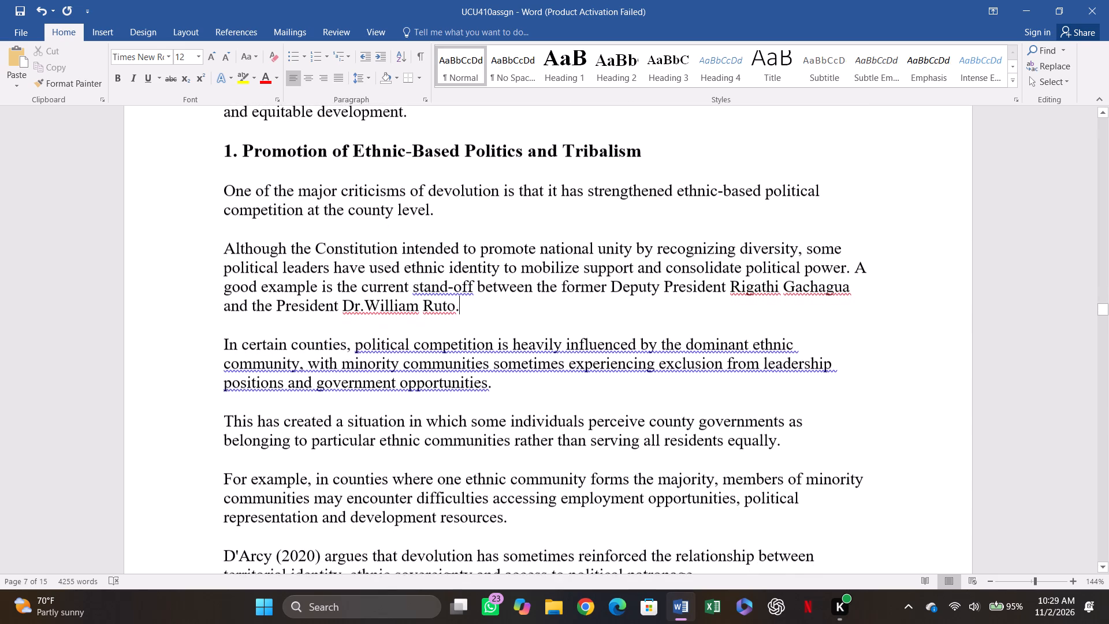
scroll(561, 424, down, 1)
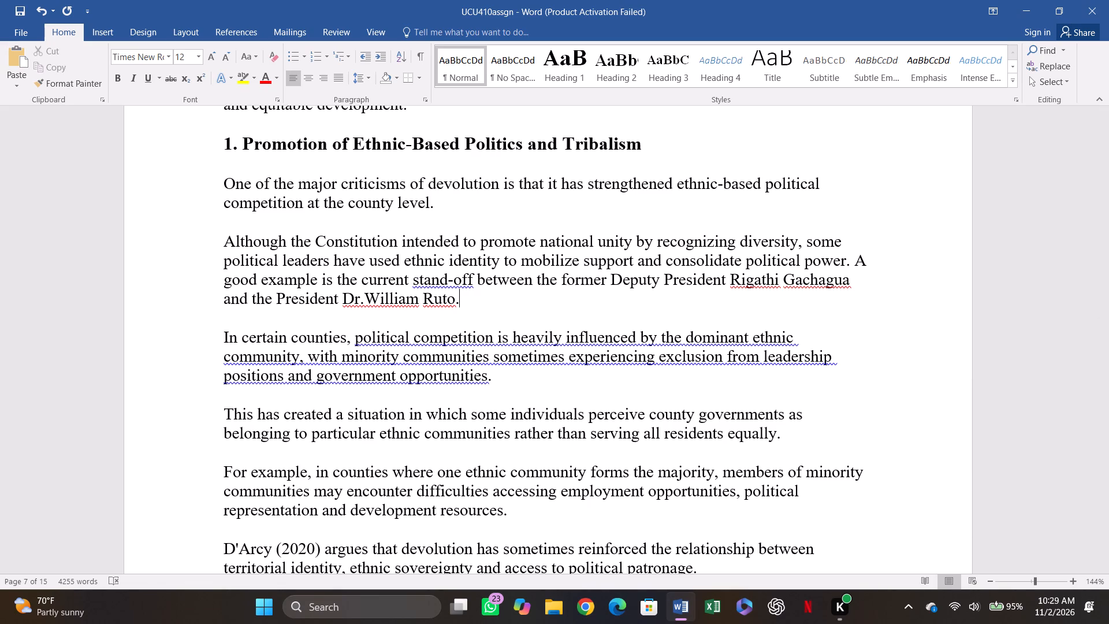
scroll(561, 424, down, 1)
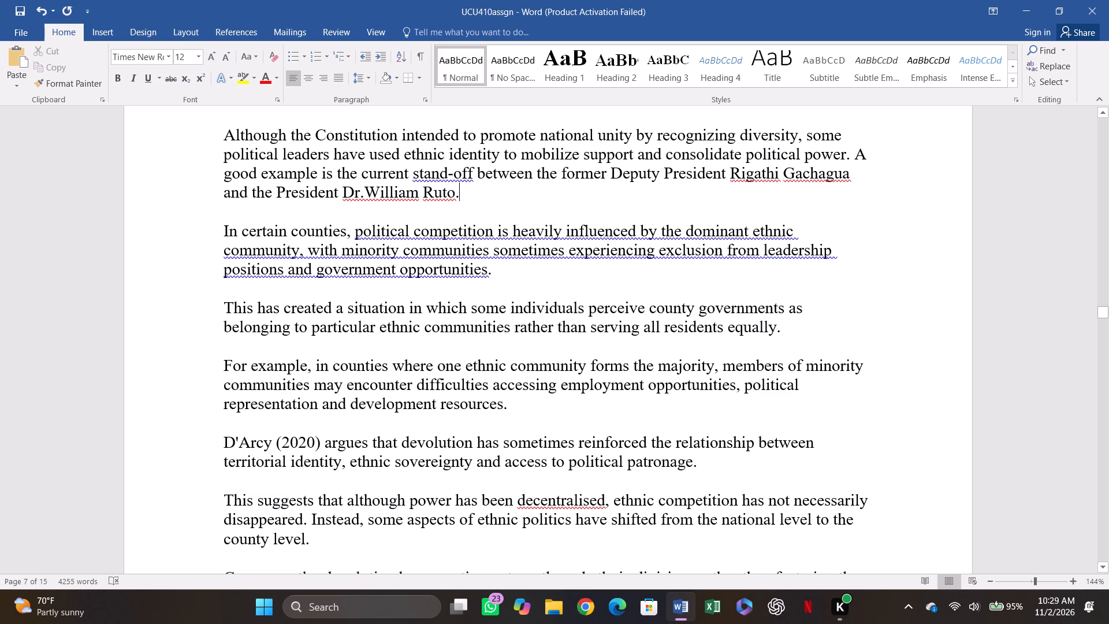
click(564, 254)
key(BackSpace)
key(BackSpace)
key(BackSpace)
key(BackSpace)
key(BackSpace)
key(BackSpace)
key(BackSpace)
key(BackSpace)
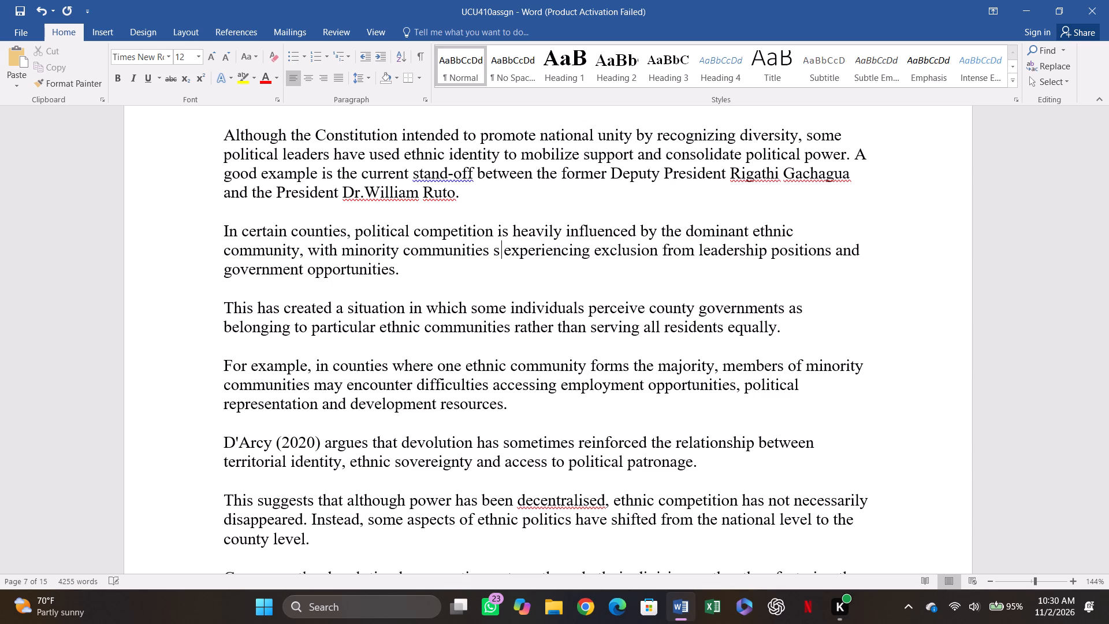
key(BackSpace)
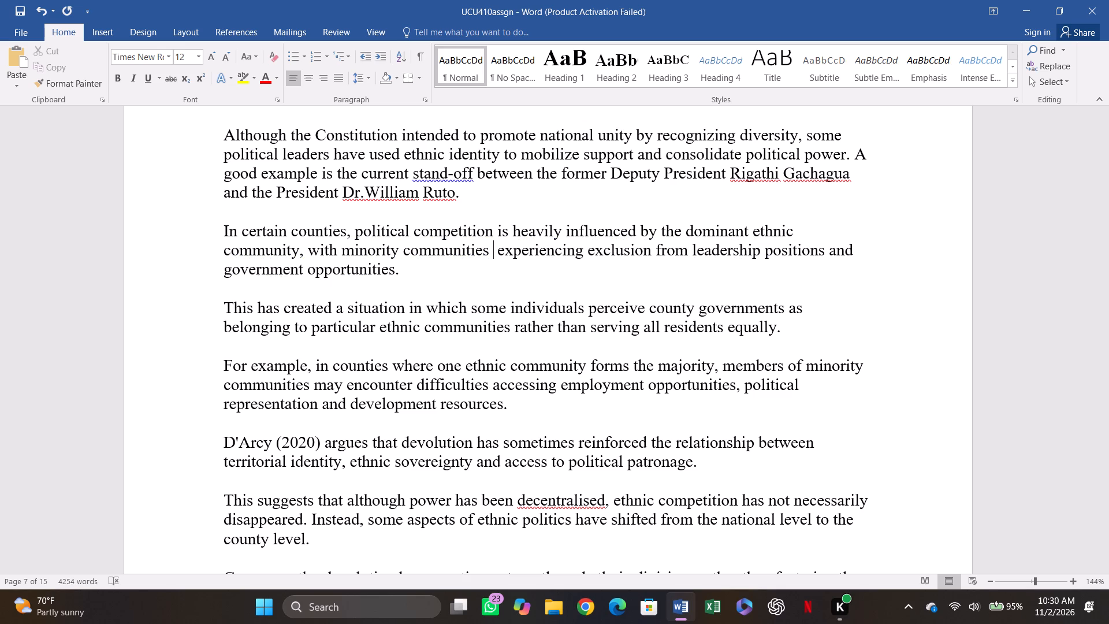
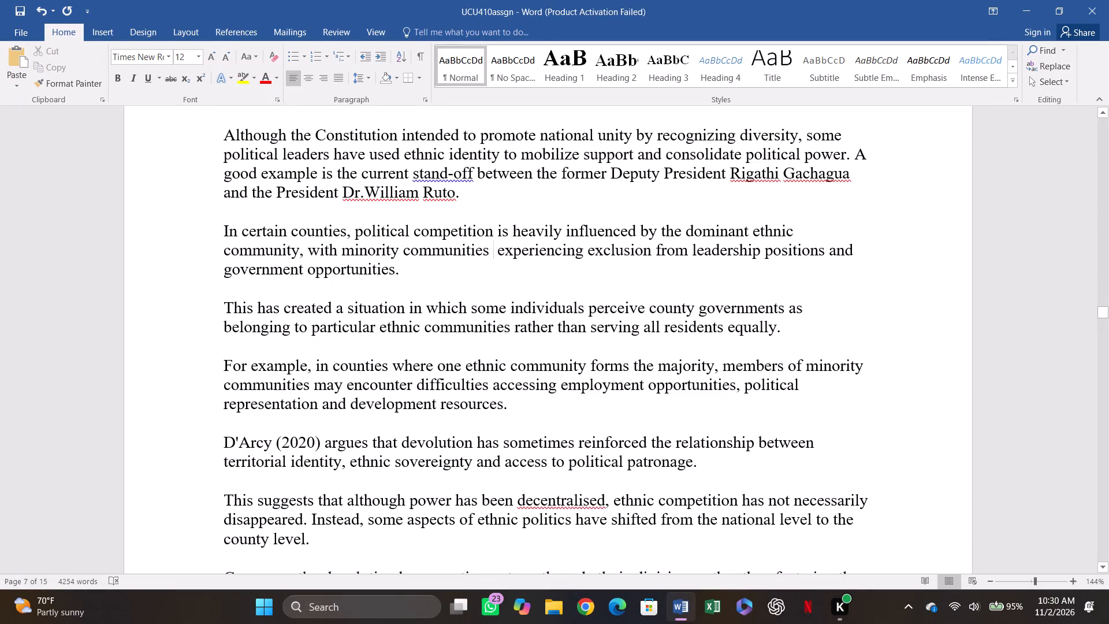
Insert the word "sometimes" after "experiencing exclusion" in the paragraph beginning "In certain counties".
click(652, 252)
key(space)
text(someti,e)
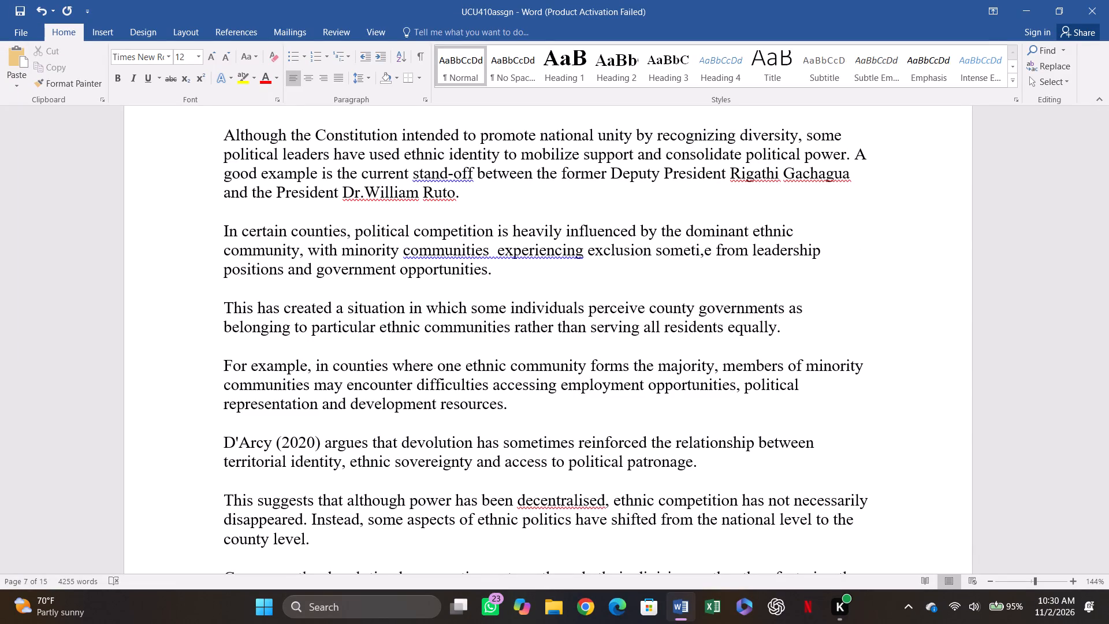
key(BackSpace)
key(BackSpace)
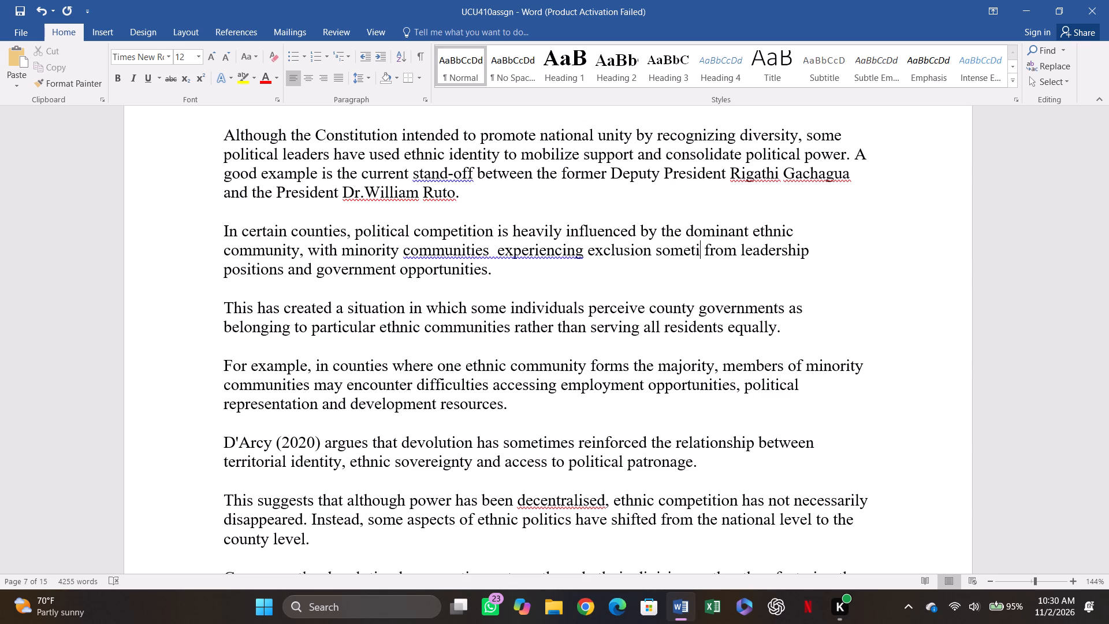
text(mes)
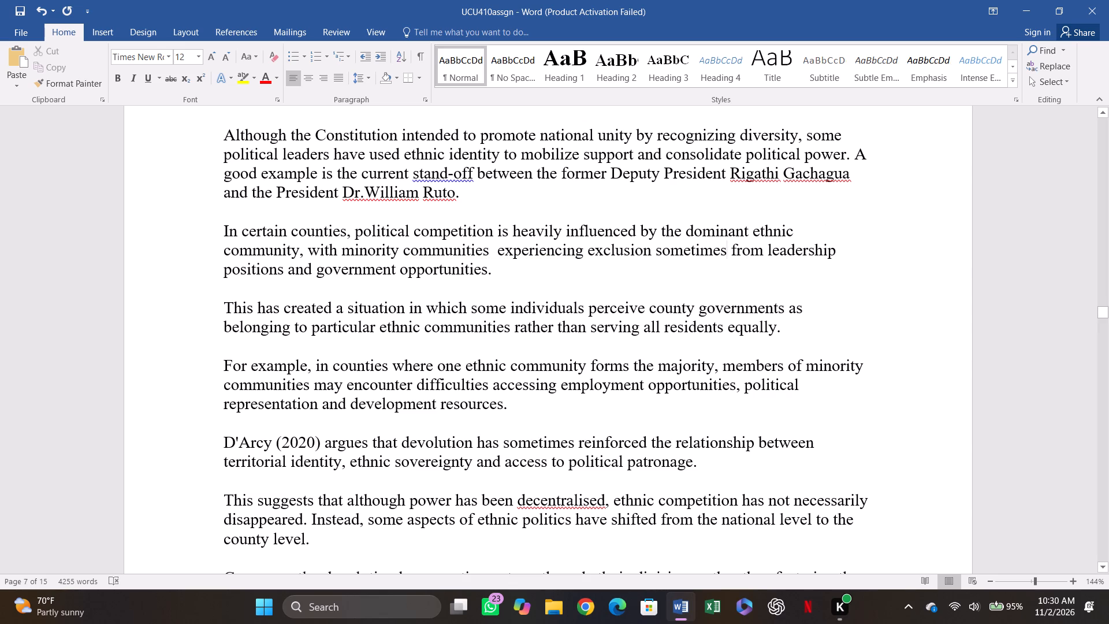
Change "decentralised" to the American spelling "decentralized" in the paragraph beginning "This suggests that although power".
scroll(445, 302, down, 1)
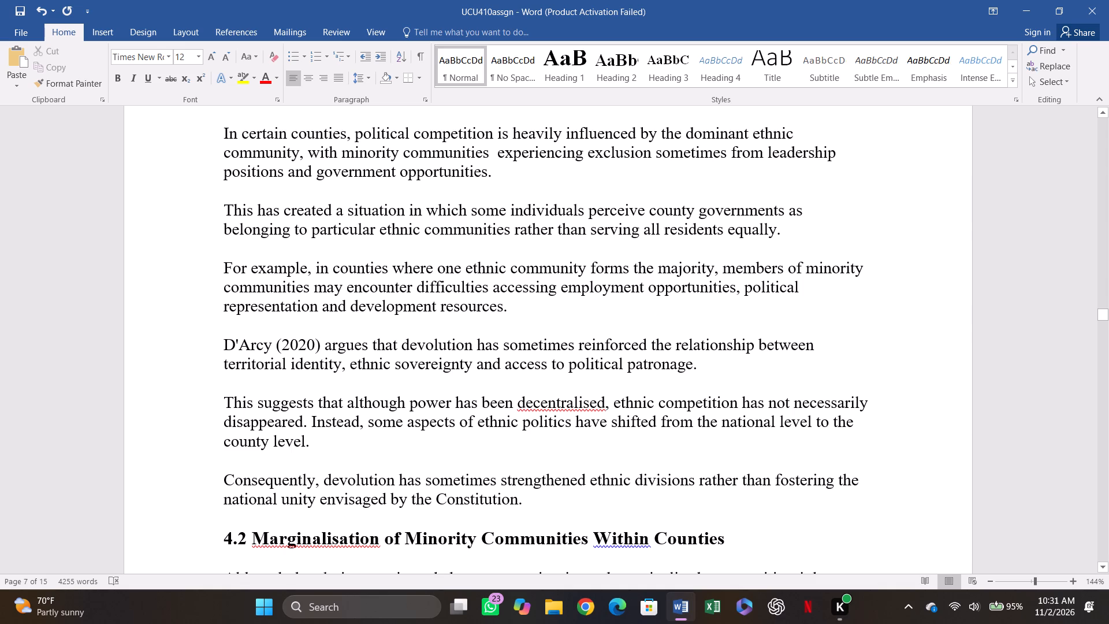
scroll(634, 321, down, 1)
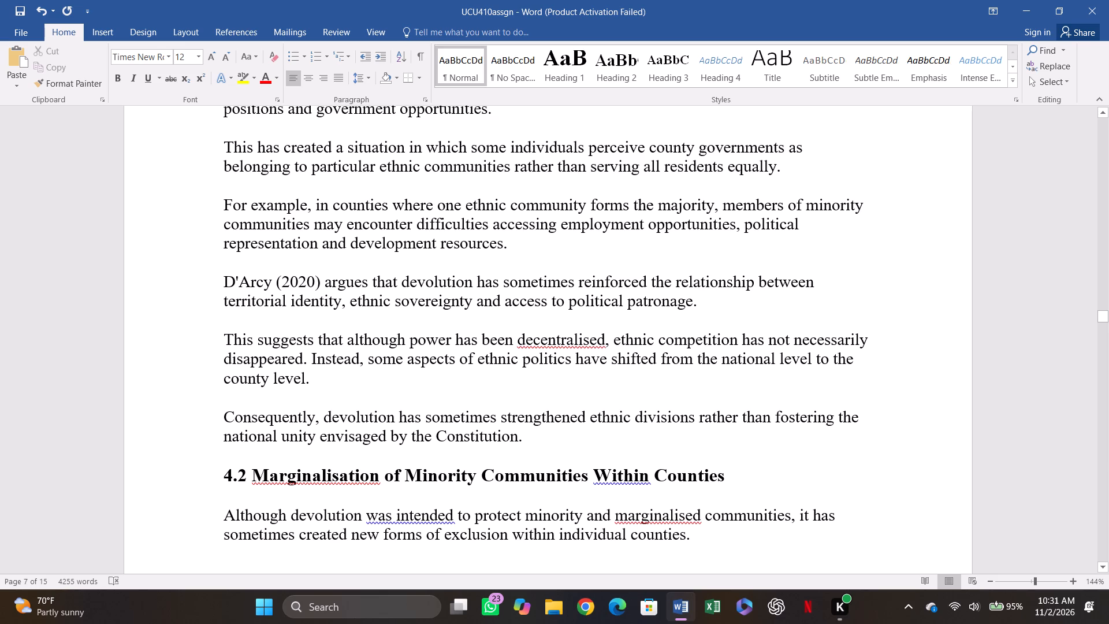
click(590, 339)
key(BackSpace)
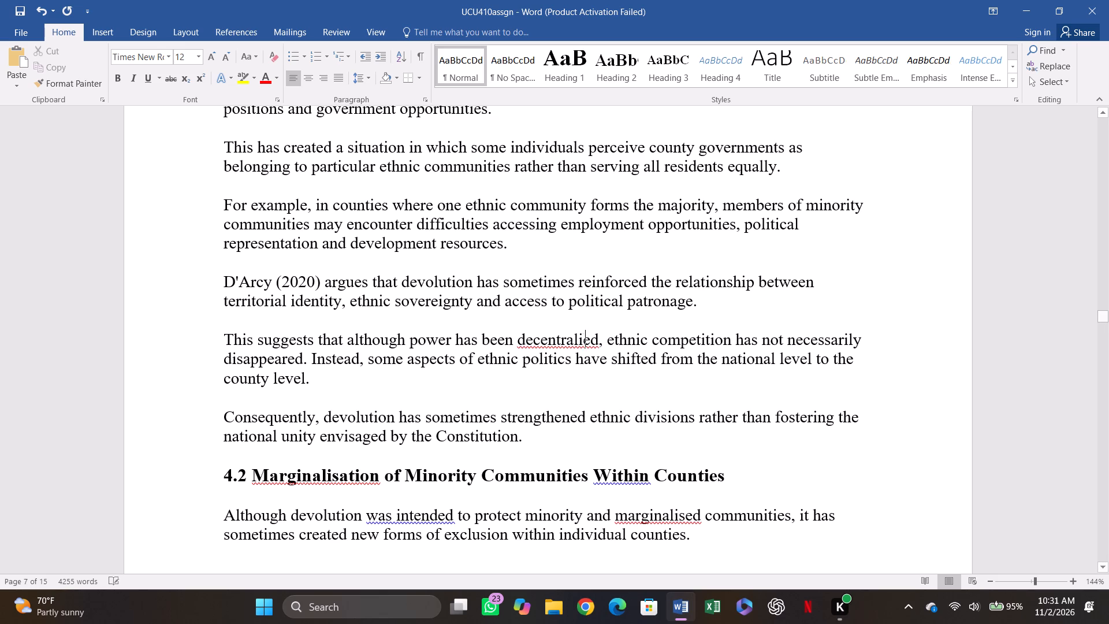
key(z)
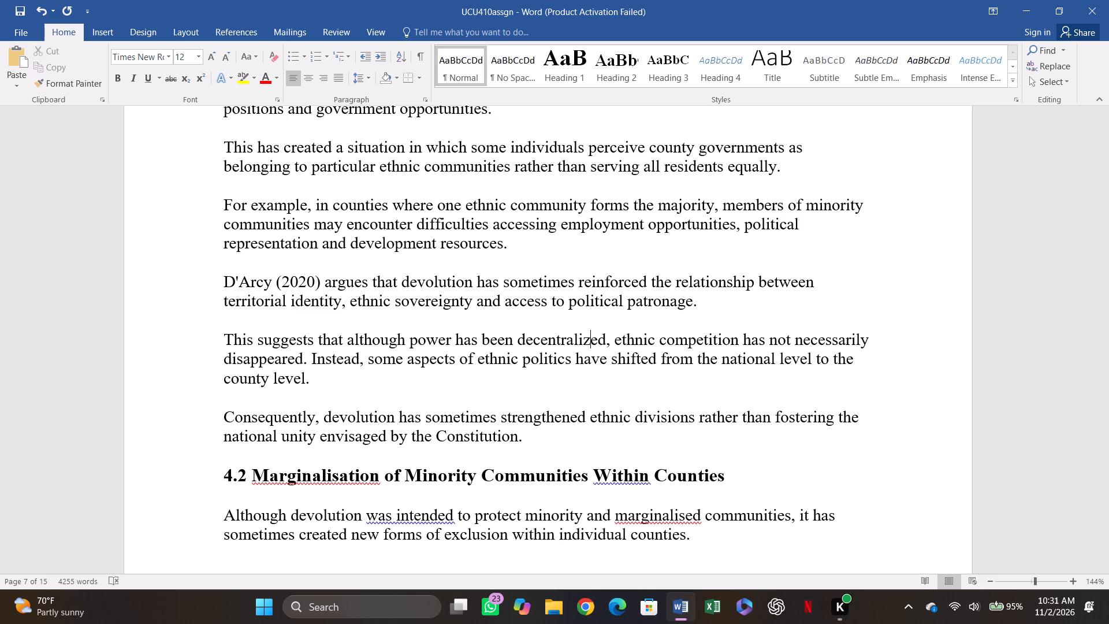
Expand "the Constitution" to "the 2010 Constitution of Kenya" at the end of the paragraph beginning "Consequently, devolution has sometimes strengthened".
scroll(590, 339, down, 1)
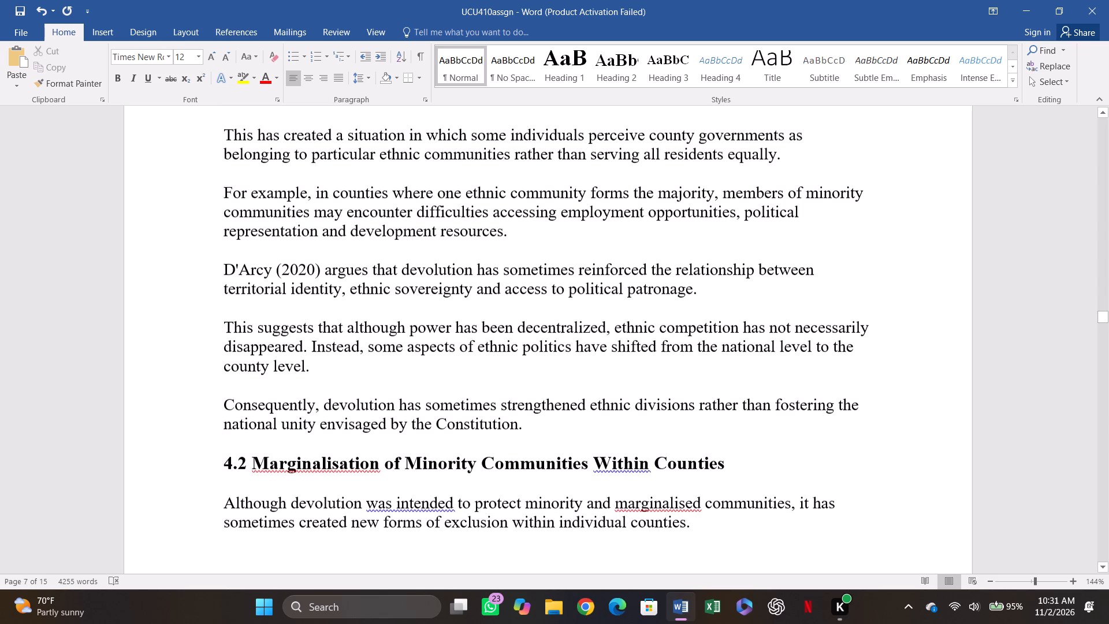
scroll(590, 339, down, 1)
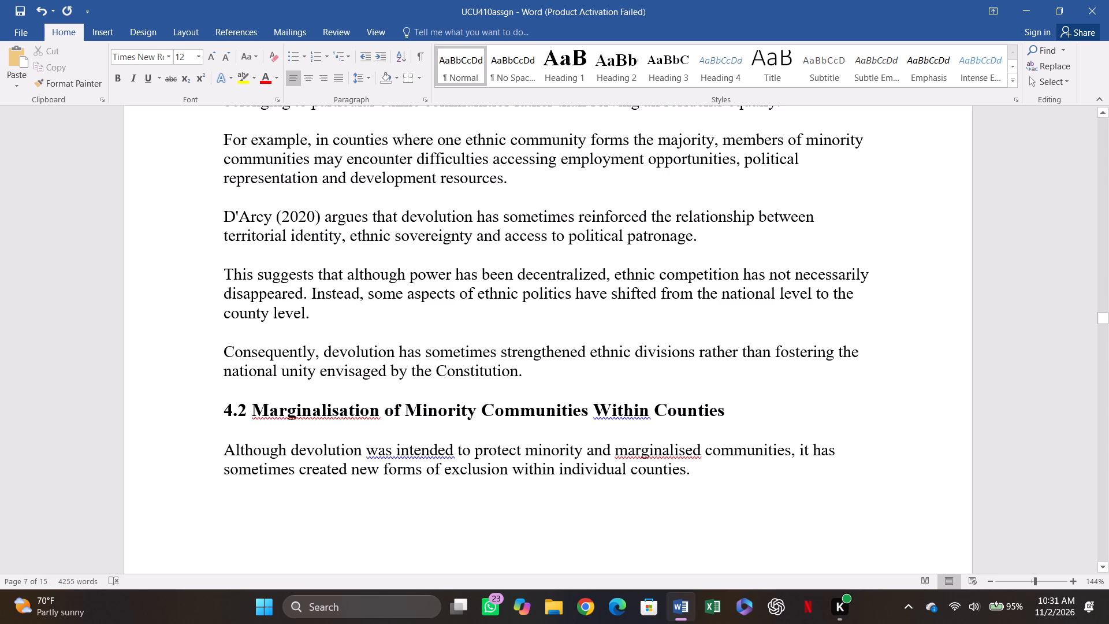
click(434, 367)
text(20)
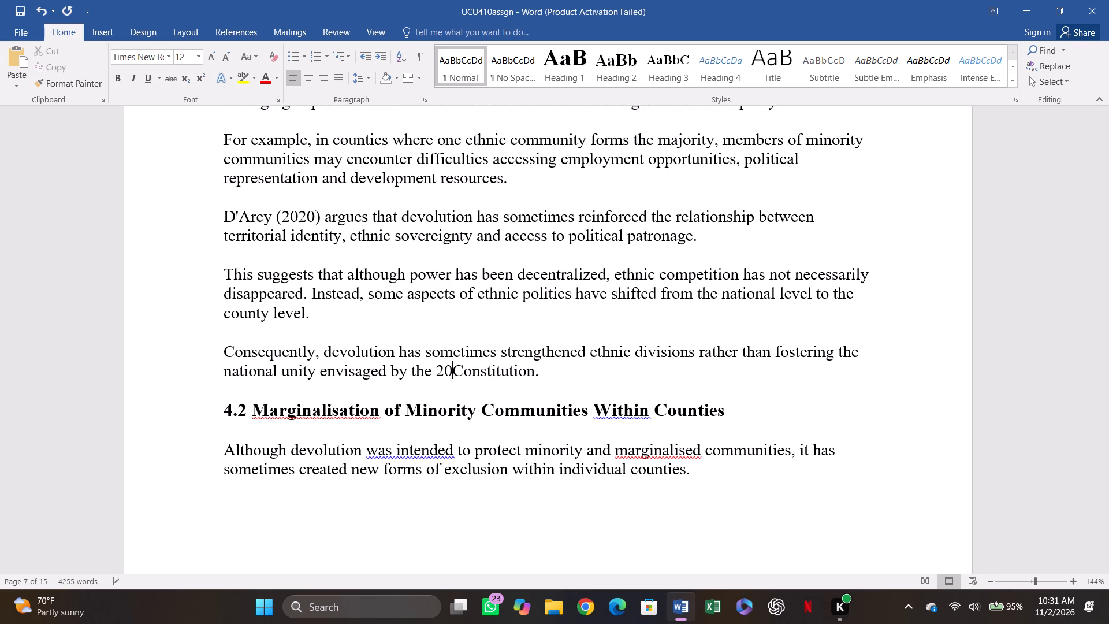
text(10)
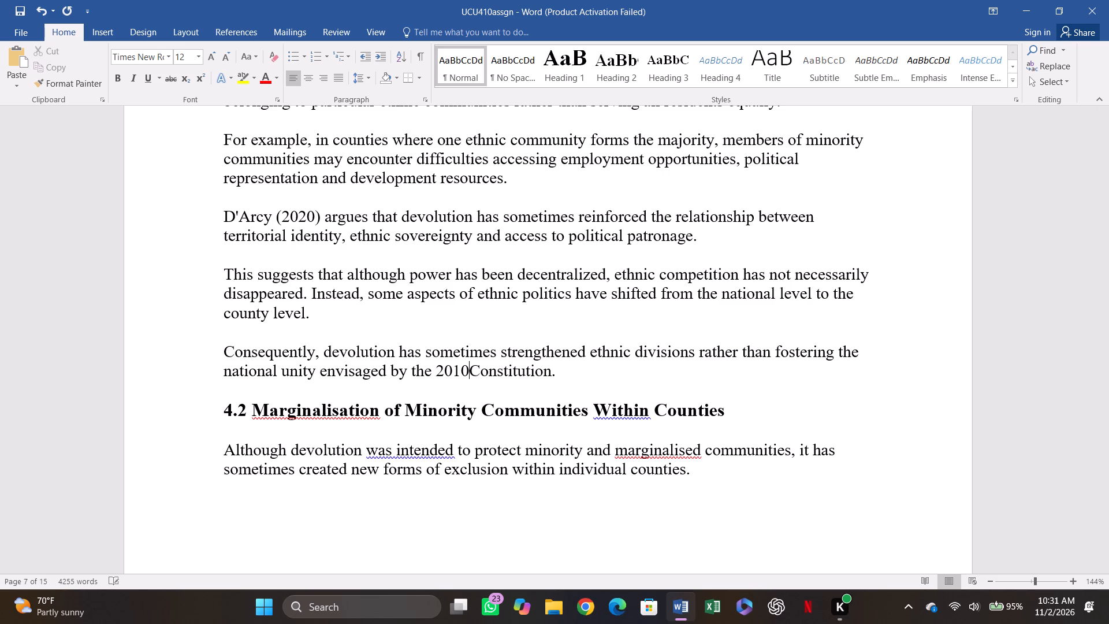
key(space)
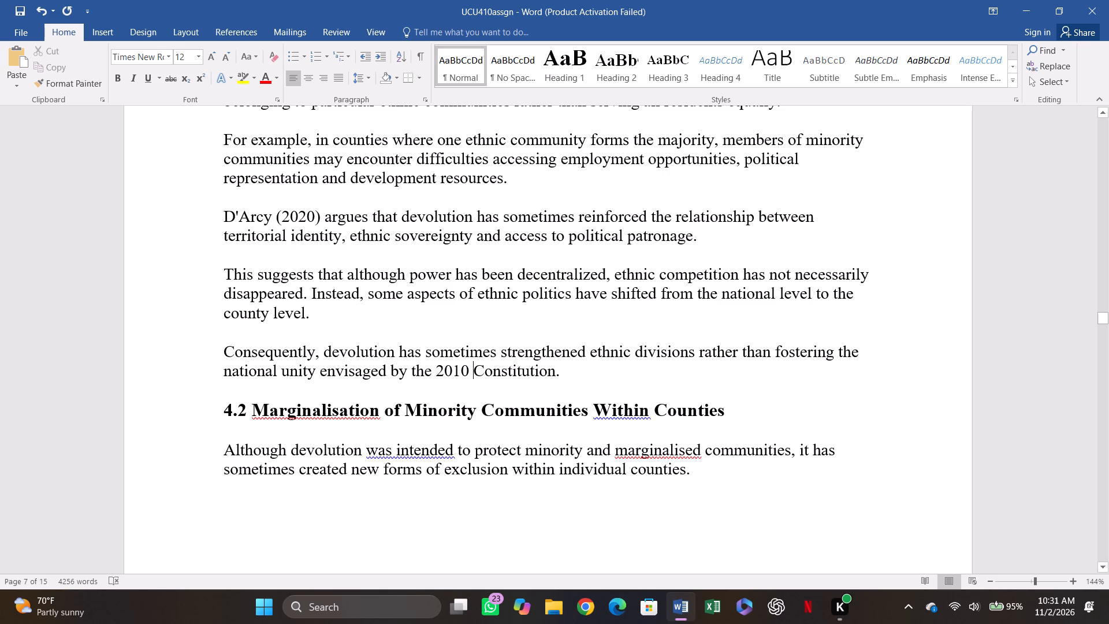
click(554, 372)
key(space)
text(of)
key(space)
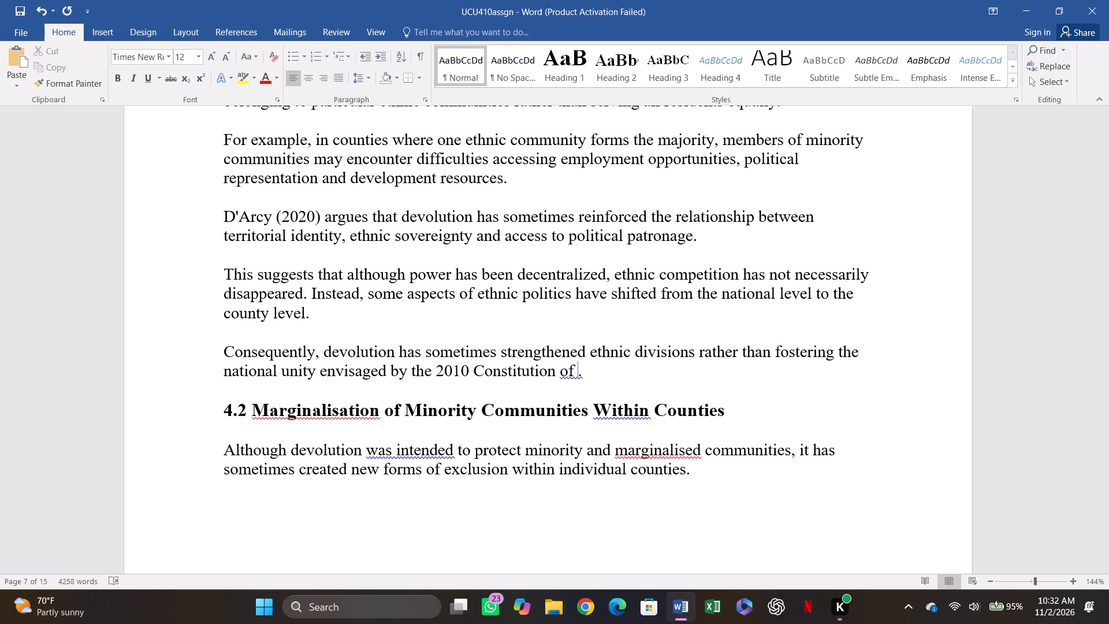
key(BackSpace)
key(space)
key(shift+k)
text(enya)
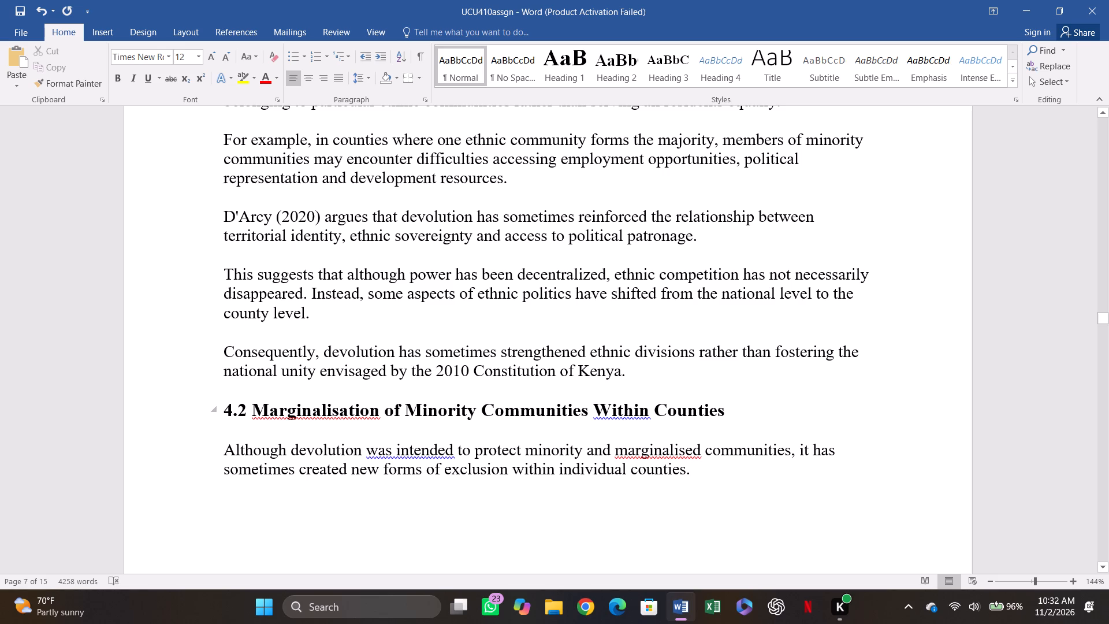
Replace the number 4.2 of the heading on marginalisation of minority communities with a bold "2." followed by a space.
click(253, 413)
key(BackSpace)
key(BackSpace)
key(BackSpace)
key(BackSpace)
key(BackSpace)
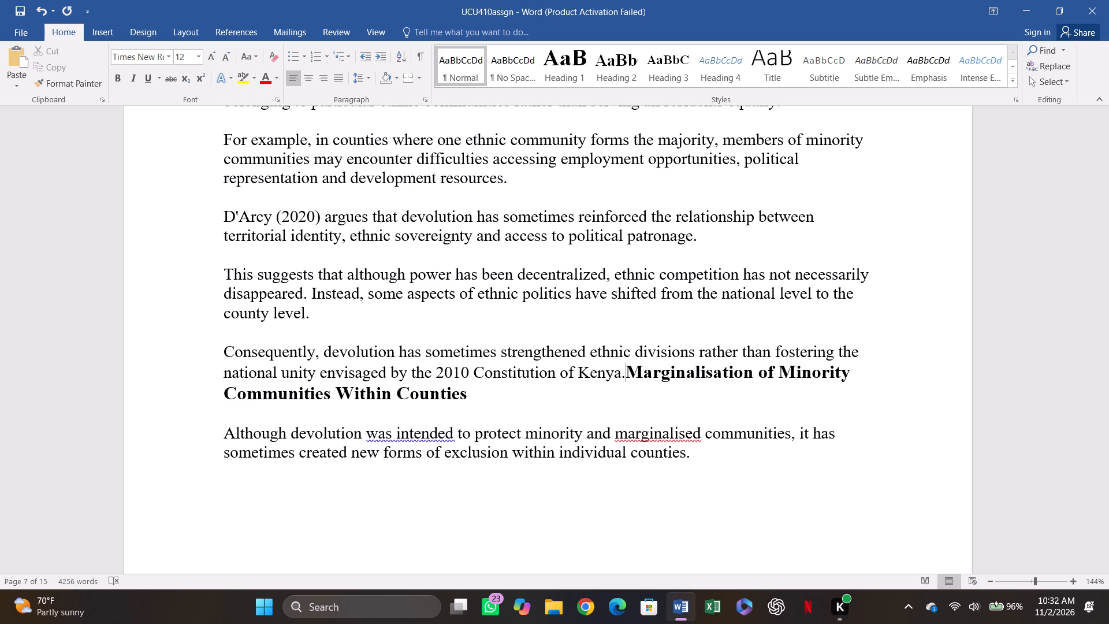
key(Return)
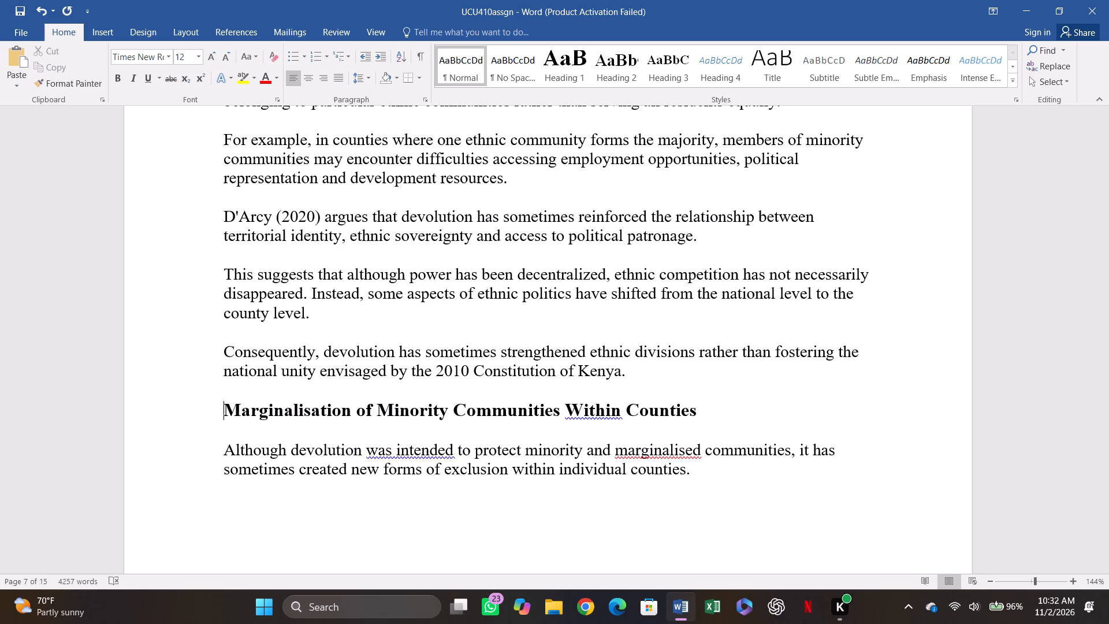
key(2)
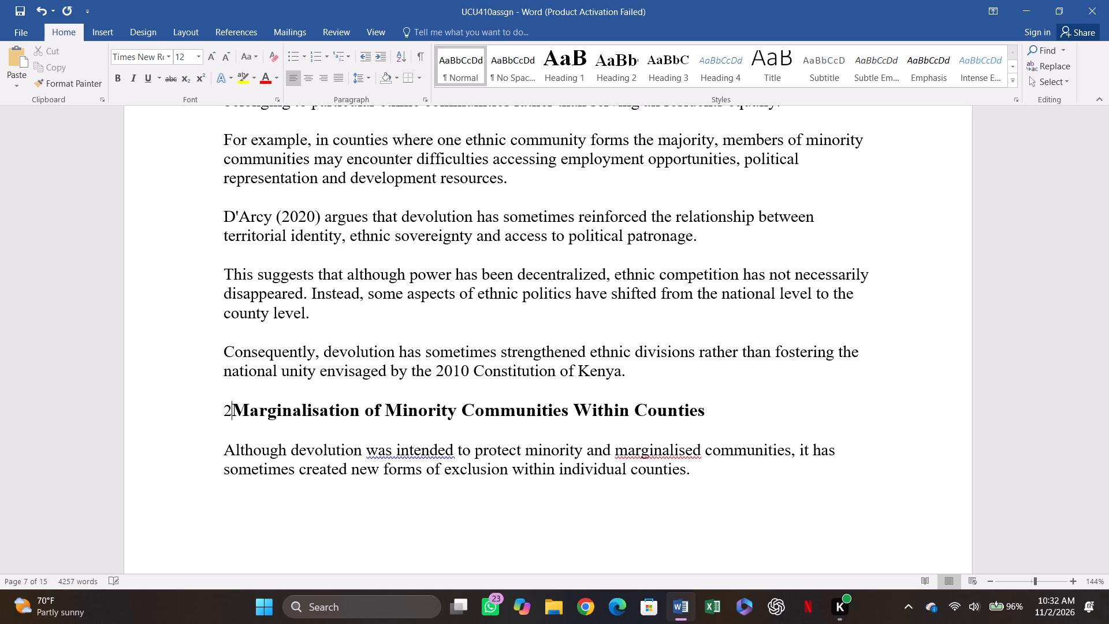
key(BackSpace)
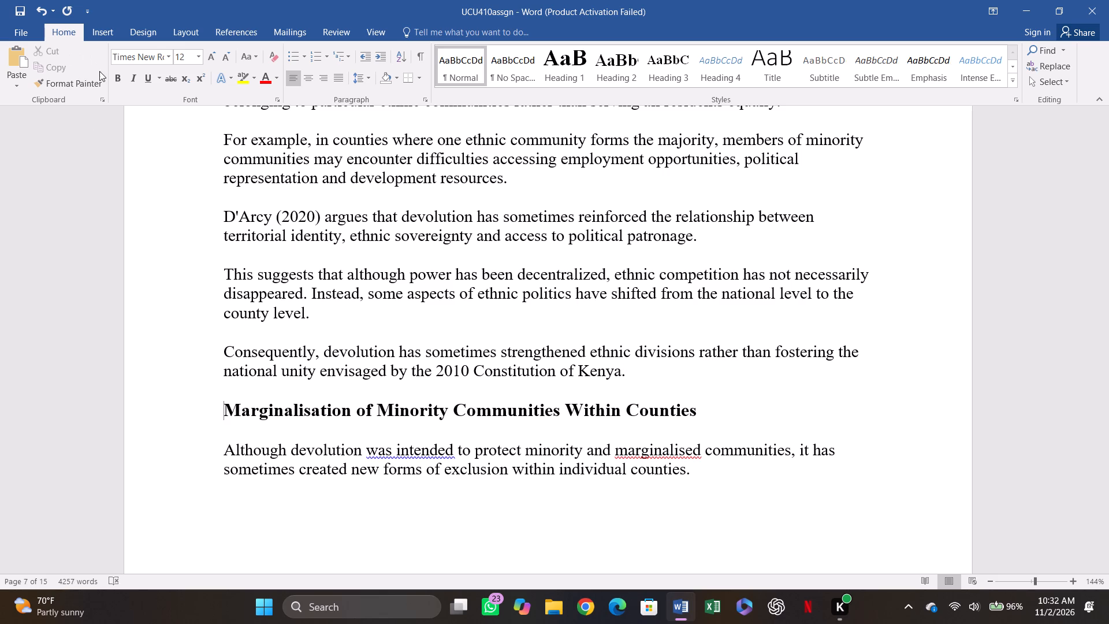
click(118, 77)
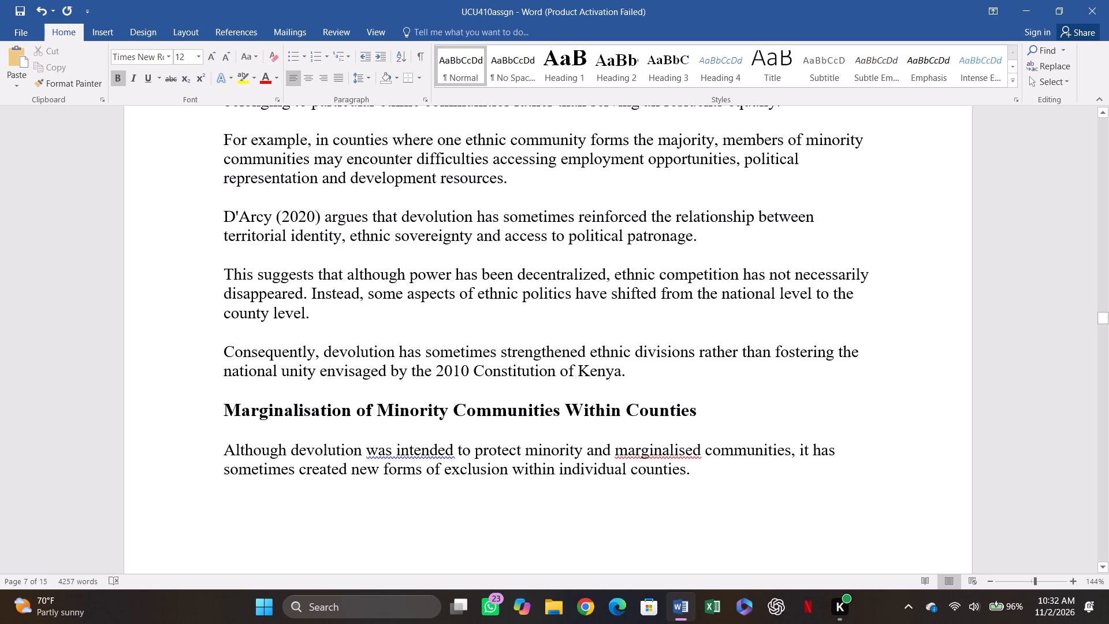
click(224, 408)
key(2)
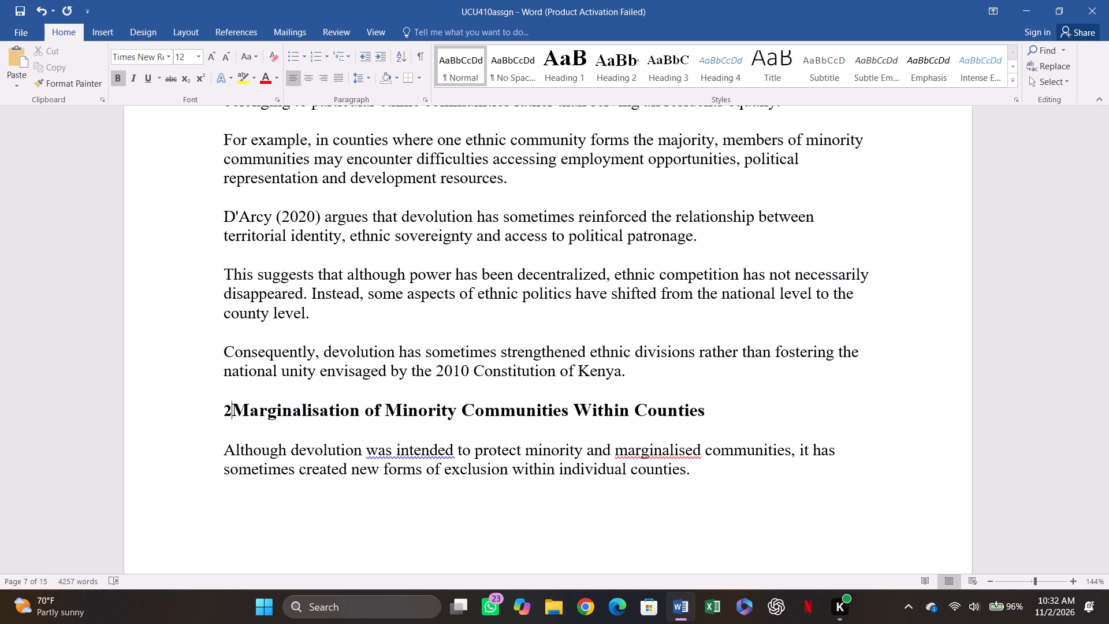
key(period)
key(space)
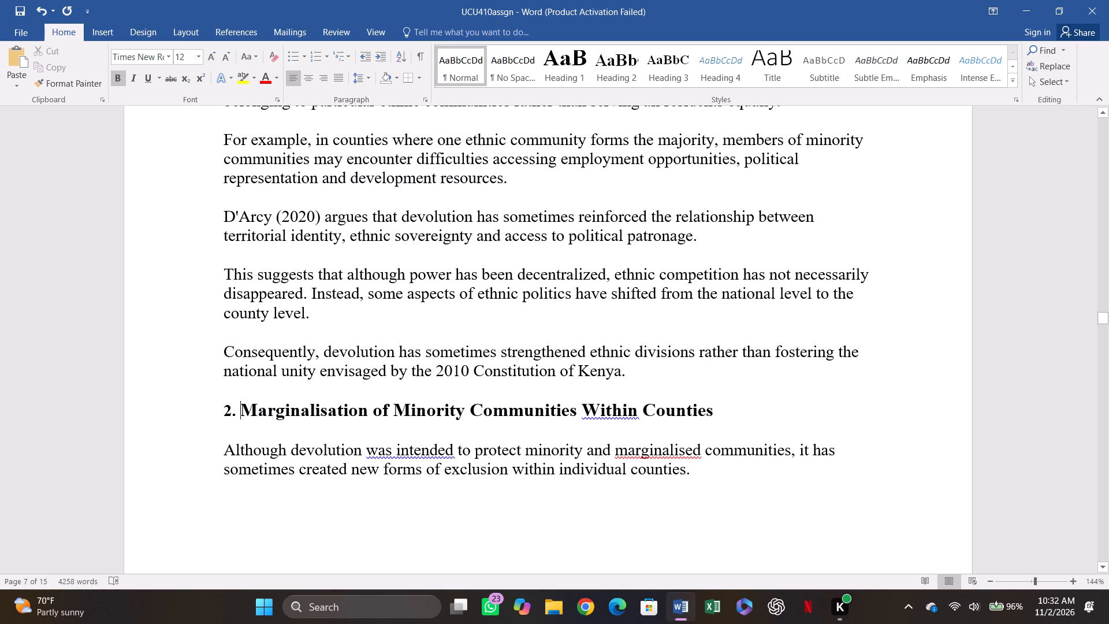
Correct the heading's wording to "Marginalization of Minority Communities within Counties", with a lowercase "within" and the American spelling.
click(599, 407)
key(BackSpace)
key(w)
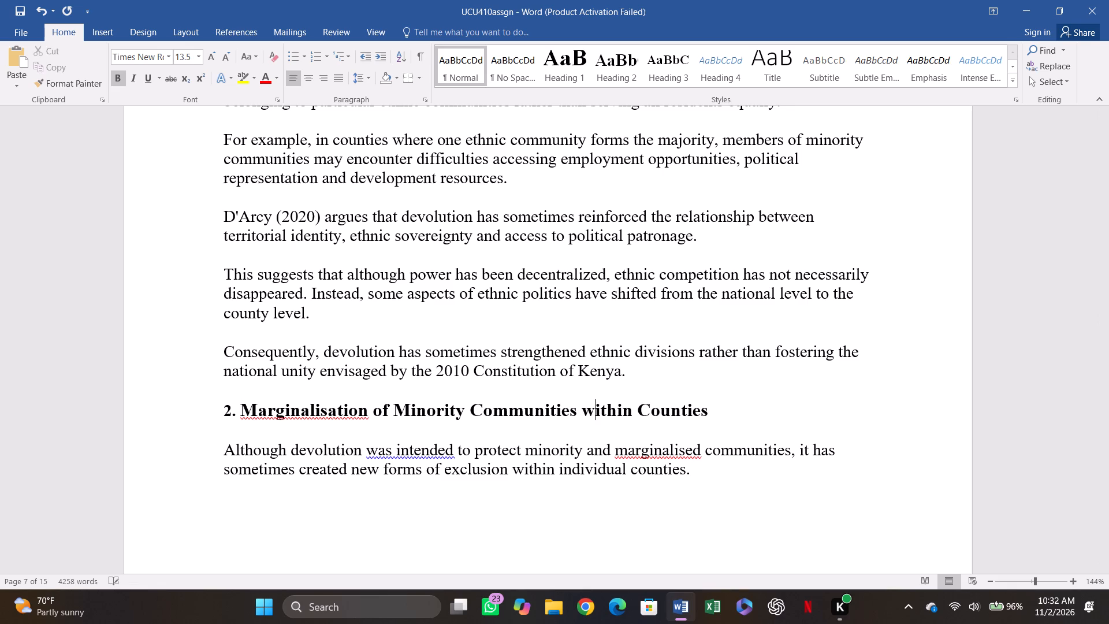
scroll(599, 407, down, 1)
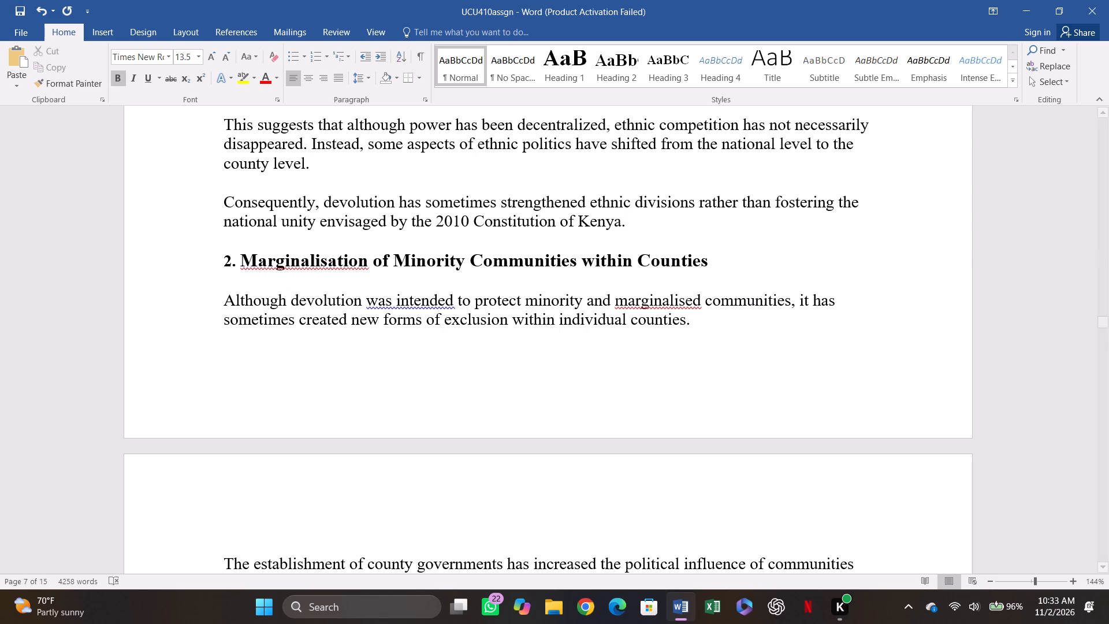
click(325, 259)
key(BackSpace)
key(z)
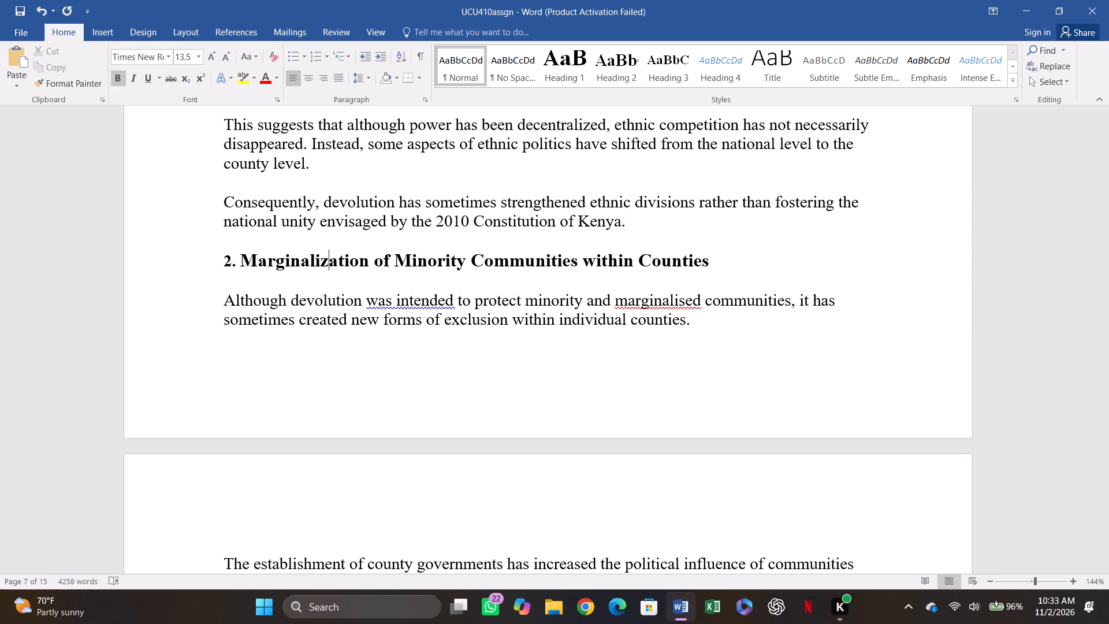
Delete the word "was" before "intended to protect minority" in the paragraph below the marginalization heading.
click(394, 299)
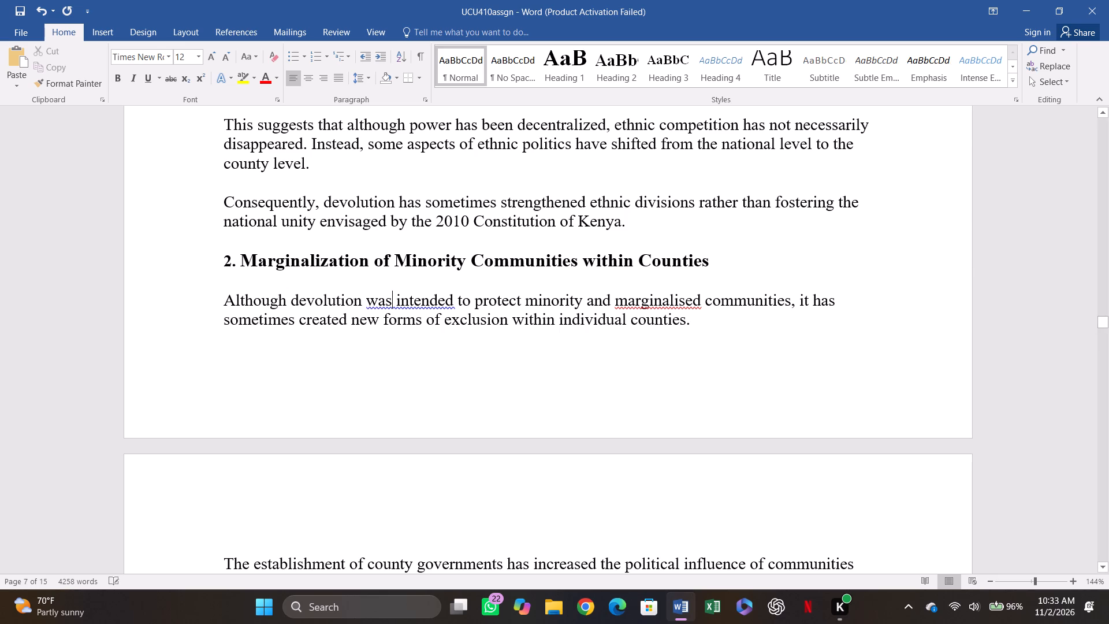
key(BackSpace)
key(BackSpace)
key(BackSpace)
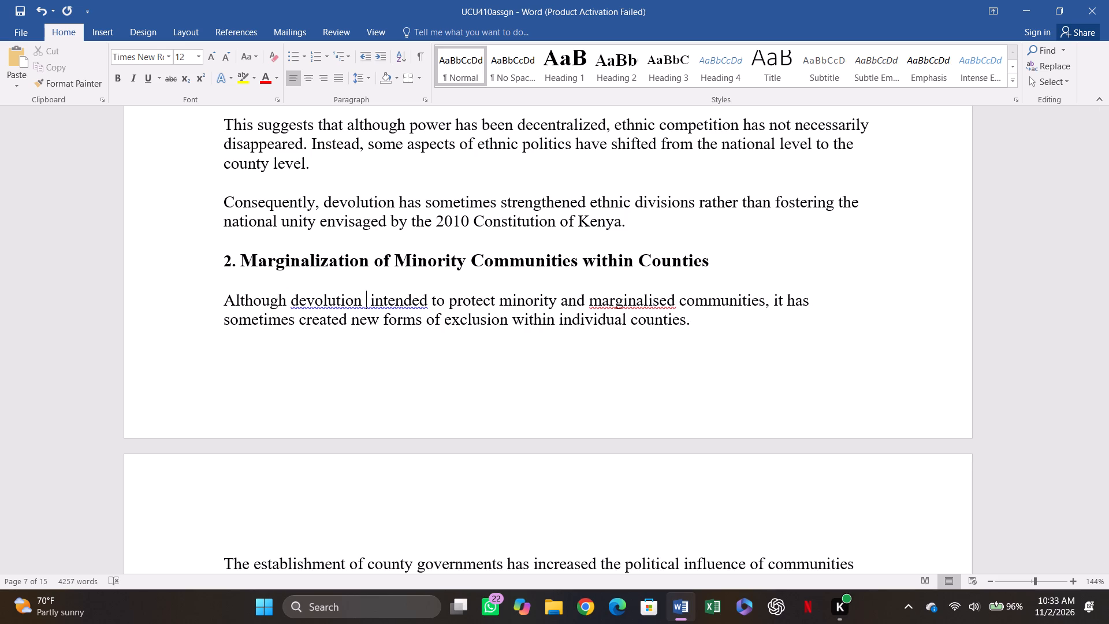
Remove the extra space left before "intended to protect minority" in the paragraph below the marginalization heading.
key(BackSpace)
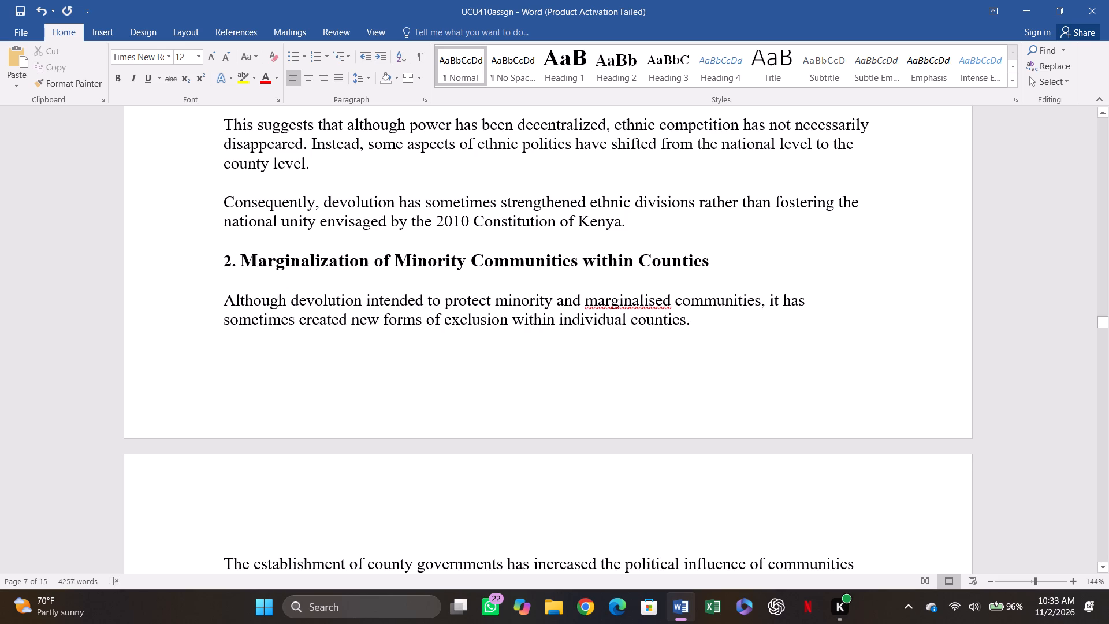
Change "marginalised" to the American spelling "marginalized" in the paragraph beginning "Although devolution intended".
click(653, 296)
key(BackSpace)
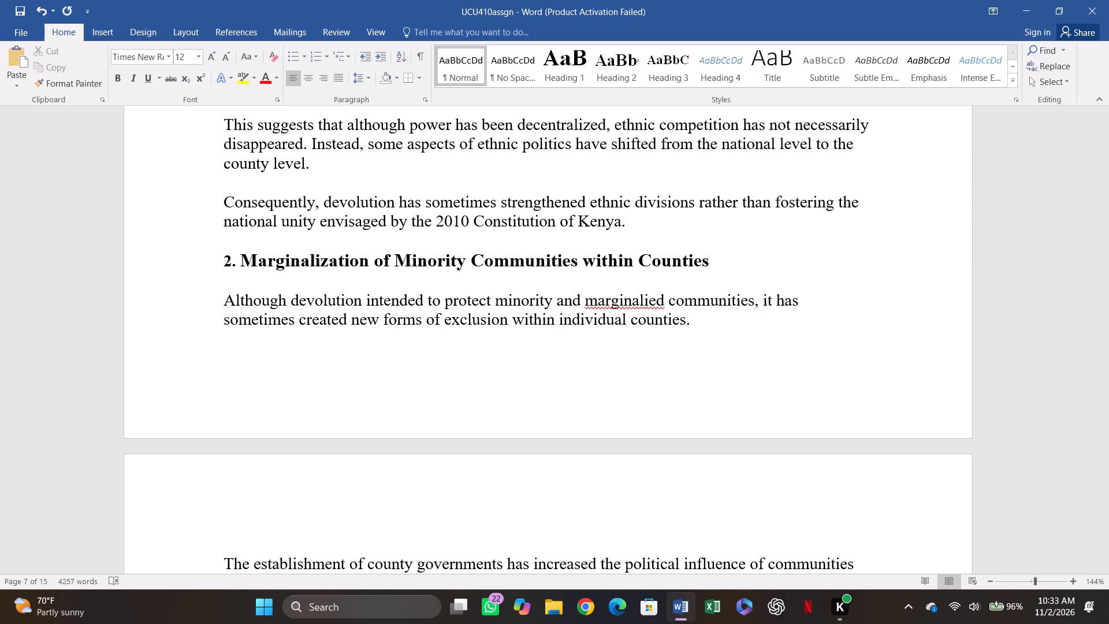
key(z)
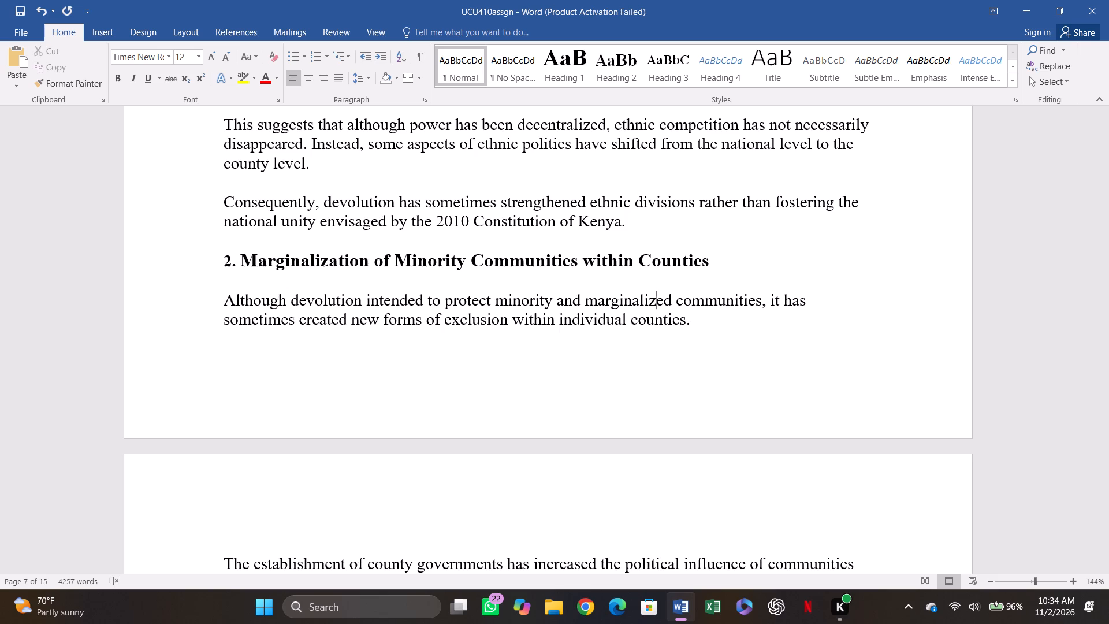
Change "favour" to the American spelling "favor" in the paragraph beginning "For instance, where a particular ethnic community".
scroll(617, 373, right, 2)
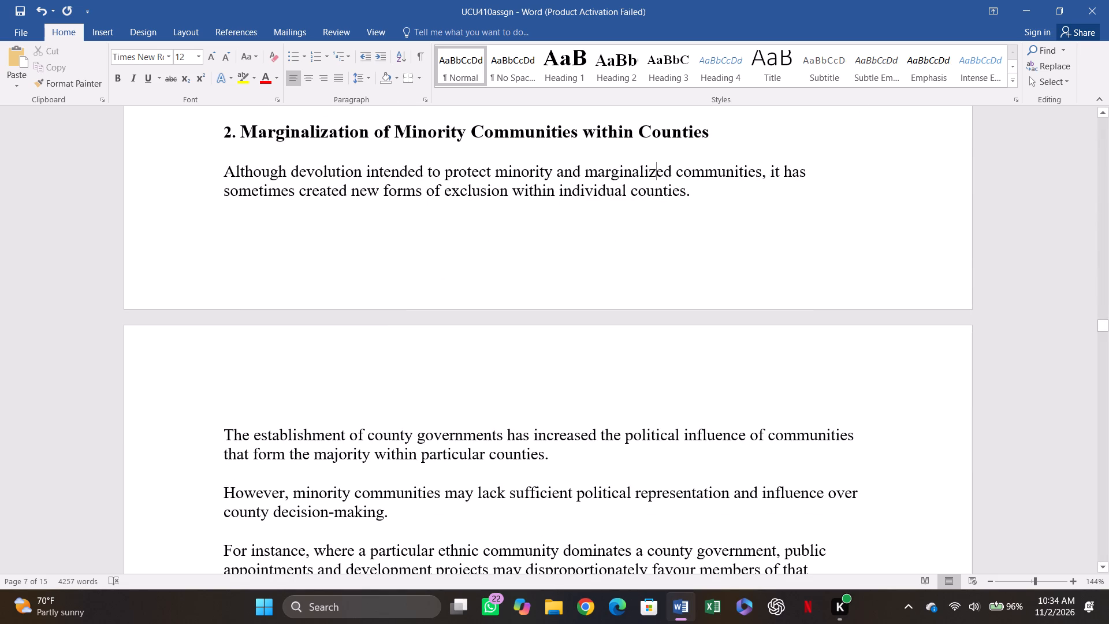
scroll(617, 373, down, 1)
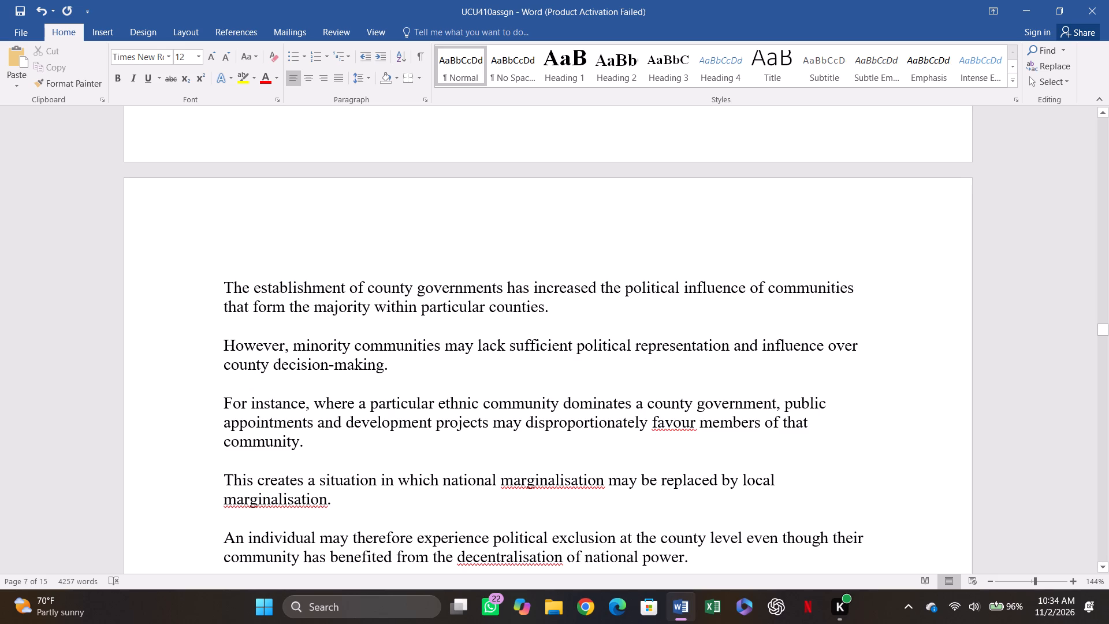
click(687, 425)
key(BackSpace)
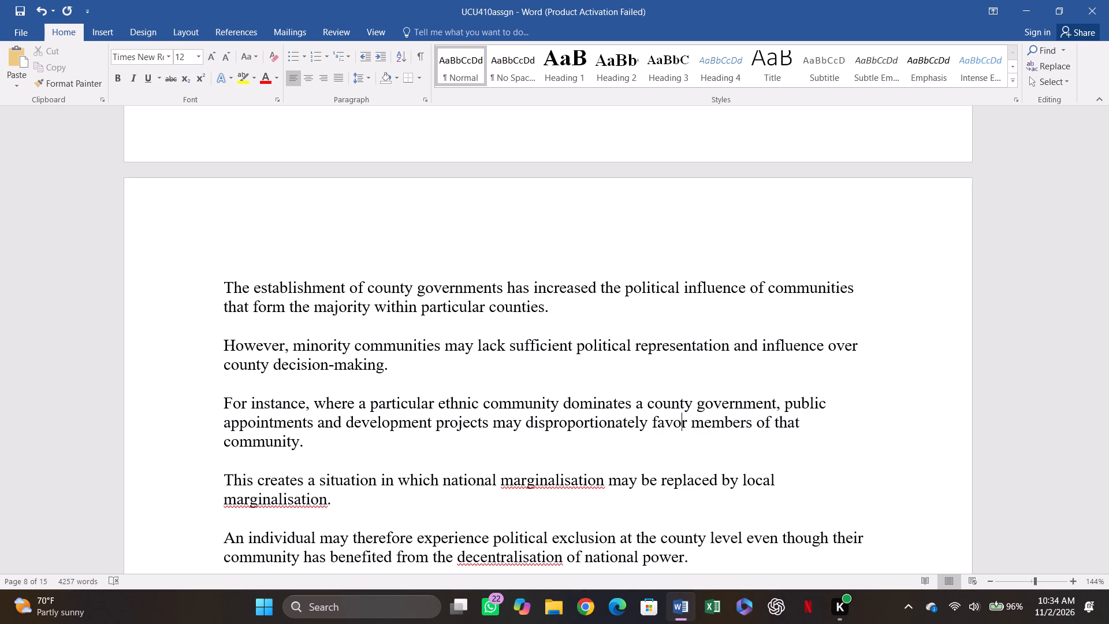
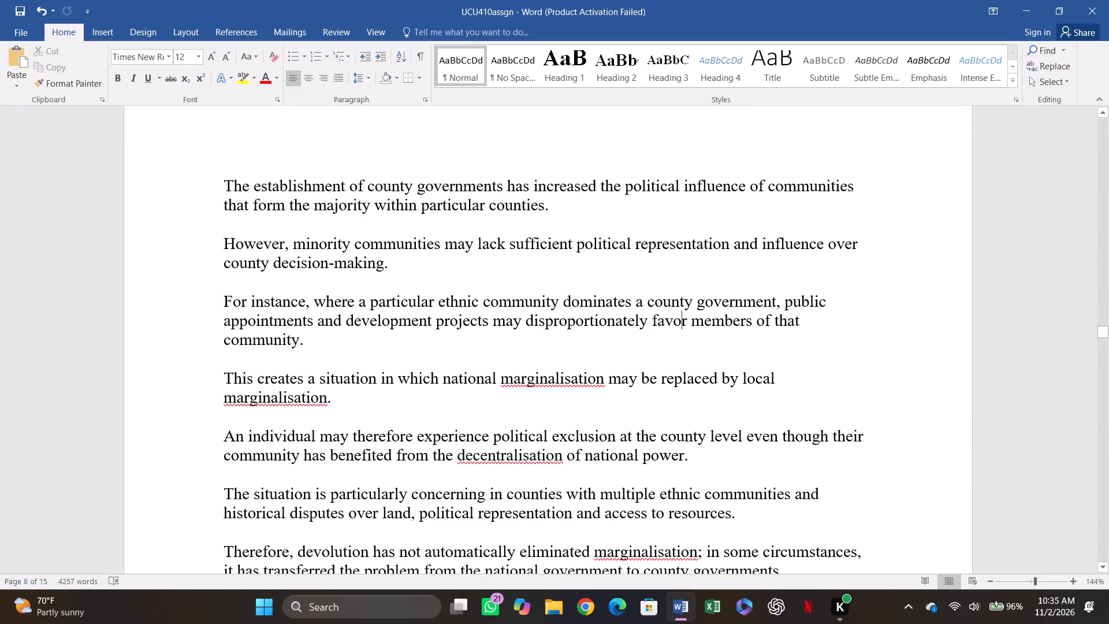
Change both occurrences of "marginalisation" to "marginalization" in the paragraph beginning "This creates a situation".
scroll(444, 355, down, 1)
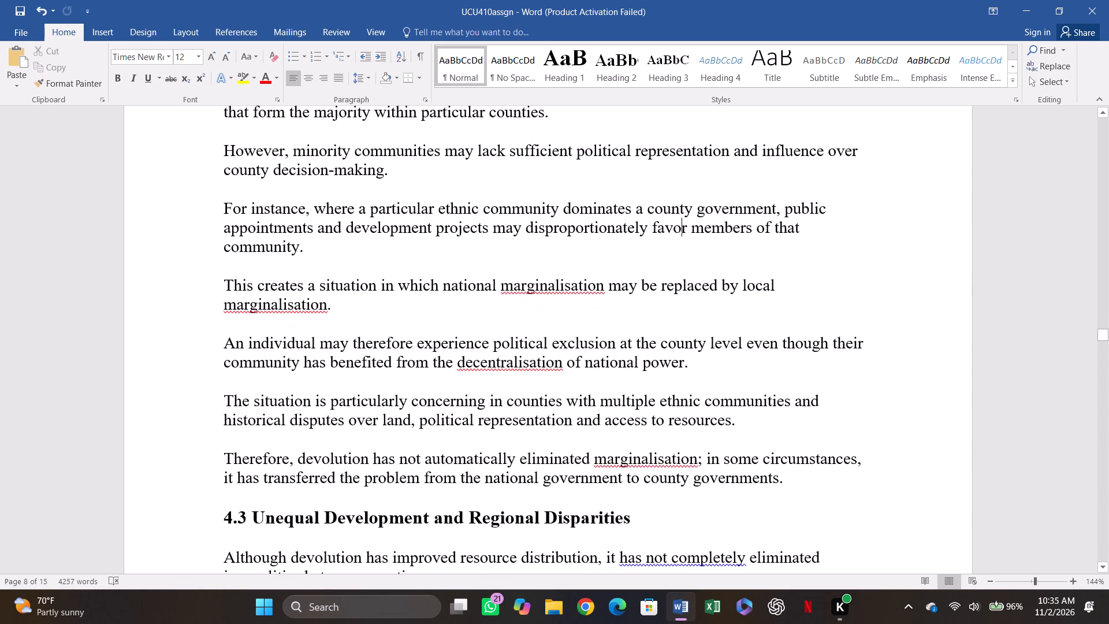
click(570, 290)
key(BackSpace)
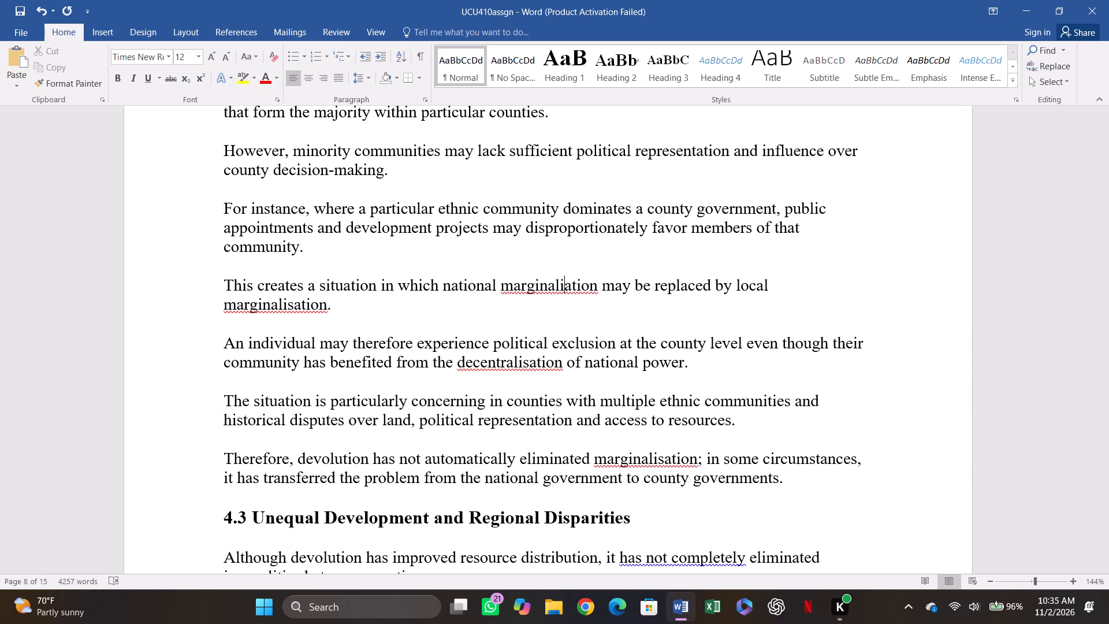
key(z)
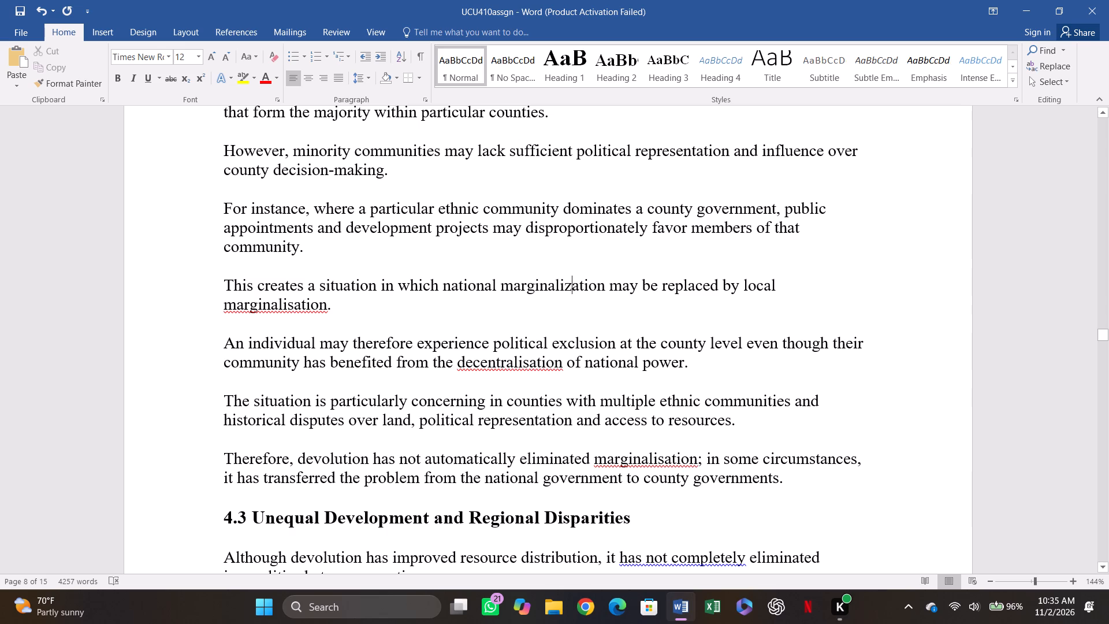
click(293, 305)
key(BackSpace)
key(z)
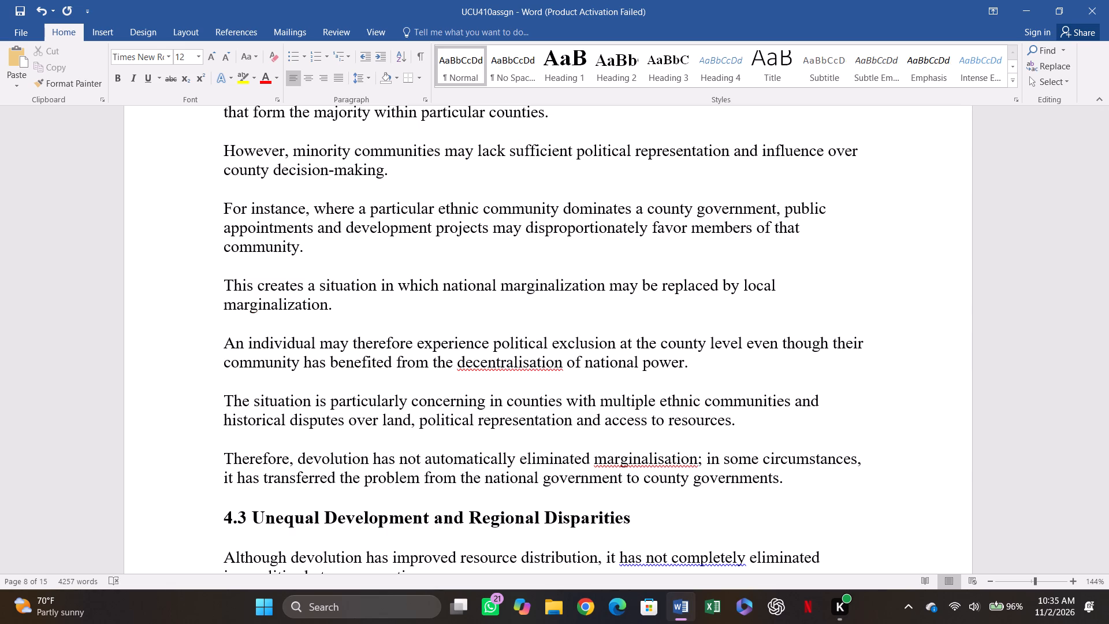
Change "decentralisation" to the American spelling "decentralization" in the paragraph beginning "An individual may therefore".
scroll(293, 305, right, 1)
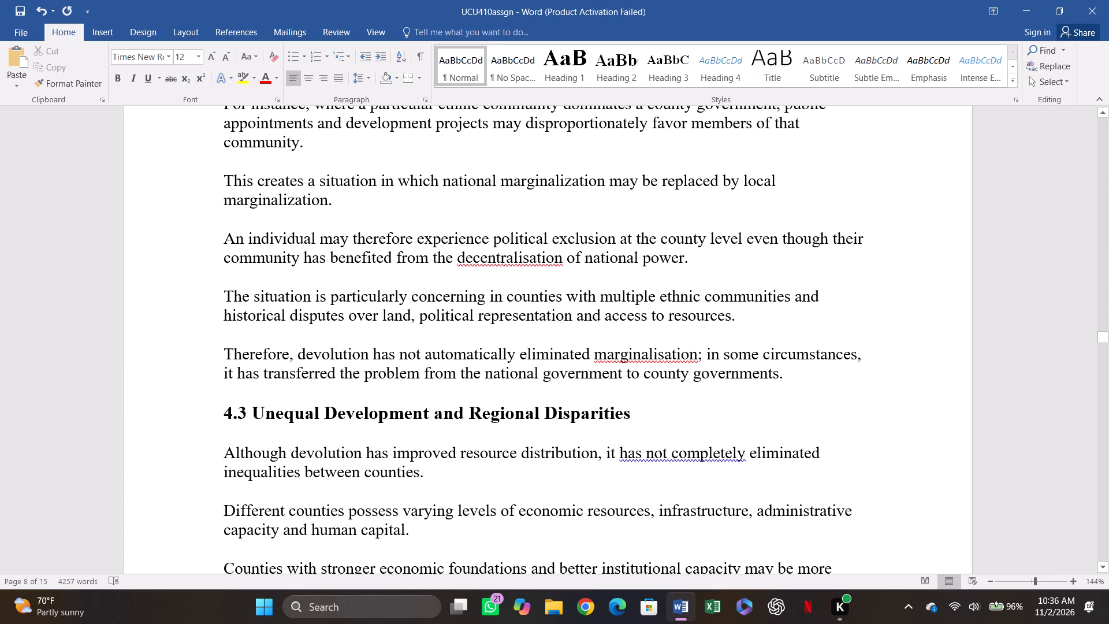
click(530, 260)
key(BackSpace)
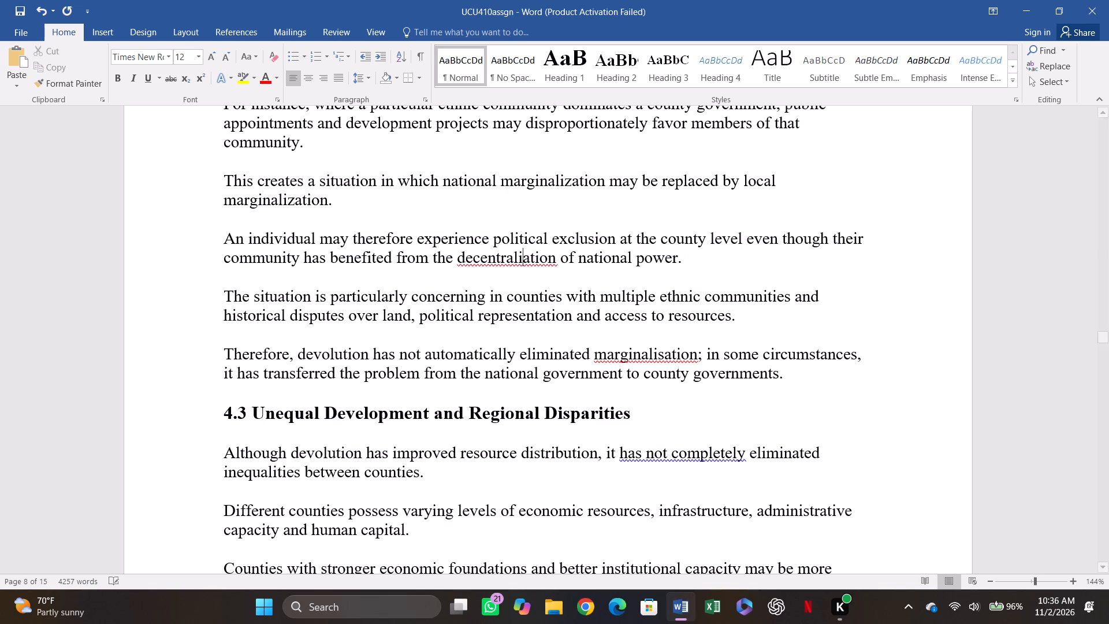
key(z)
Change "marginalisation" to "marginalization" in the paragraph beginning "Therefore, devolution has not automatically".
scroll(530, 260, right, 1)
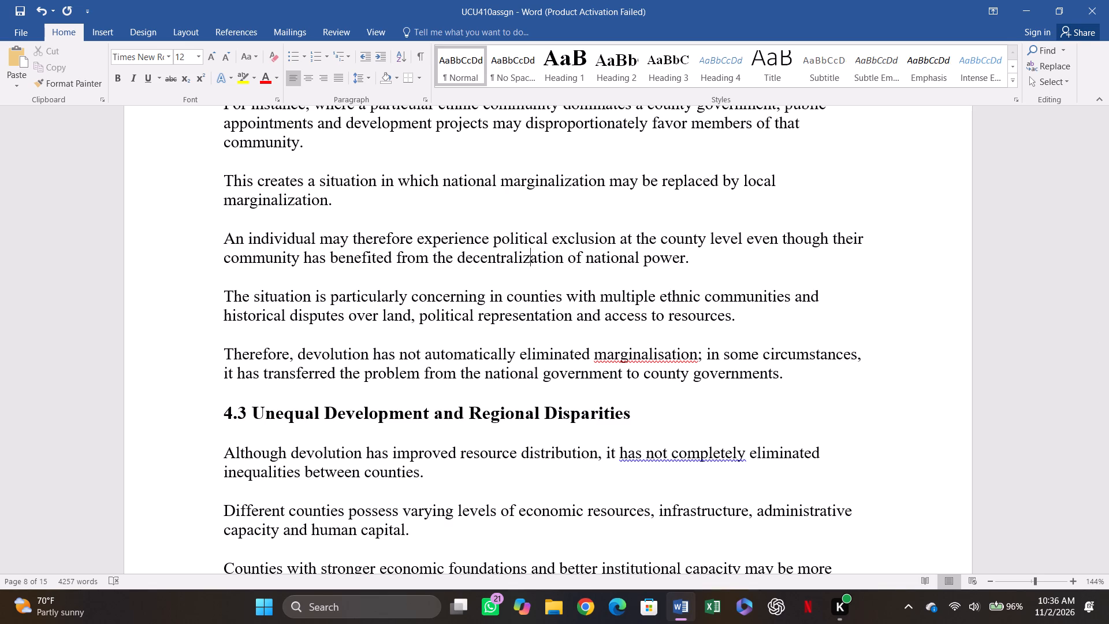
scroll(530, 260, right, 1)
scroll(530, 260, down, 1)
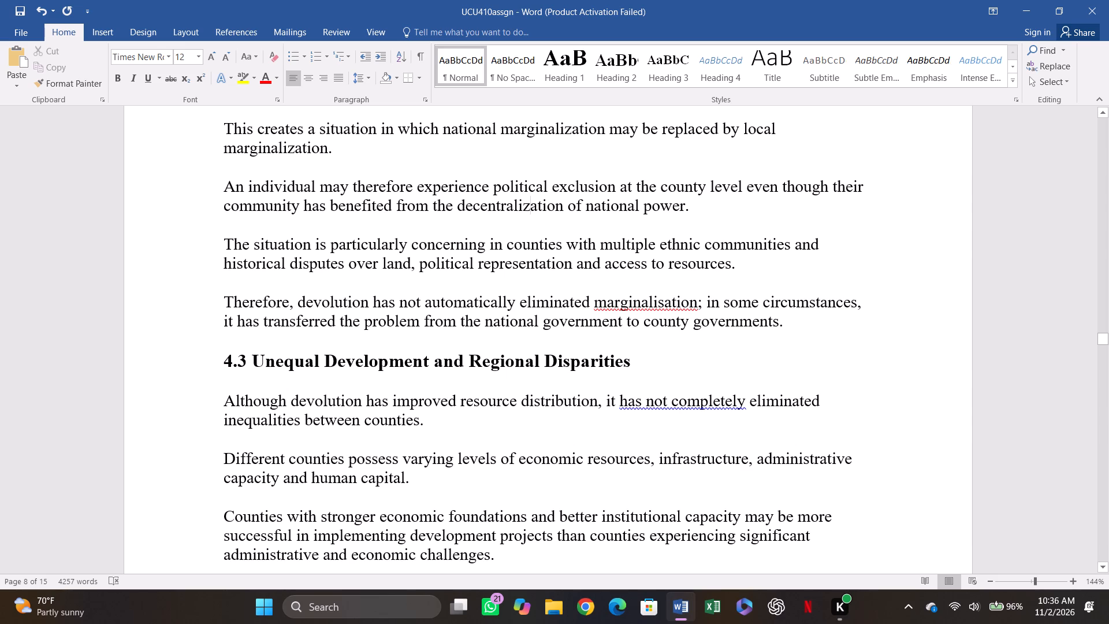
click(663, 302)
key(BackSpace)
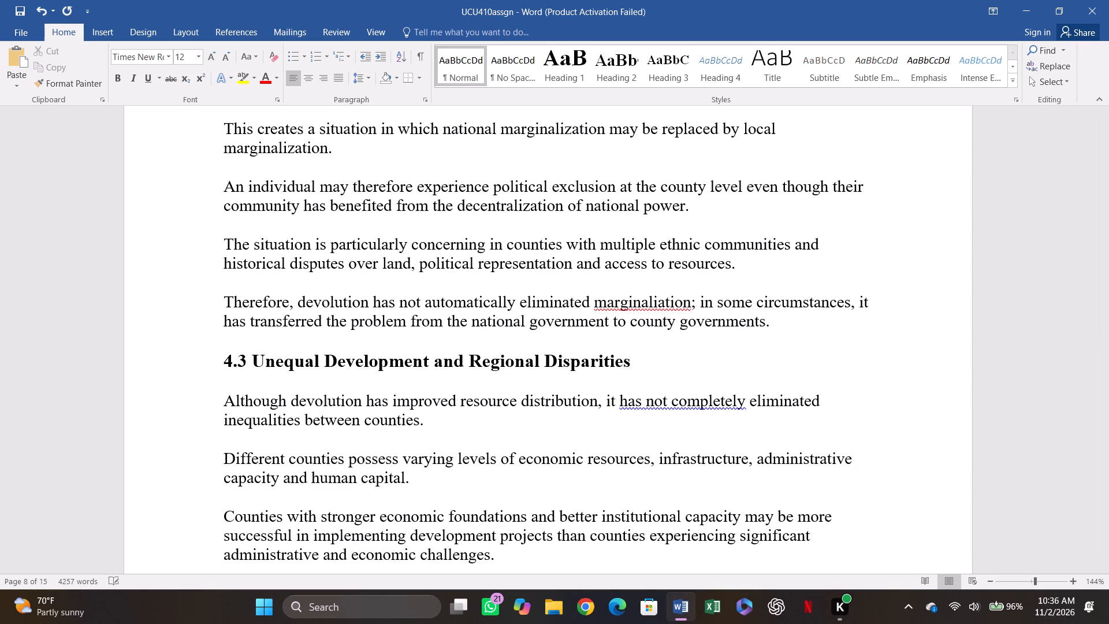
key(z)
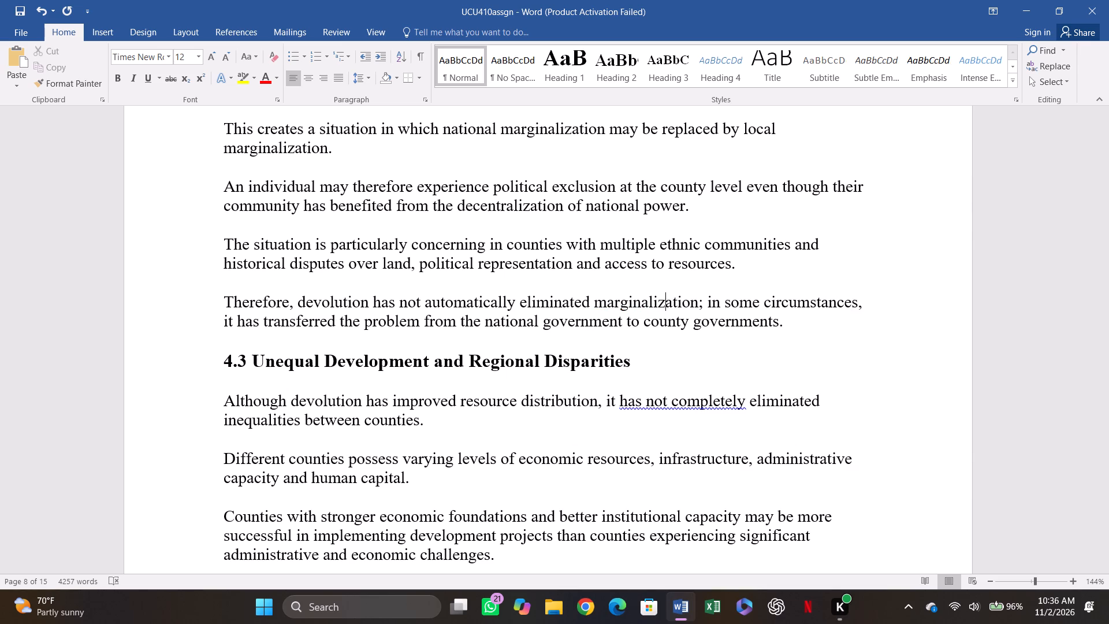
Replace the number 4.3 of the "Unequal Development and Regional Disparities" heading with a bold "3.", keeping the heading on its own line.
scroll(663, 302, down, 1)
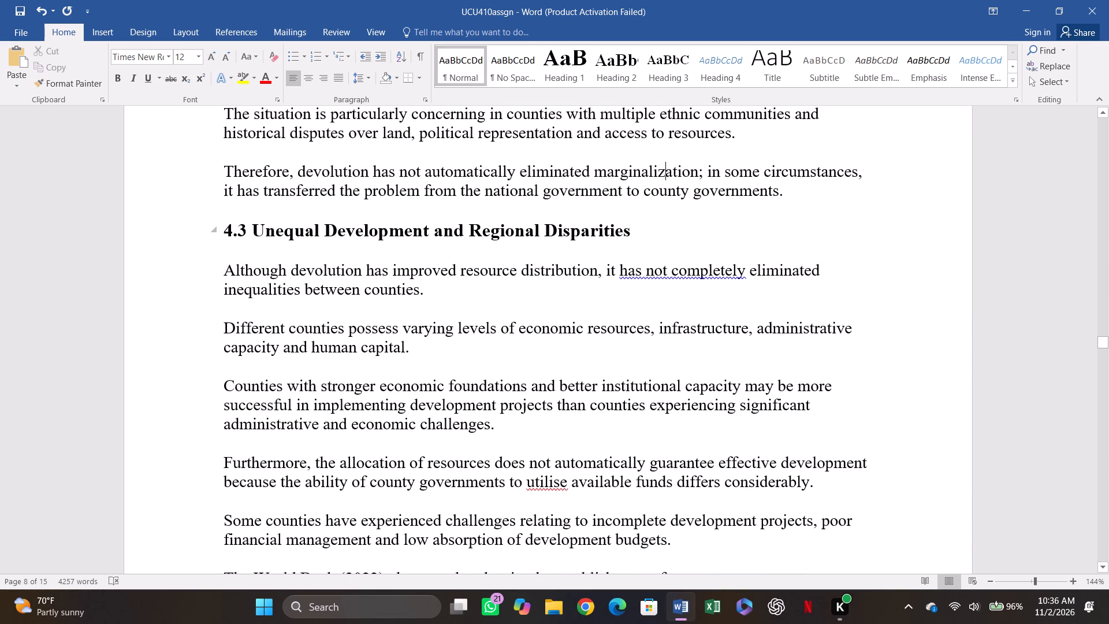
click(258, 231)
key(BackSpace)
key(BackSpace)
key(BackSpace)
key(BackSpace)
key(BackSpace)
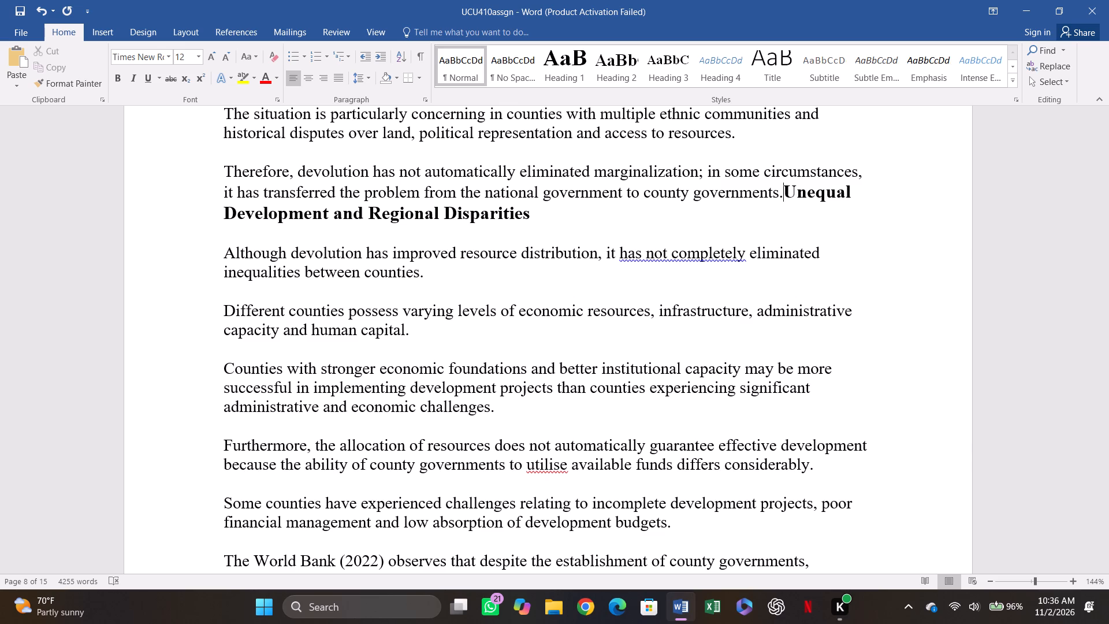
key(Return)
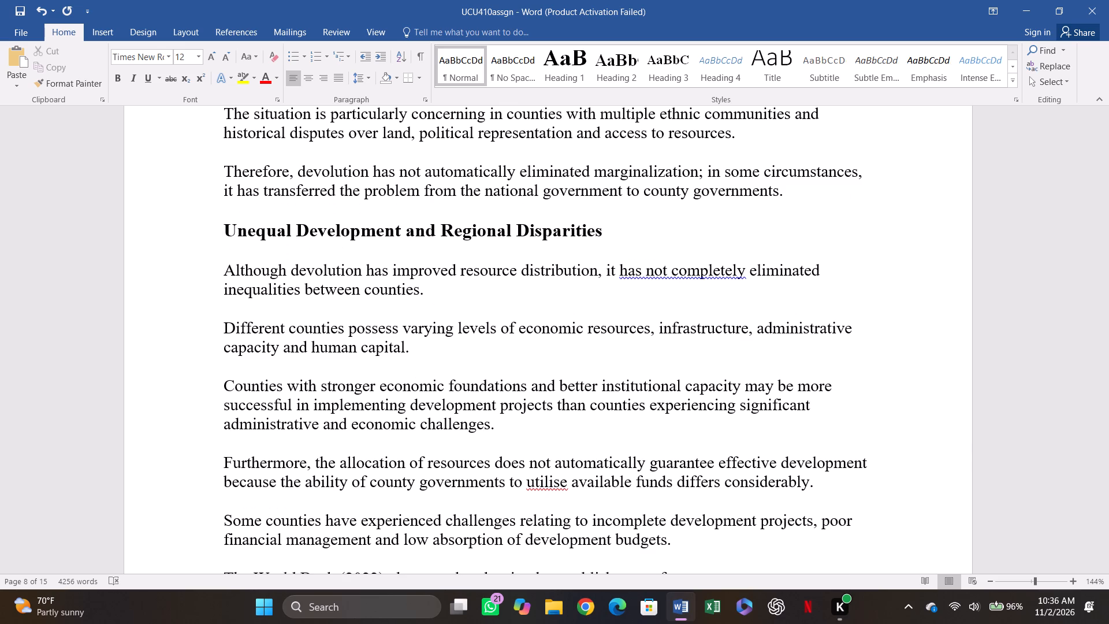
click(118, 73)
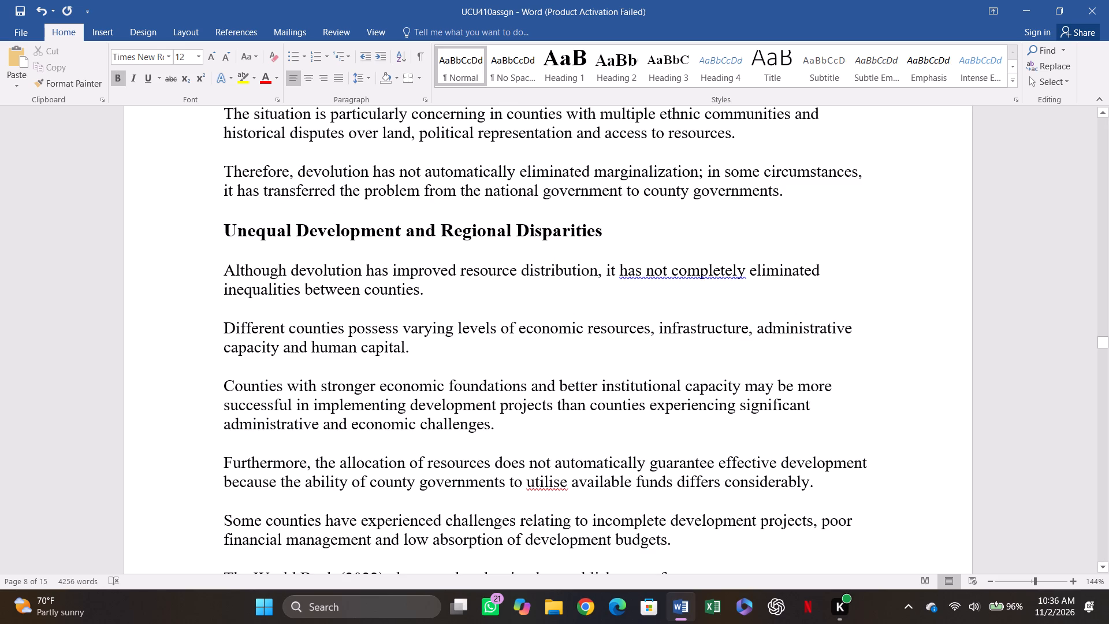
key(3)
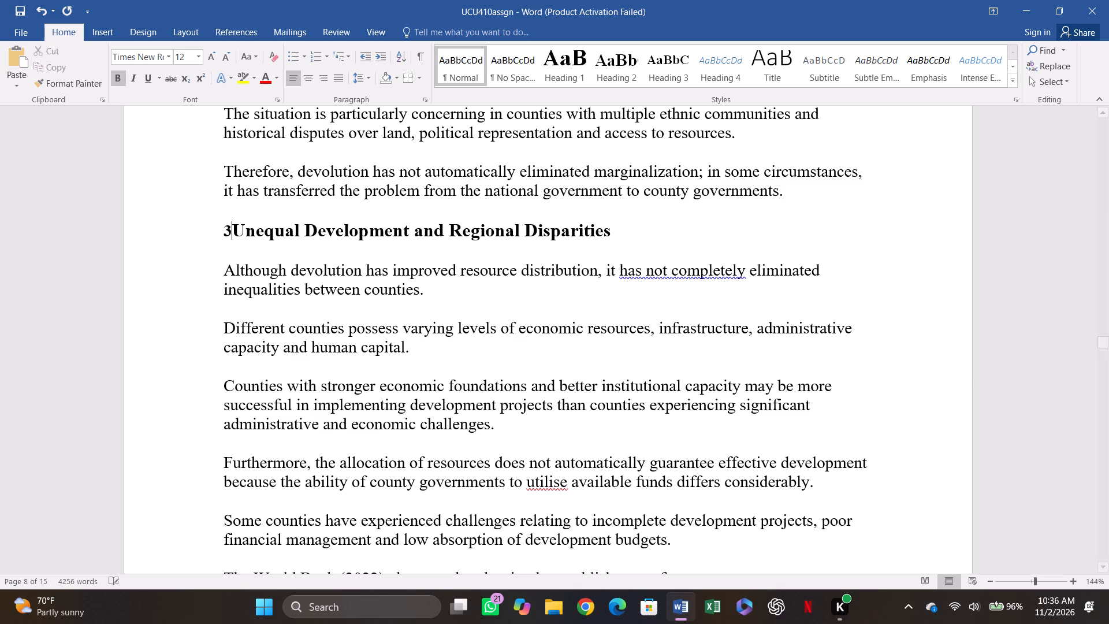
key(period)
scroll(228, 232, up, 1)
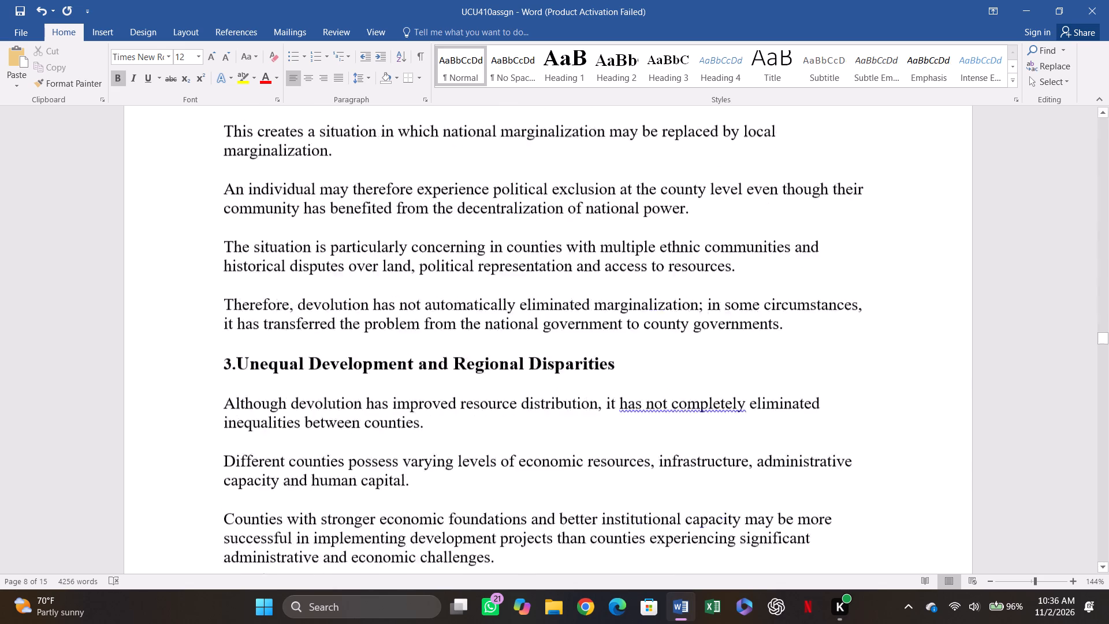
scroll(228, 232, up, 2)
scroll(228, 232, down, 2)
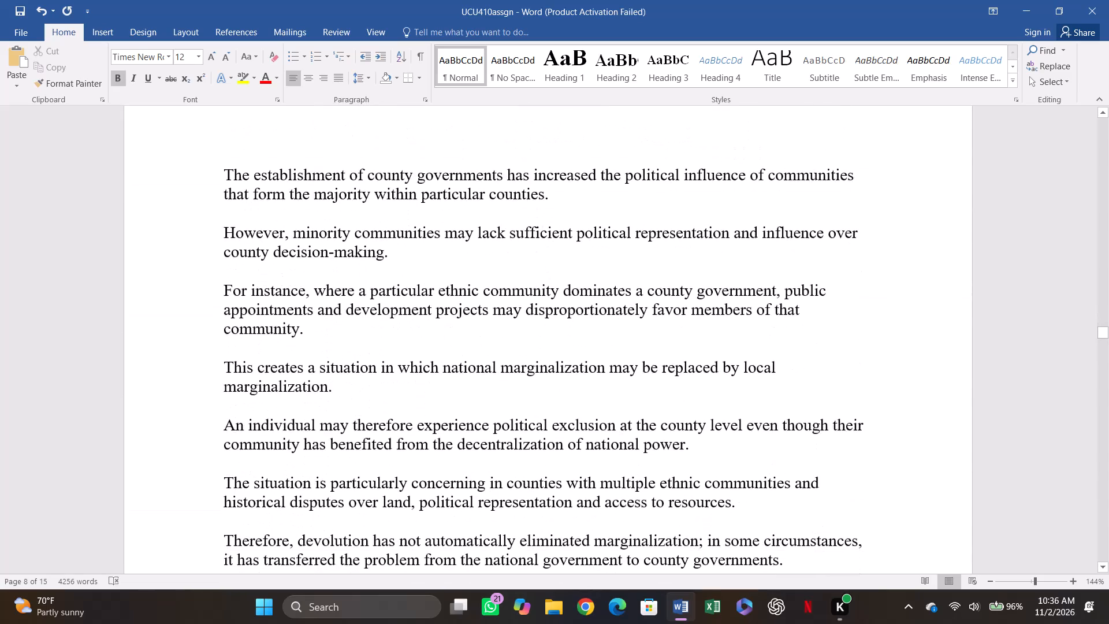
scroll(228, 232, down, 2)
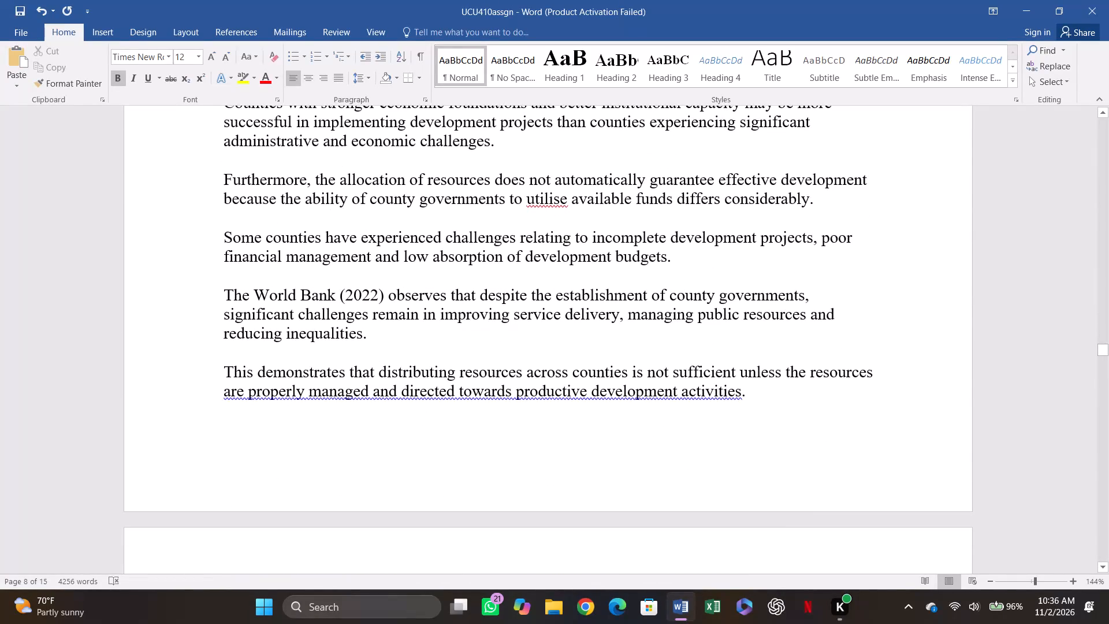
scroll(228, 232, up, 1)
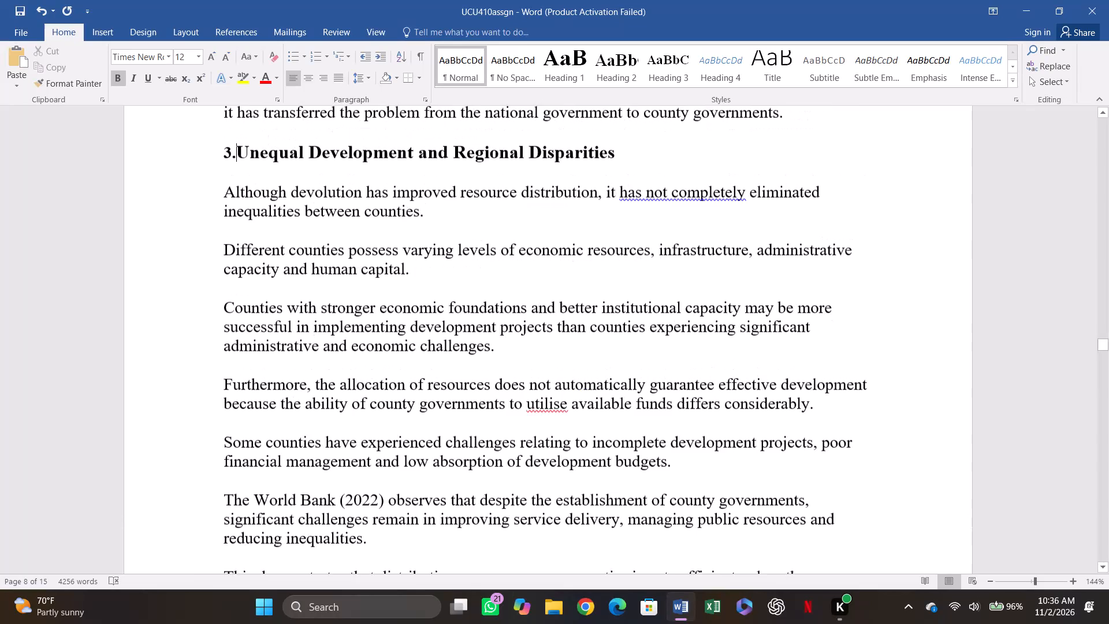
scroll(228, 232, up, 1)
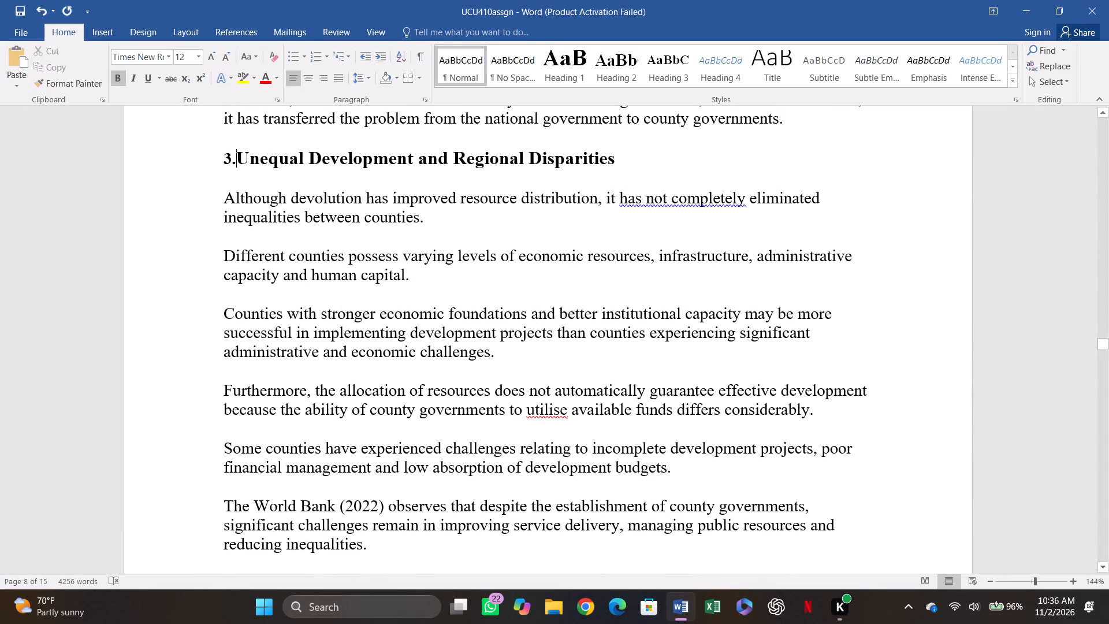
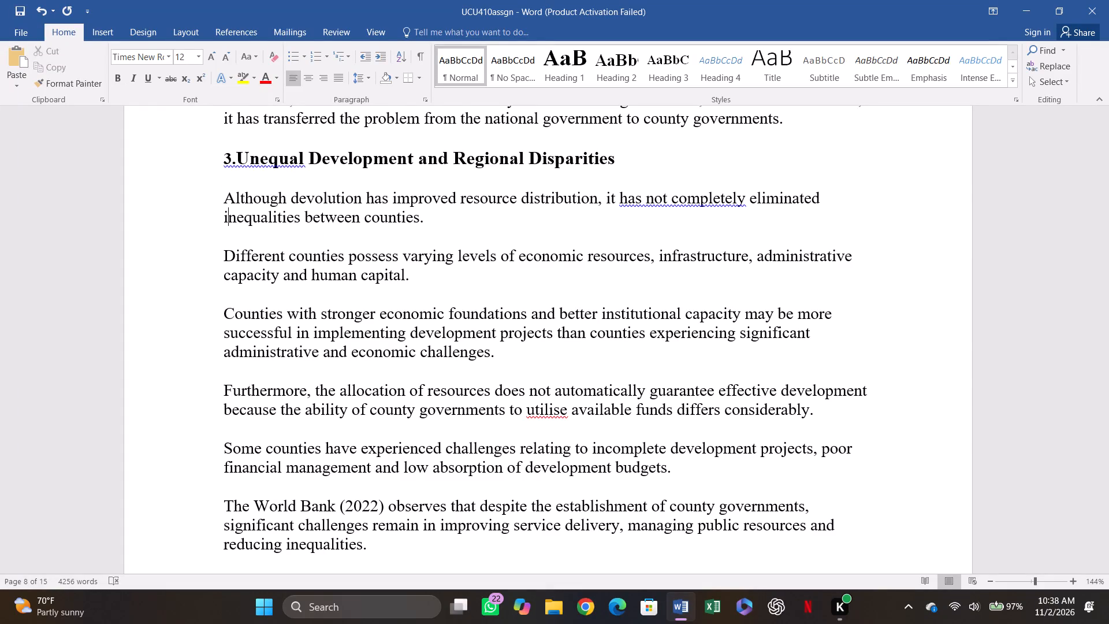
Insert a space between "3." and "Unequal" in the "Unequal Development and Regional Disparities" heading.
click(236, 161)
key(space)
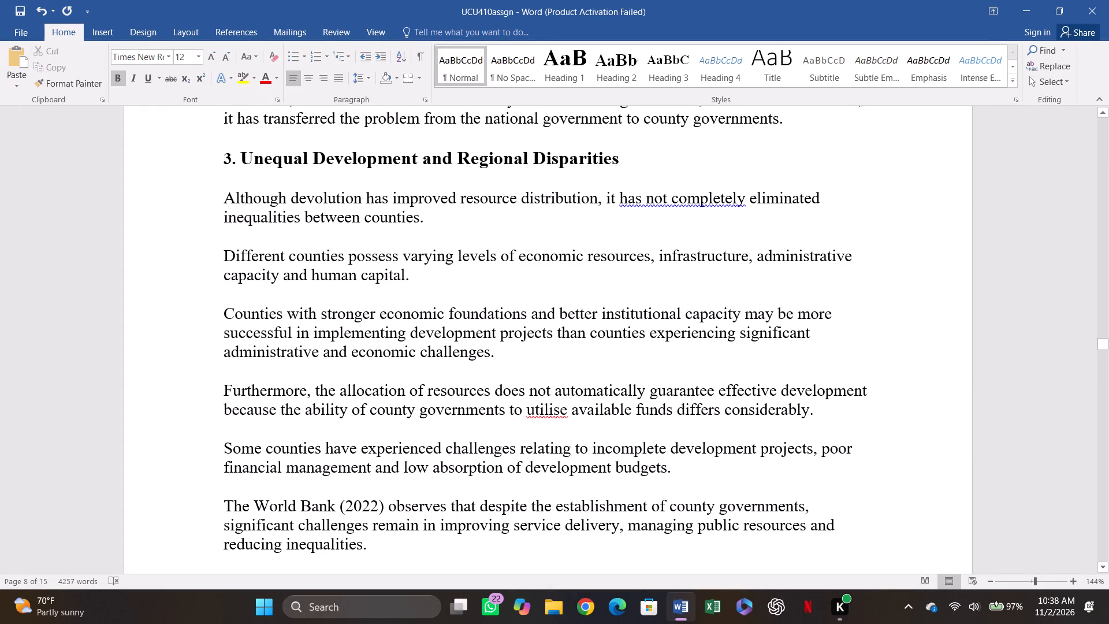
Change "utilise" to the American spelling "utilize" in the paragraph beginning "Furthermore, the allocation of resources".
scroll(247, 290, right, 1)
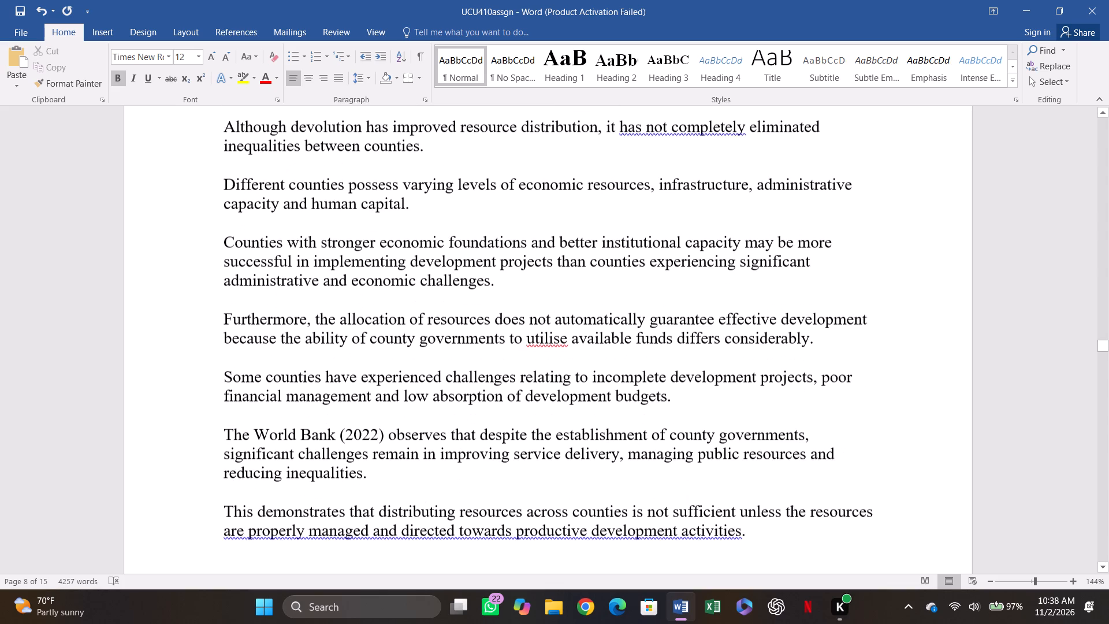
scroll(247, 290, right, 1)
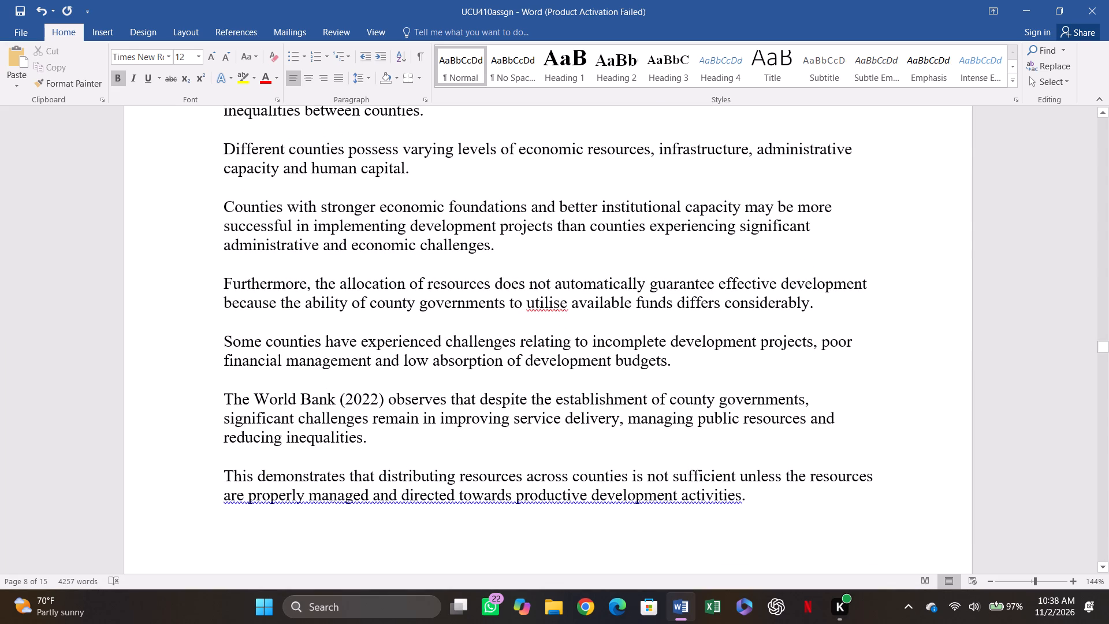
click(557, 304)
key(BackSpace)
key(z)
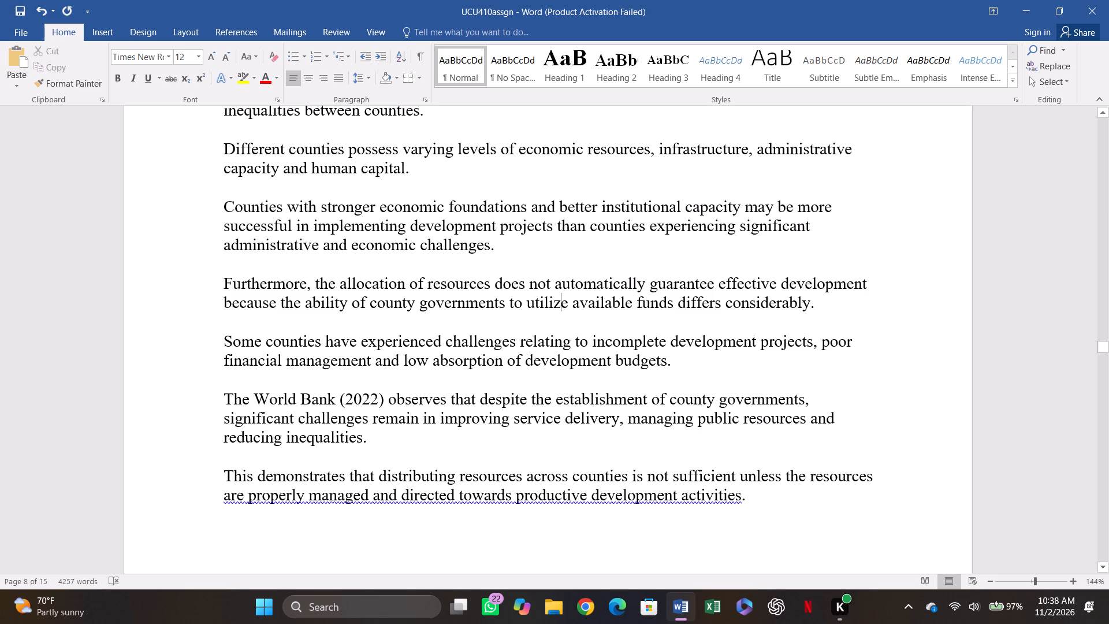
Replace the number 4.4 of the "Corruption and Mismanagement of Public Resources" heading with a bold "4.", keeping the heading on its own line.
scroll(473, 376, down, 1)
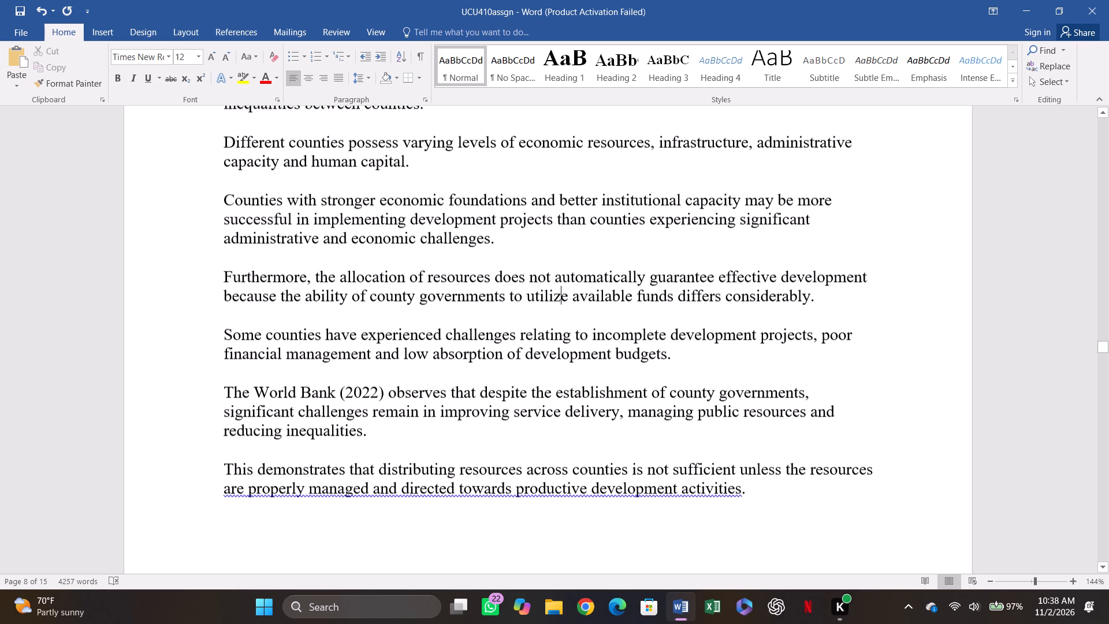
scroll(473, 376, down, 1)
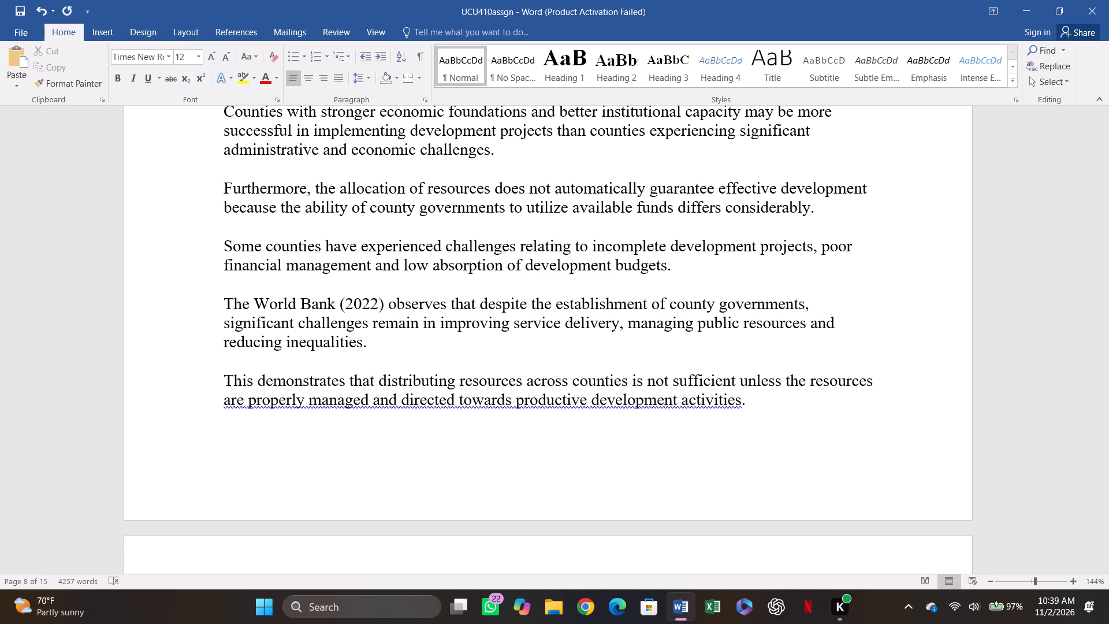
scroll(473, 376, down, 1)
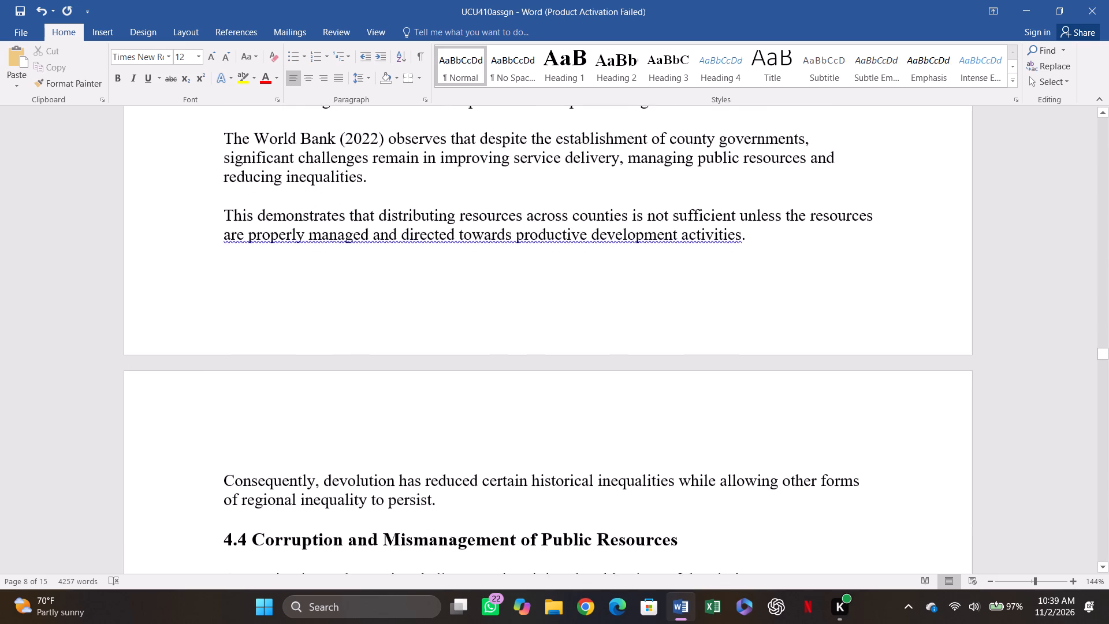
scroll(473, 376, down, 1)
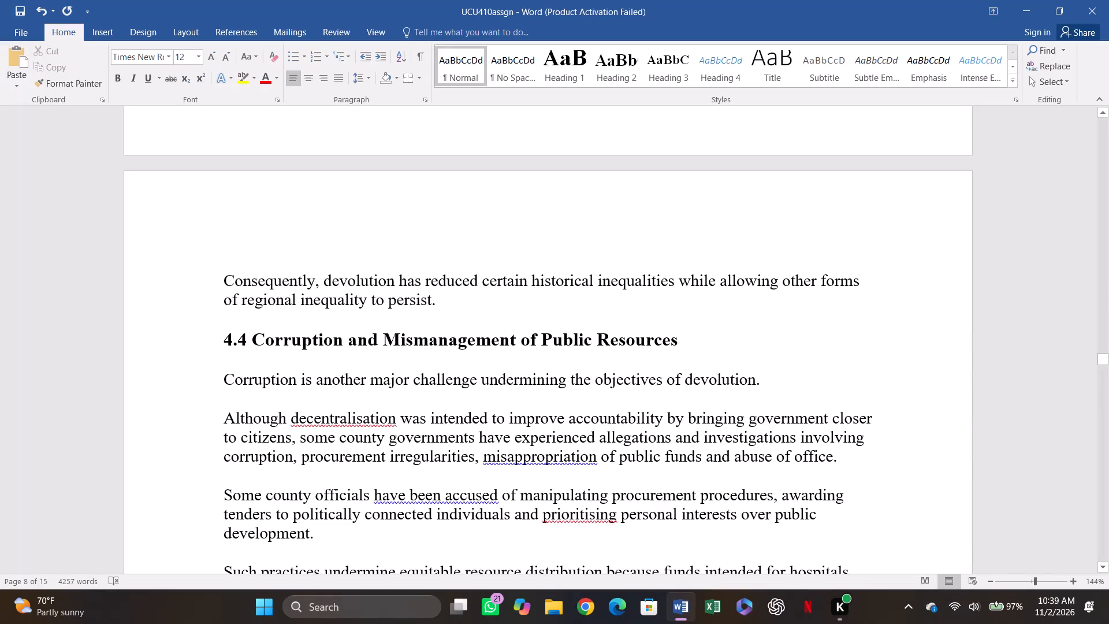
click(252, 335)
key(BackSpace)
key(BackSpace)
key(BackSpace)
key(BackSpace)
key(BackSpace)
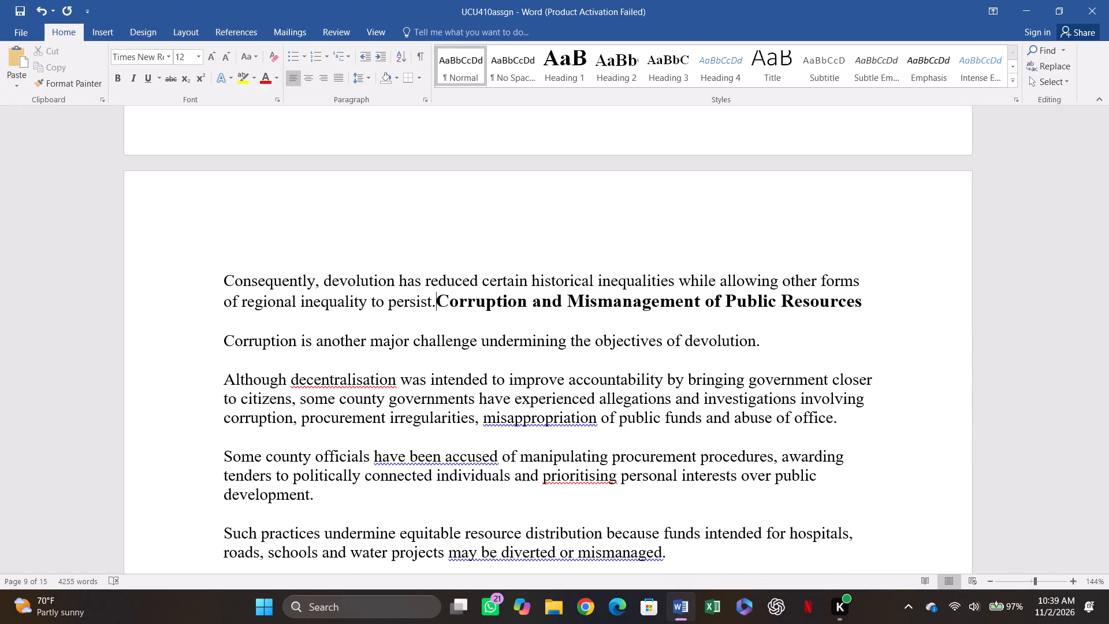
key(Return)
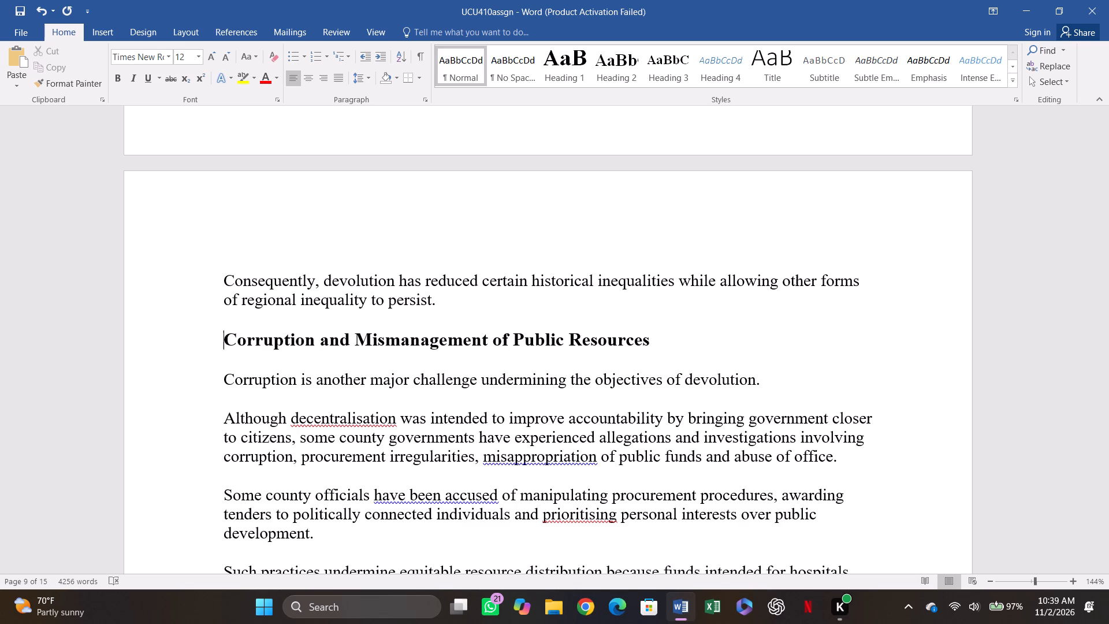
key(4)
key(BackSpace)
click(115, 76)
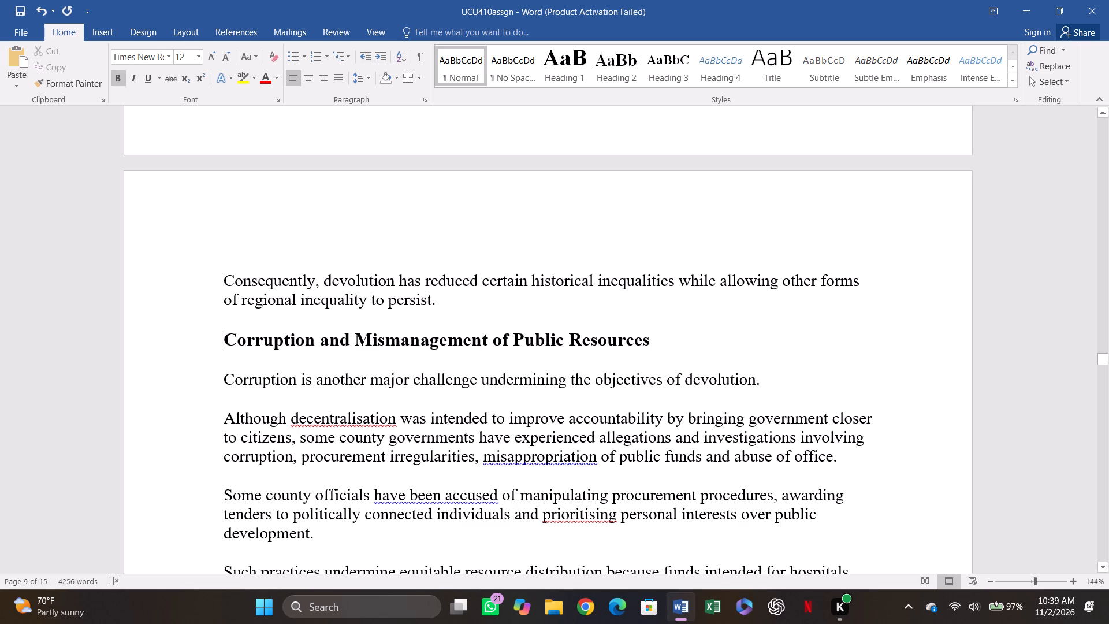
key(4)
key(period)
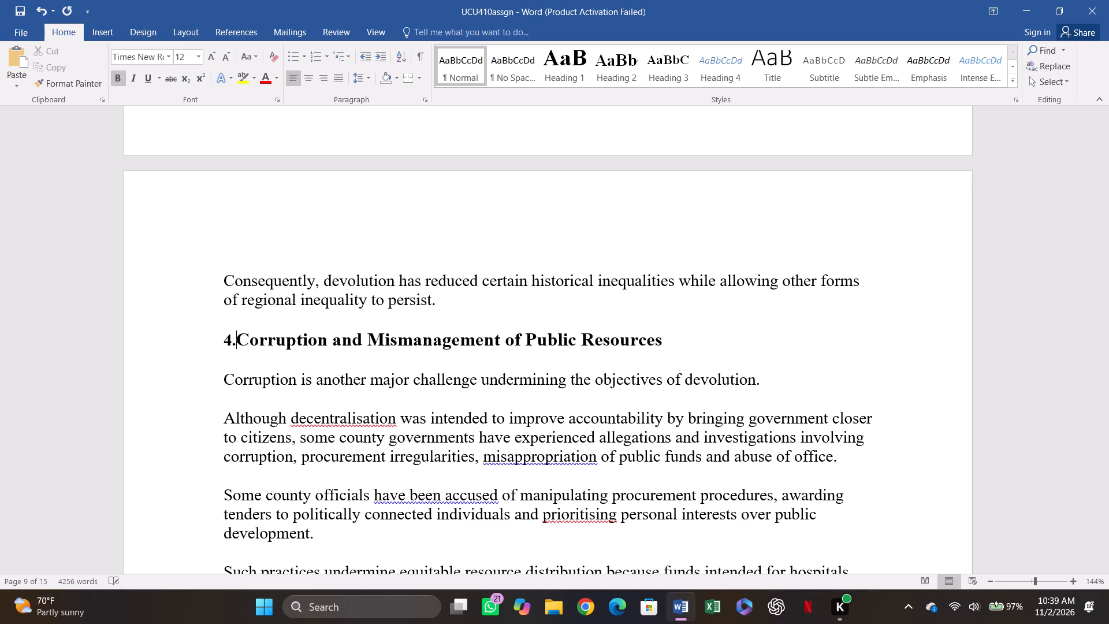
Change "decentralisation" to "decentralization" in the paragraph about bringing government closer to citizens under the corruption heading.
scroll(228, 340, right, 2)
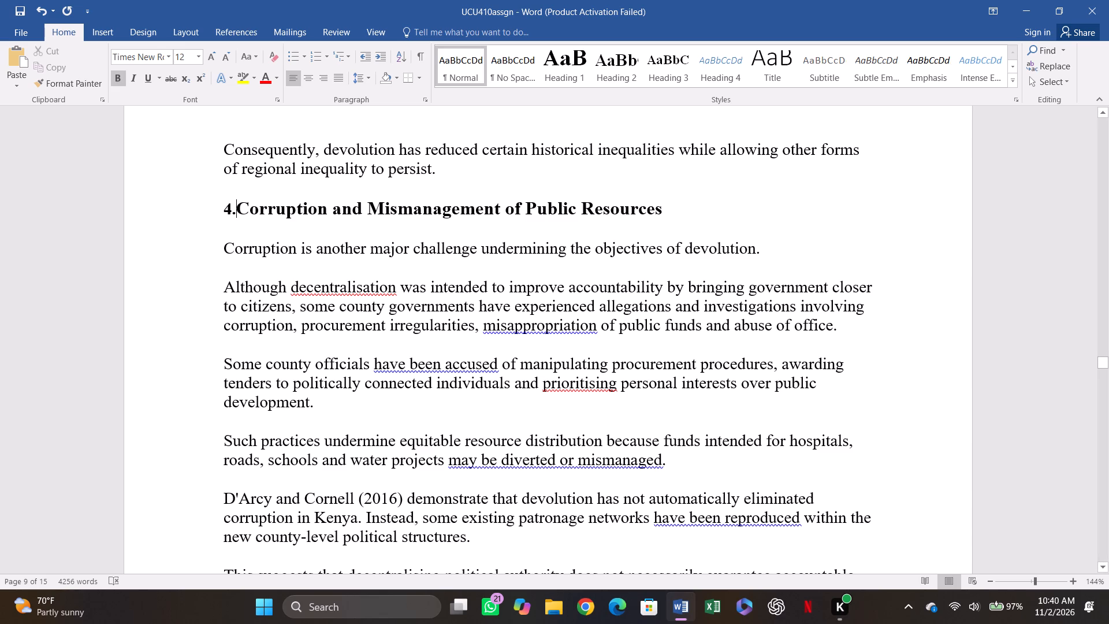
click(362, 289)
key(BackSpace)
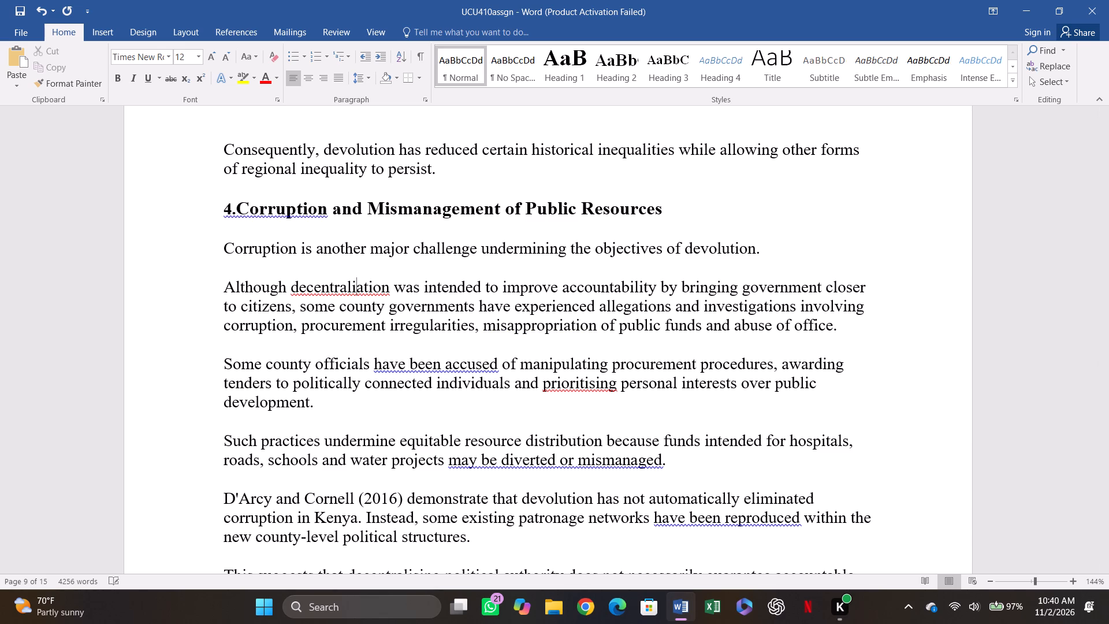
key(z)
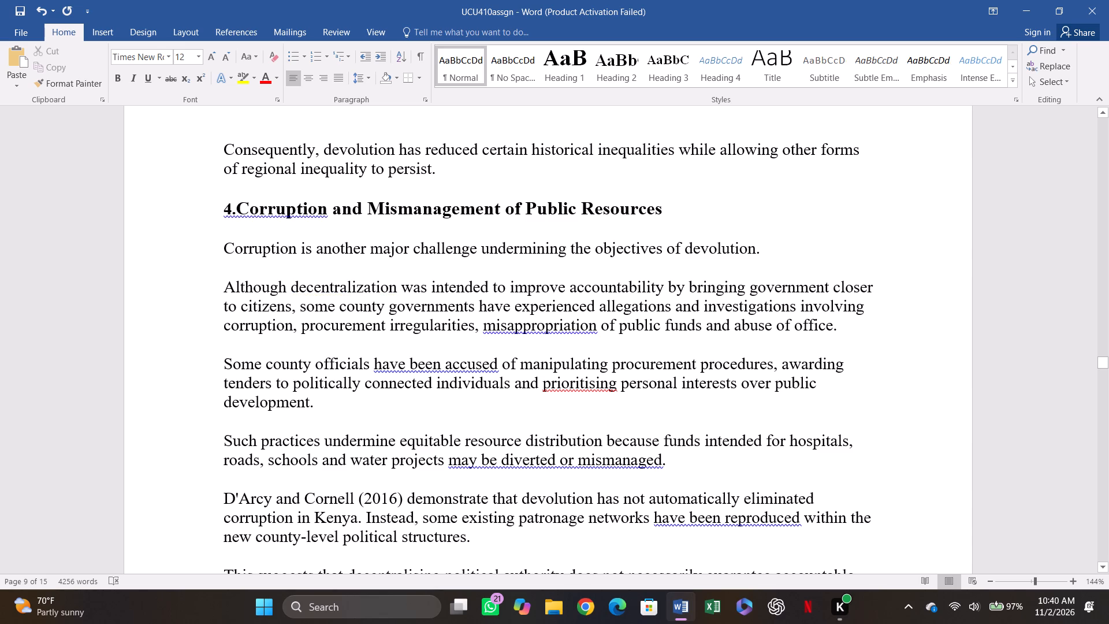
Insert a space between "4." and "Corruption" in the "Corruption and Mismanagement of Public Resources" heading.
click(234, 207)
key(space)
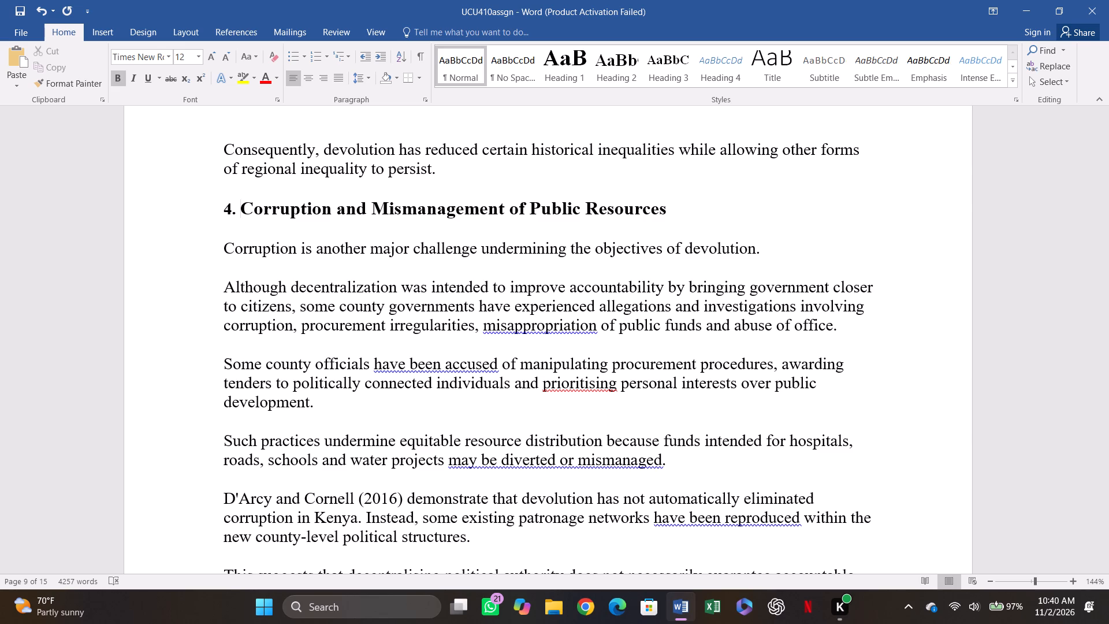
Change "prioritising" to the American spelling "prioritizing" in the paragraph beginning "Some county officials".
scroll(524, 341, down, 1)
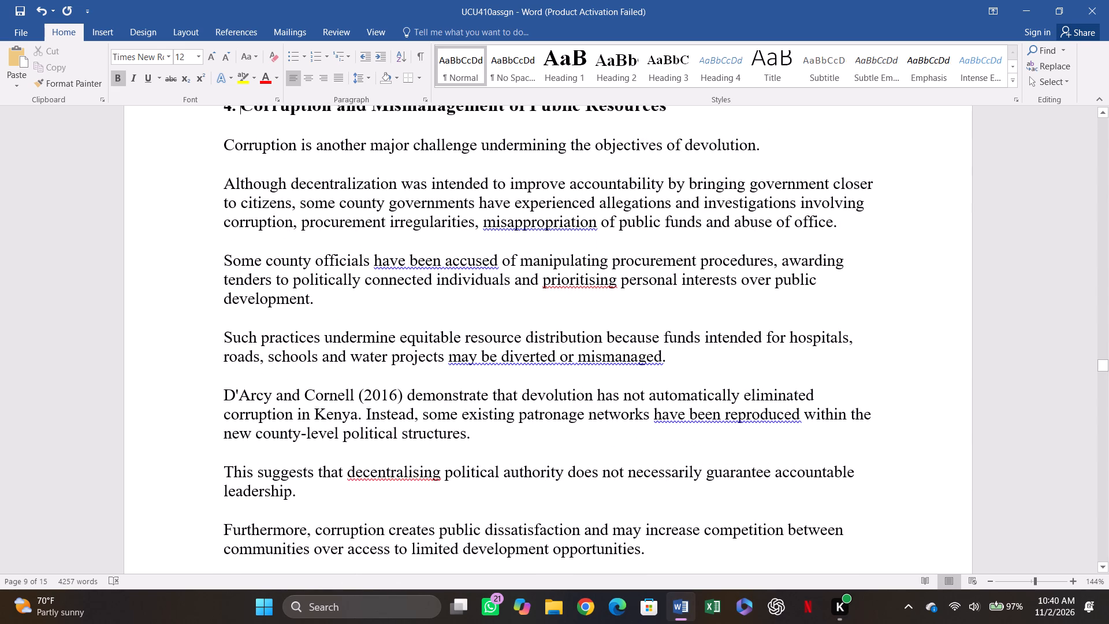
click(595, 285)
key(BackSpace)
key(z)
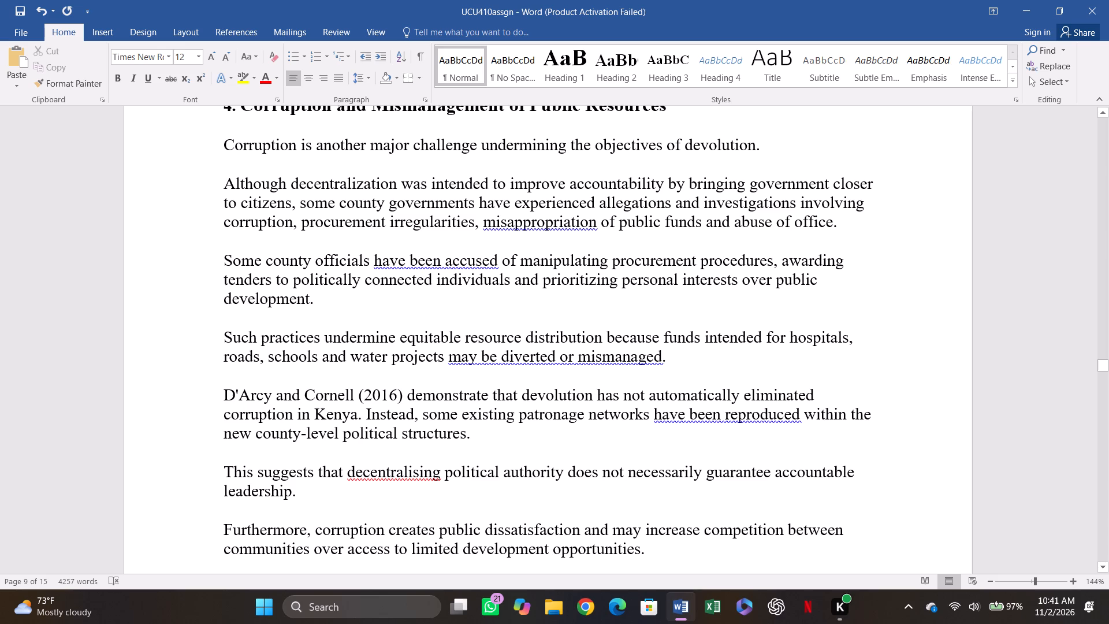
Add ", electricity" after "schools" in the list of funded projects in the paragraph beginning "Such practices undermine".
click(319, 356)
key(comma)
key(space)
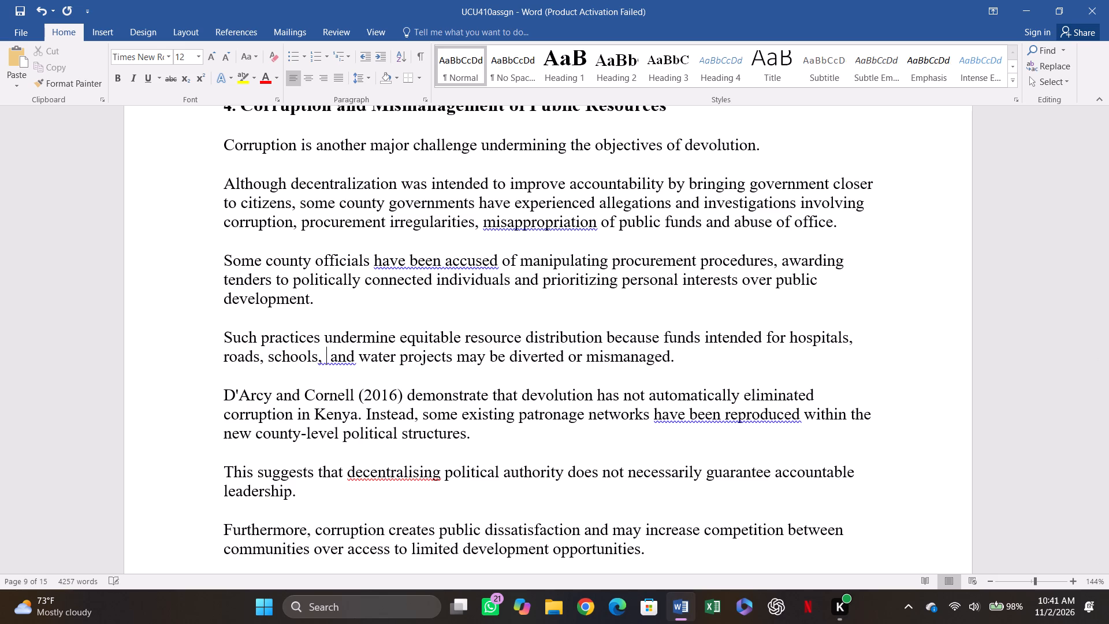
key(e)
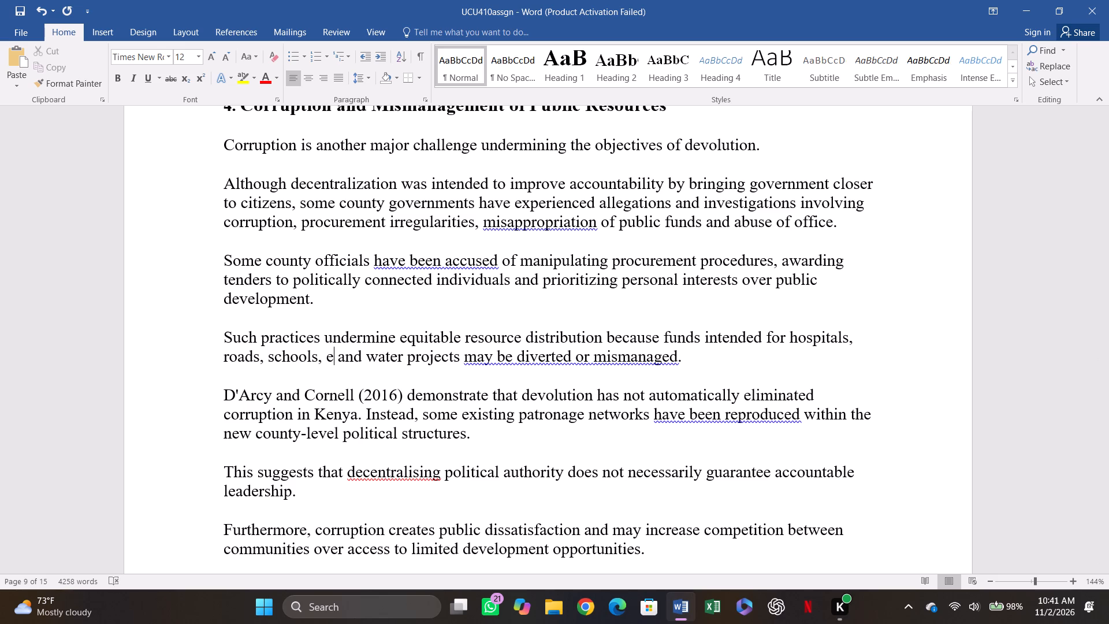
text(lectricity)
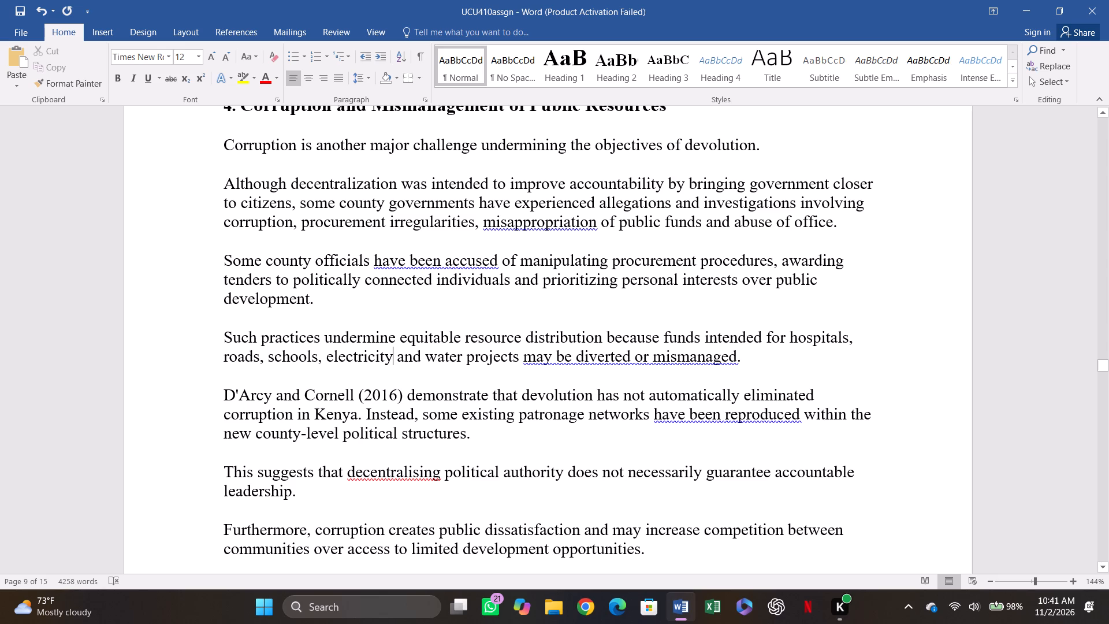
Replace "may be" with "have been" before "diverted or mismanaged" in the paragraph beginning "Such practices undermine".
click(570, 355)
key(BackSpace)
key(BackSpace)
key(BackSpace)
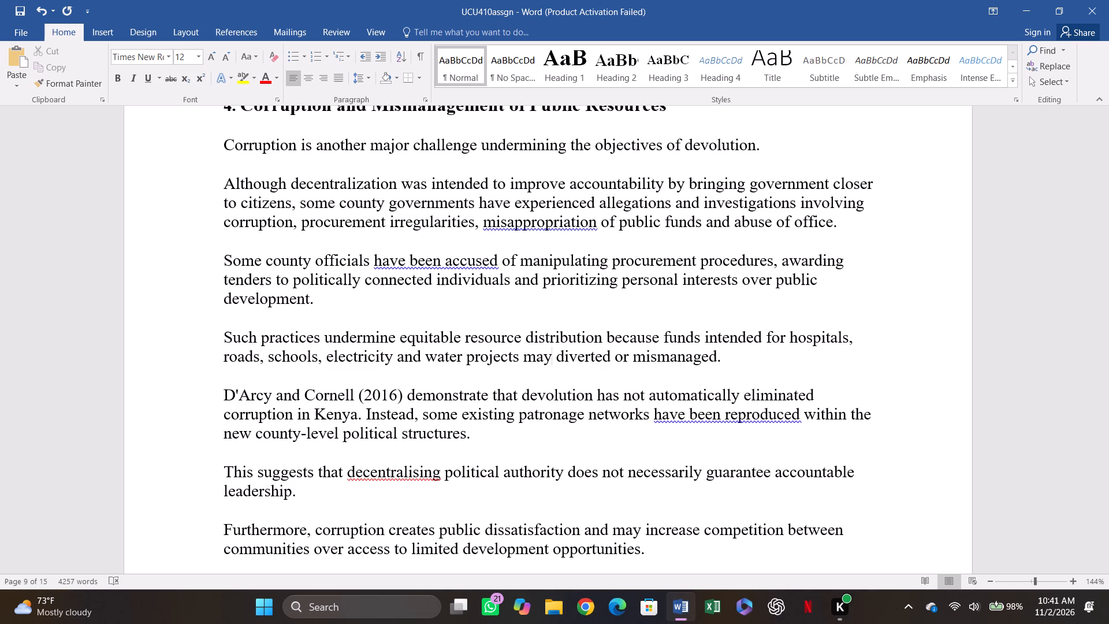
key(BackSpace)
key(BackSpace)
key(BackSpace)
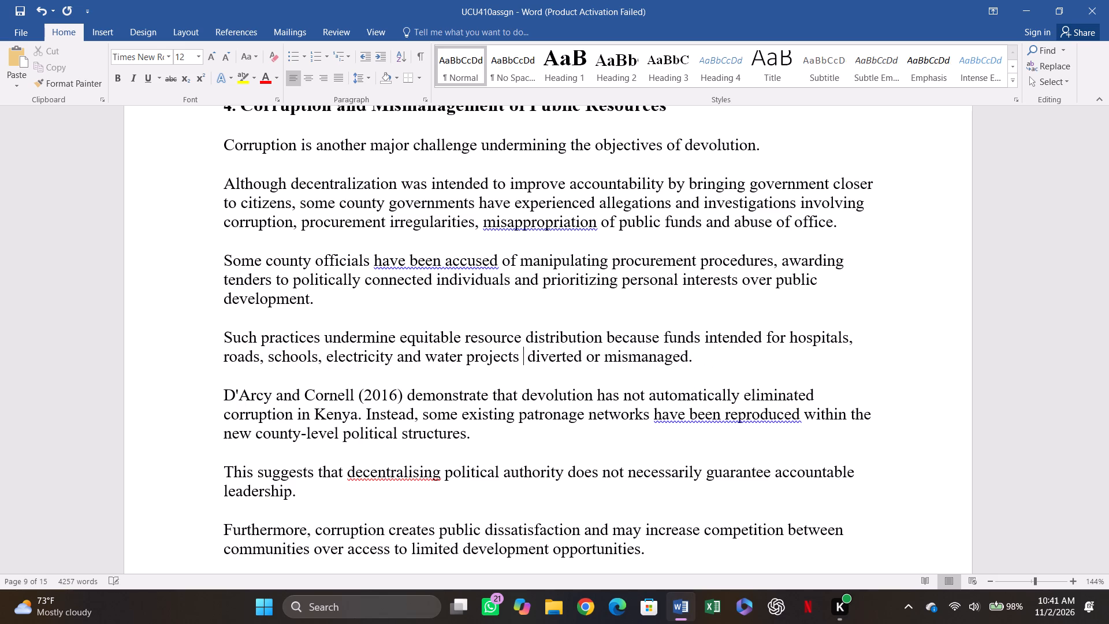
text(have ben)
key(BackSpace)
text(en)
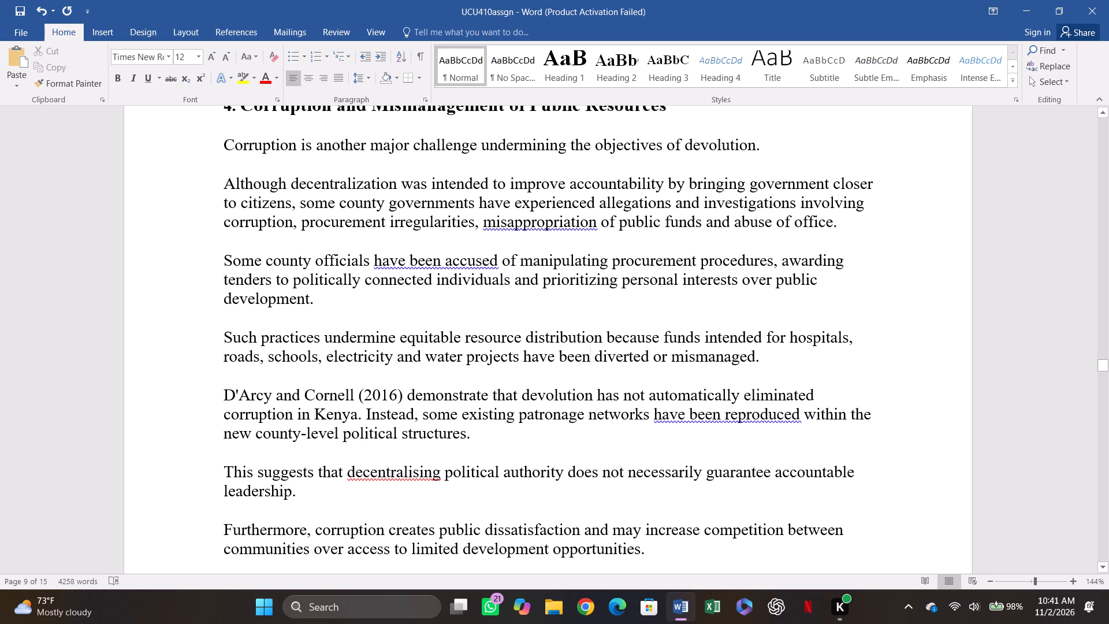
Change "decentralising" to the American spelling "decentralizing" in the paragraph beginning "This suggests that".
scroll(486, 437, down, 1)
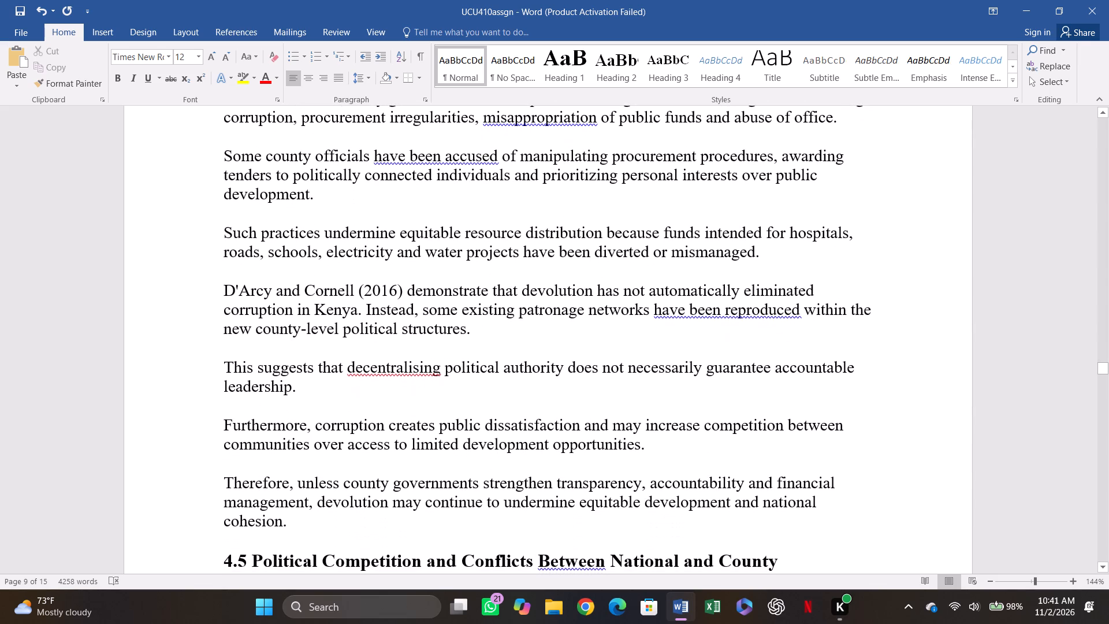
click(418, 367)
key(BackSpace)
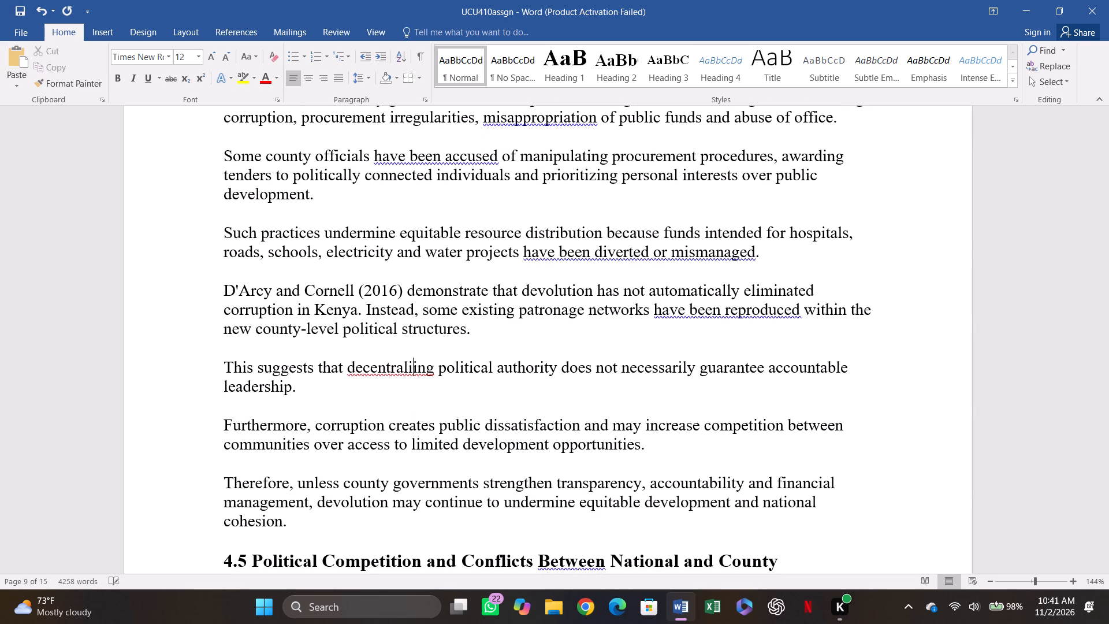
key(z)
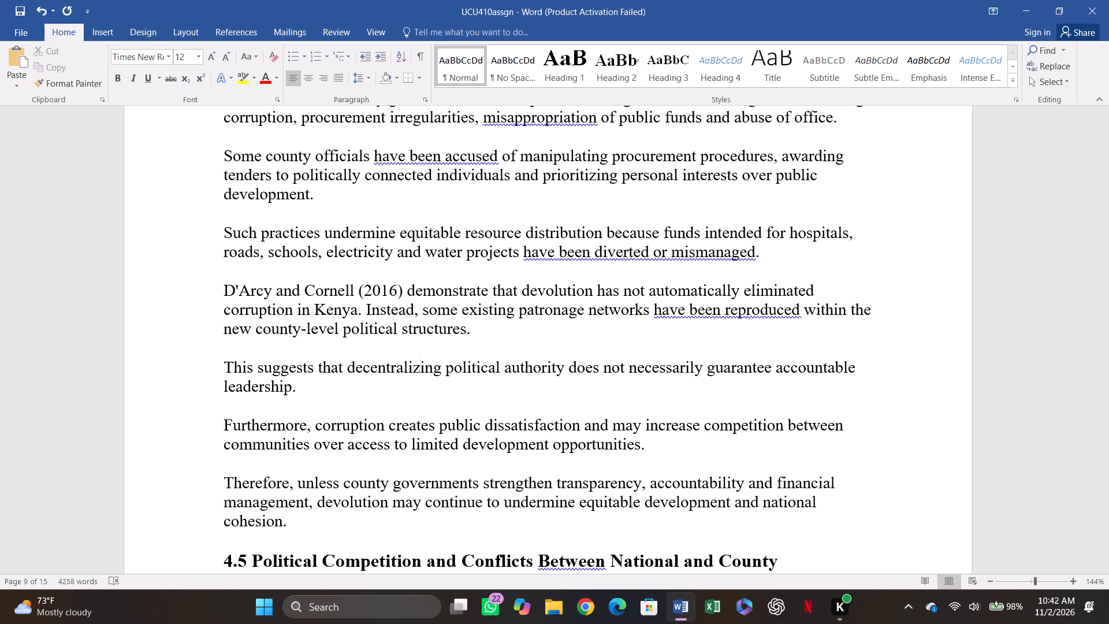
Replace "have been" with "are" before "diverted or mismanaged" in the paragraph beginning "Such practices undermine".
click(589, 252)
key(BackSpace)
key(BackSpace)
key(BackSpace)
key(BackSpace)
key(BackSpace)
key(BackSpace)
key(BackSpace)
key(BackSpace)
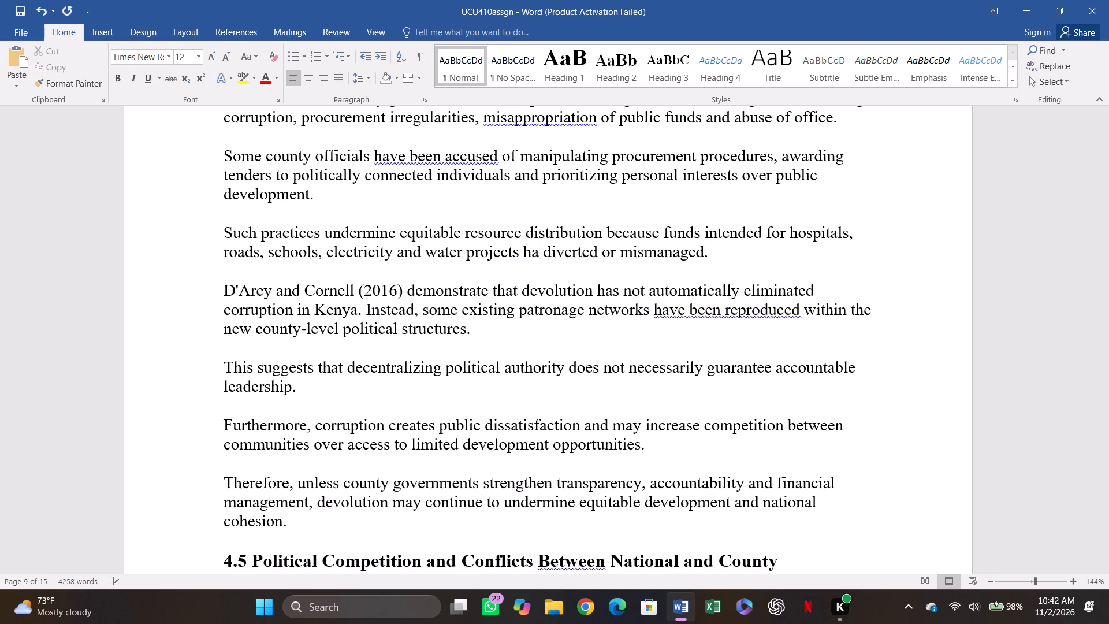
key(BackSpace)
text(are)
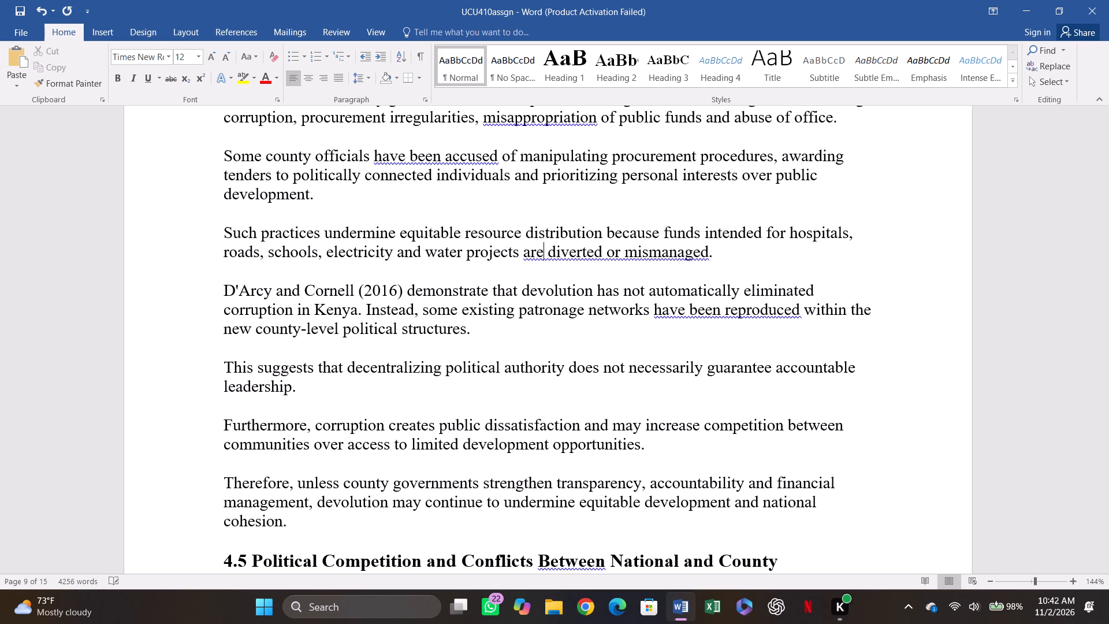
click(655, 266)
Replace "been reproduced" with "replicated themselves" in the sentence about existing patronage networks.
click(799, 310)
key(BackSpace)
key(BackSpace)
key(BackSpace)
key(BackSpace)
key(BackSpace)
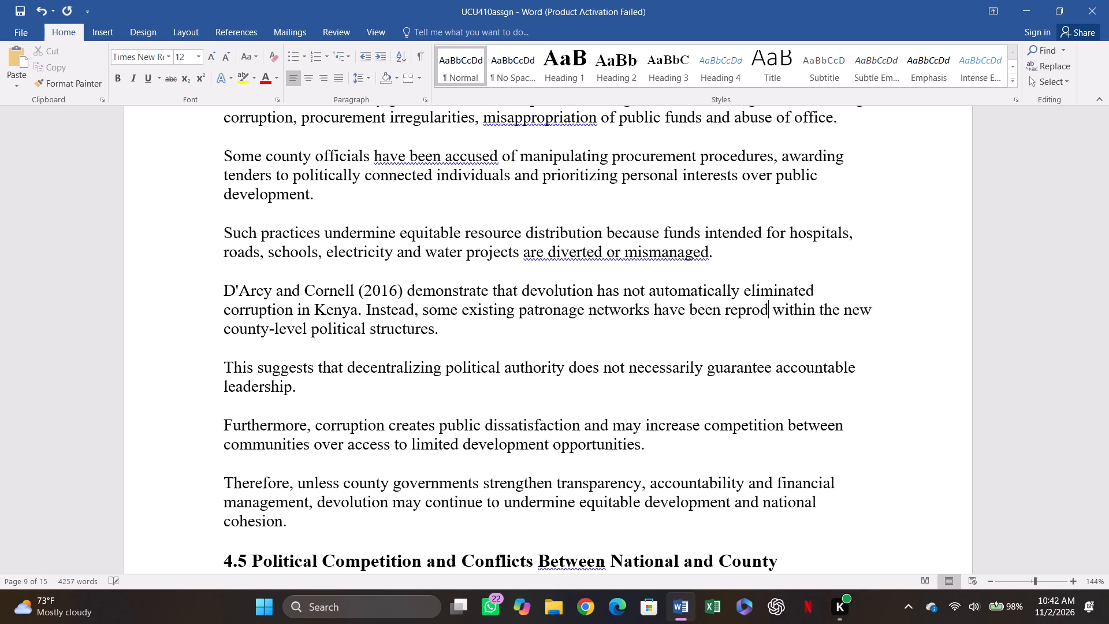
key(BackSpace)
key(BackSpace)
key(BackSpace)
key(BackSpace)
key(BackSpace)
key(BackSpace)
key(BackSpace)
key(BackSpace)
key(BackSpace)
key(BackSpace)
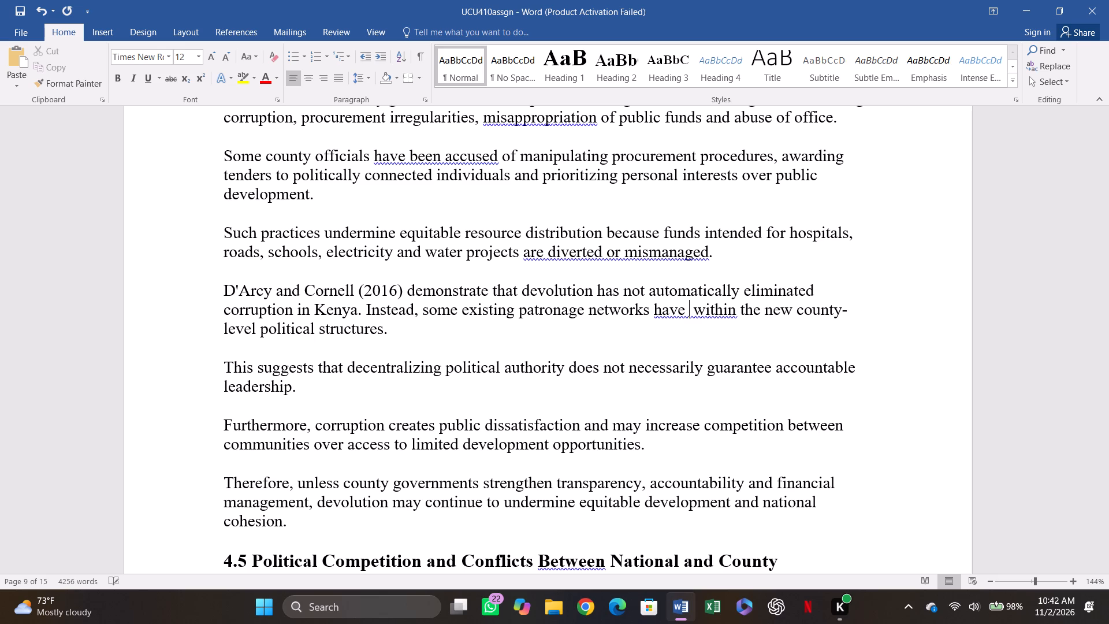
text(replicated themse)
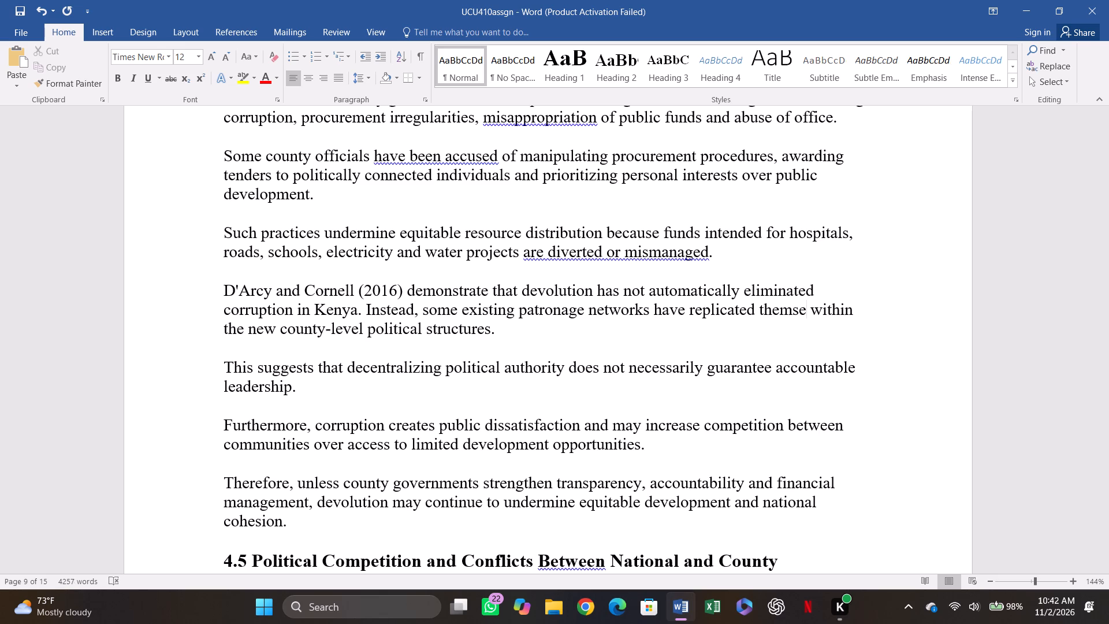
text(lves)
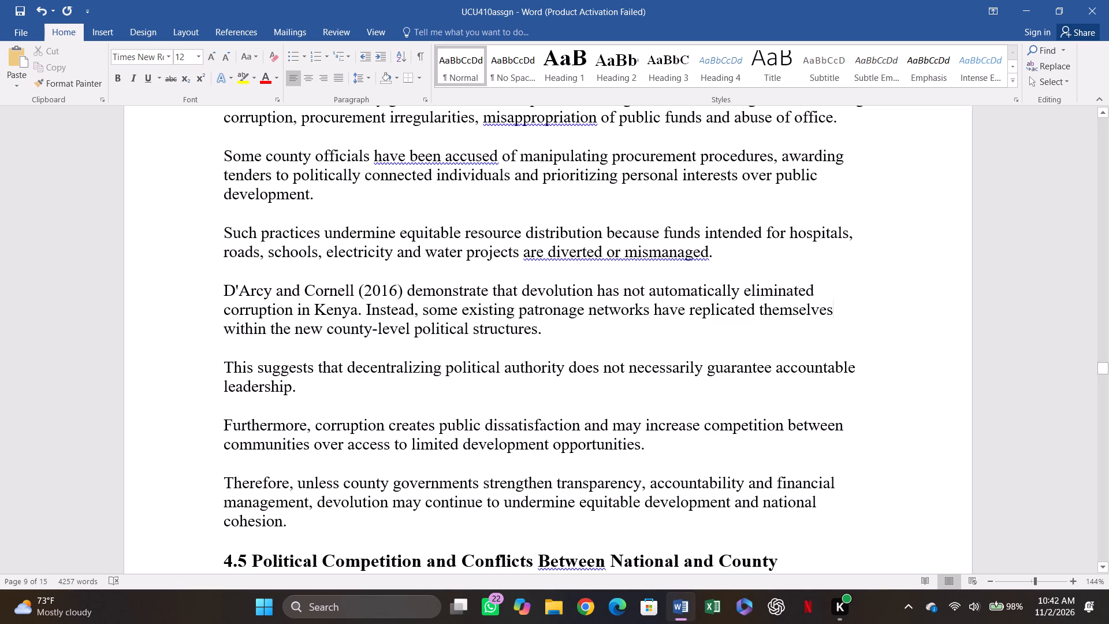
Change "Between" to lowercase "between" in the section 4.5 heading on political competition and conflicts.
scroll(529, 388, down, 1)
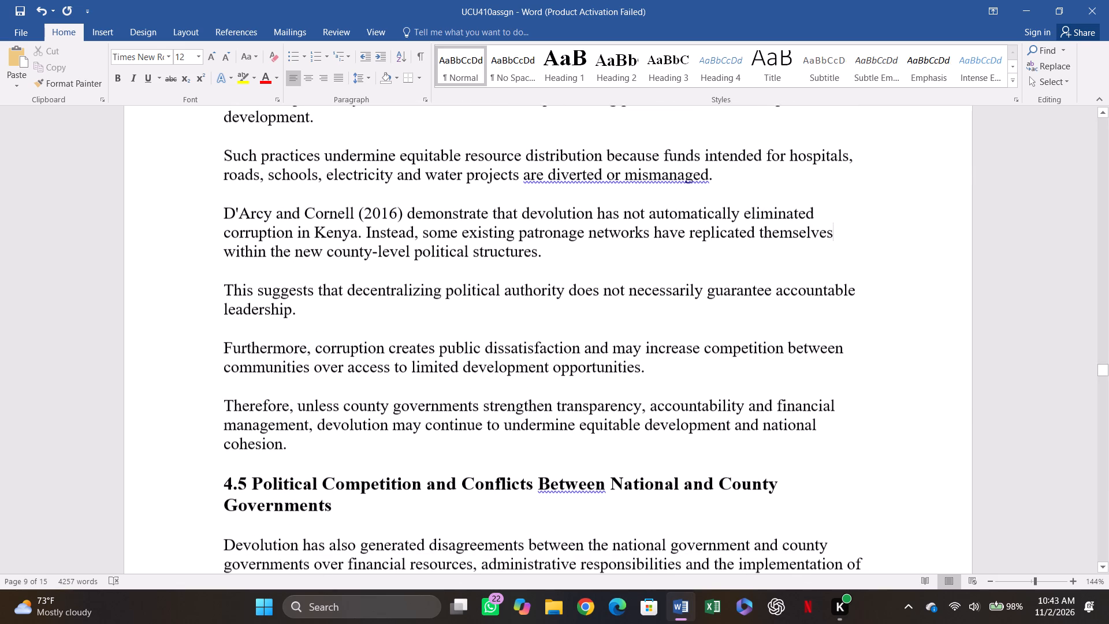
scroll(529, 388, down, 1)
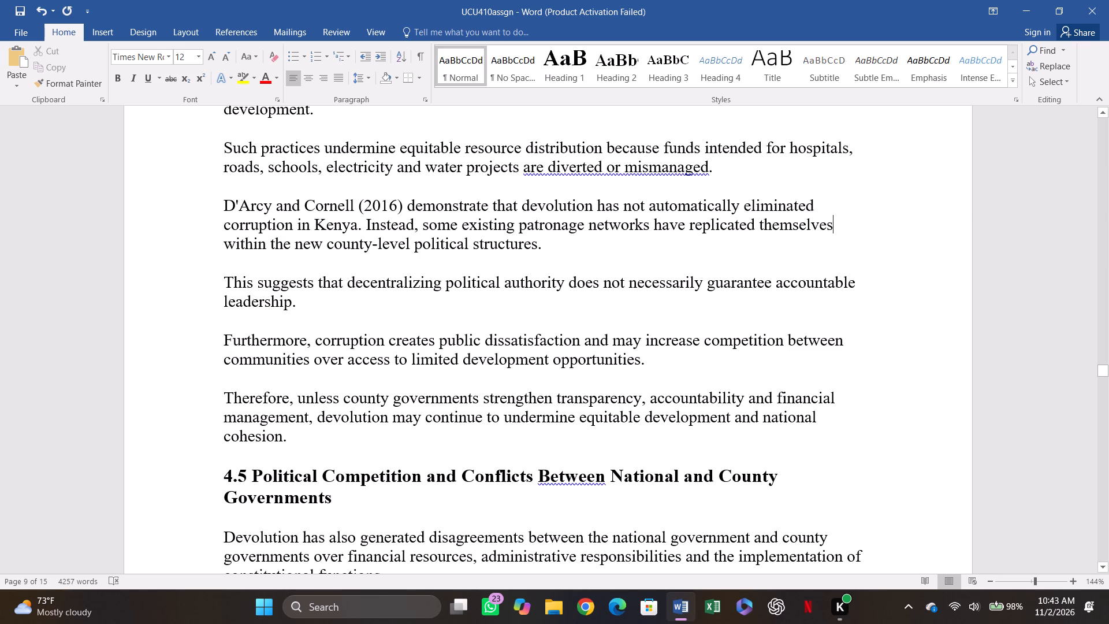
scroll(602, 369, down, 2)
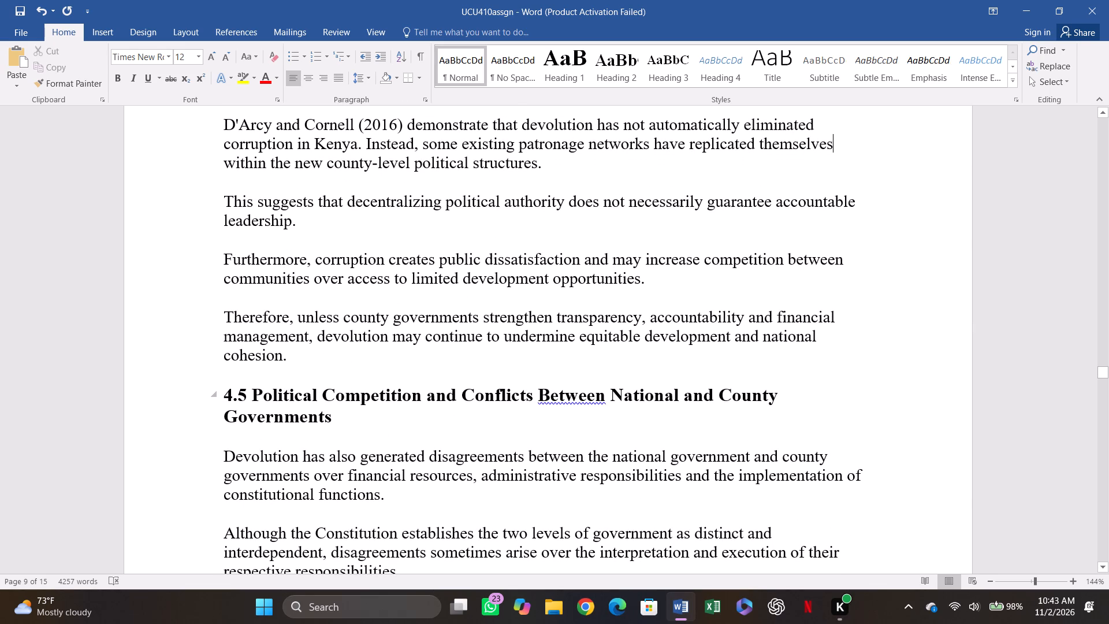
click(551, 396)
key(BackSpace)
key(b)
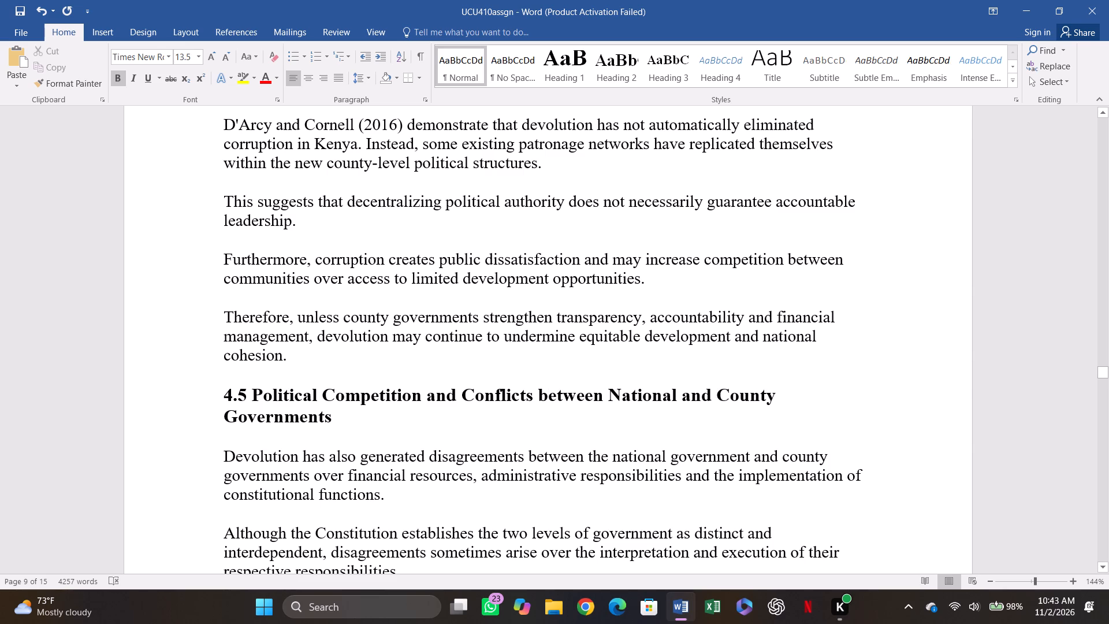
Replace the number 4.5 with a bold "5." in the heading "Political Competition and Conflicts between National and County Governments".
click(250, 395)
key(BackSpace)
key(BackSpace)
key(BackSpace)
key(BackSpace)
key(BackSpace)
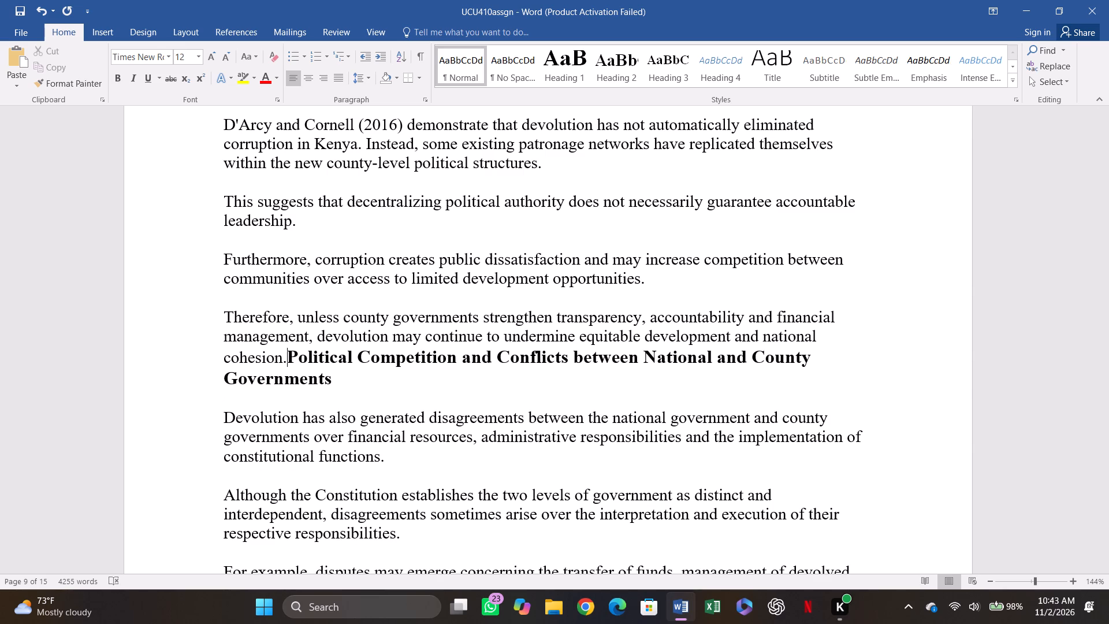
key(Return)
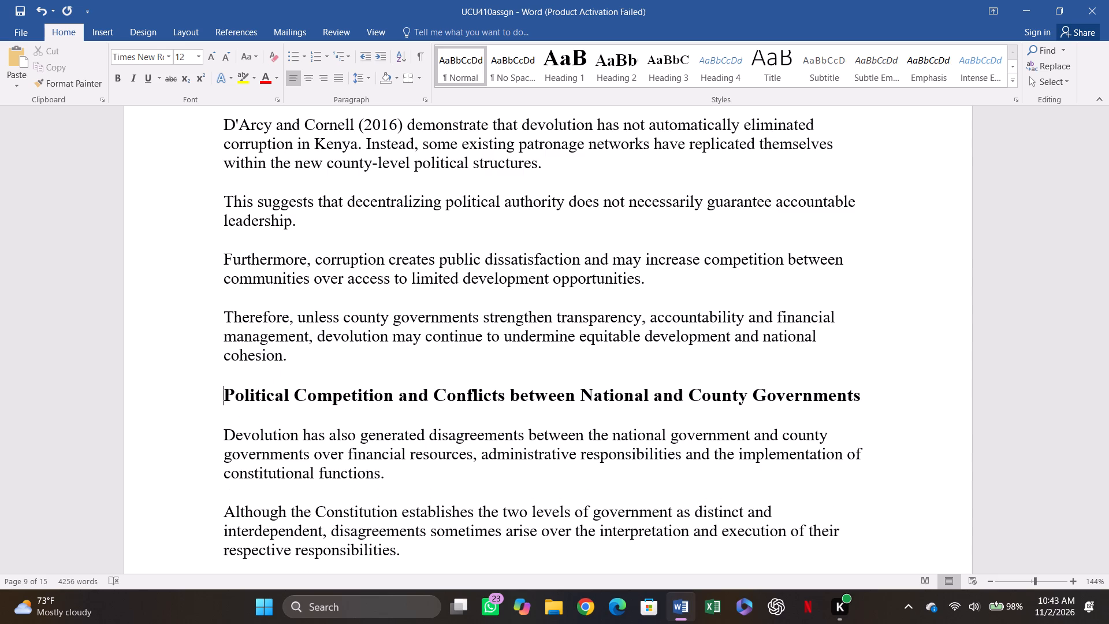
click(117, 75)
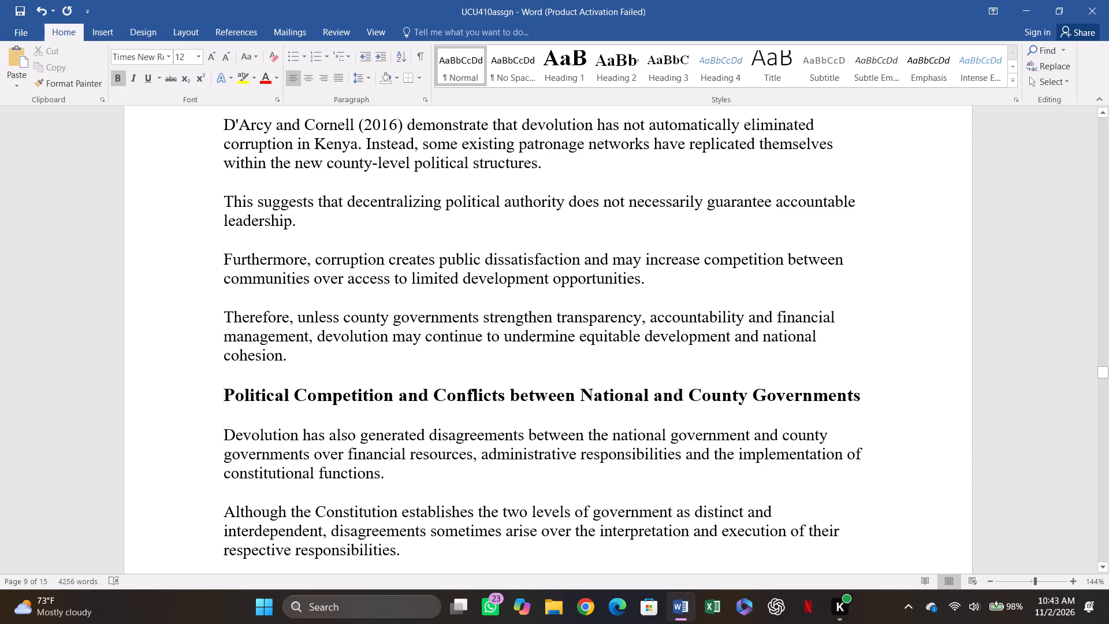
key(5)
key(period)
key(space)
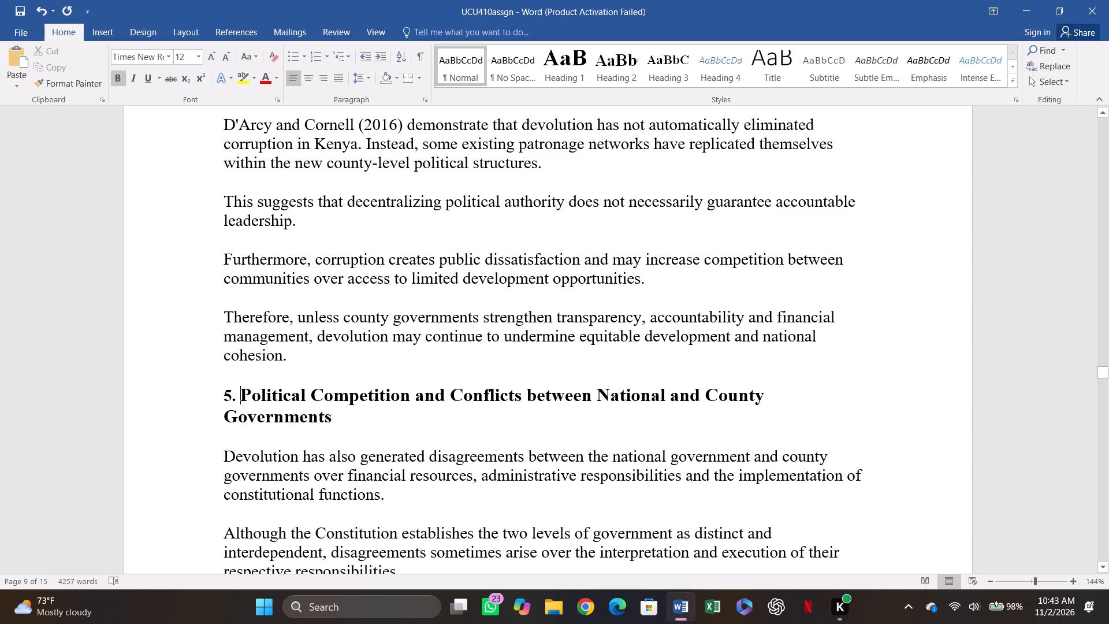
Change "mobilise" to the American spelling "mobilize" in the paragraph beginning "Additionally, governors and other county leaders".
scroll(320, 512, down, 1)
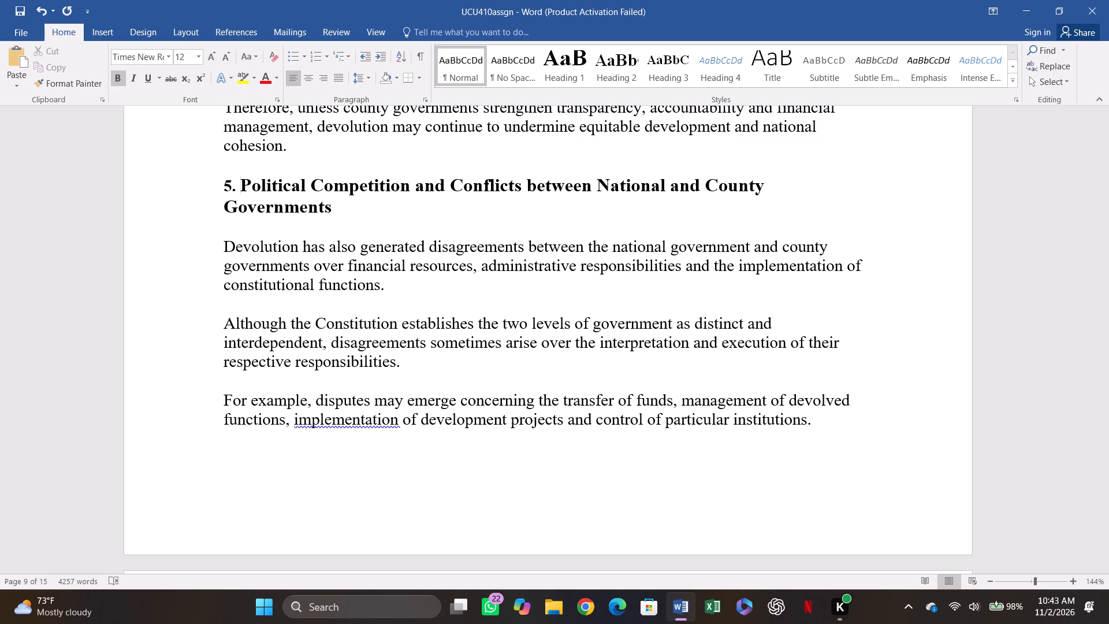
scroll(591, 288, down, 1)
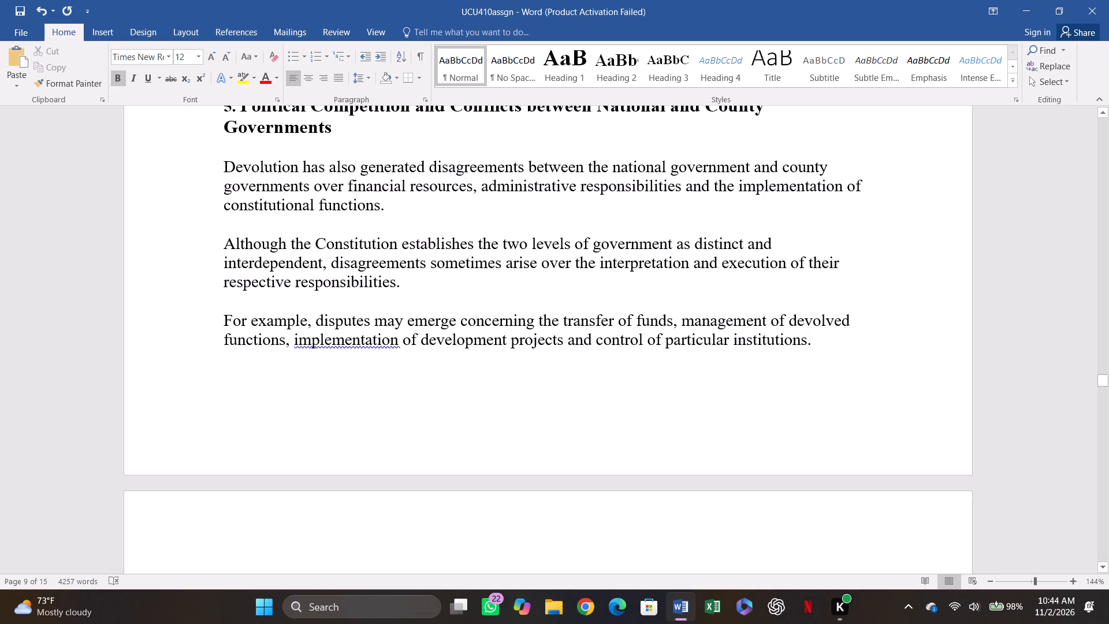
scroll(413, 395, down, 1)
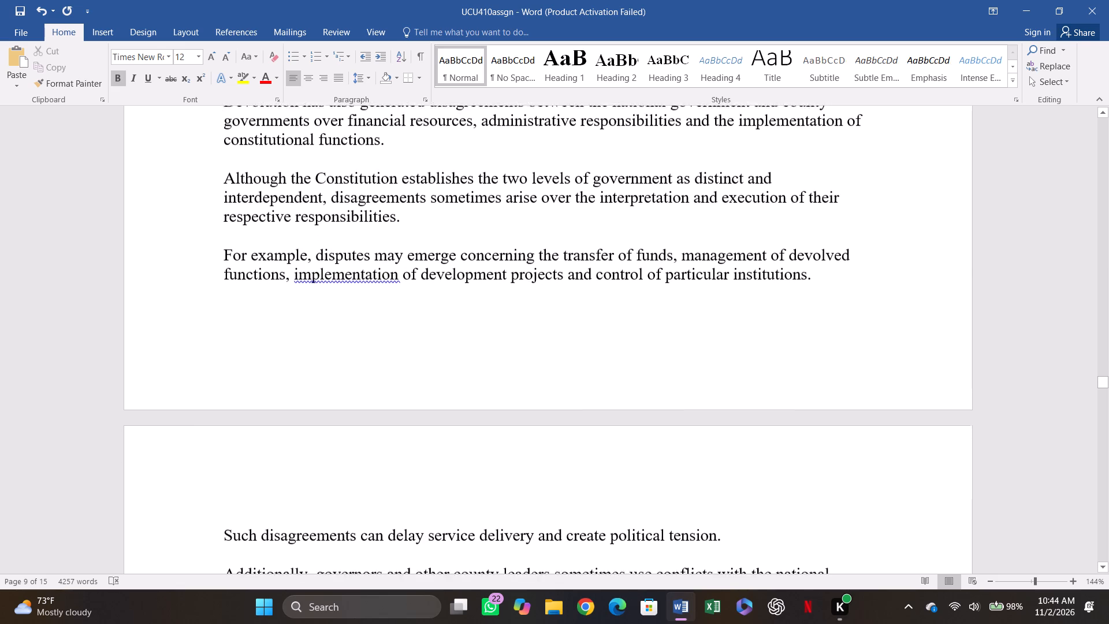
scroll(413, 395, down, 2)
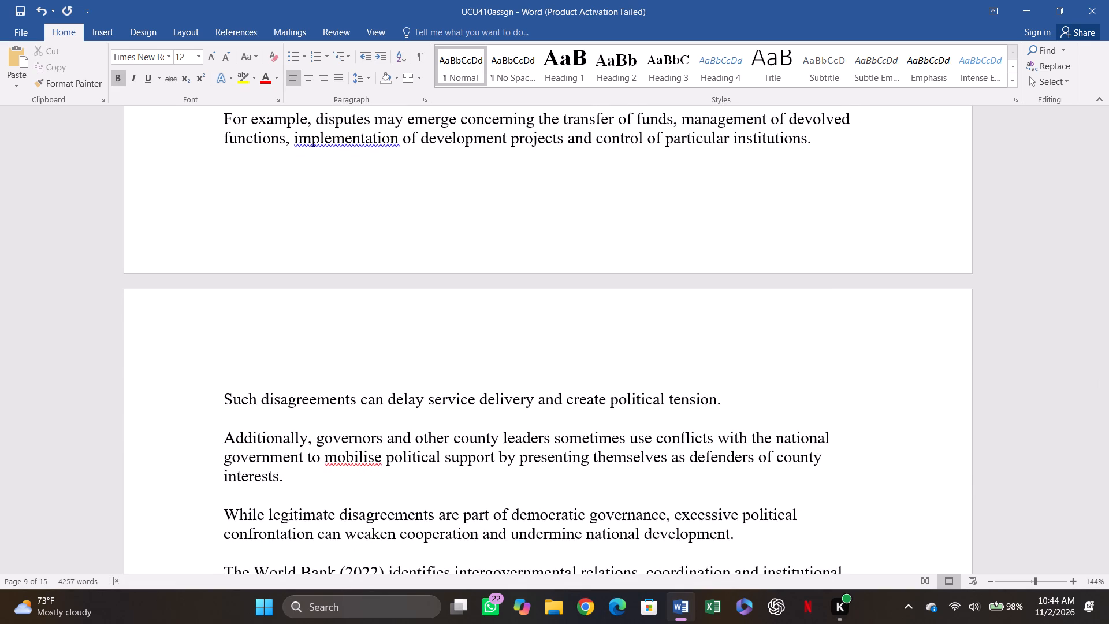
click(375, 459)
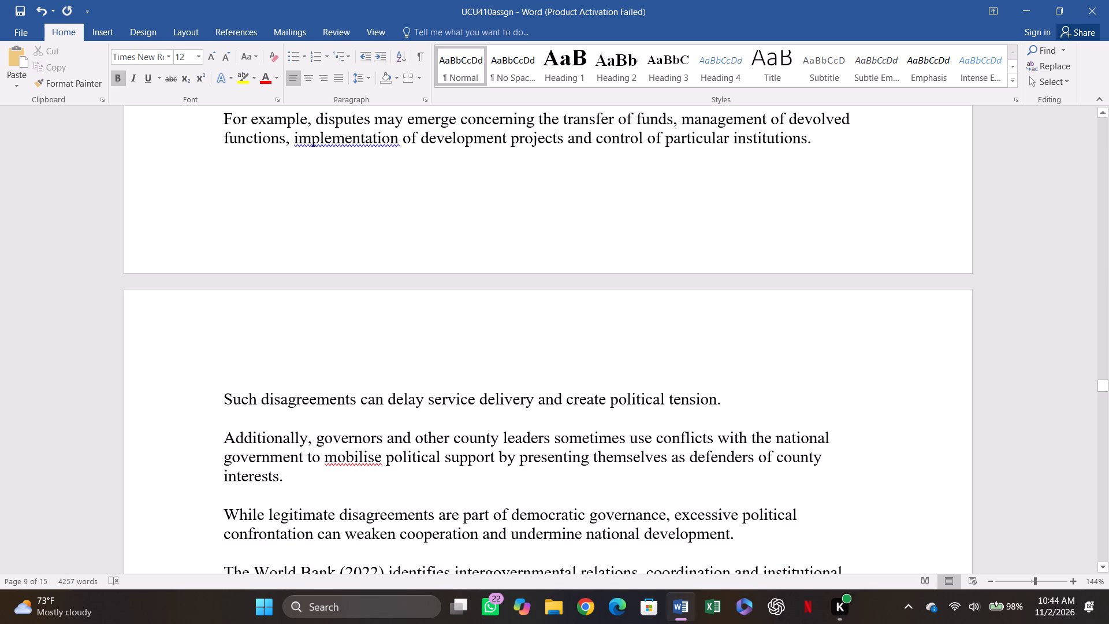
key(BackSpace)
key(z)
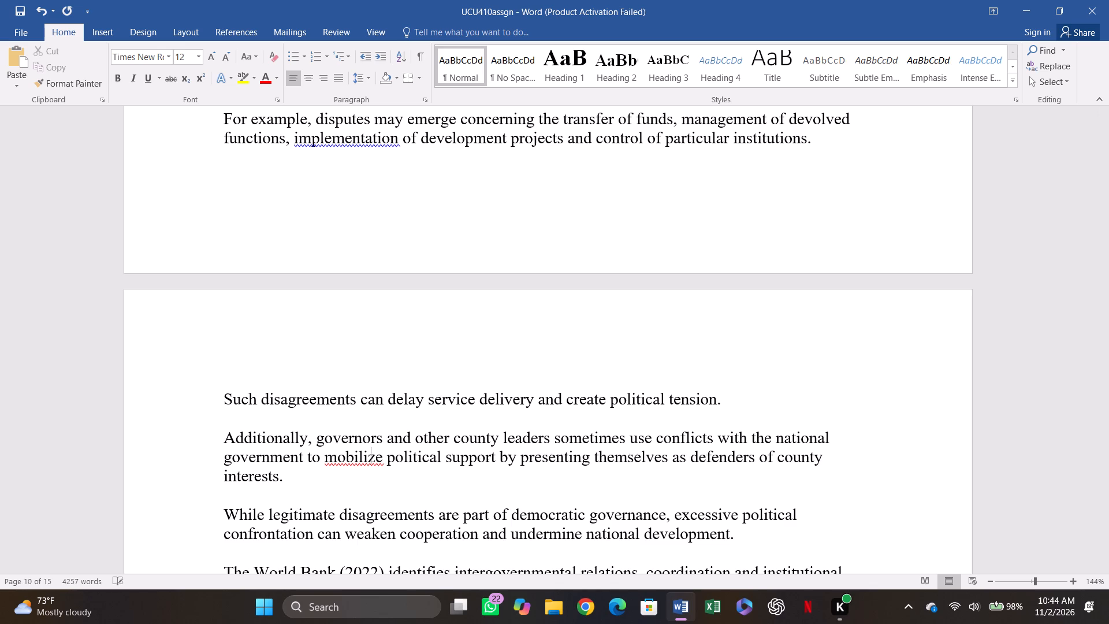
Replace the number 4.6 with a bold "6." in the heading "Unequal Distribution of Employment Opportunities".
scroll(375, 459, down, 1)
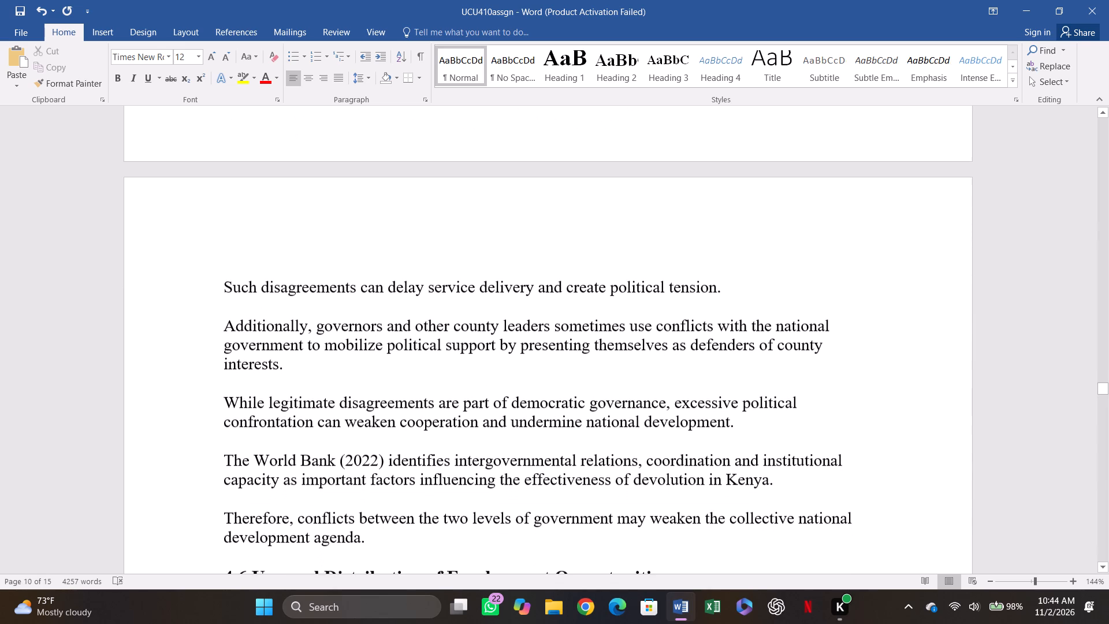
scroll(375, 459, down, 1)
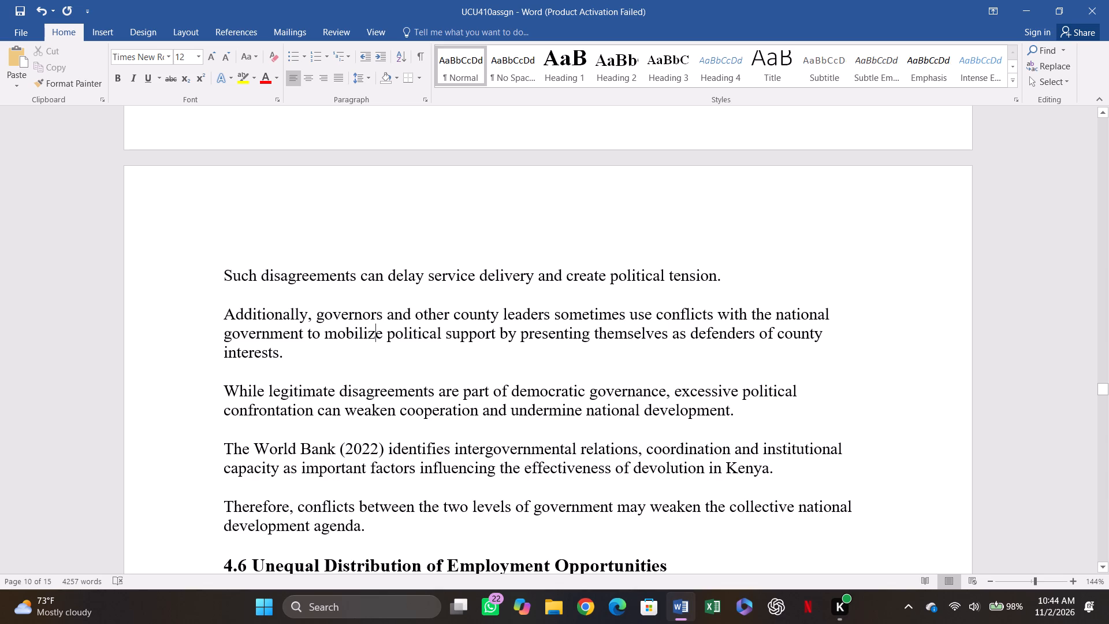
scroll(589, 388, right, 1)
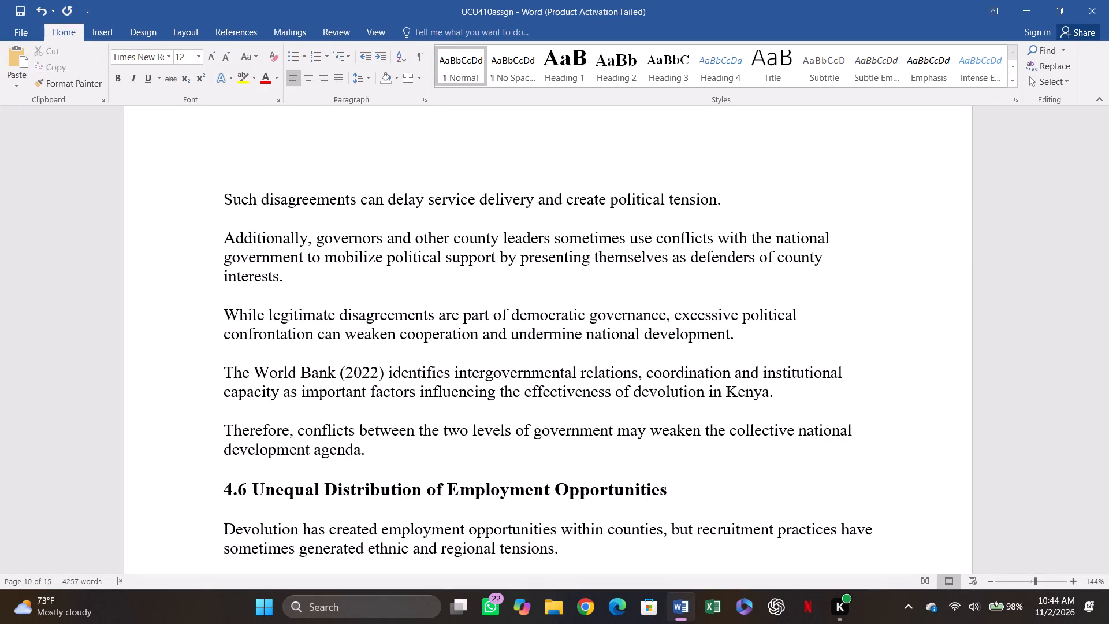
scroll(589, 388, down, 1)
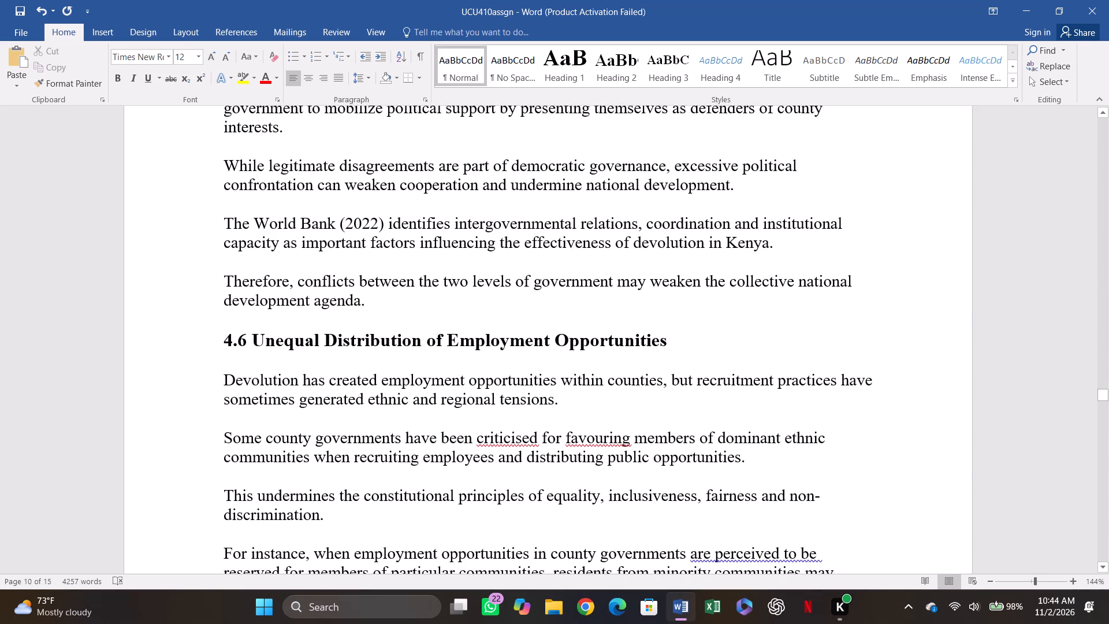
click(252, 338)
key(BackSpace)
key(BackSpace)
key(BackSpace)
key(BackSpace)
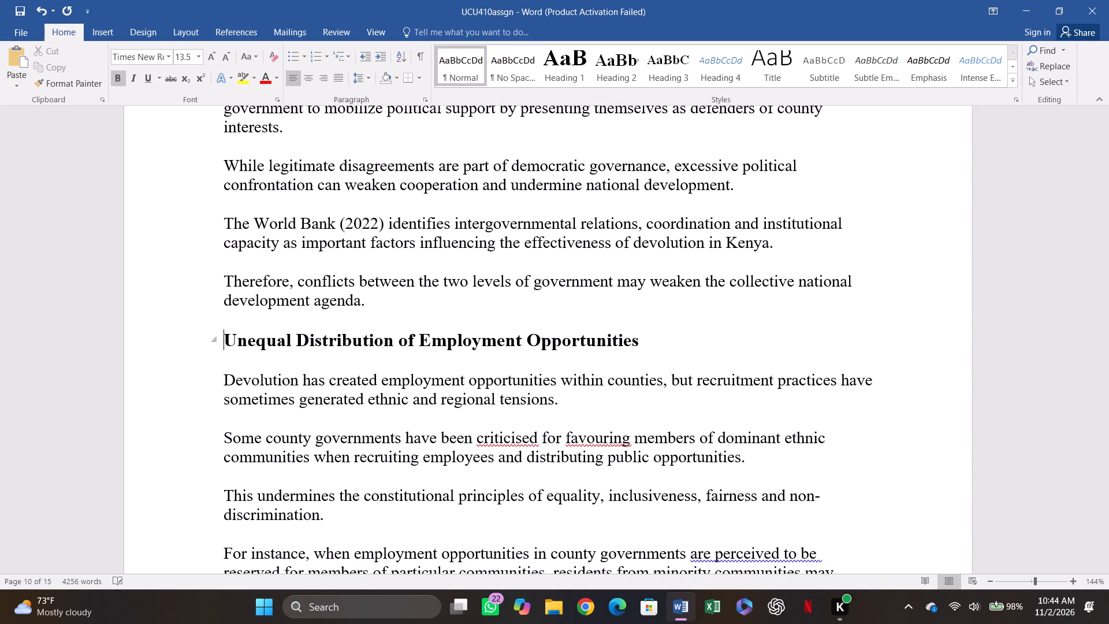
key(BackSpace)
key(Return)
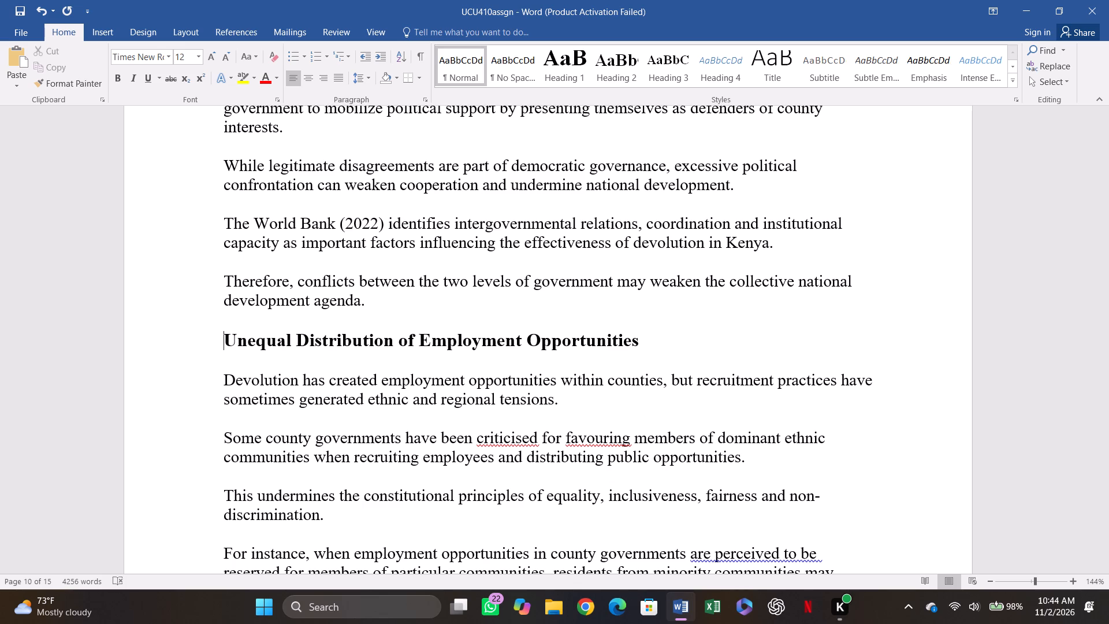
click(114, 76)
click(225, 341)
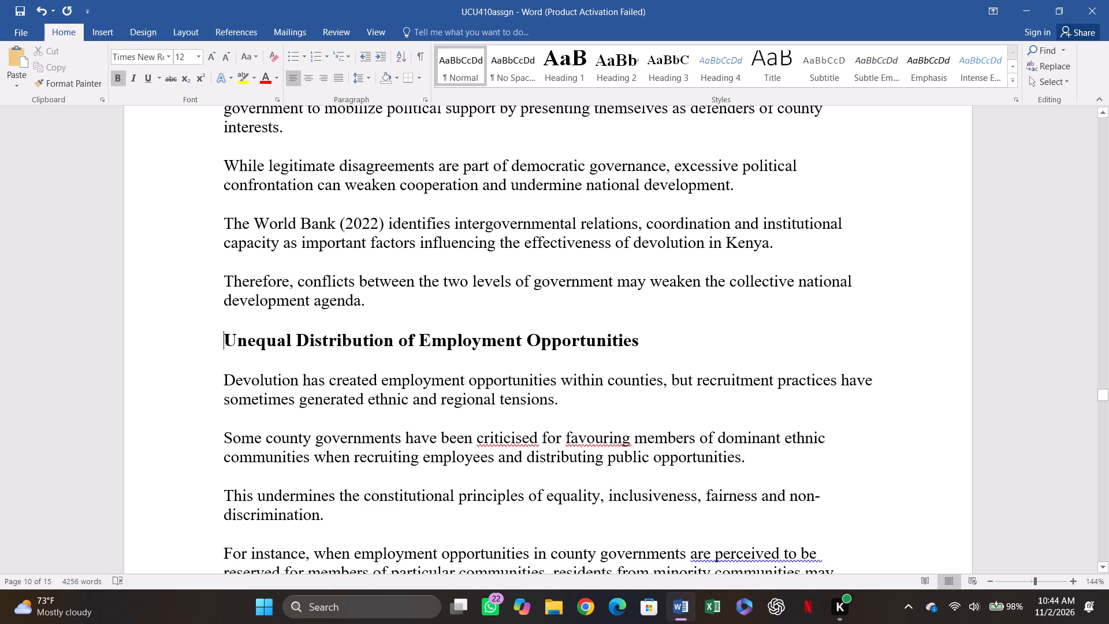
key(6)
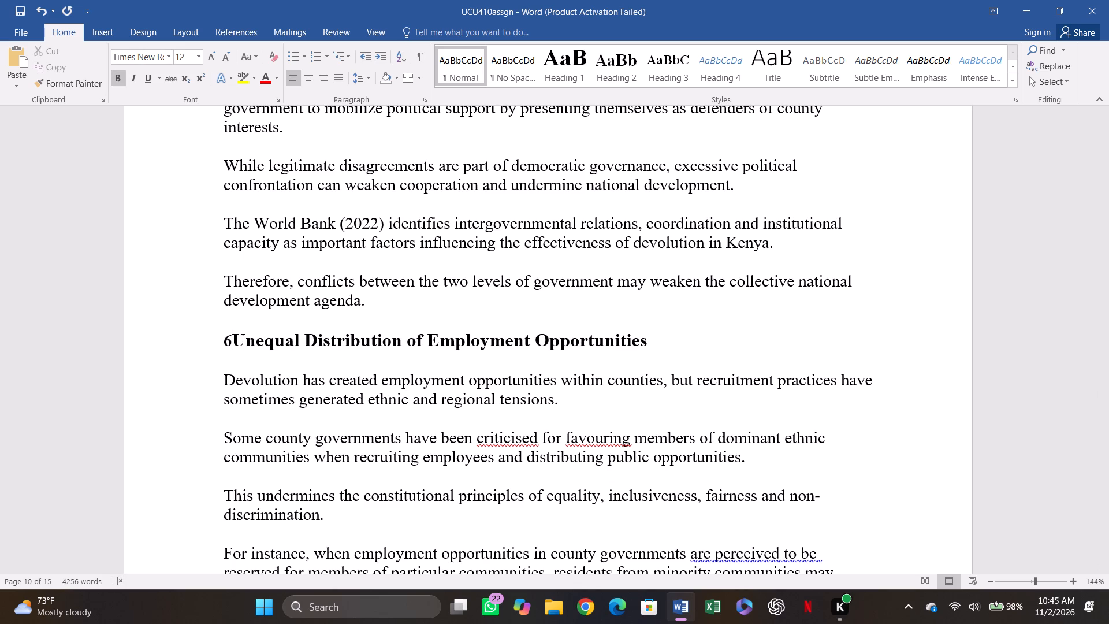
key(period)
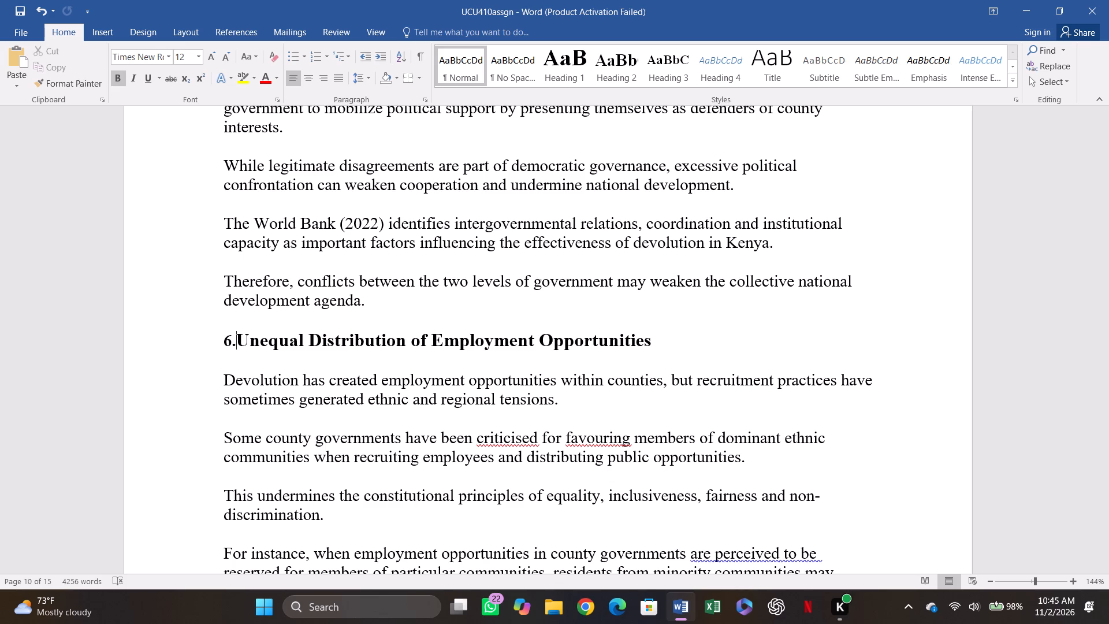
key(space)
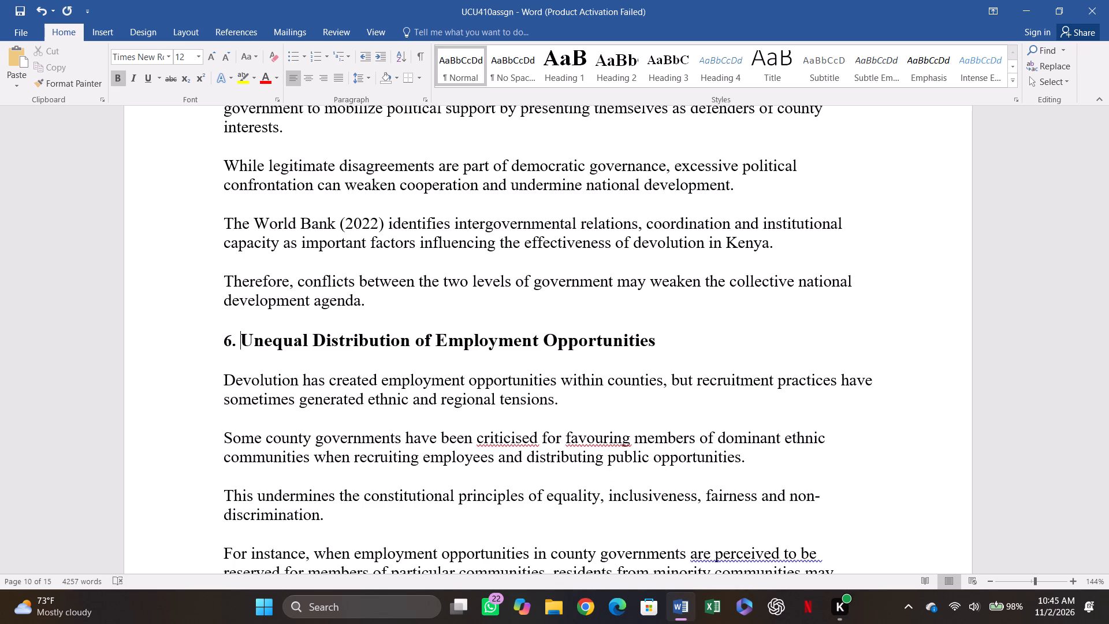
Change the British spellings to "criticized" and "favoring" in the sentence beginning "Some county governments have been".
scroll(225, 341, down, 1)
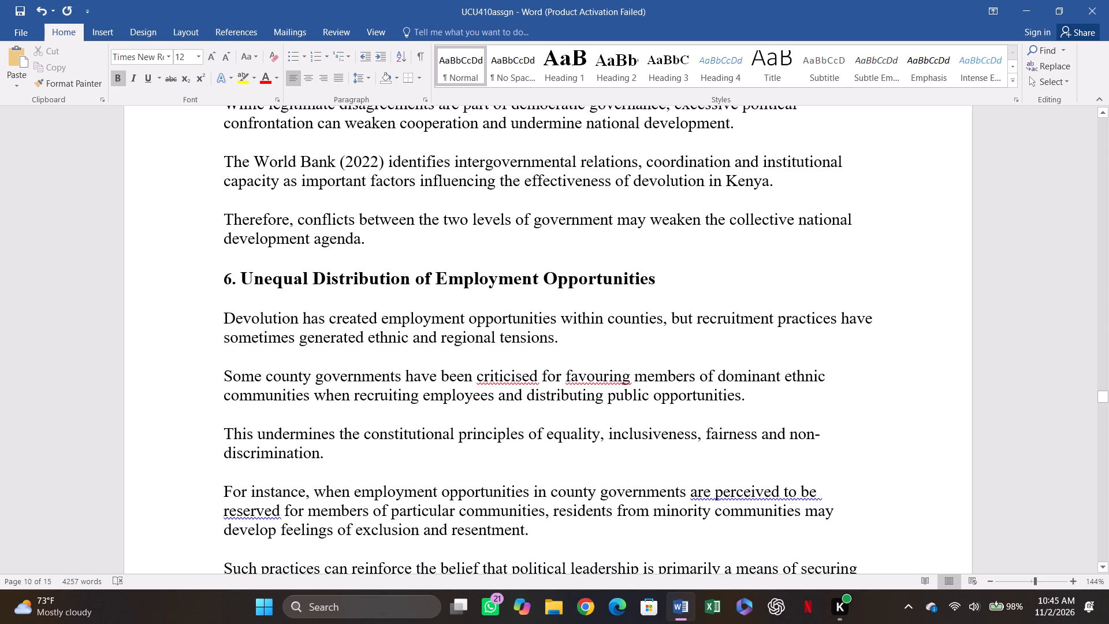
click(520, 374)
key(BackSpace)
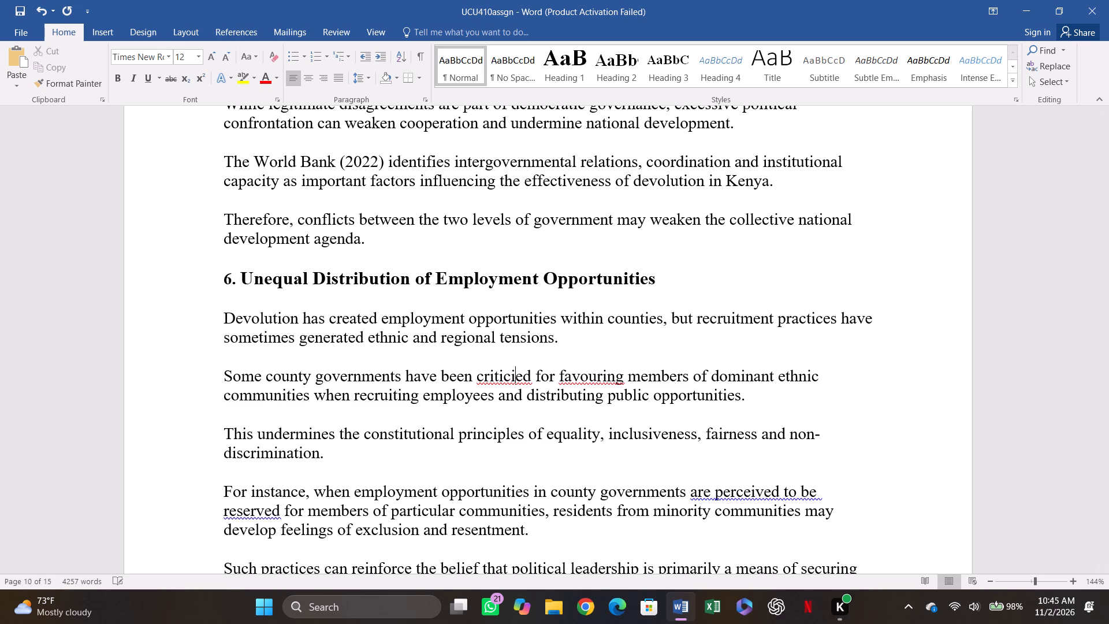
key(z)
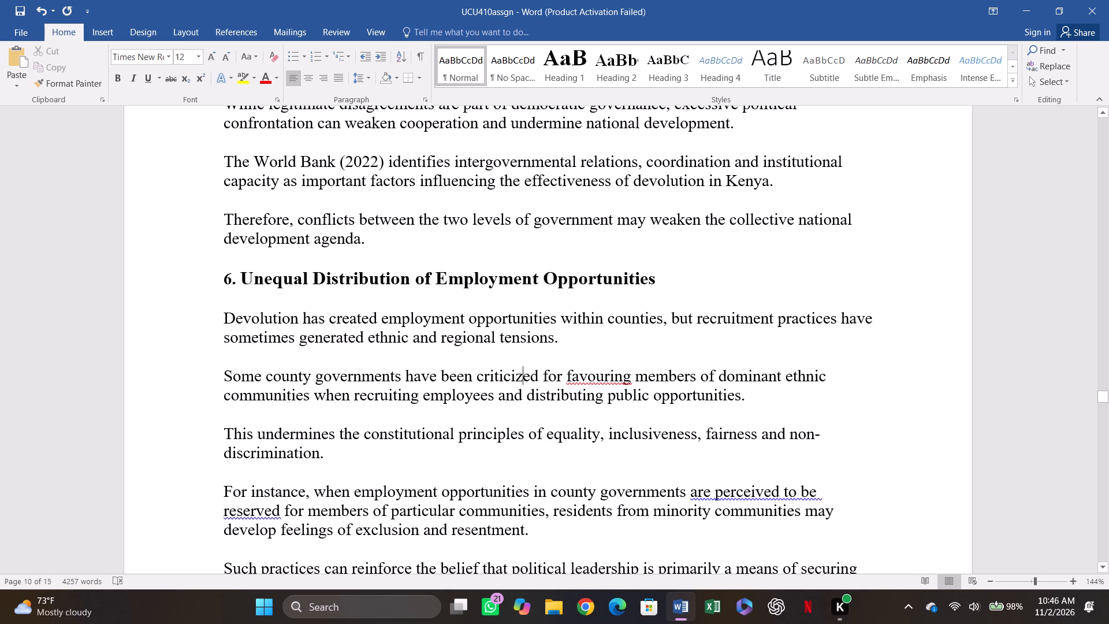
click(603, 377)
key(BackSpace)
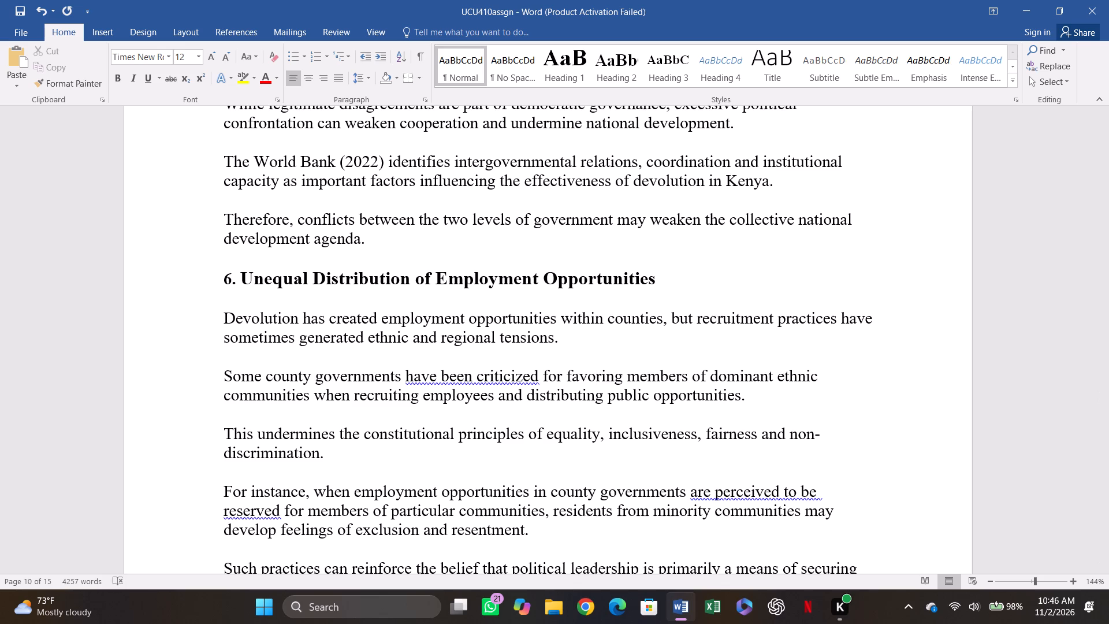
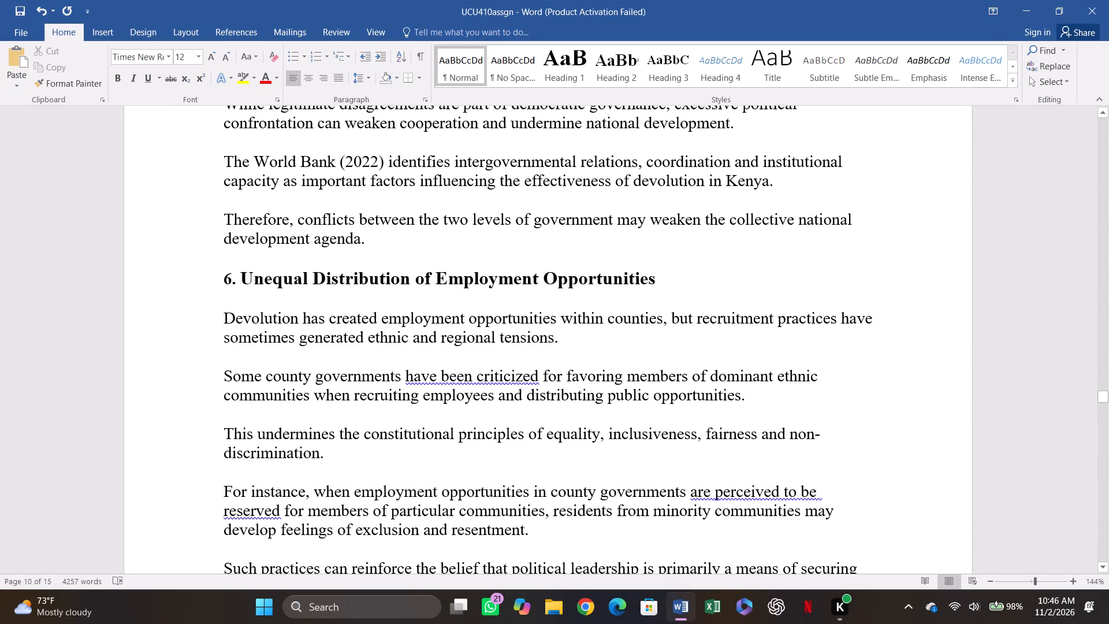
Read through the remaining paragraphs of the section "Unequal Distribution of Employment Opportunities" up to the heading "Competition for Political Power and Resources".
scroll(467, 392, down, 1)
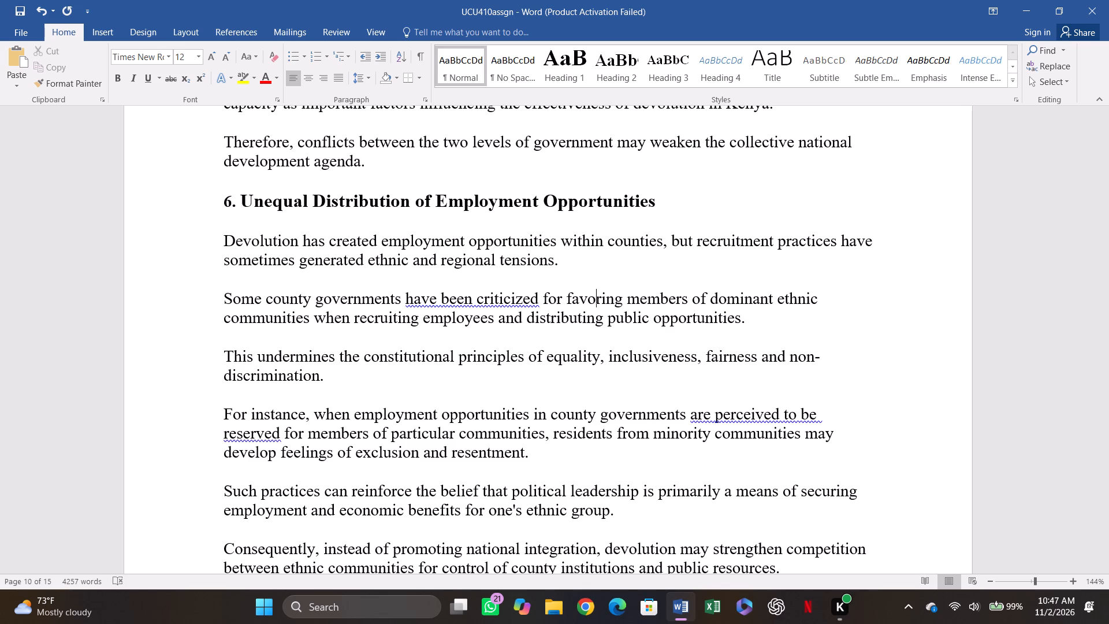
scroll(467, 392, down, 1)
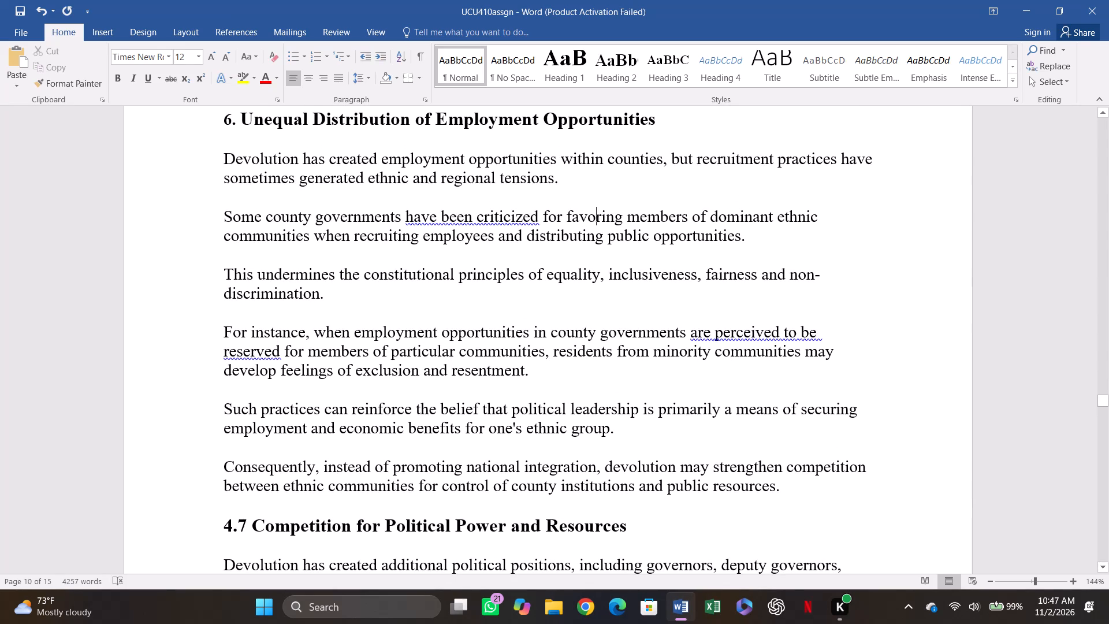
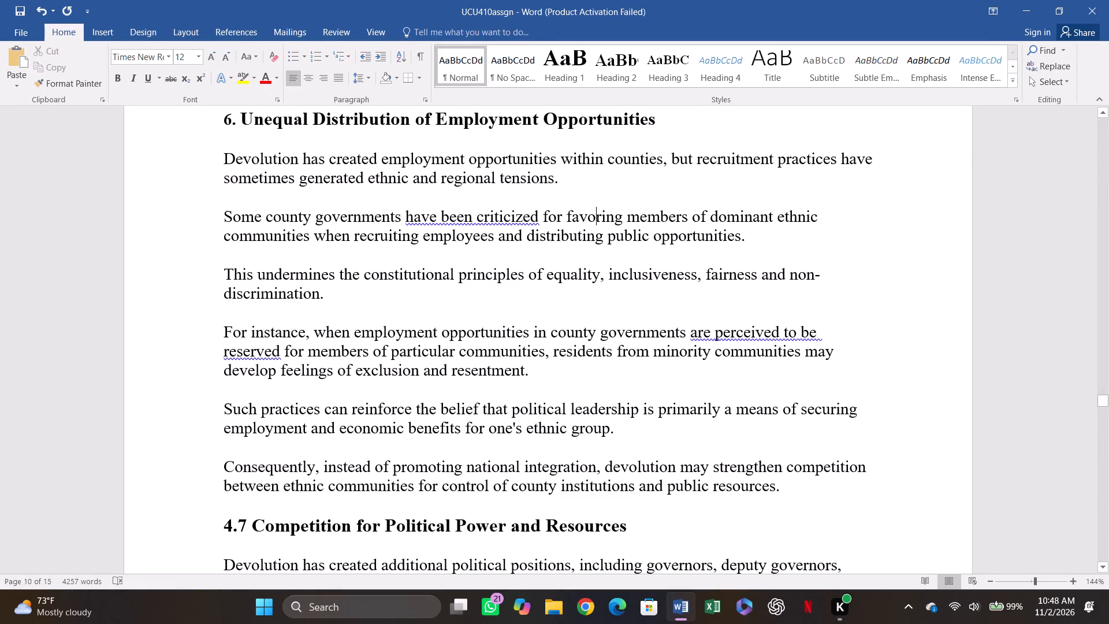
After "feelings of exclusion and resentment." in the "For instance" paragraph, start a new sentence with "Sometimes, those in power".
click(531, 378)
key(space)
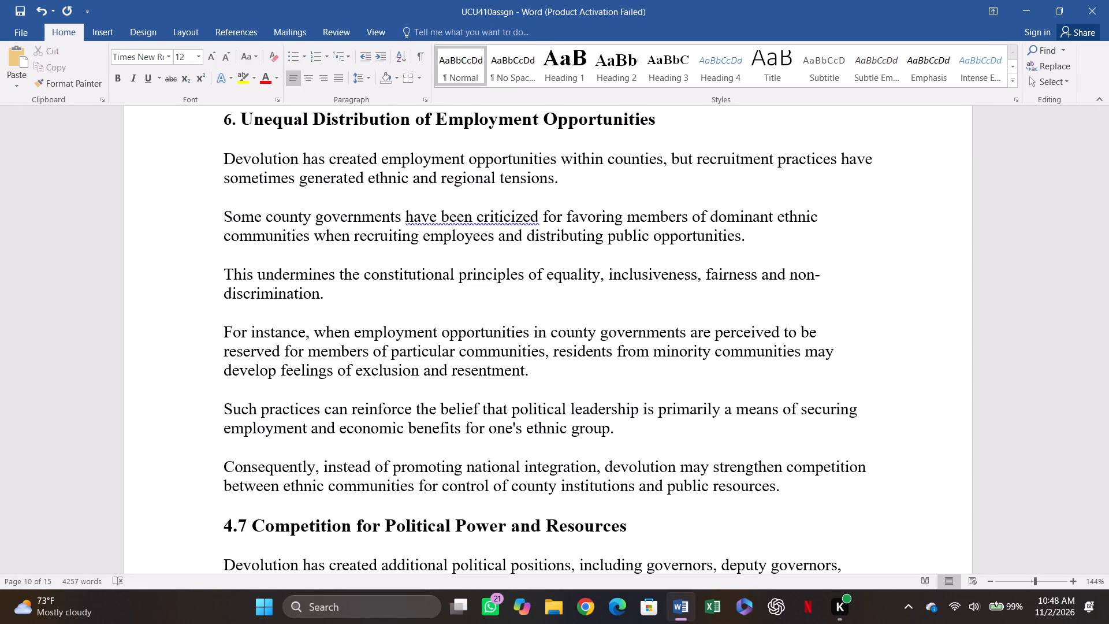
key(shift+s)
text(ometimes)
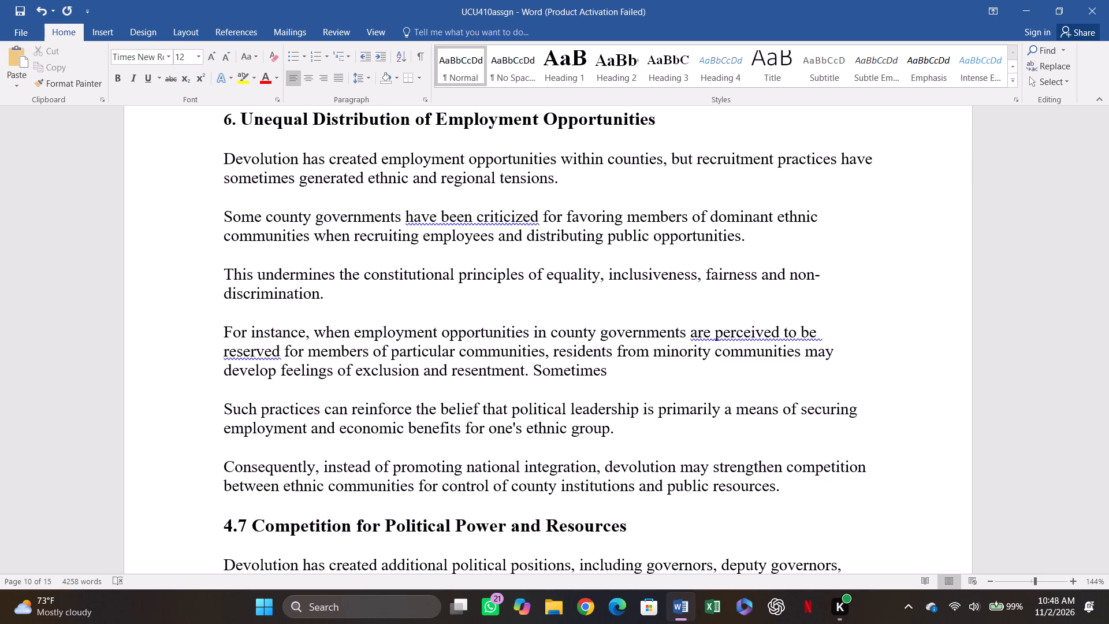
text(, those u)
key(BackSpace)
text(in powewr)
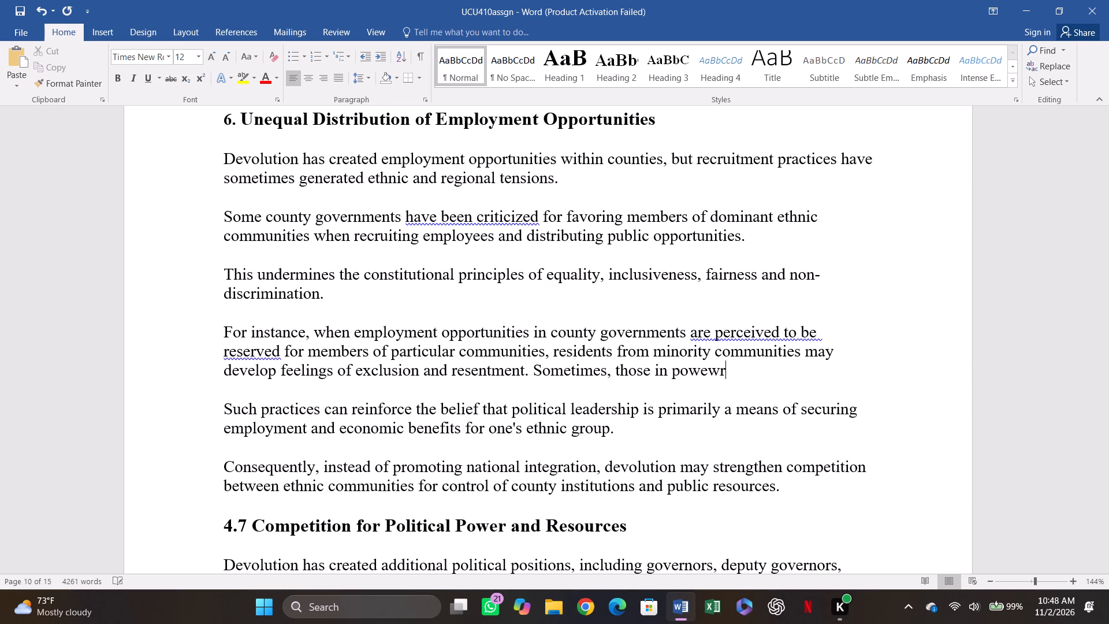
key(BackSpace)
key(BackSpace)
key(r)
key(space)
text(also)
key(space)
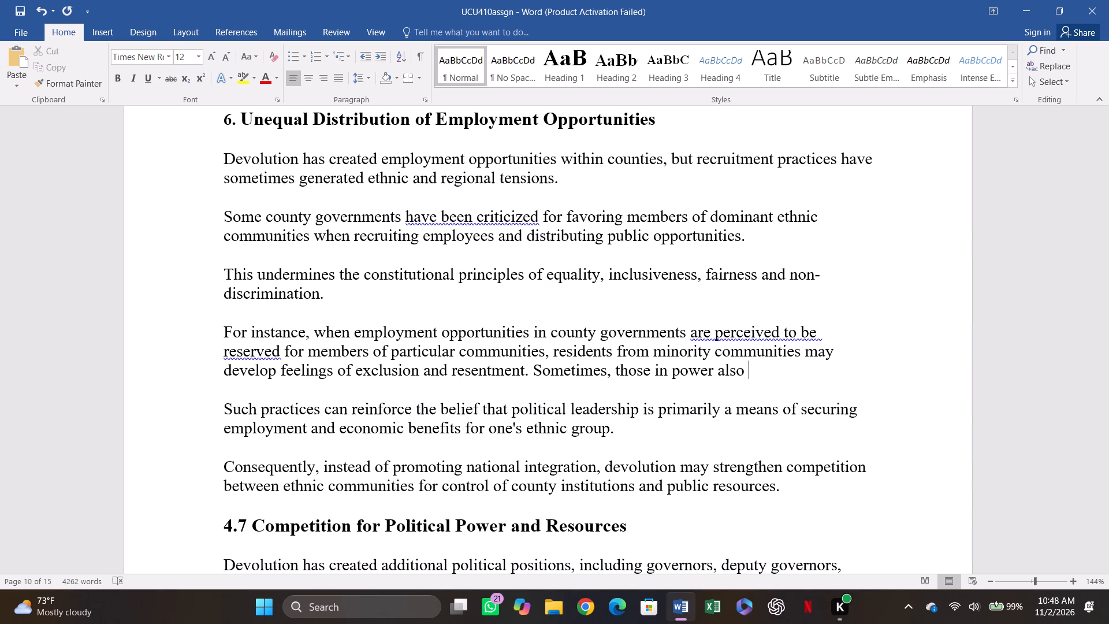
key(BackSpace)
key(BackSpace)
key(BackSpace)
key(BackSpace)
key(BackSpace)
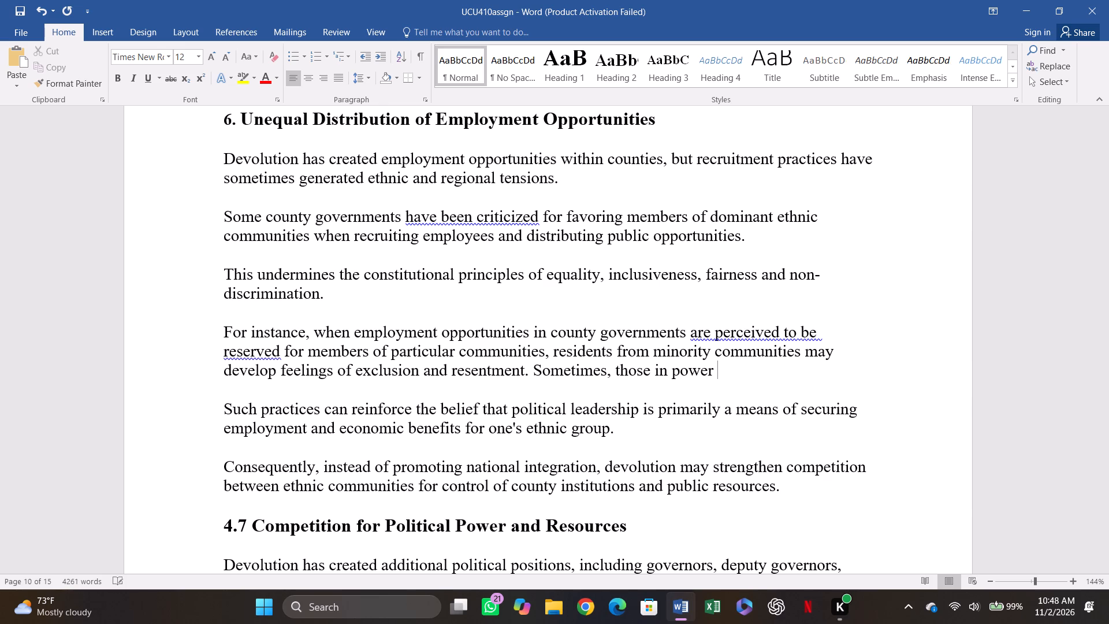
Continue the sentence about those in power with "have been seen to be employing family members".
text(have n)
key(BackSpace)
text(been)
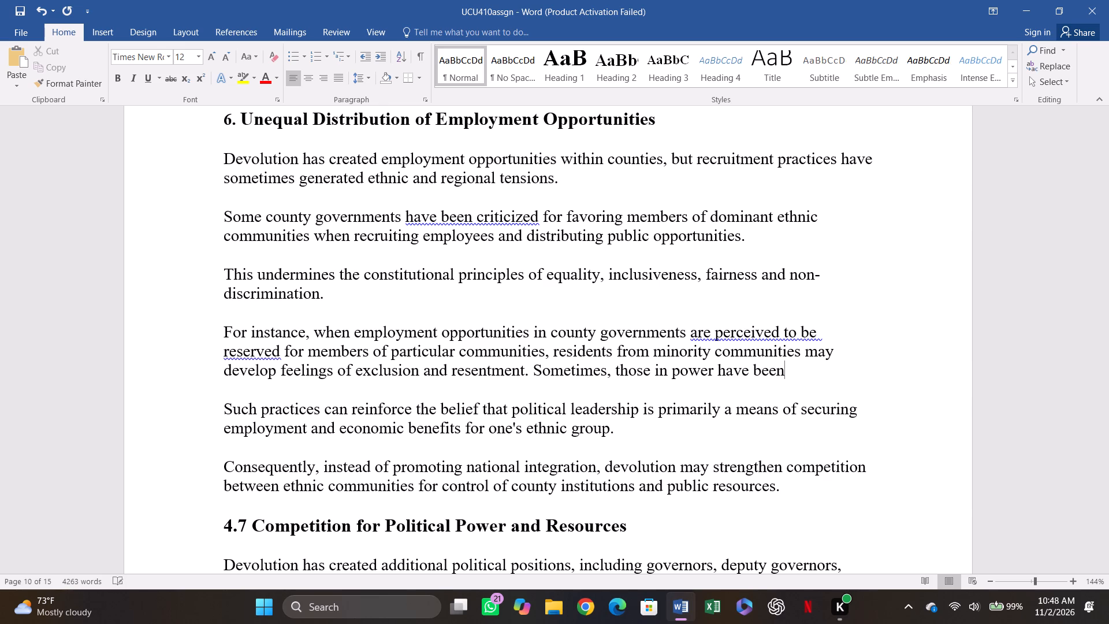
key(space)
text(seen to)
key(space)
text(be em)
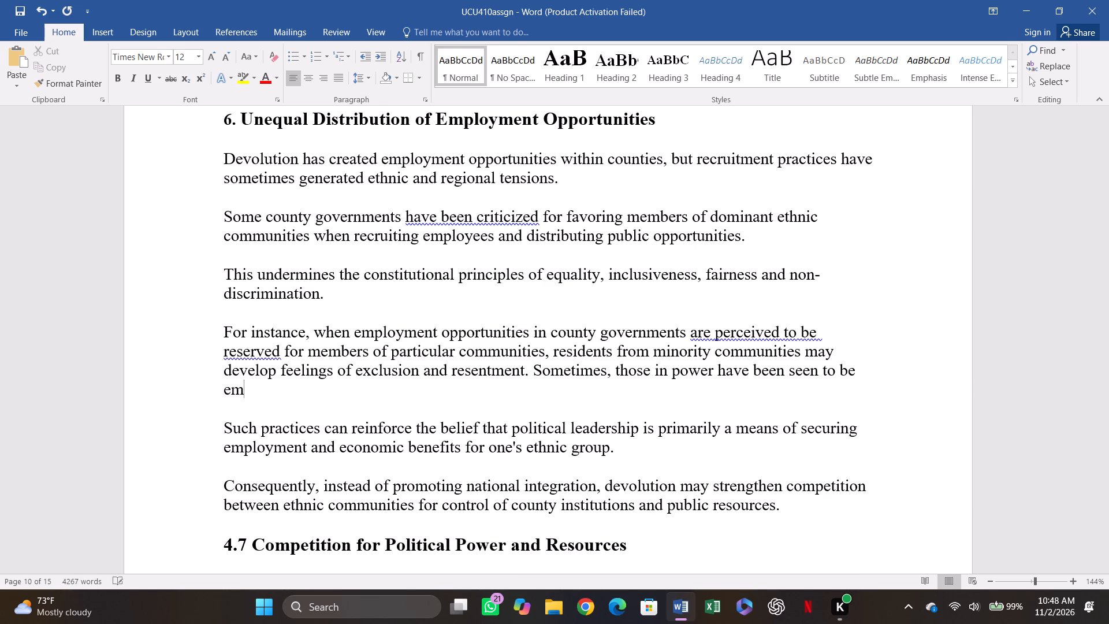
text(ploying)
key(space)
text(family ma)
key(BackSpace)
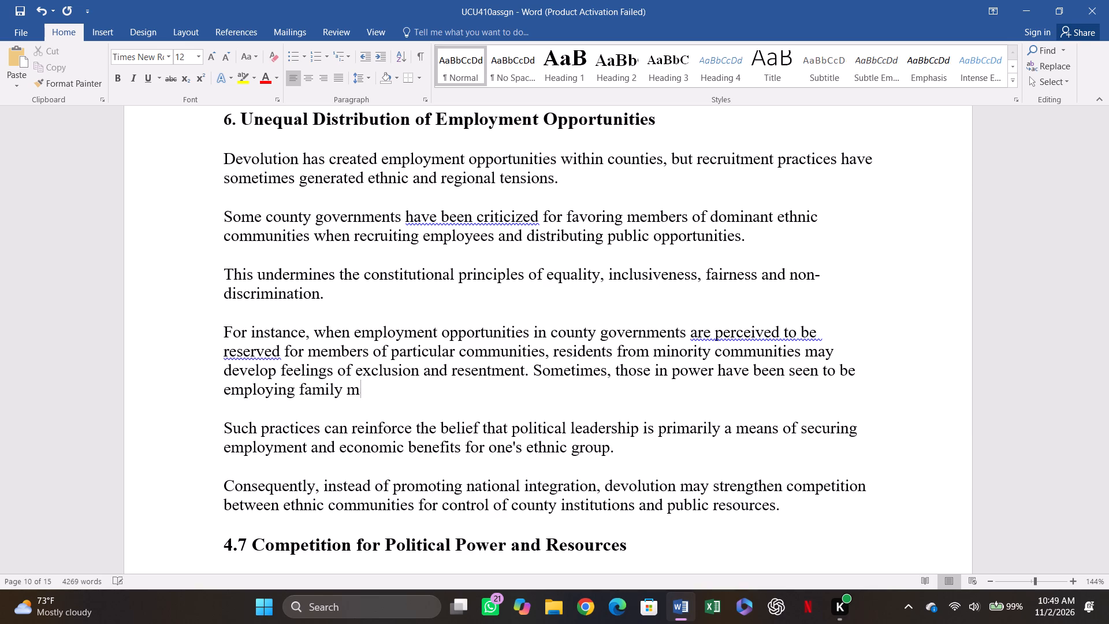
text(embers)
Finish the sentence about employing family members with "and involving them in county government tenders.".
key(space)
text(and)
key(space)
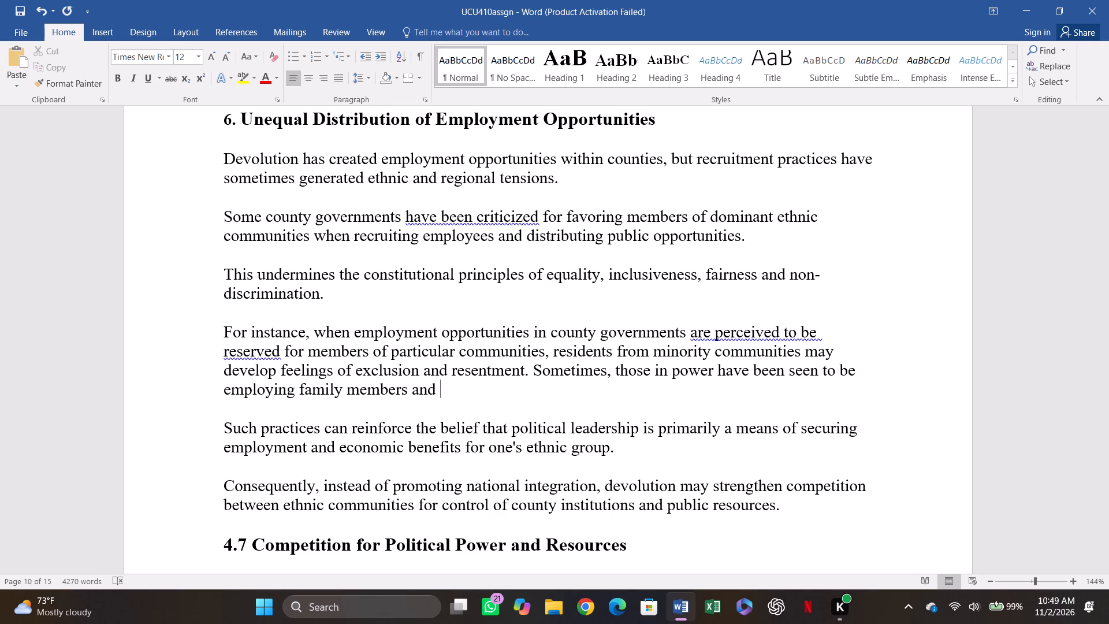
text(involving)
key(space)
text(them in)
key(space)
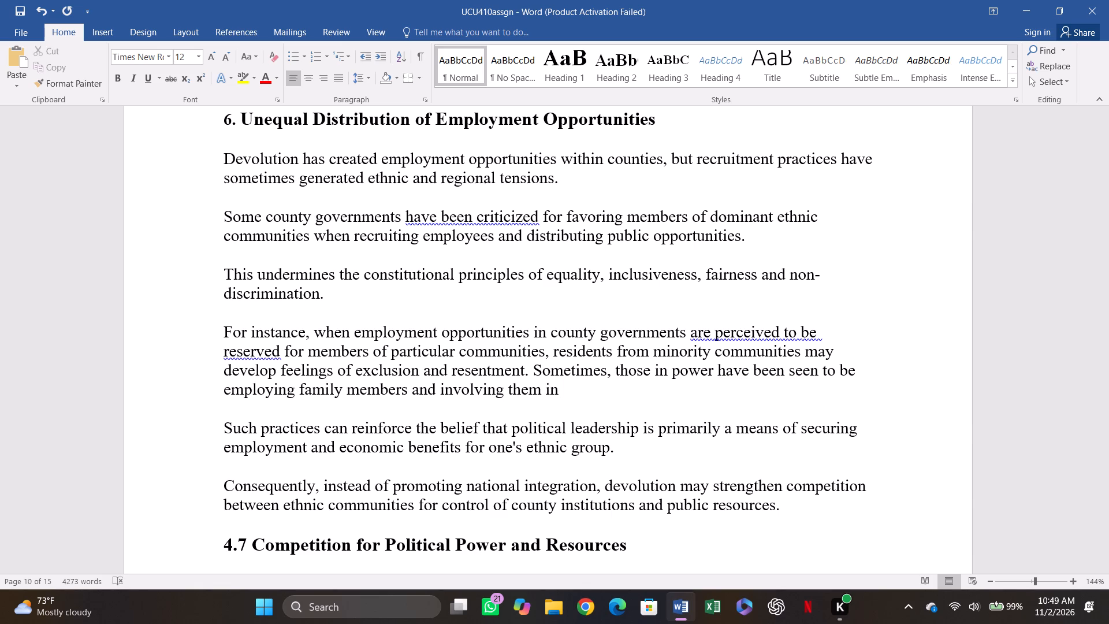
text(county government tenders)
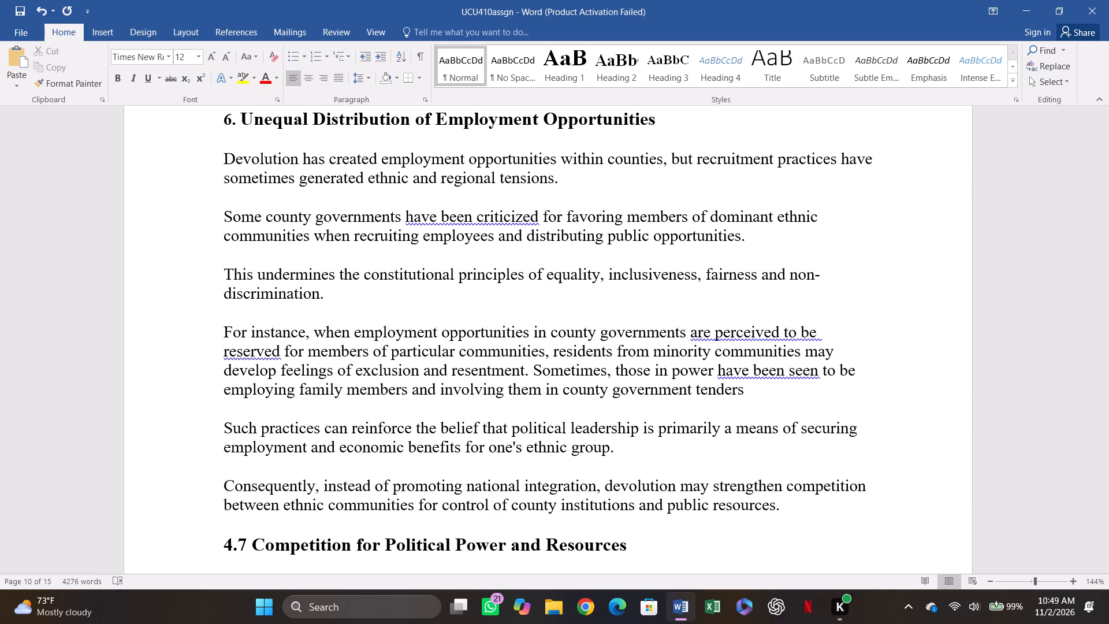
key(period)
Begin an example sentence after "county government tenders." with "For instance, the".
key(space)
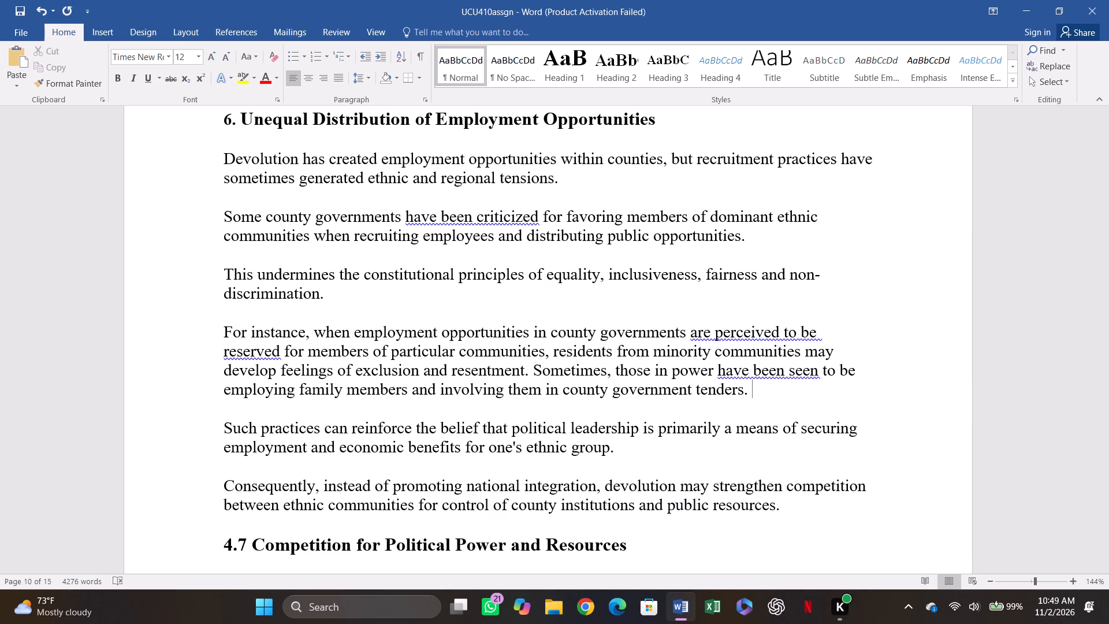
key(shift+f)
text(or instance)
key(space)
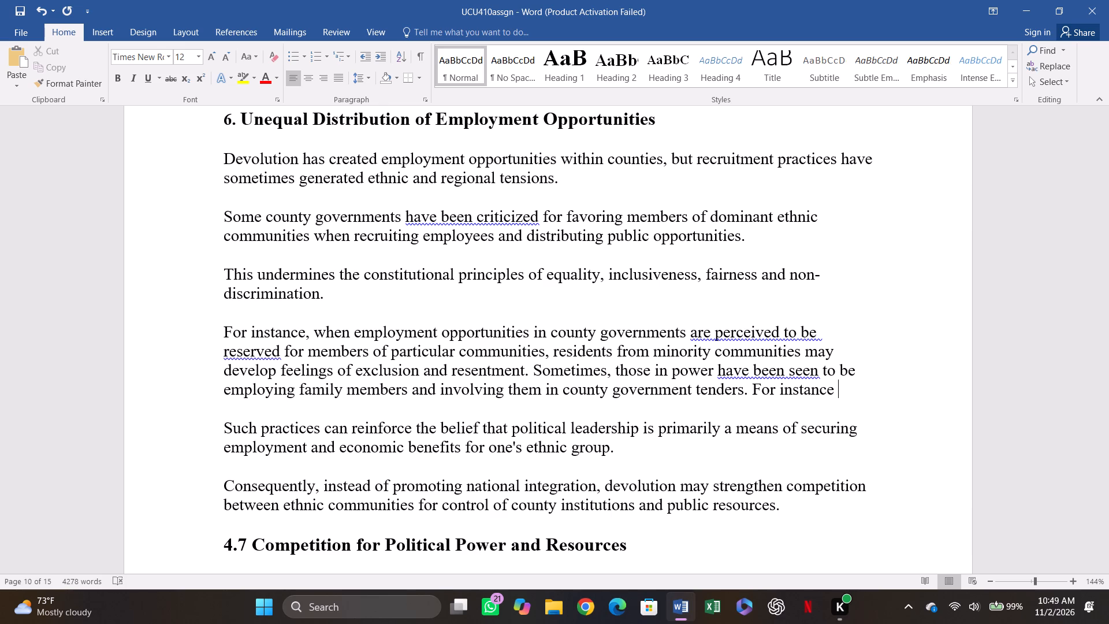
key(BackSpace)
key(comma)
key(space)
text(the)
key(space)
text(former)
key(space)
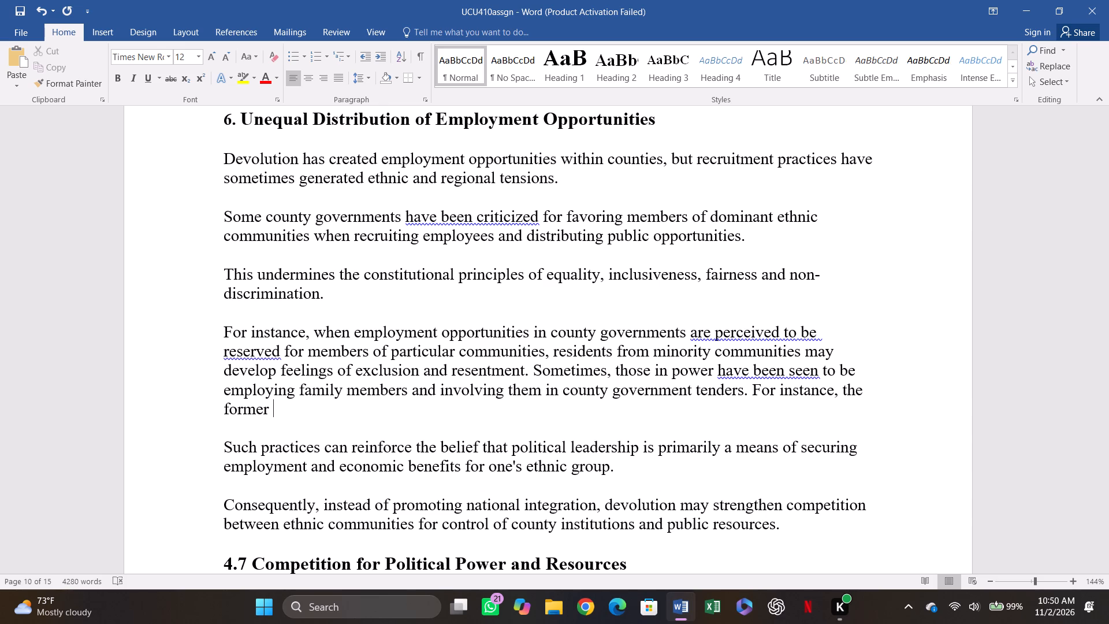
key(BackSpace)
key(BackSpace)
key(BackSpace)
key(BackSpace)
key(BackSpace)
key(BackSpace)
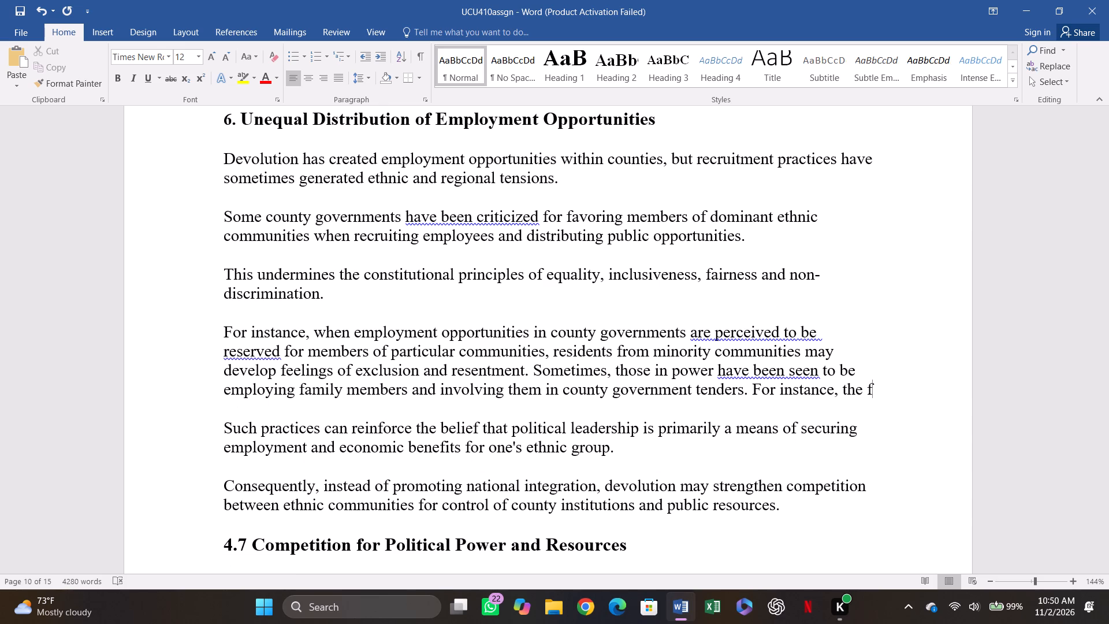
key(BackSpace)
Continue the example sentence after "For instance, the" with "County government of Kiambu".
key(shift+c)
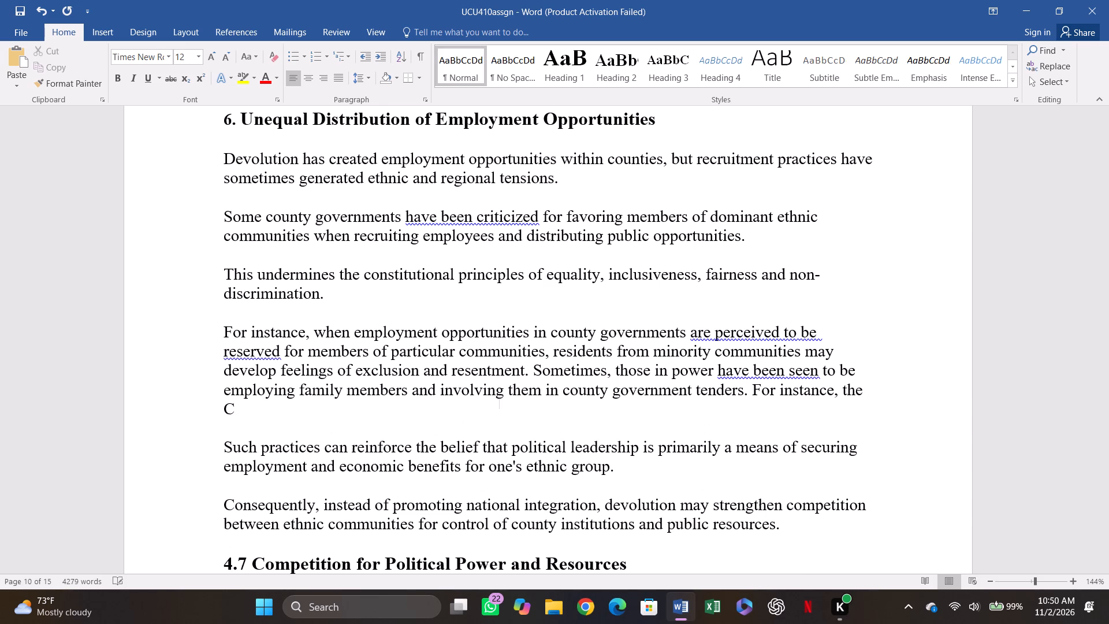
text(ounty govenrment)
key(space)
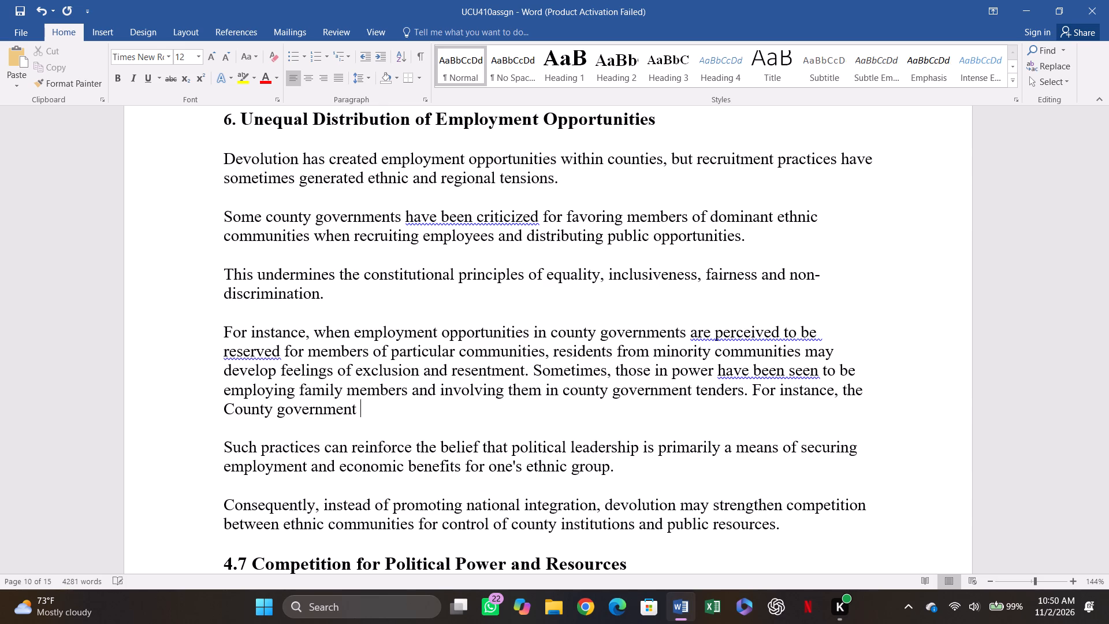
text(of)
key(space)
key(shift+l)
key(BackSpace)
text(Kiamb)
text(u)
key(space)
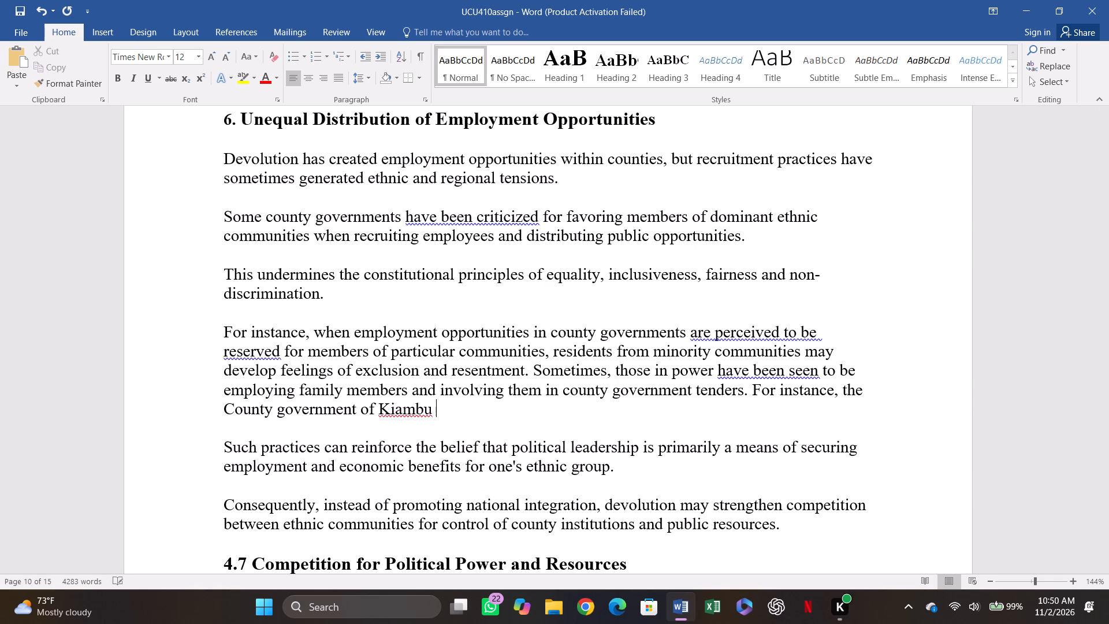
Extend the Kiambu example sentence with "under the leadership of".
text(un)
text(der the)
key(space)
text(leade)
text(rship of)
key(space)
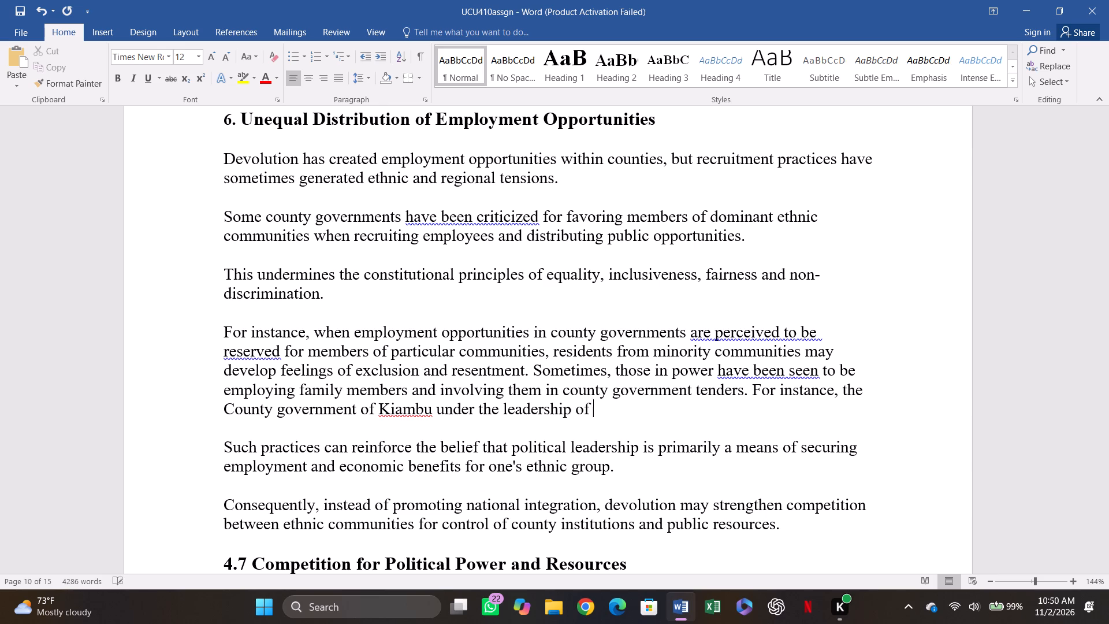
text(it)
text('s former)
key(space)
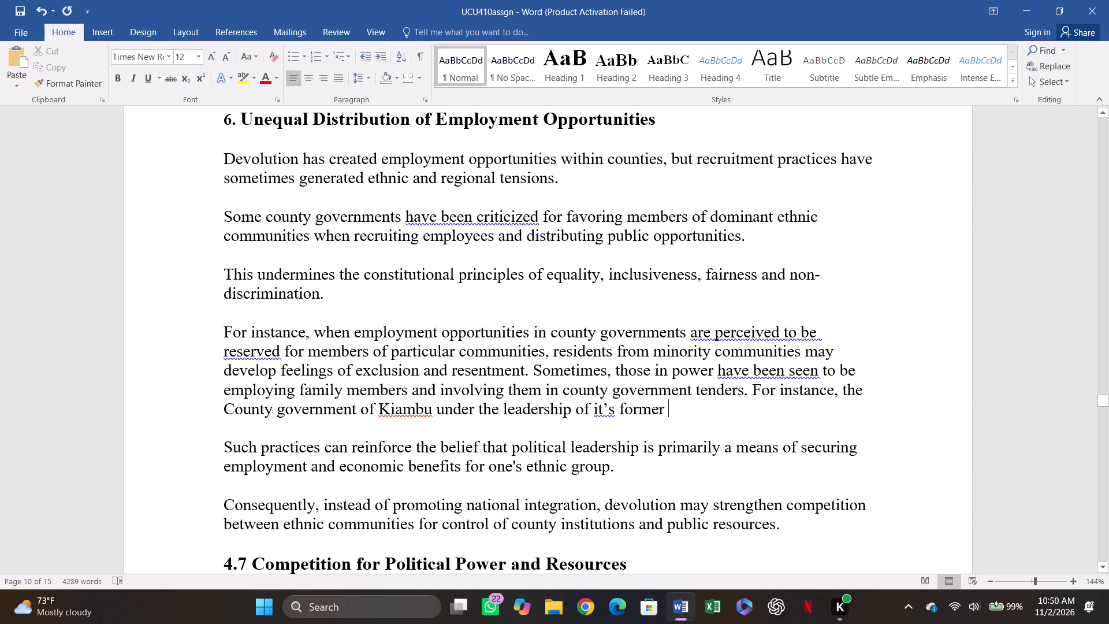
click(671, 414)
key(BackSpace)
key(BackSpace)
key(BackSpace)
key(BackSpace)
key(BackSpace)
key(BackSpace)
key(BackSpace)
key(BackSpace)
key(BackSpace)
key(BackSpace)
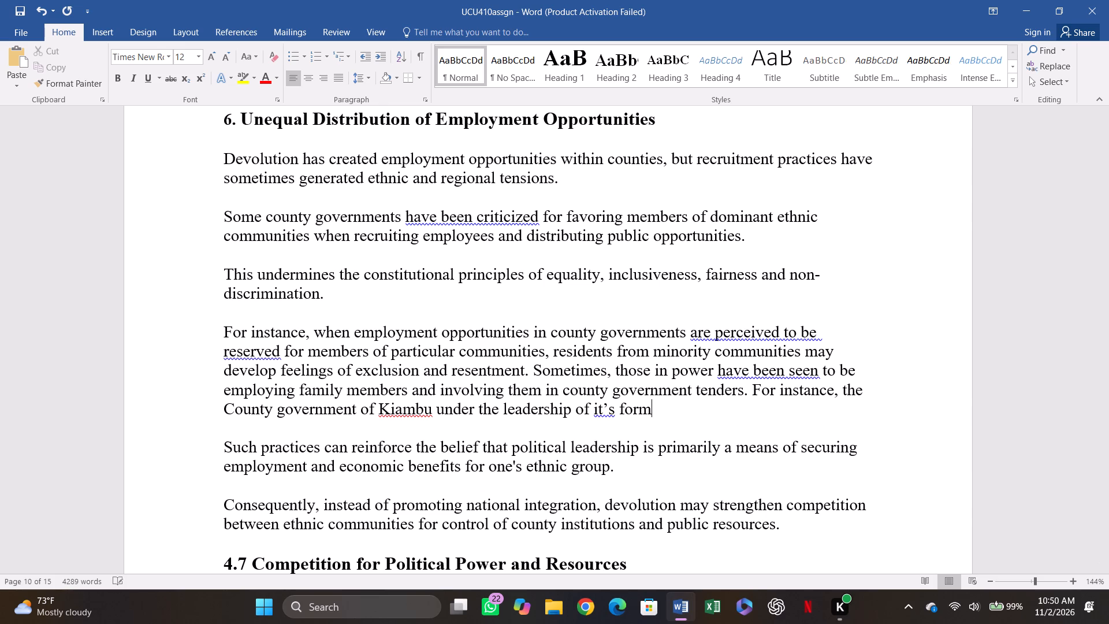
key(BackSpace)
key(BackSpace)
Add "Governor Waititu" after "under the leadership of" in the Kiambu example sentence.
key(shift+g)
key(o)
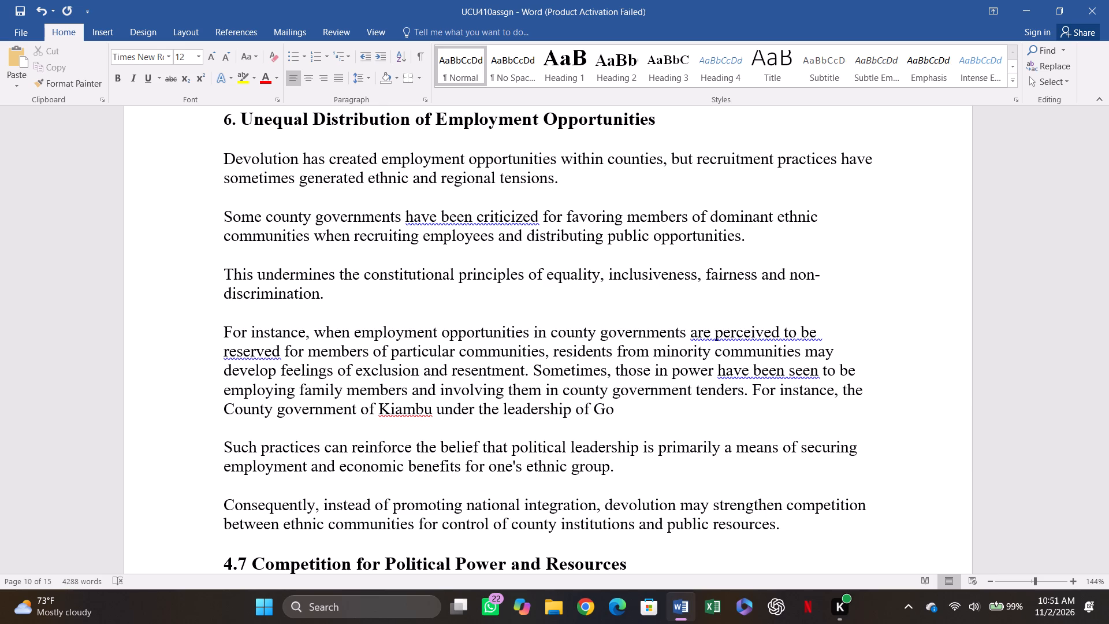
text(veern)
key(BackSpace)
key(BackSpace)
key(BackSpace)
text(rn)
text(or)
key(space)
key(shift+w)
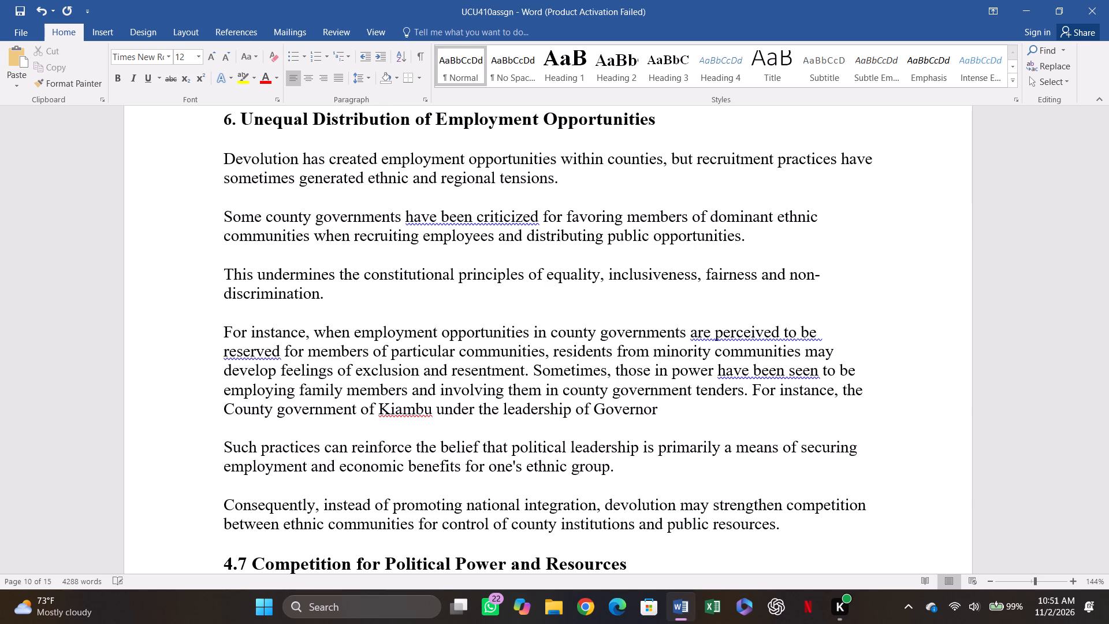
text(ait)
text(itu)
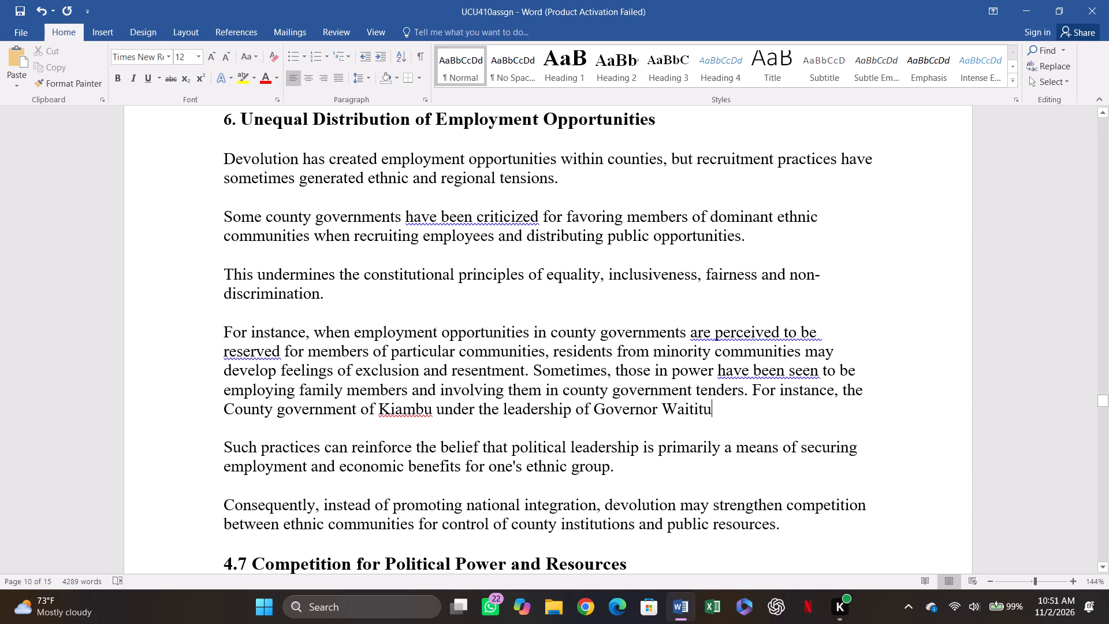
Insert "previous" before "leadership" in the Kiambu example sentence.
click(501, 408)
key(space)
text(previous)
key(space)
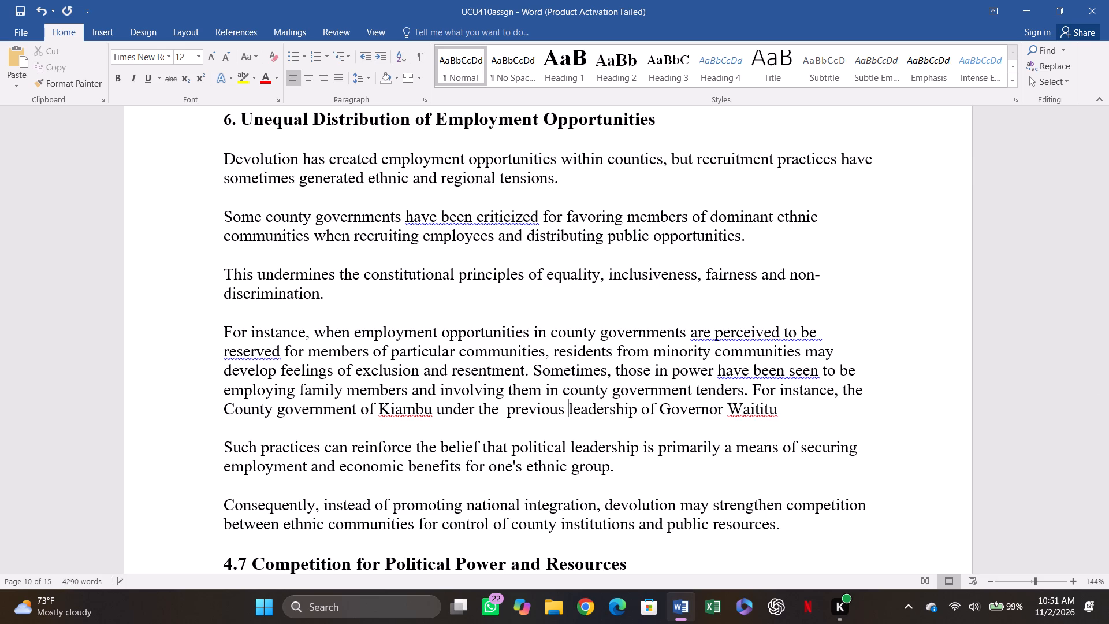
End the Kiambu example sentence with a period directly after "Governor Waititu".
click(789, 415)
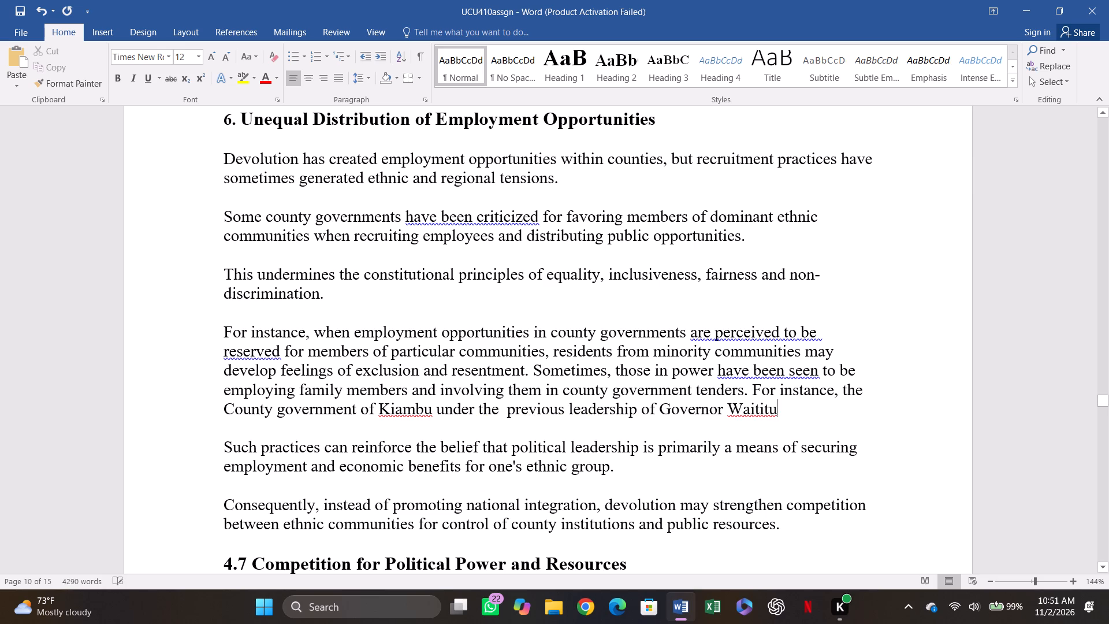
key(space)
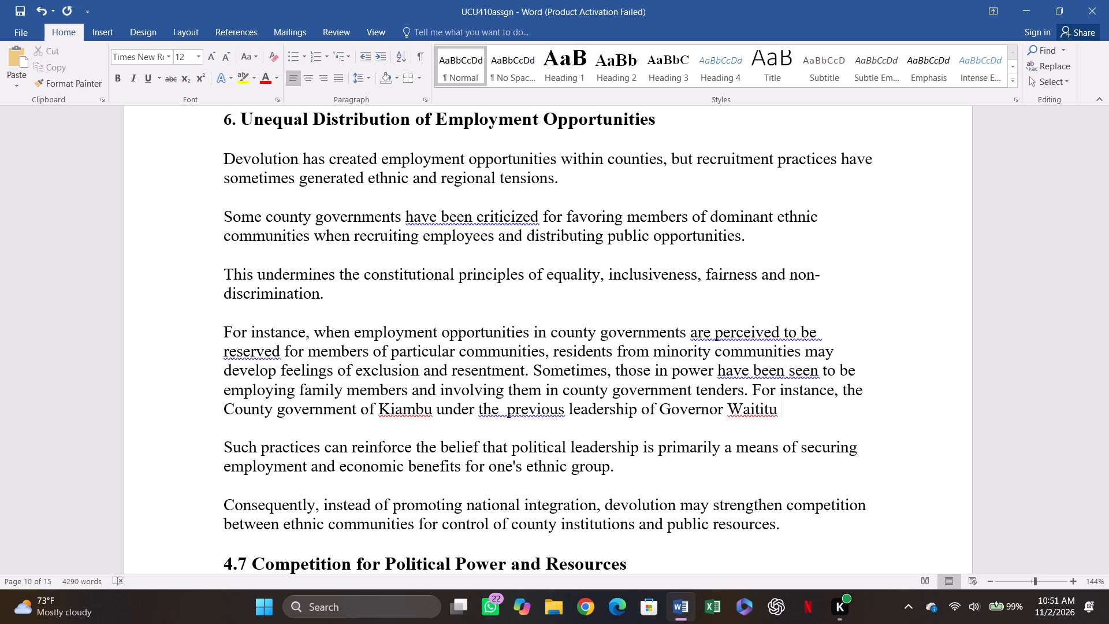
text(was)
key(BackSpace)
key(BackSpace)
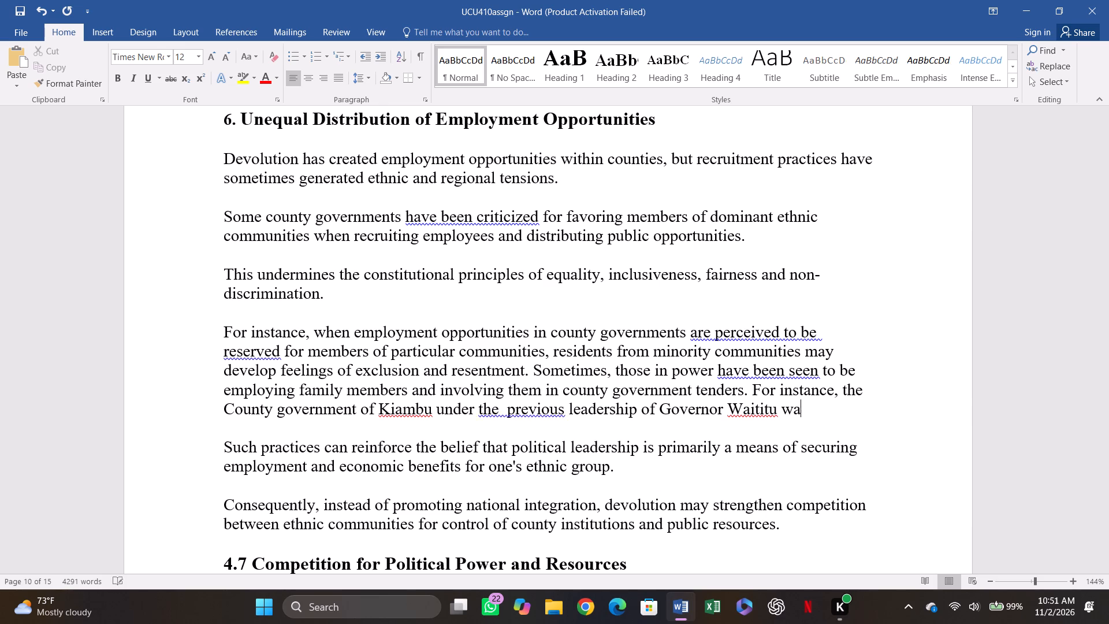
key(BackSpace)
key(BackSpace)
key(period)
Renumber the heading "4.7 Competition for Political Power and Resources" as a bold "7." followed by a space.
scroll(789, 415, down, 1)
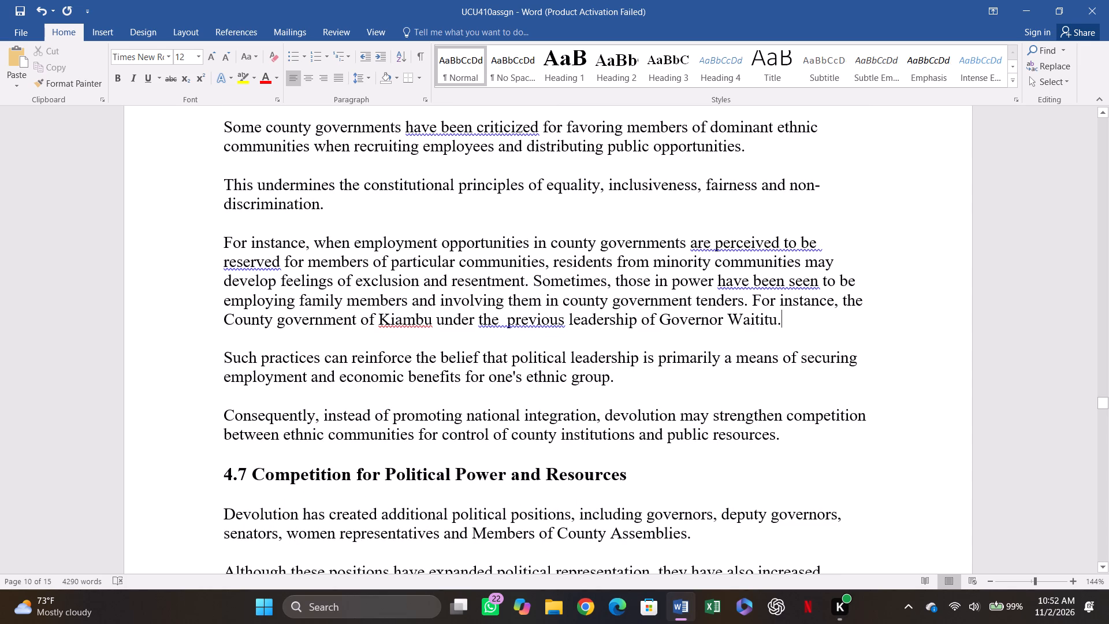
scroll(430, 382, down, 1)
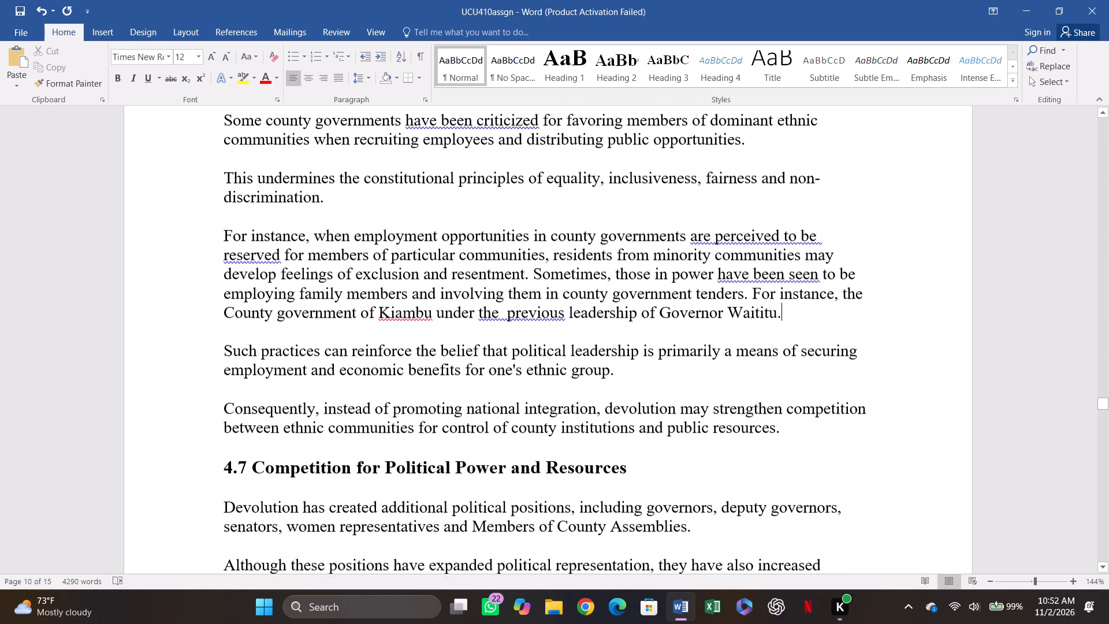
scroll(430, 382, down, 1)
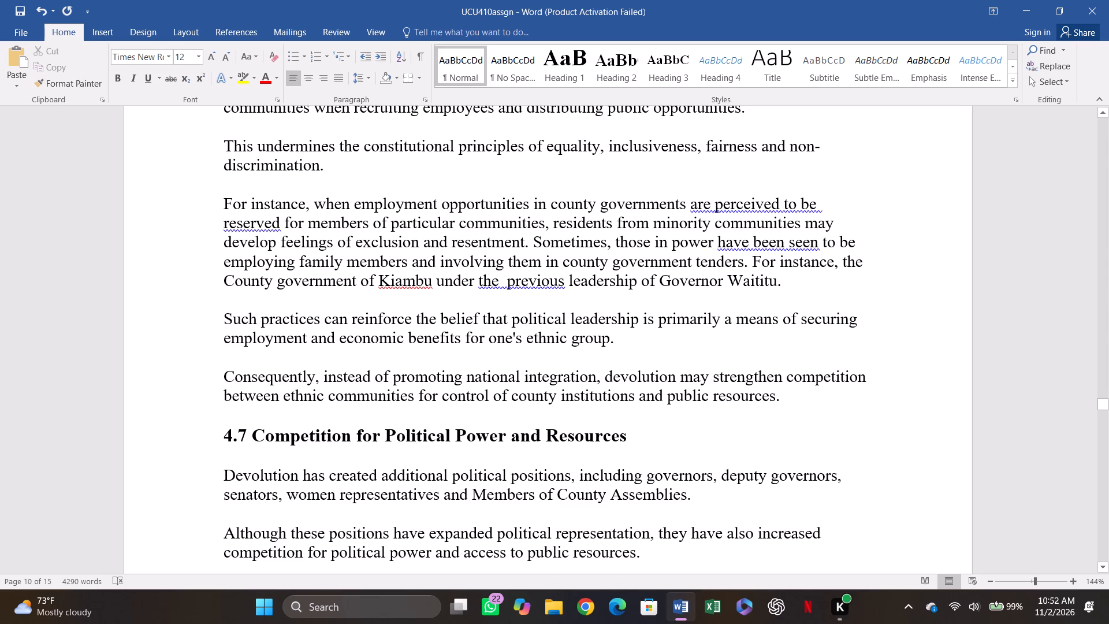
click(616, 339)
scroll(616, 339, down, 1)
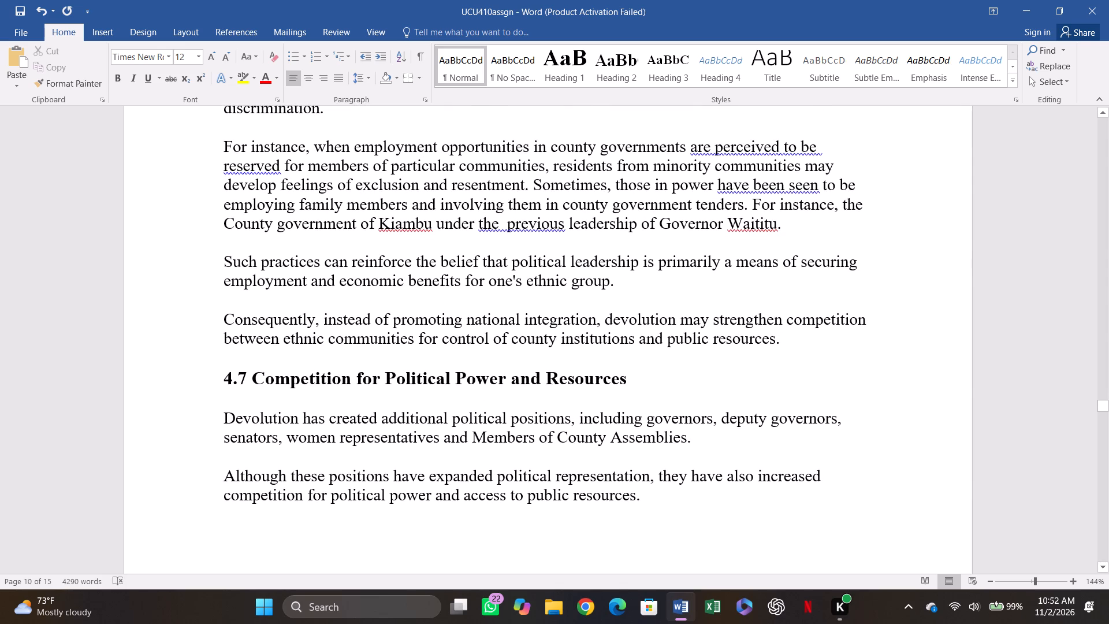
scroll(616, 339, down, 1)
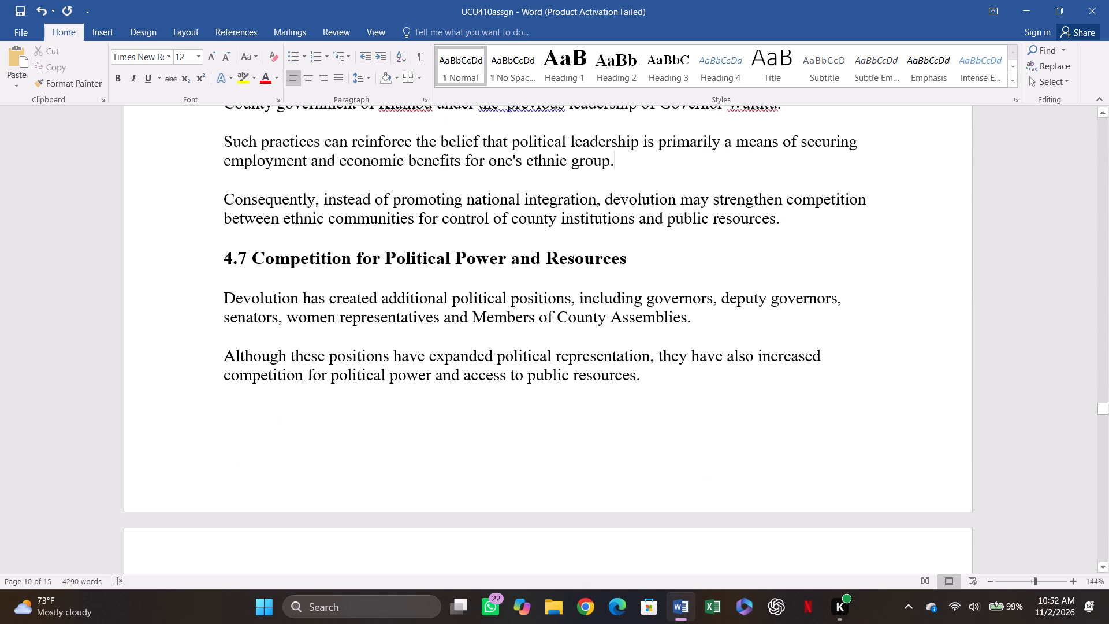
click(252, 255)
key(BackSpace)
key(BackSpace)
key(BackSpace)
key(BackSpace)
key(BackSpace)
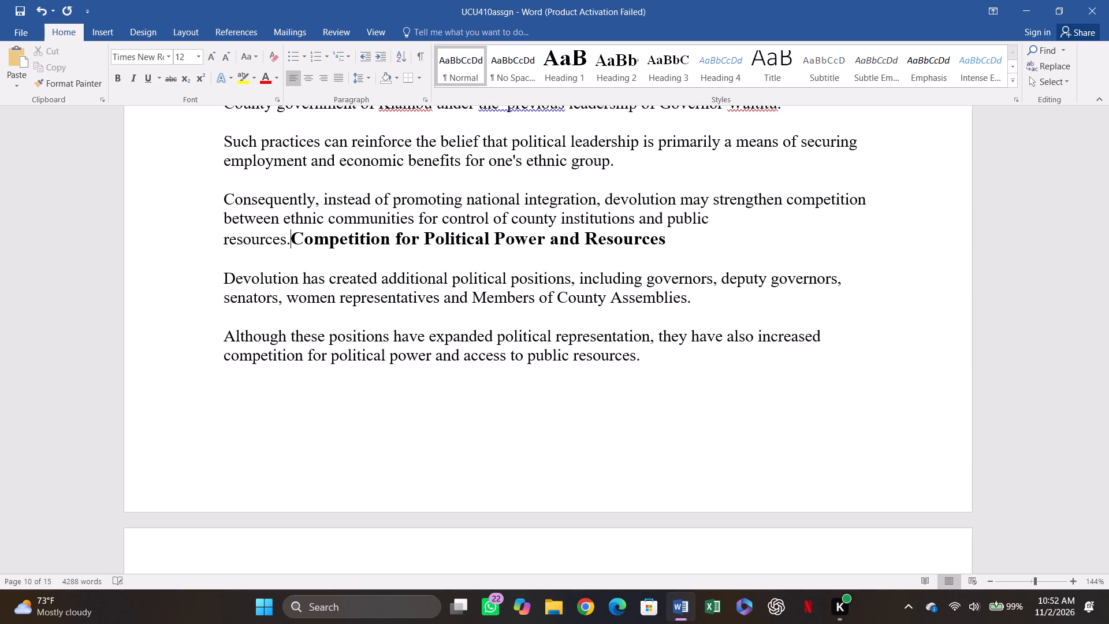
key(Return)
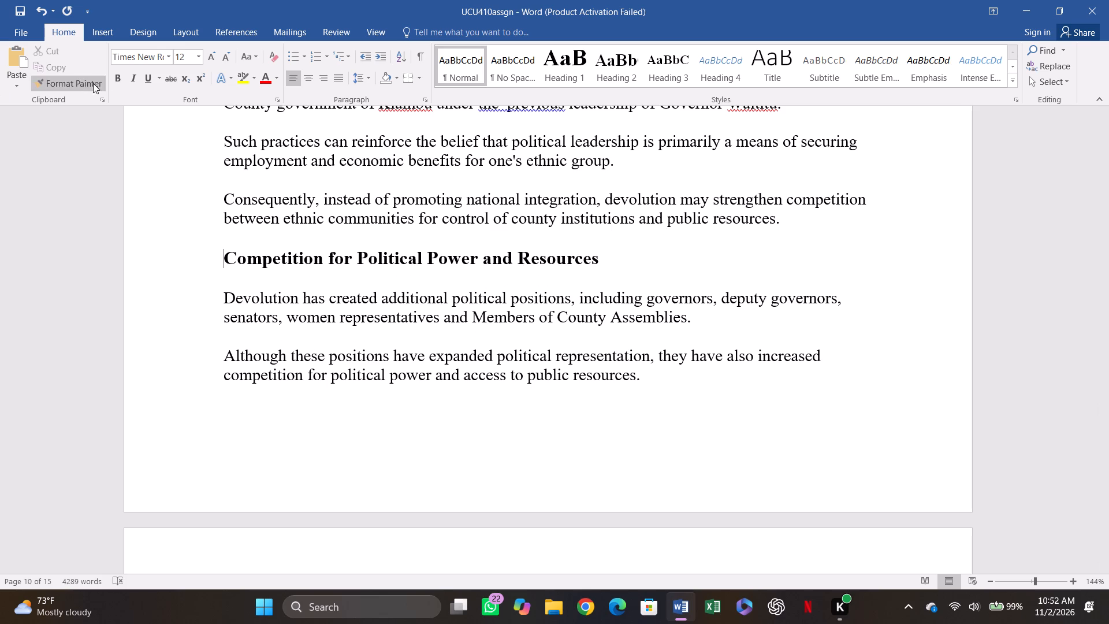
click(120, 80)
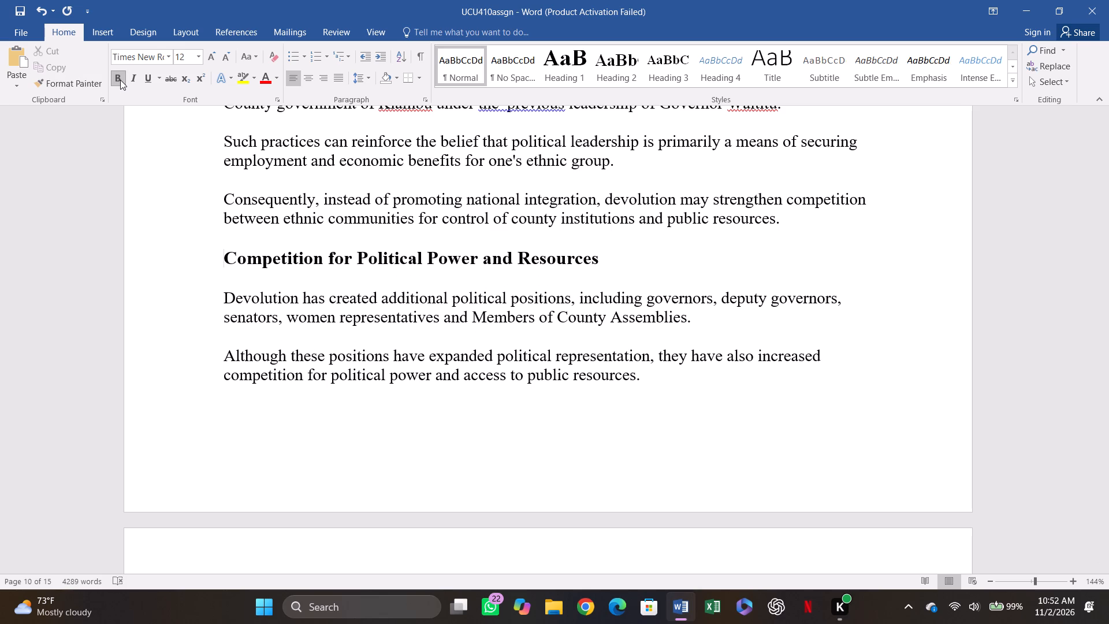
key(7)
key(period)
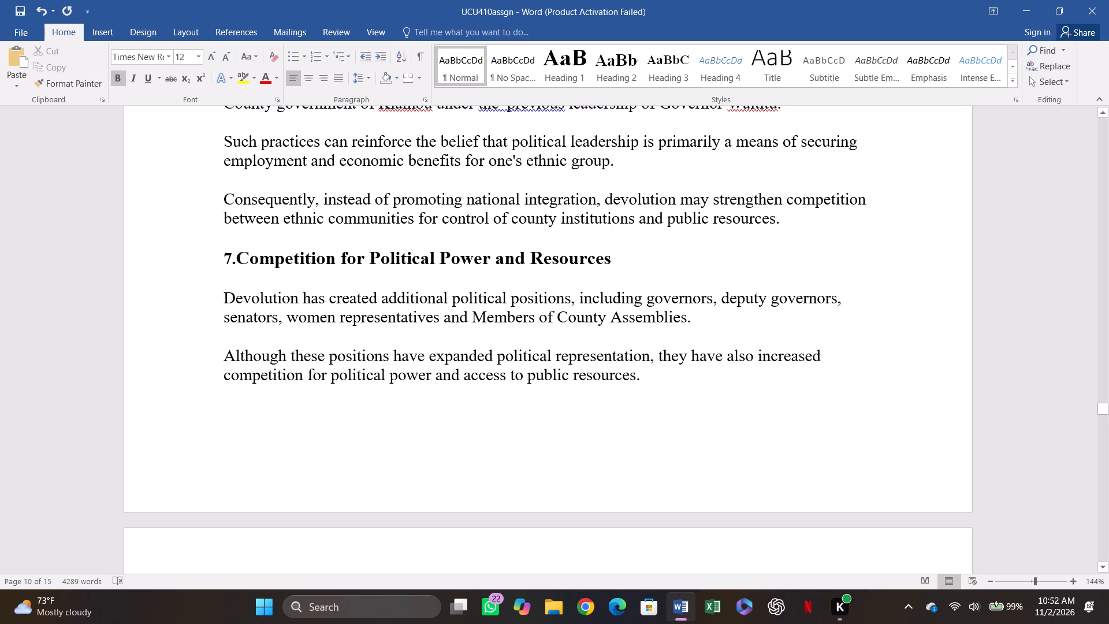
key(space)
Read through the paragraphs under the "Competition for Political Power and Resources" heading for wording and spelling.
scroll(379, 388, down, 1)
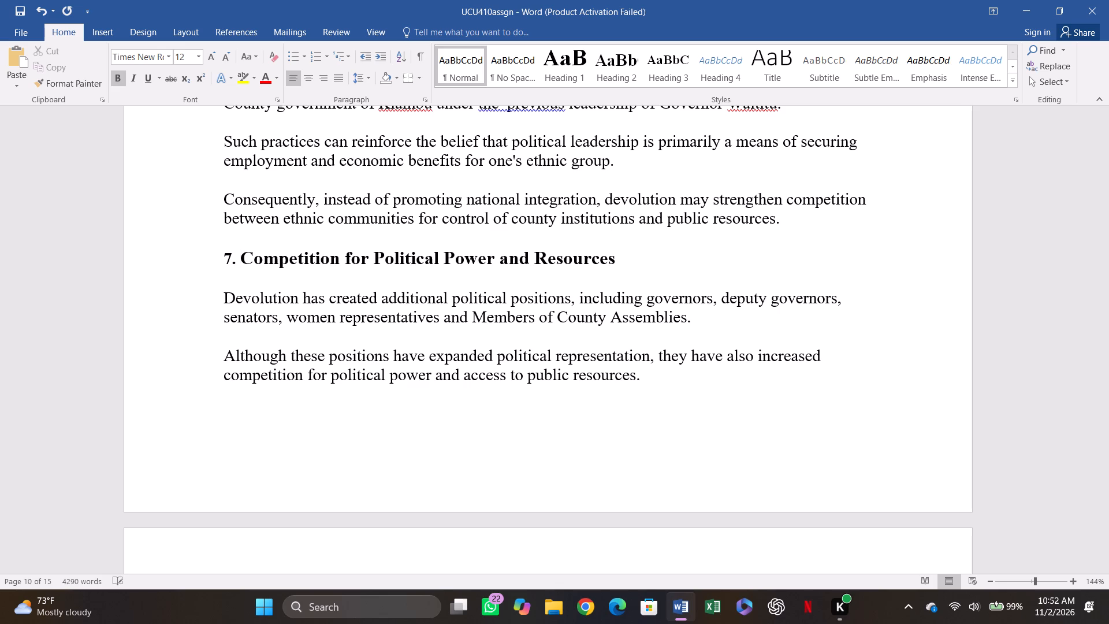
scroll(379, 388, down, 1)
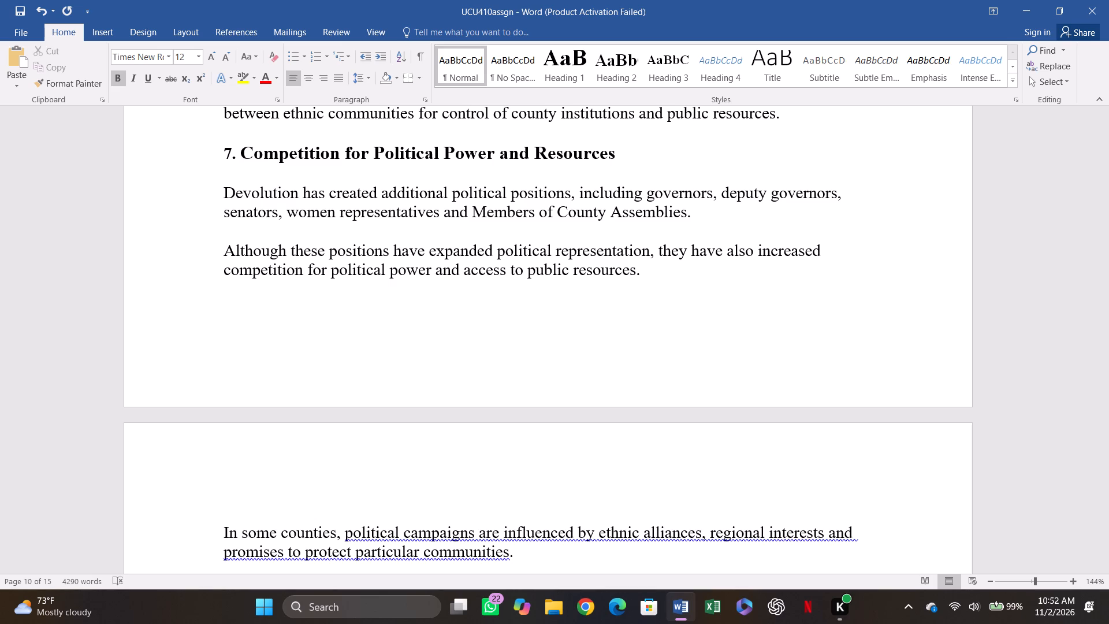
scroll(379, 388, down, 1)
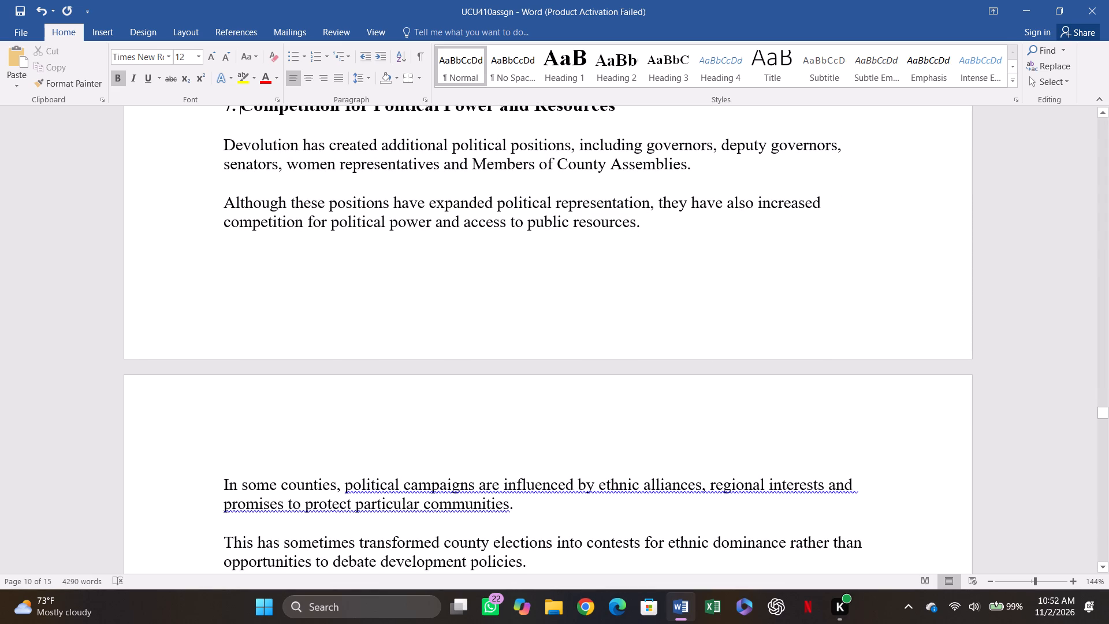
scroll(480, 333, right, 1)
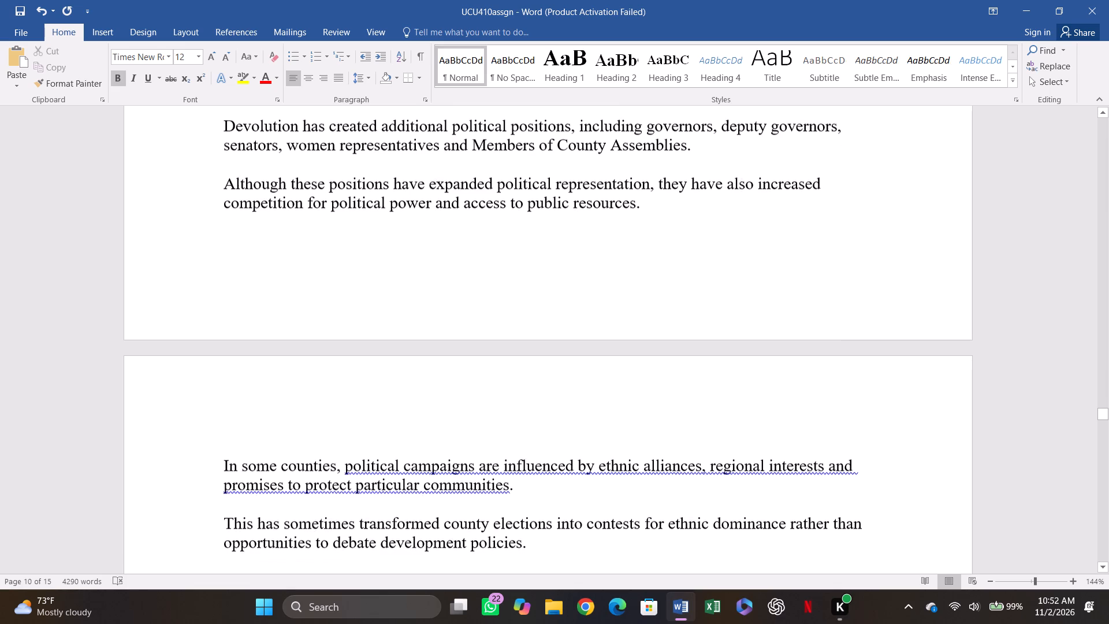
scroll(480, 333, right, 1)
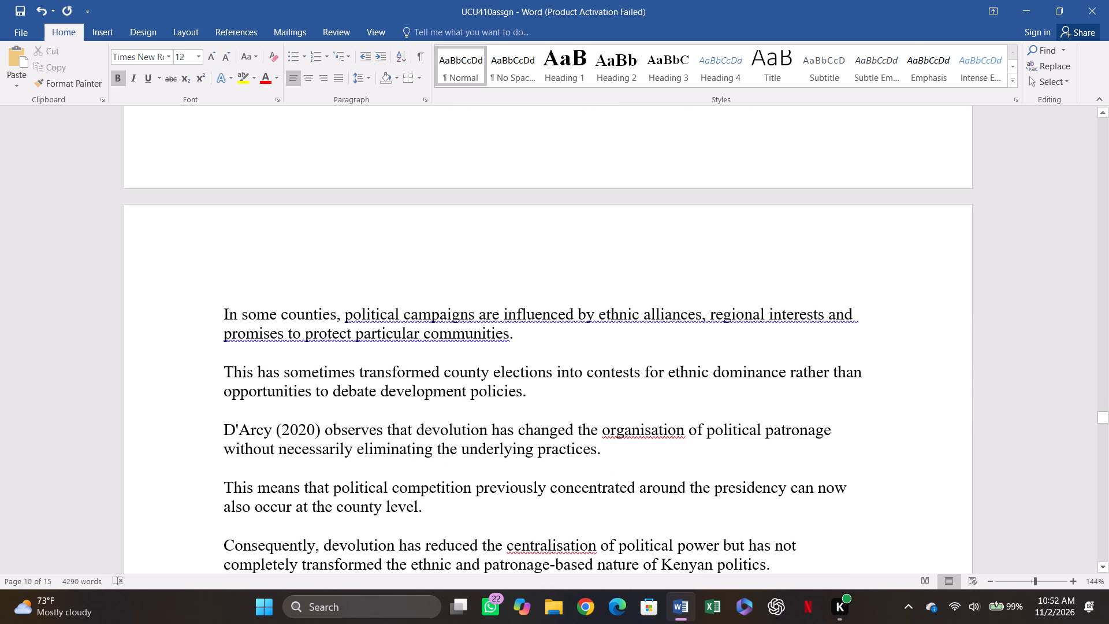
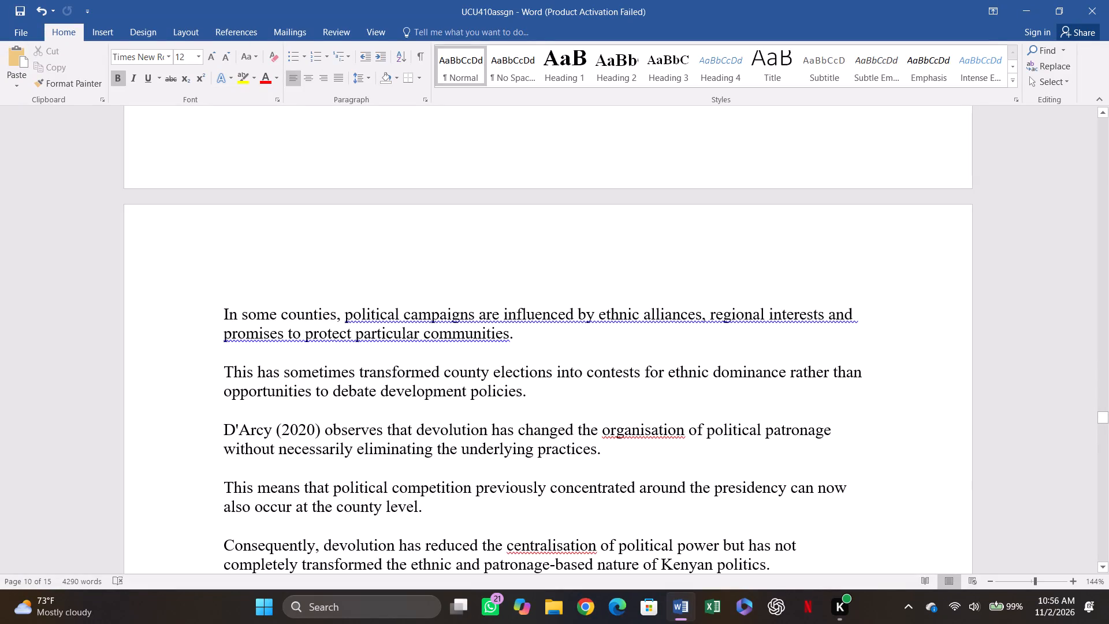
Correct the flagged word in the D'Arcy (2020) paragraph to the American spelling "organization".
click(652, 430)
key(BackSpace)
key(z)
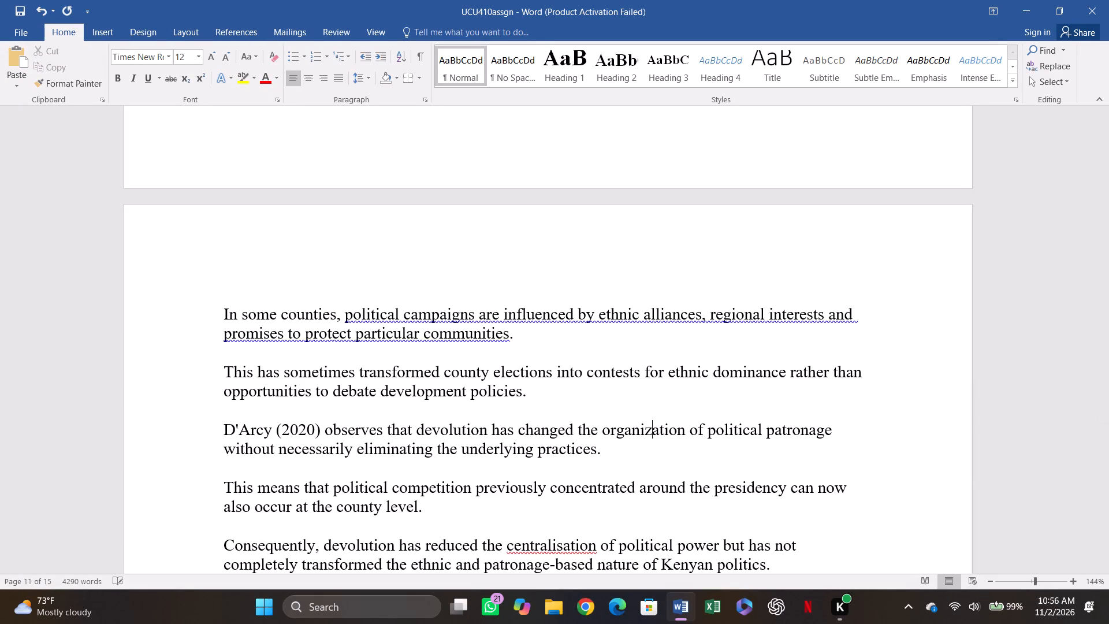
Correct the flagged word in the "Consequently, devolution has reduced" paragraph above section 5.0 to the spelling "centralization".
scroll(652, 430, down, 1)
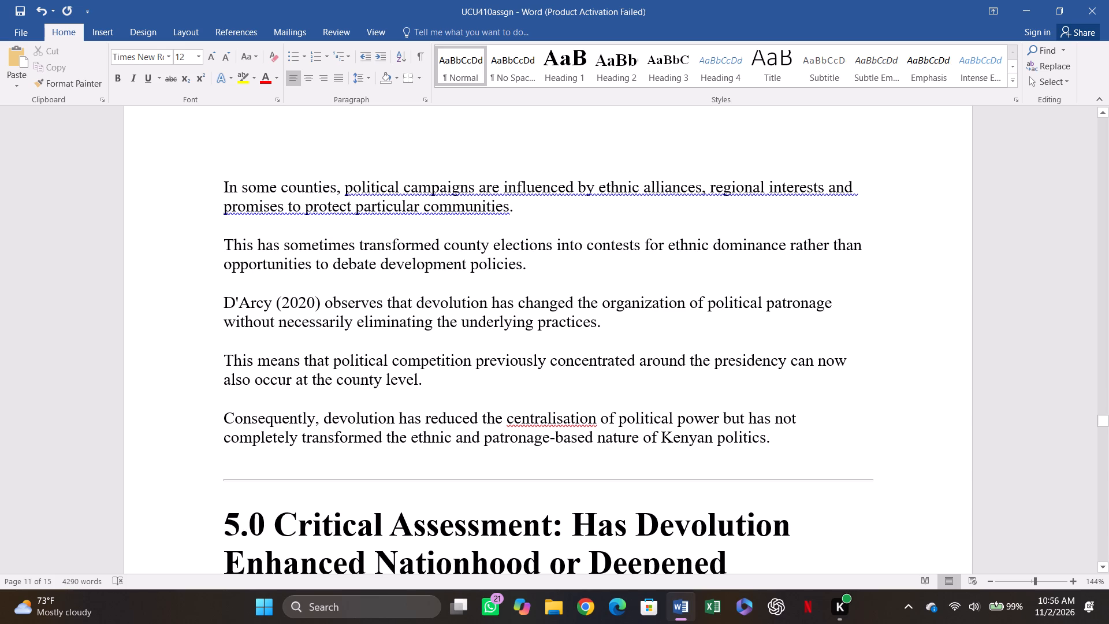
scroll(533, 376, down, 1)
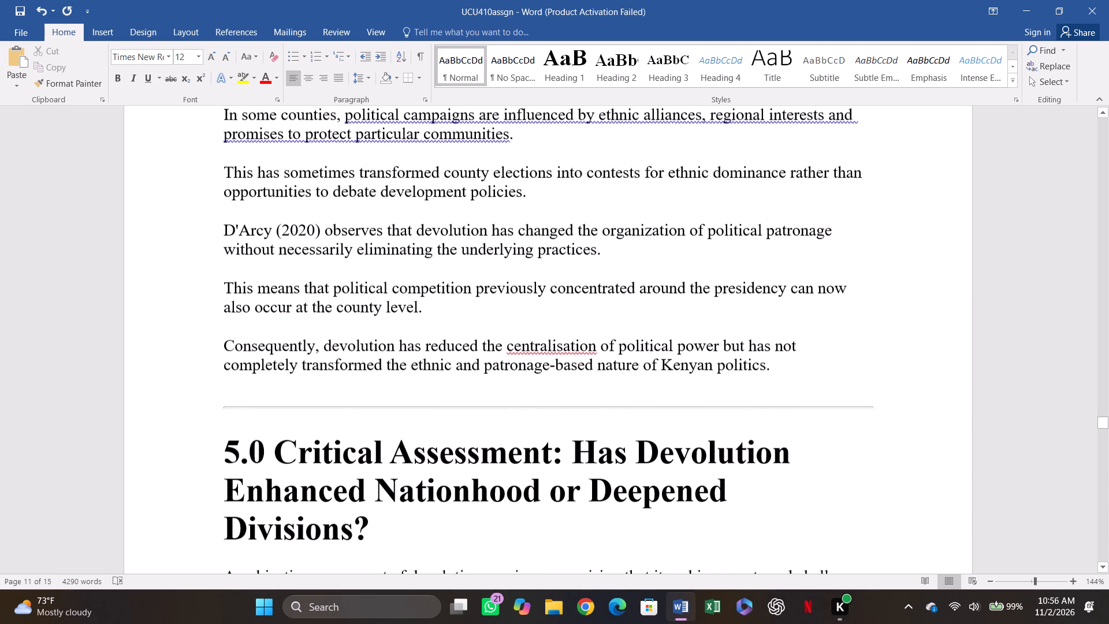
scroll(533, 376, down, 1)
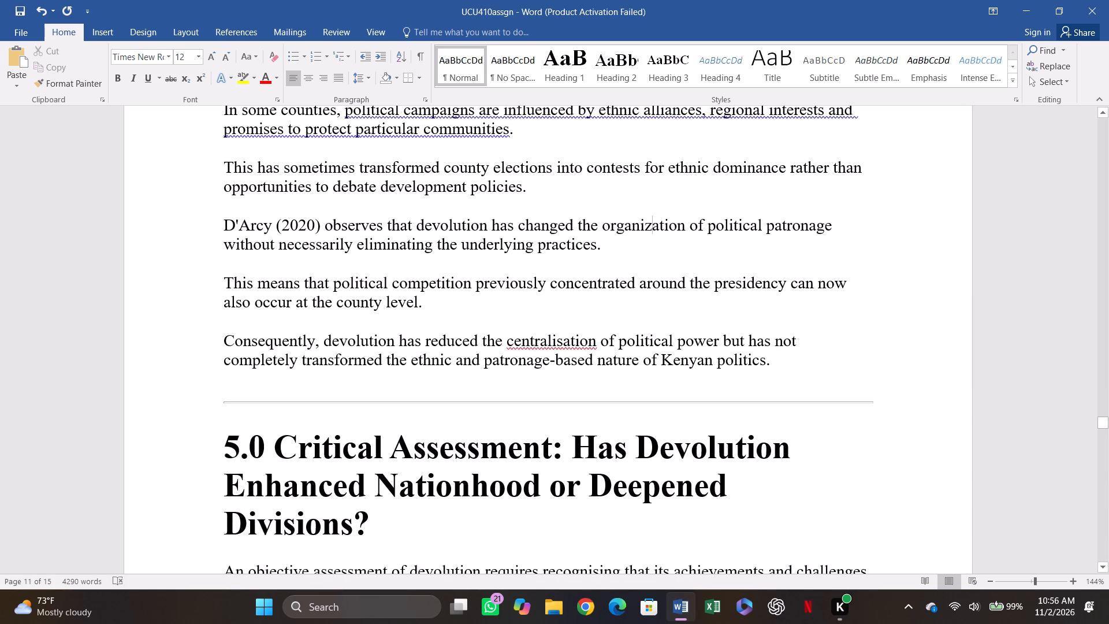
click(564, 340)
key(BackSpace)
key(z)
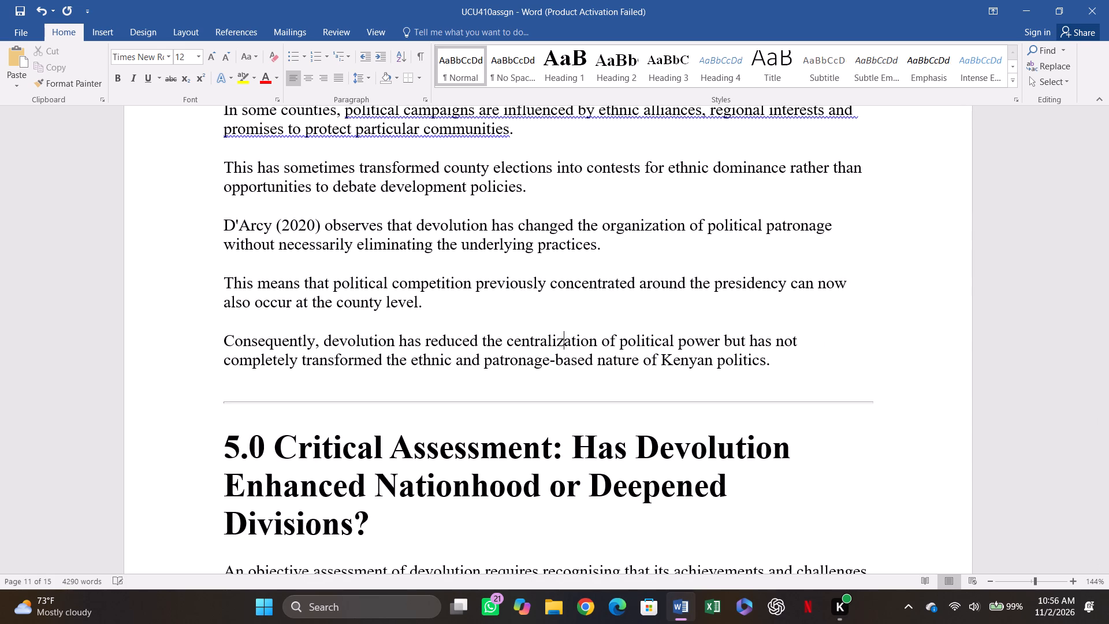
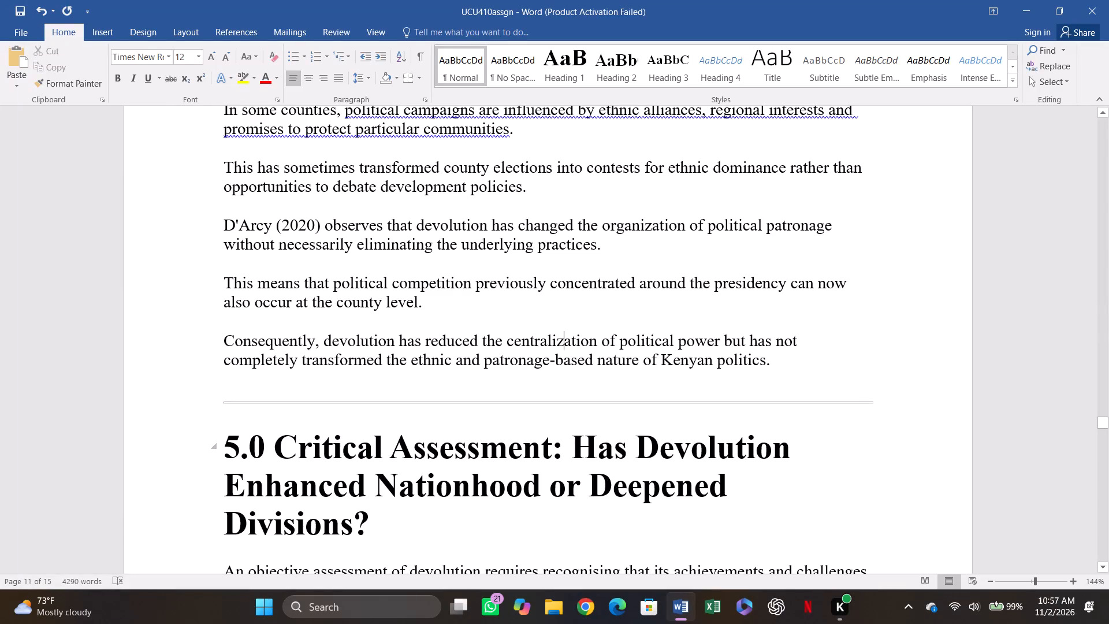
Remove the section number "5.0" from the start of the "Critical Assessment: Has Devolution Enhanced Nationhood or Deepened Divisions?" heading.
click(274, 454)
key(BackSpace)
key(BackSpace)
key(BackSpace)
key(BackSpace)
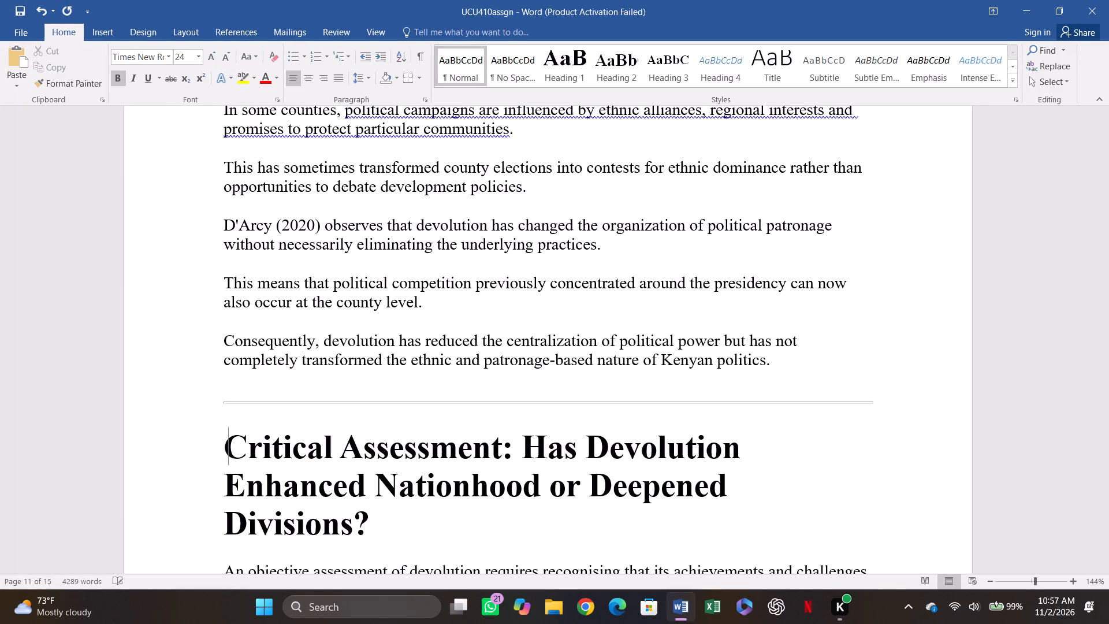
key(BackSpace)
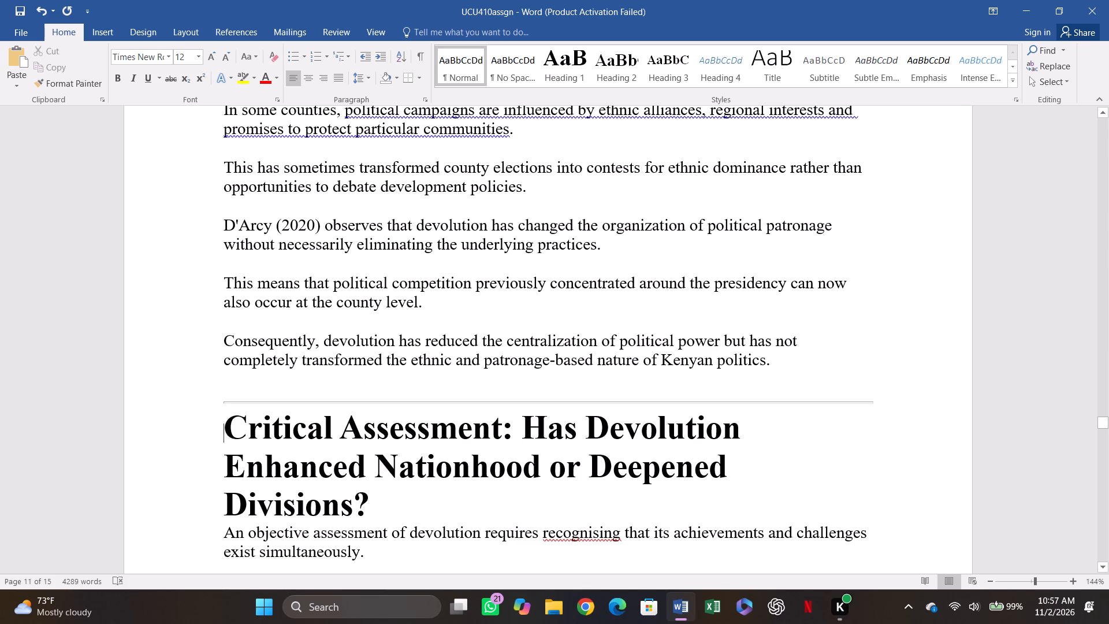
Cut the horizontal divider line directly above the "Critical Assessment" heading.
drag(222, 402, 273, 403)
drag(273, 403, 374, 402)
drag(221, 403, 458, 395)
drag(458, 395, 393, 404)
drag(393, 404, 348, 404)
drag(224, 400, 473, 395)
drag(473, 395, 690, 407)
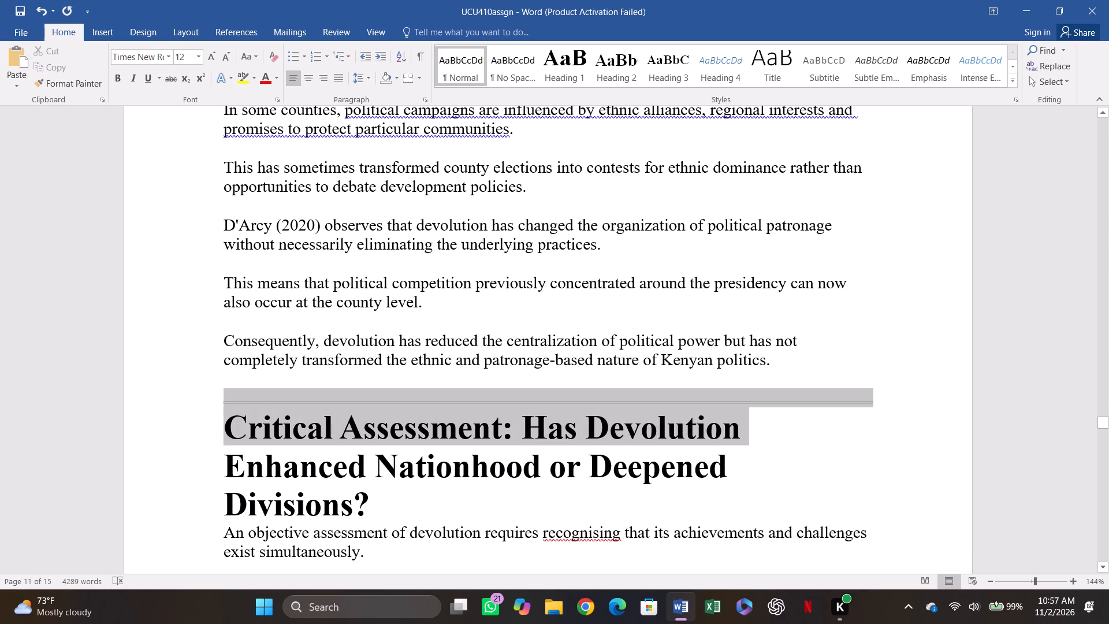
drag(690, 407, 775, 400)
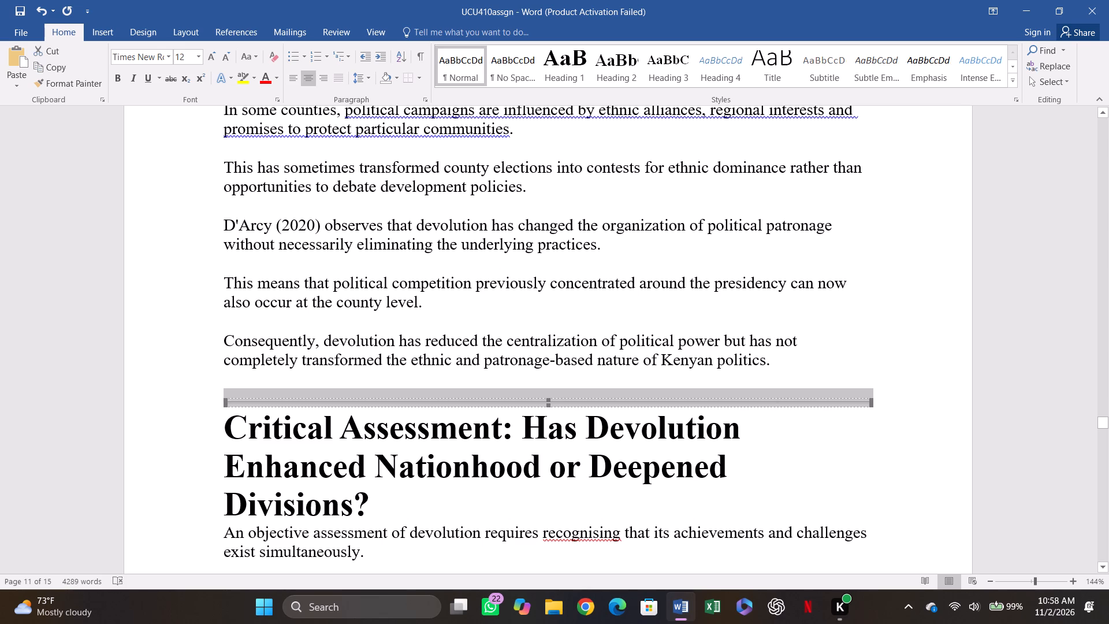
click(53, 49)
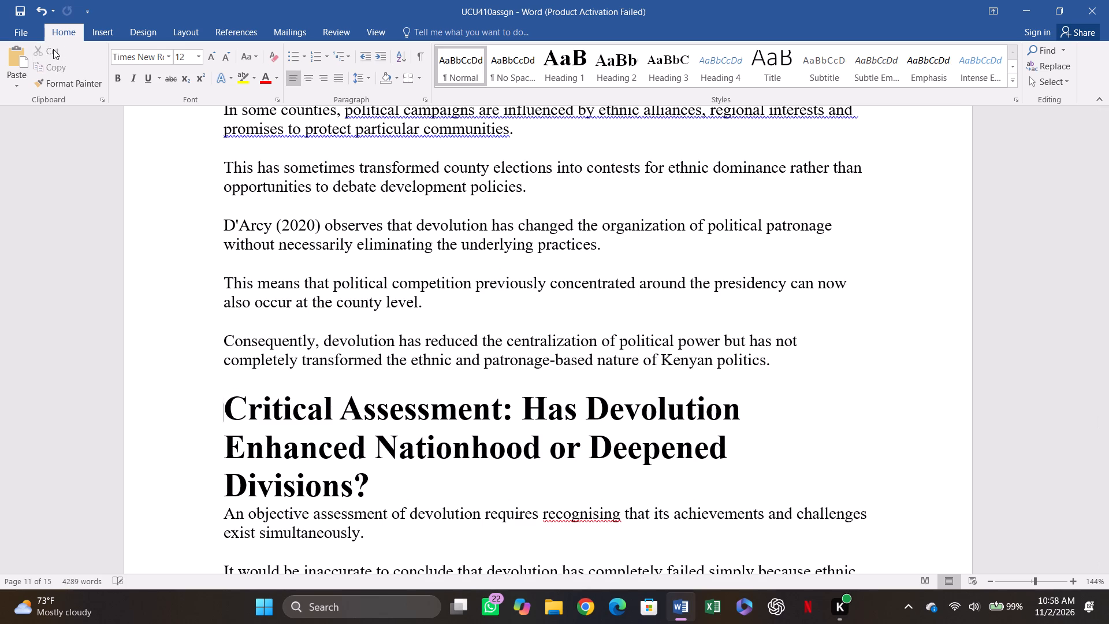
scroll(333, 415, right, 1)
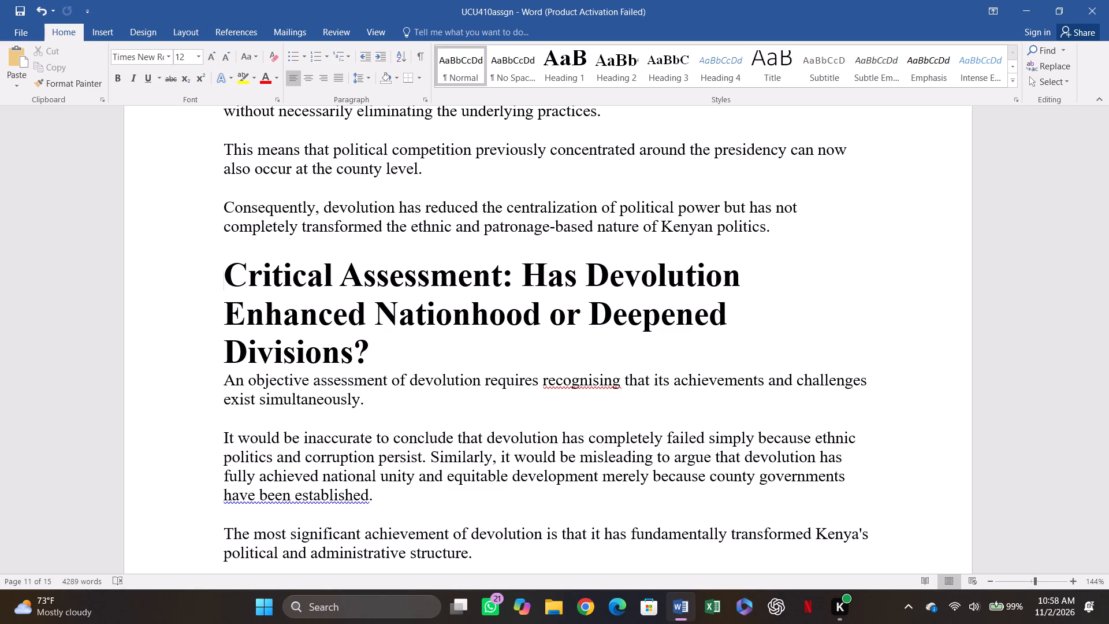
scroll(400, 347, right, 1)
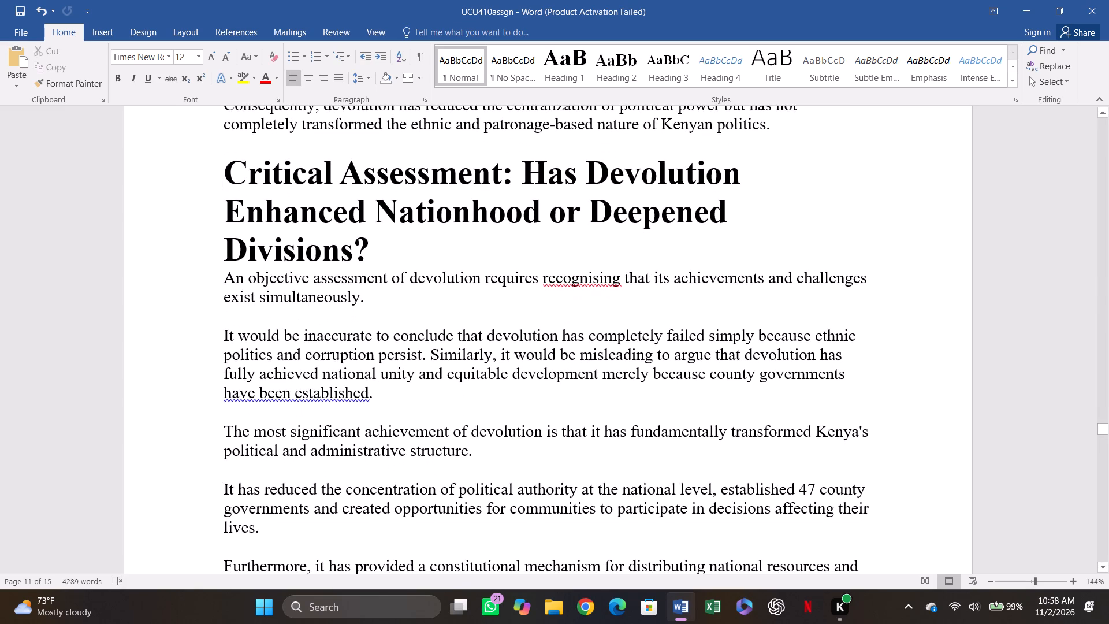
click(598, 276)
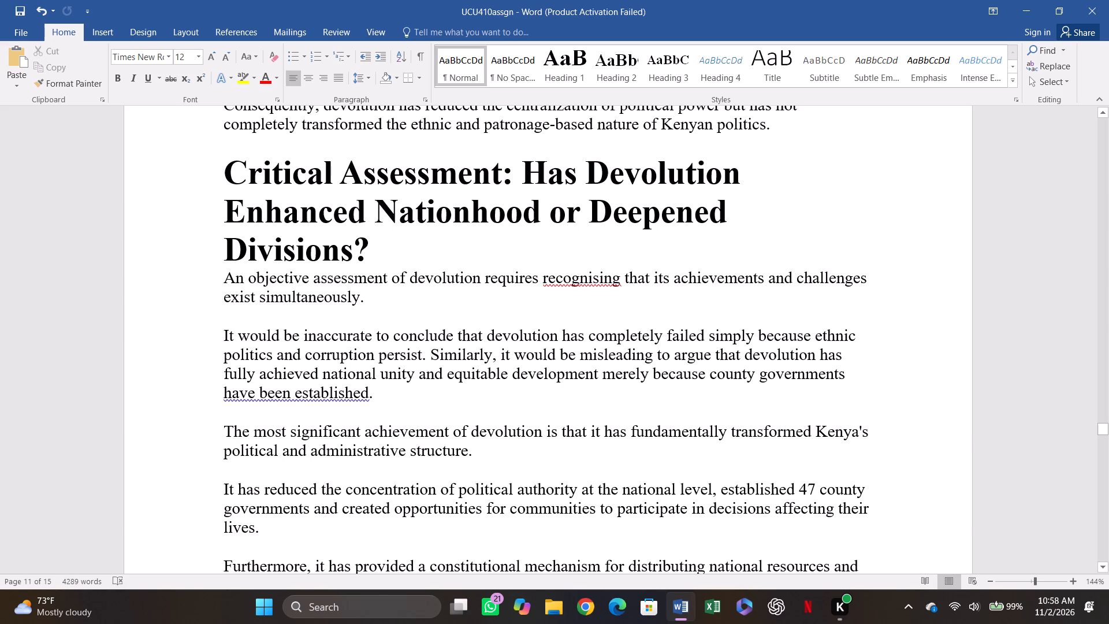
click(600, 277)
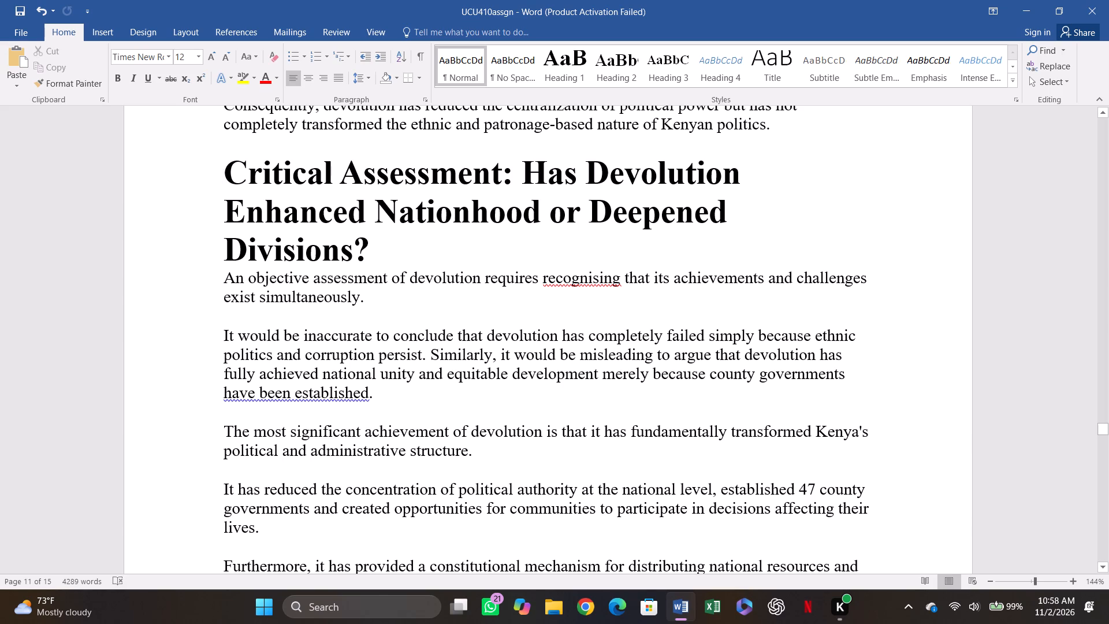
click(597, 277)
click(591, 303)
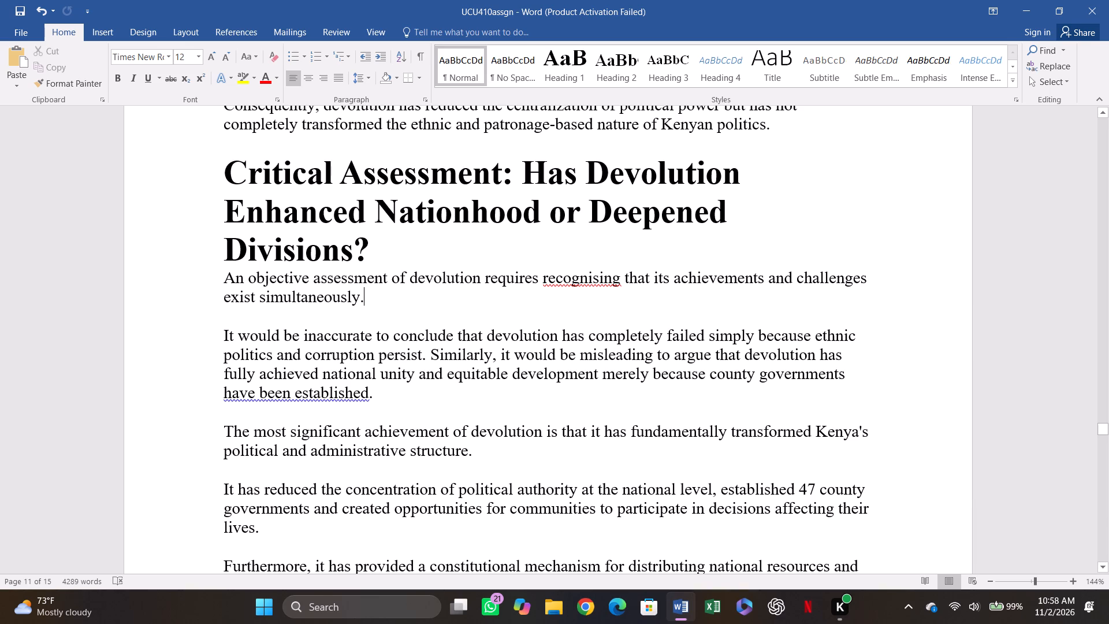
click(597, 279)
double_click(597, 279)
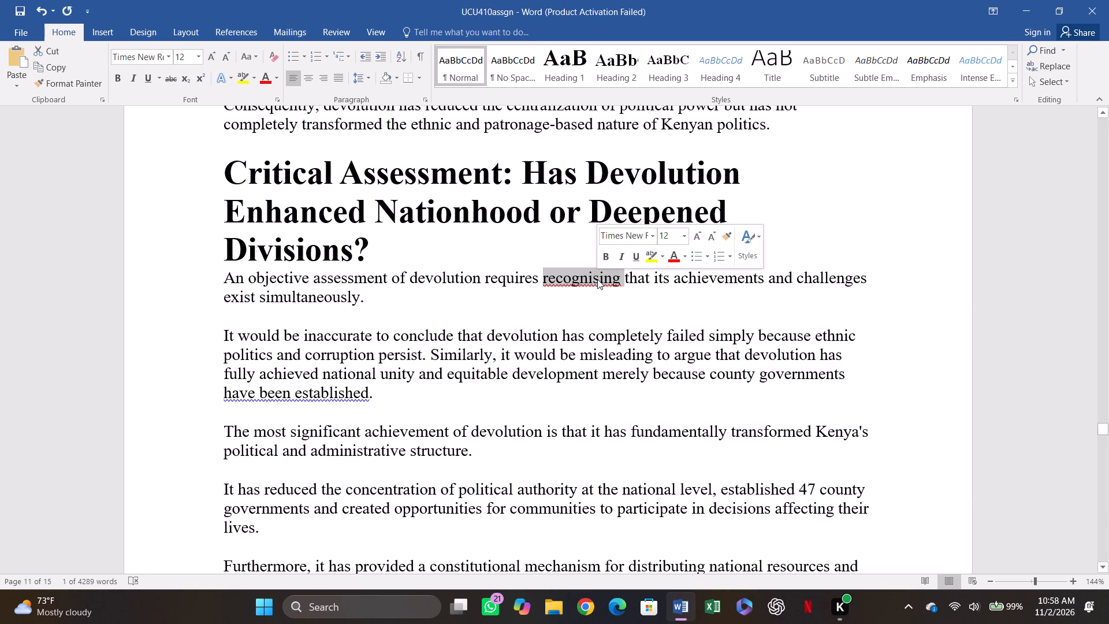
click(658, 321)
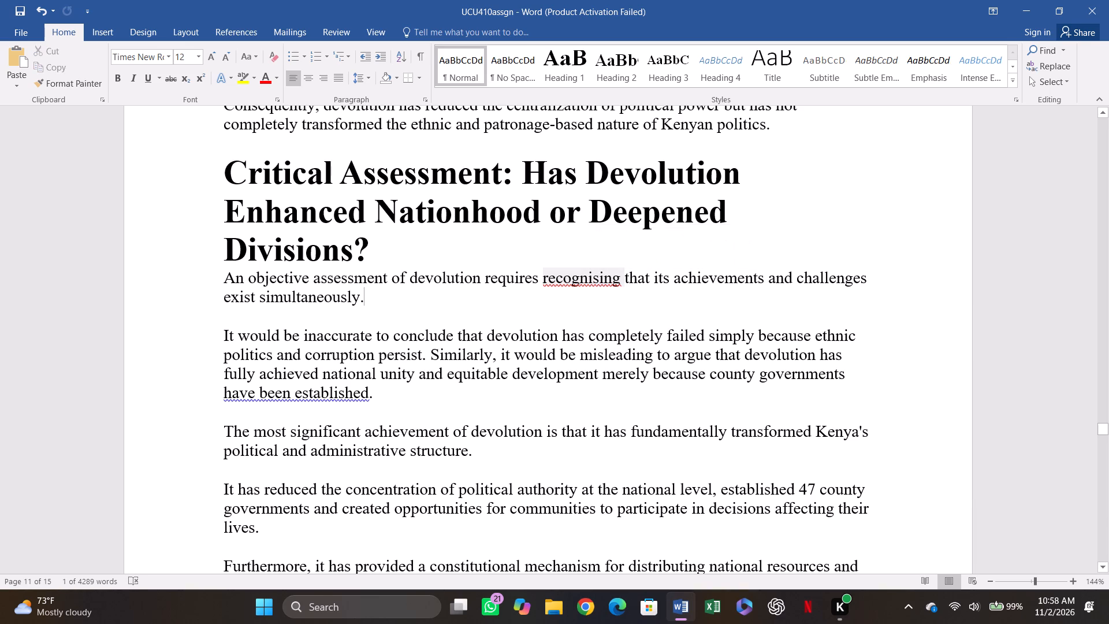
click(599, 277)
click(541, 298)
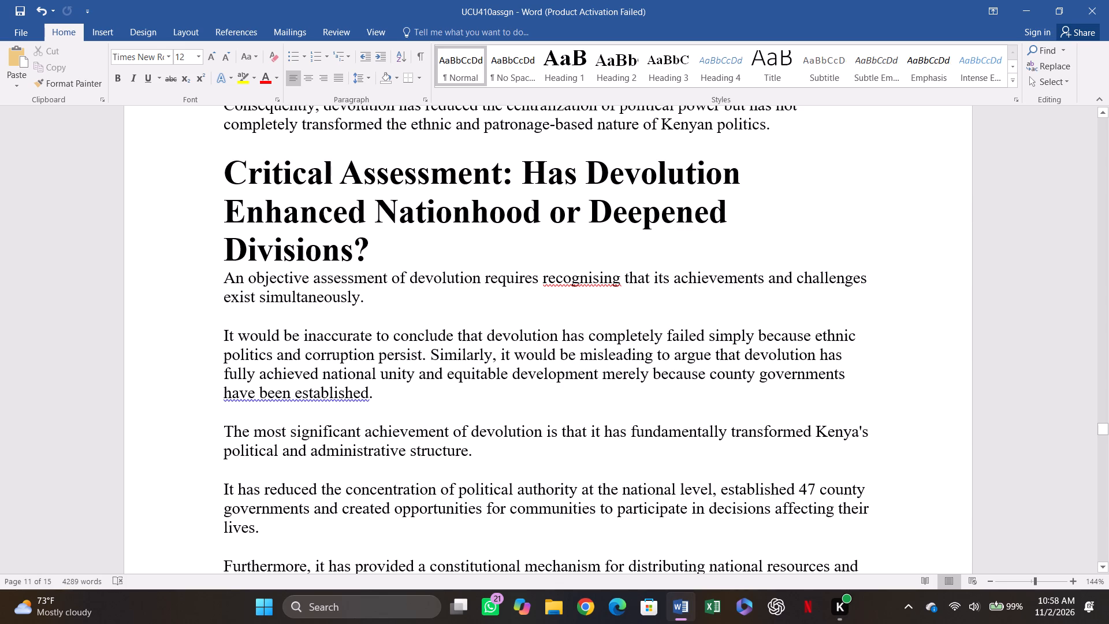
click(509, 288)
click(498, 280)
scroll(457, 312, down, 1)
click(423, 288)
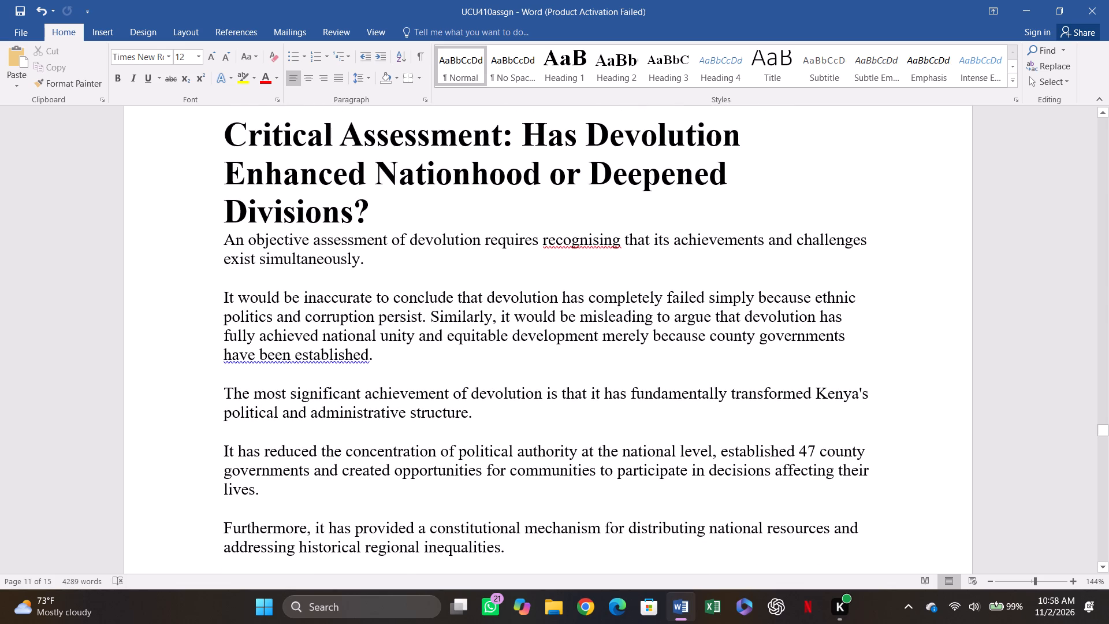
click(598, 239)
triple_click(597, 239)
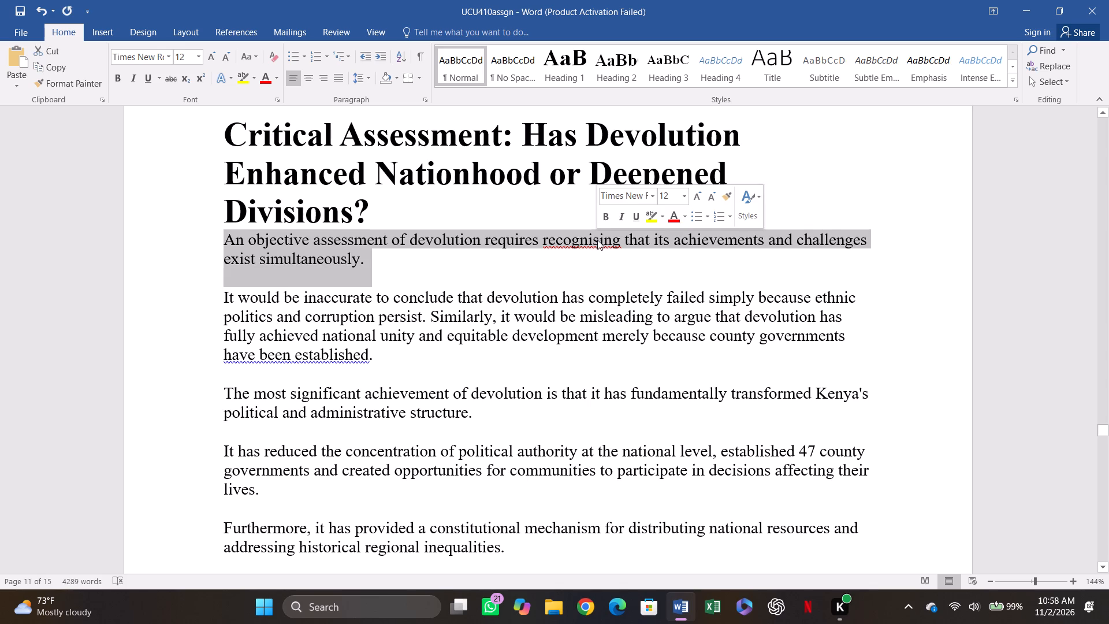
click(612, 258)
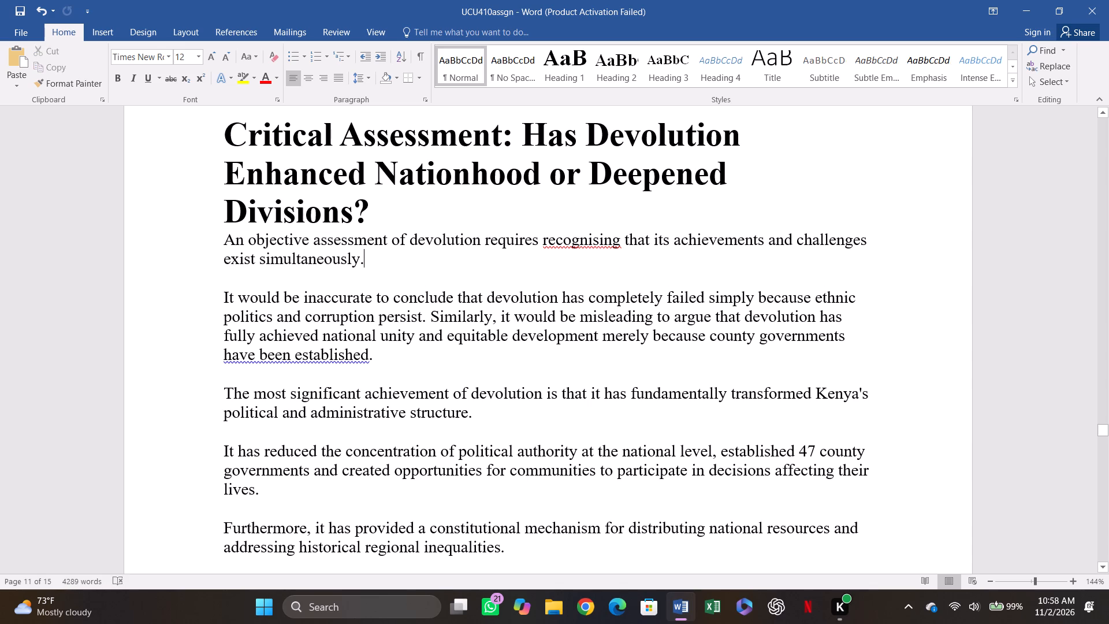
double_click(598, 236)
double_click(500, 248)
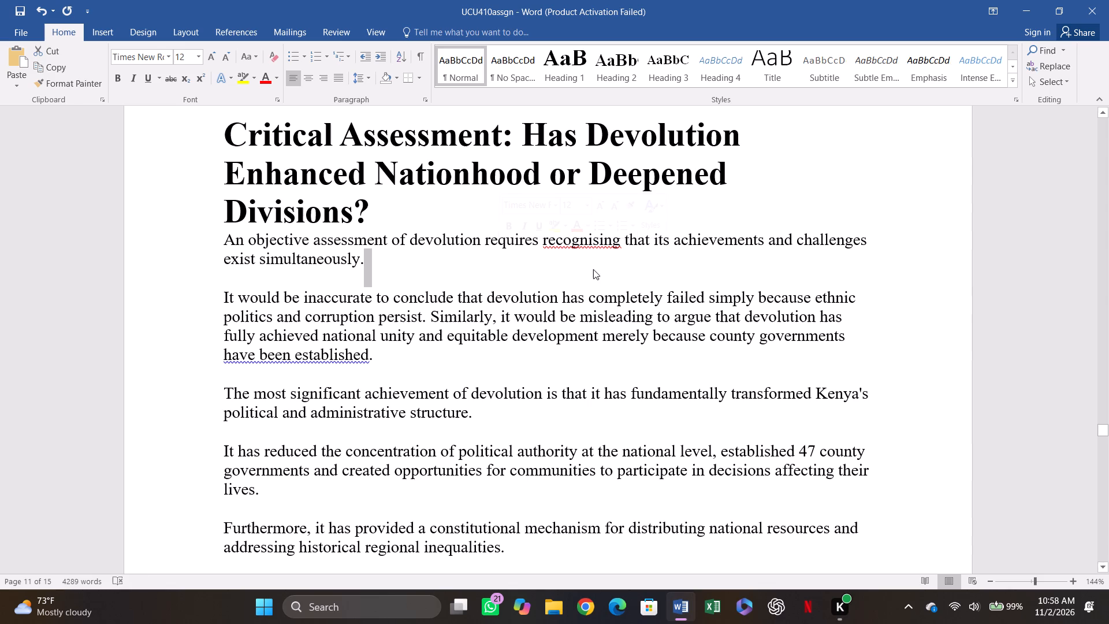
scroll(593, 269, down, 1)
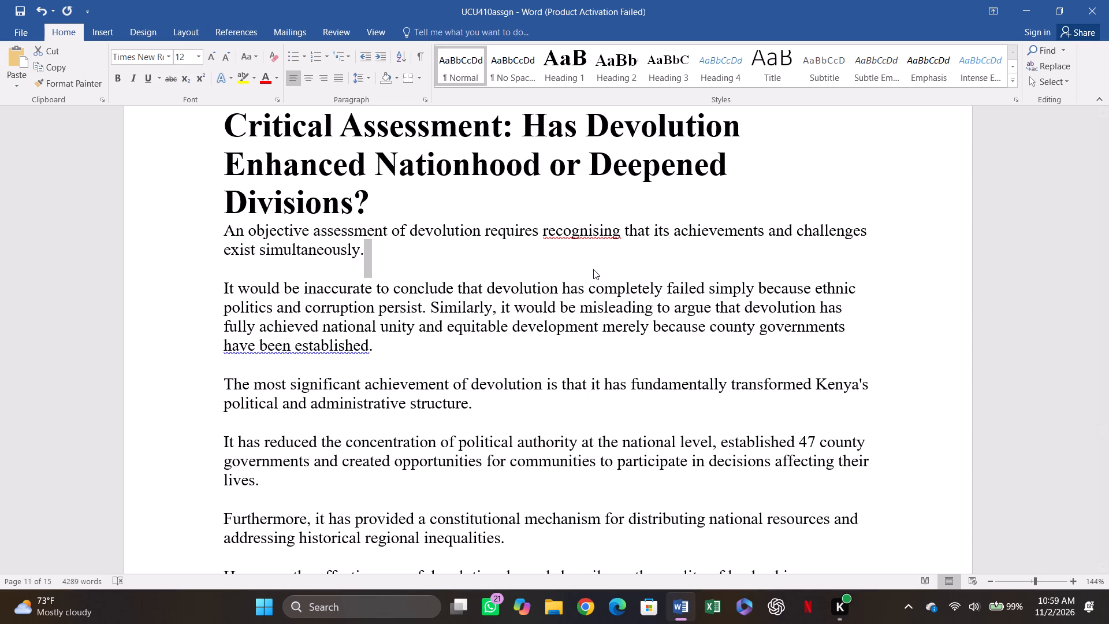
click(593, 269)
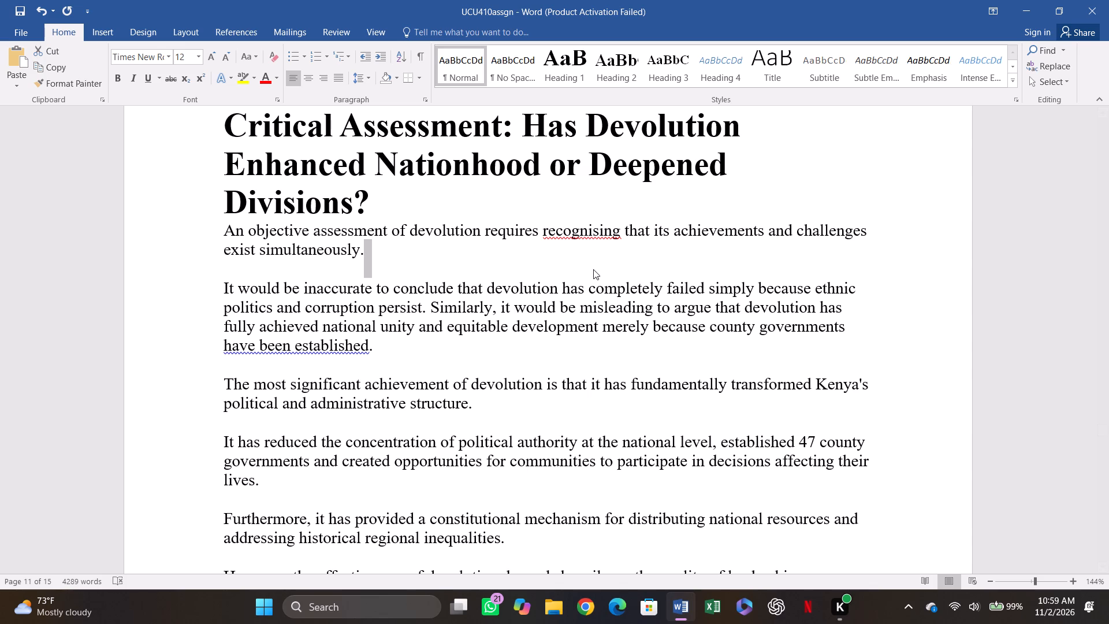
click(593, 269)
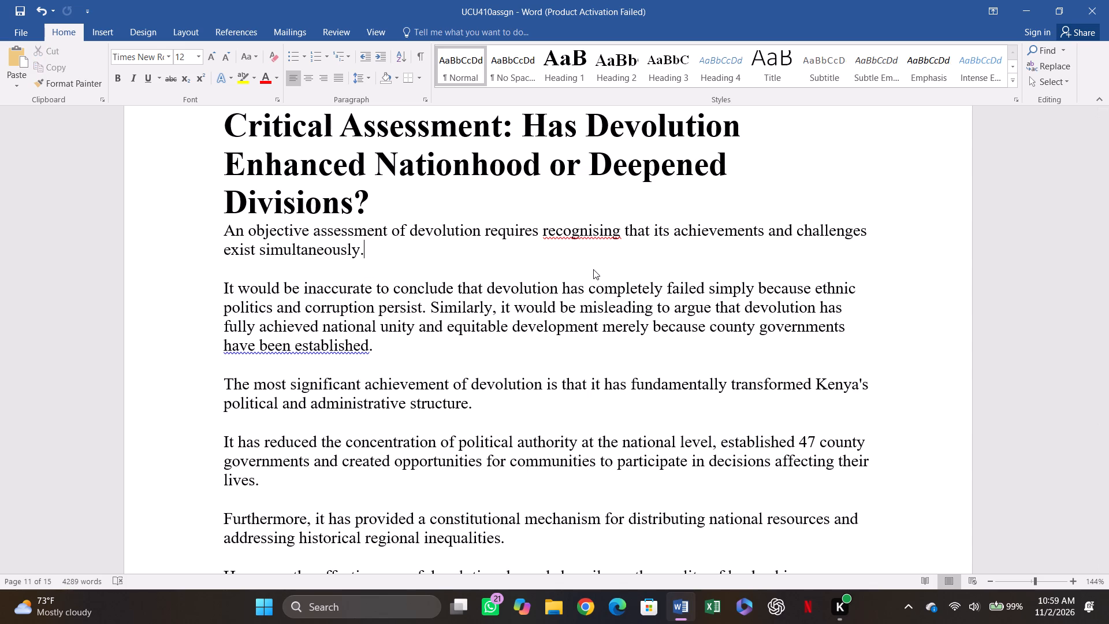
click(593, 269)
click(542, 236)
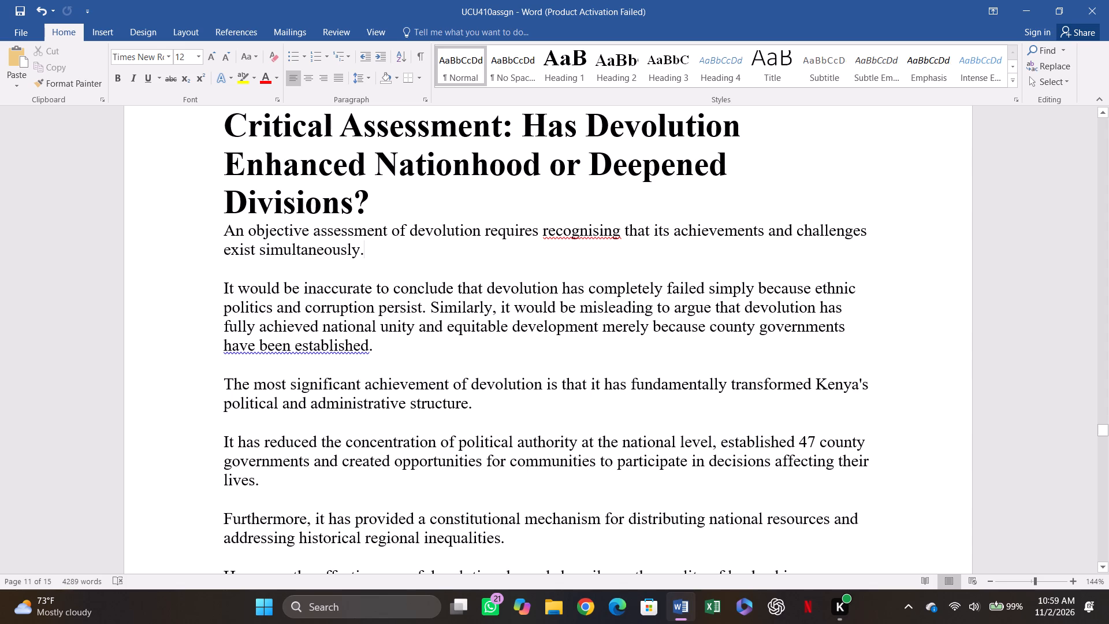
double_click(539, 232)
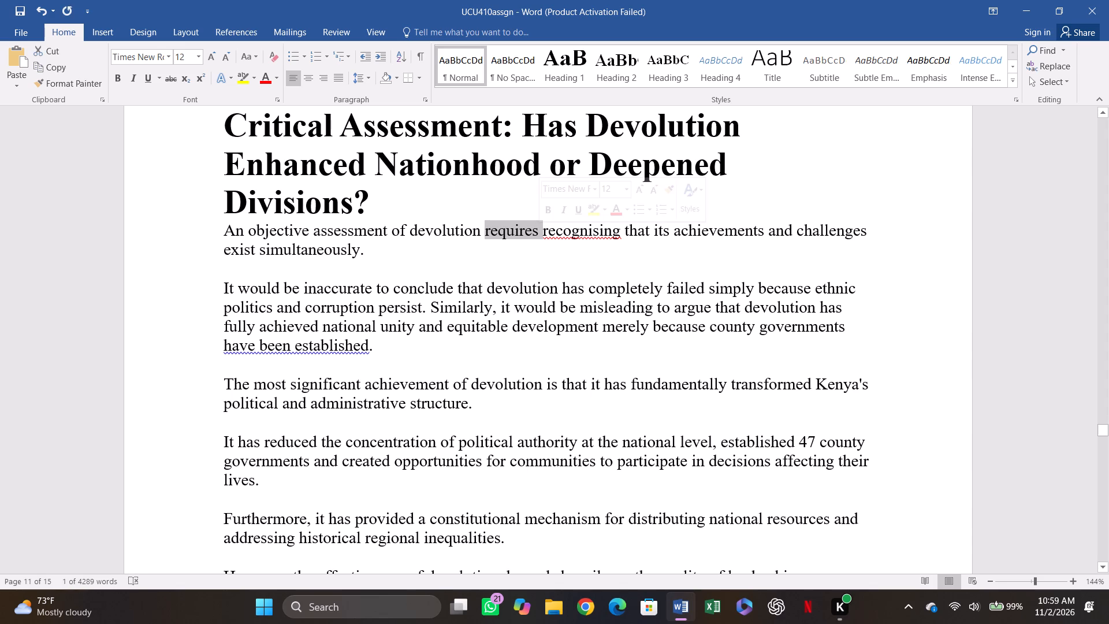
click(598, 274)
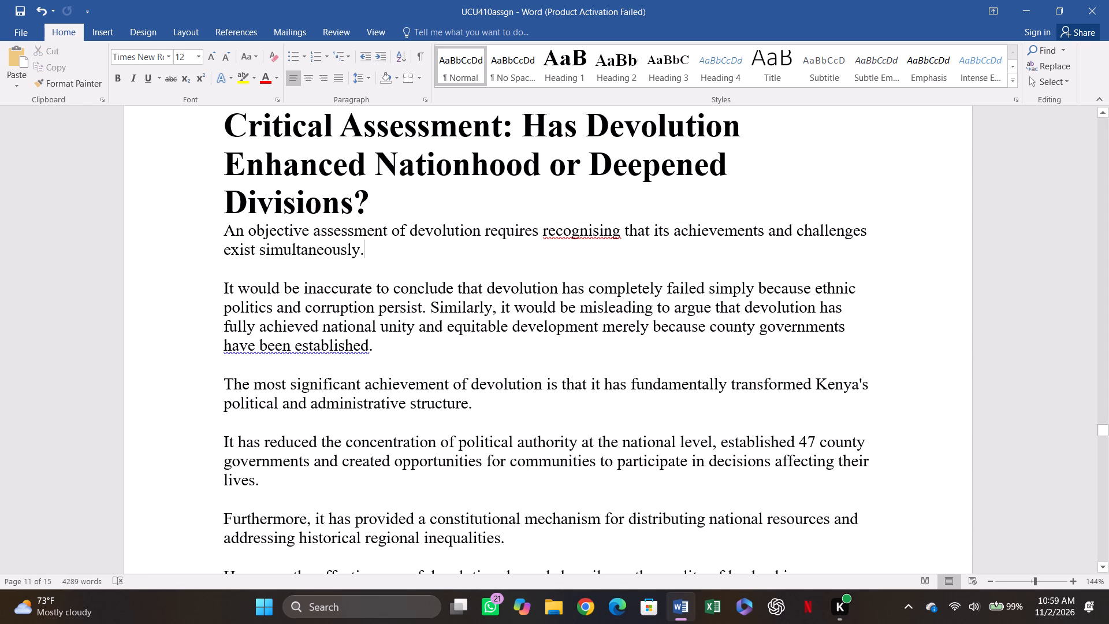
Replace the flagged word in the "An objective assessment of devolution requires" sentence with the American spelling "recognizing", followed by a space.
double_click(616, 234)
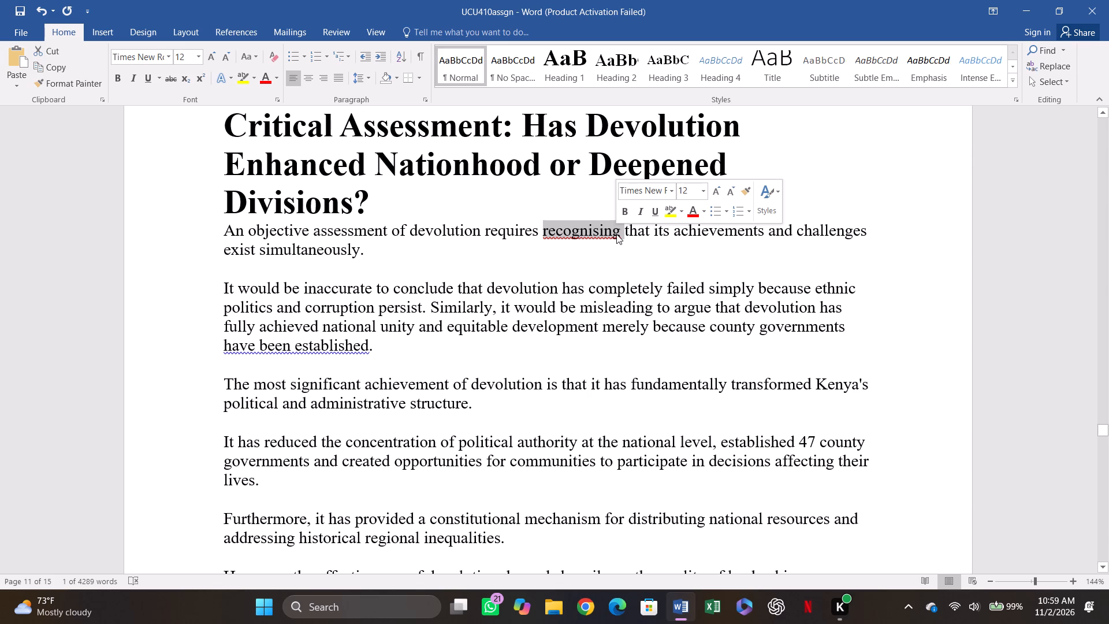
key(BackSpace)
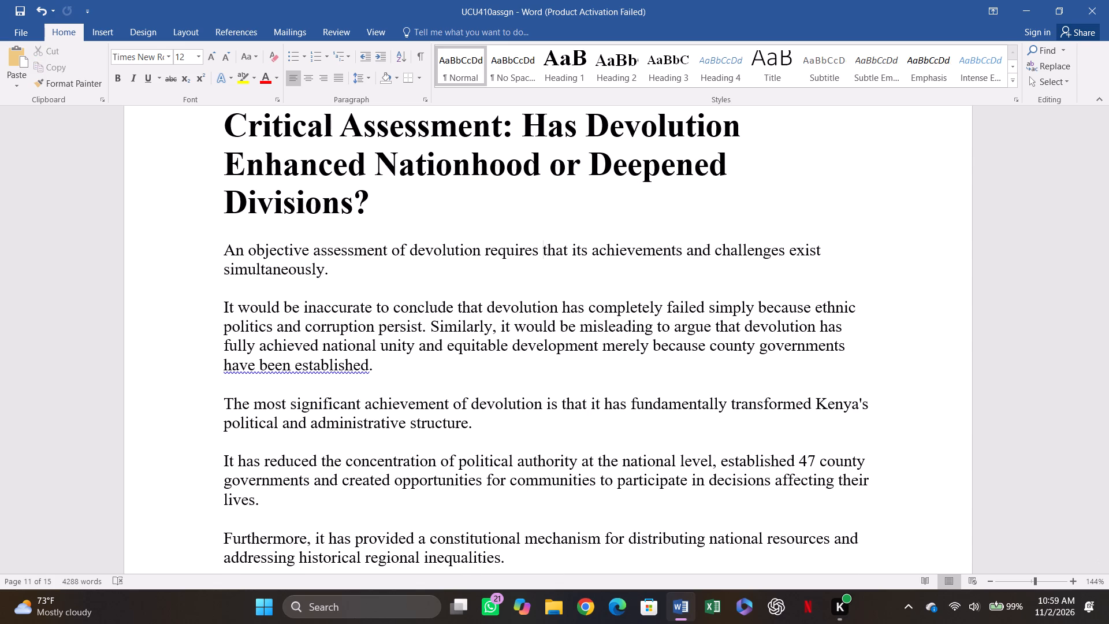
text(re)
text(cogni)
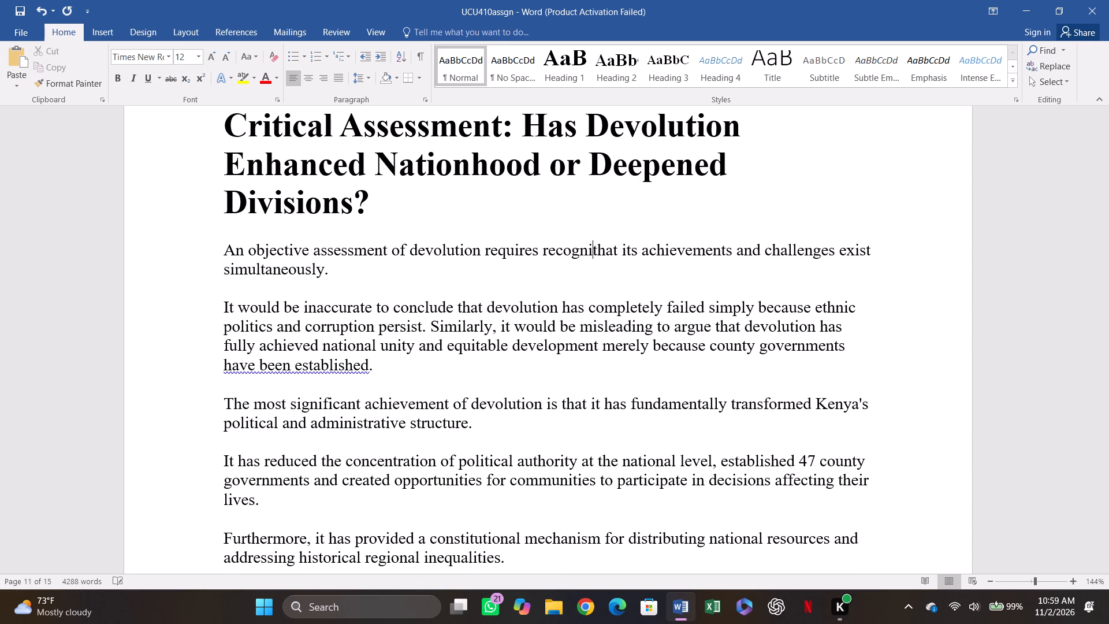
text(zing)
key(space)
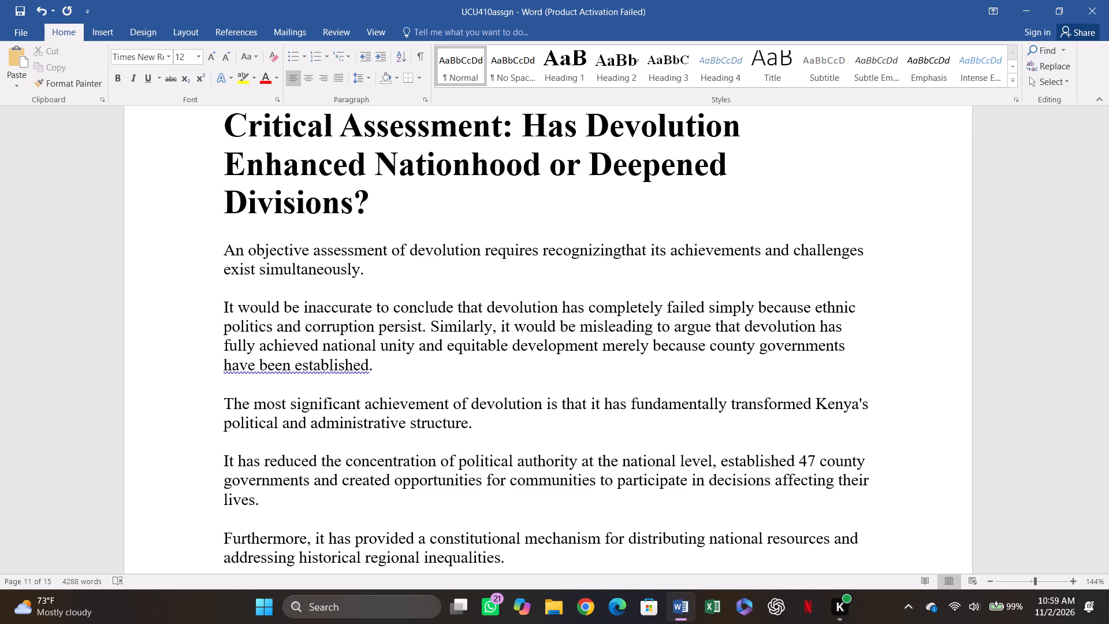
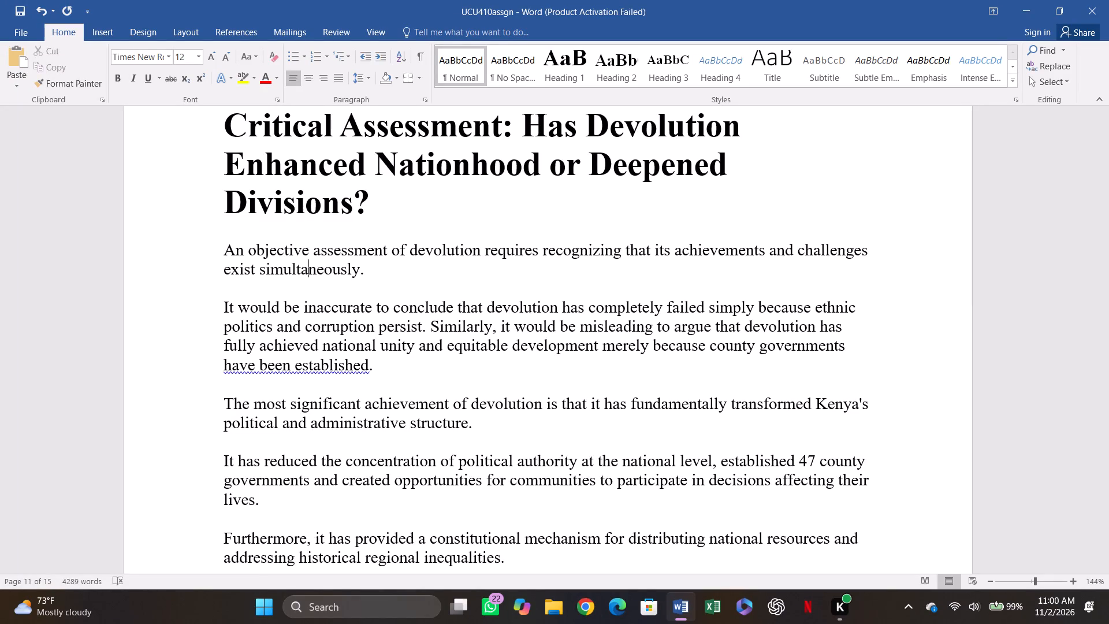
Proofread the remaining paragraphs of the "Critical Assessment" section for flagged British spellings, up to the "6.0 Recommendations for Strengthening" heading.
scroll(311, 270, down, 1)
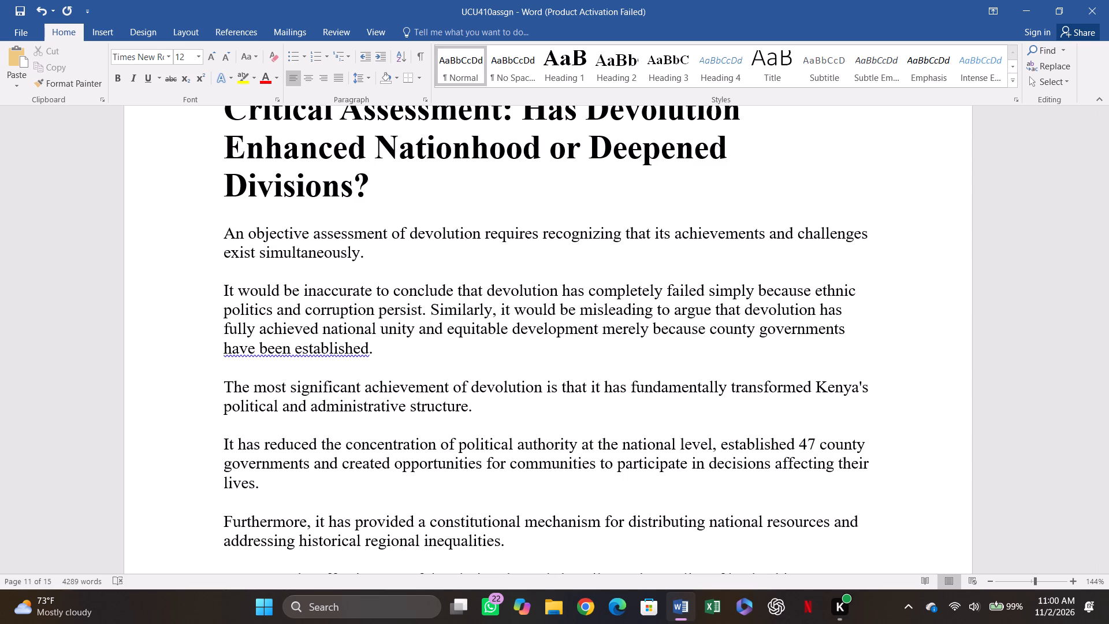
scroll(389, 347, down, 1)
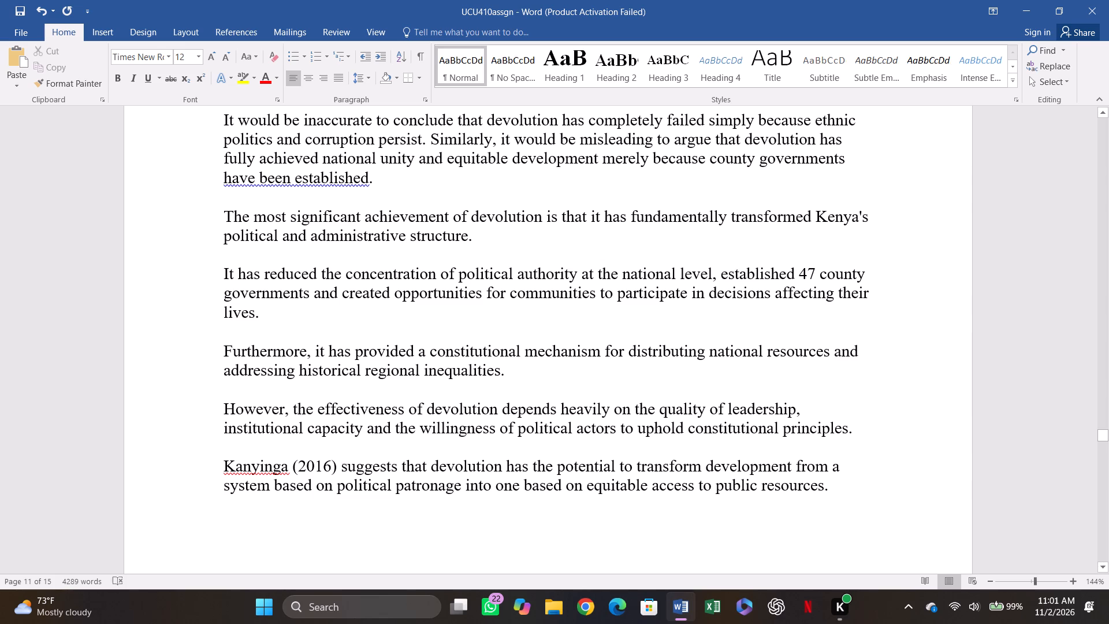
scroll(482, 354, down, 2)
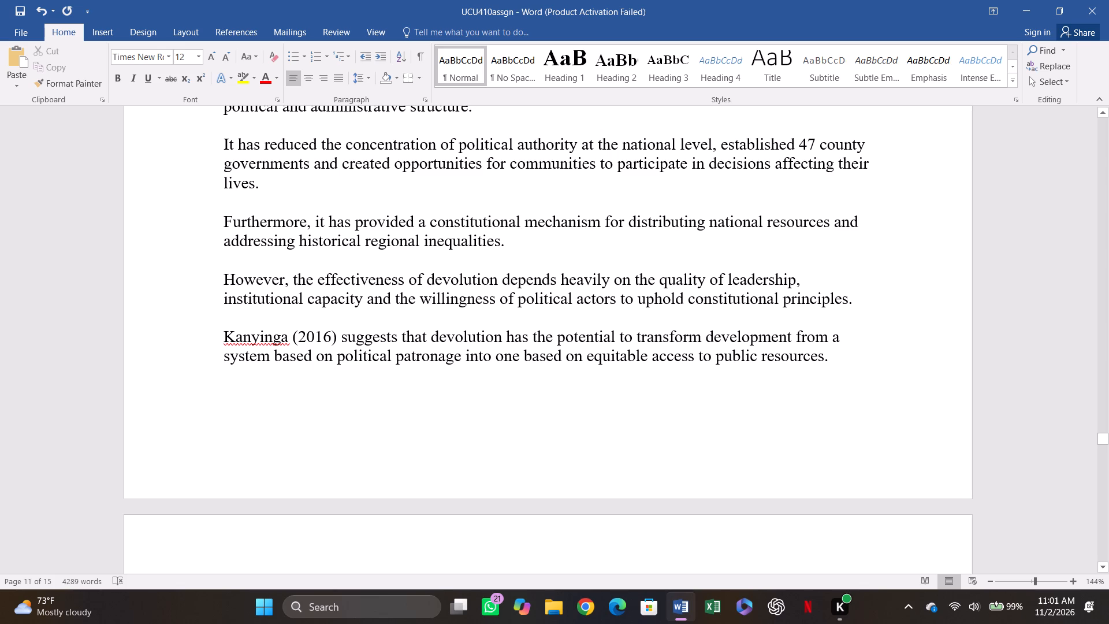
scroll(546, 404, down, 1)
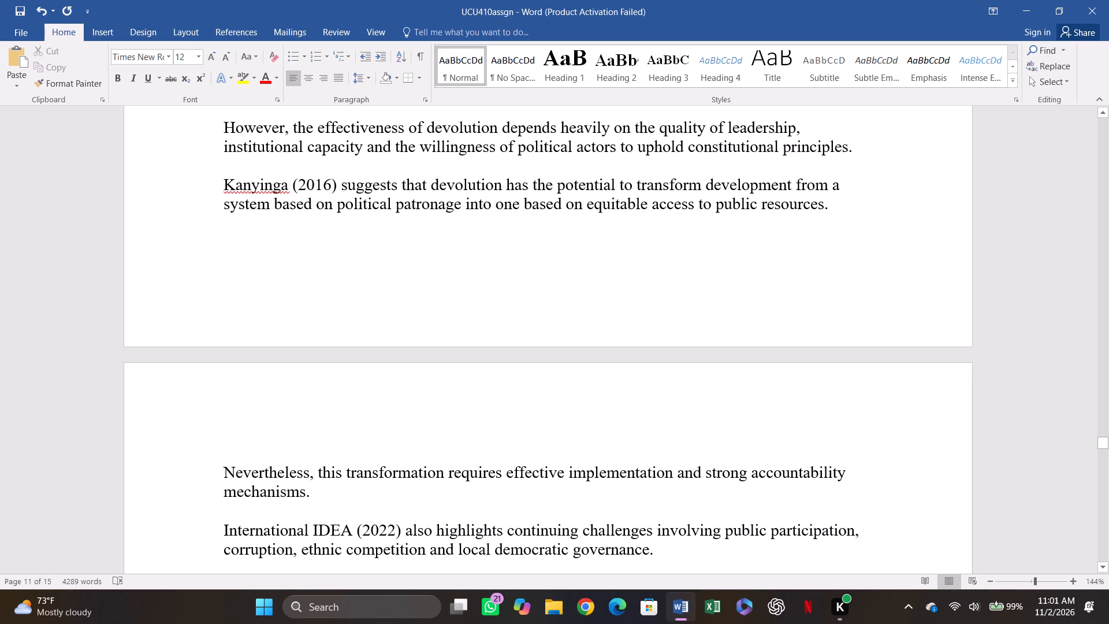
scroll(334, 291, right, 1)
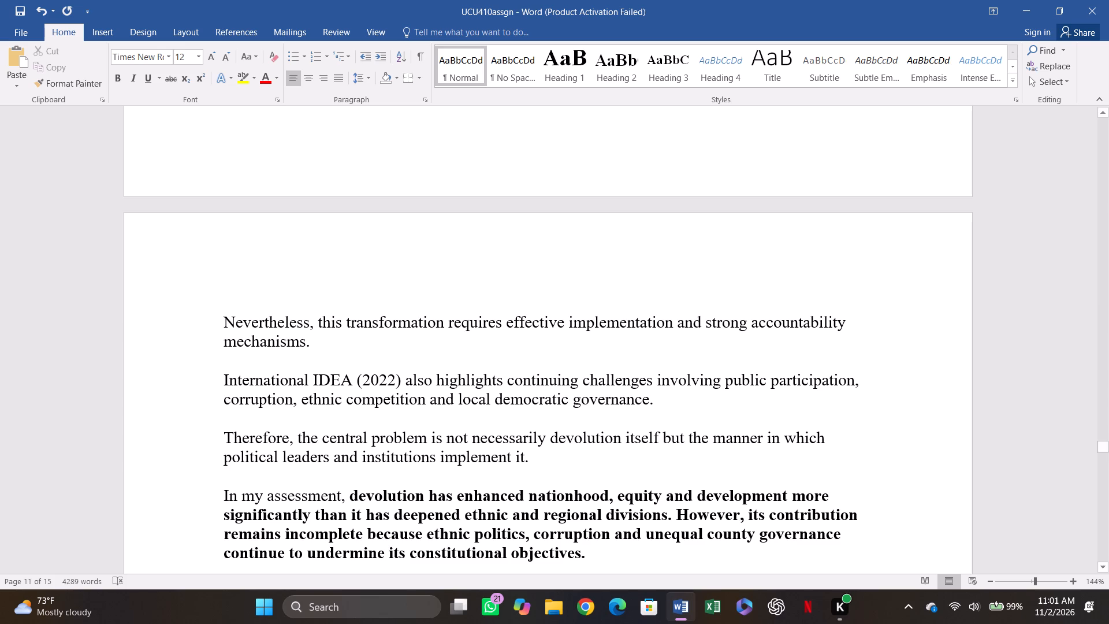
scroll(459, 357, down, 1)
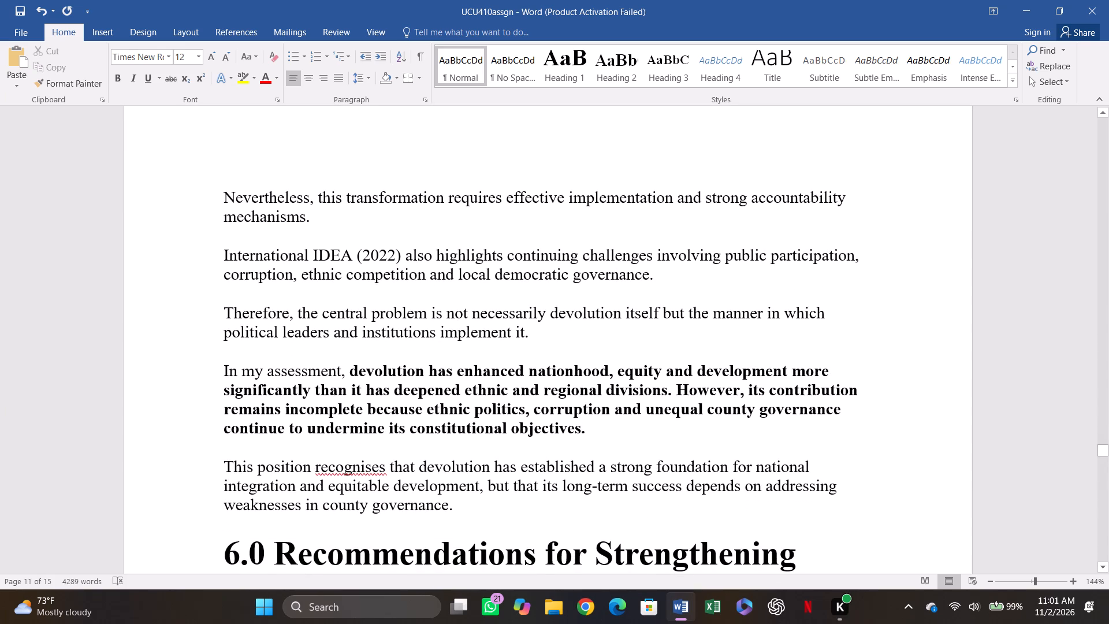
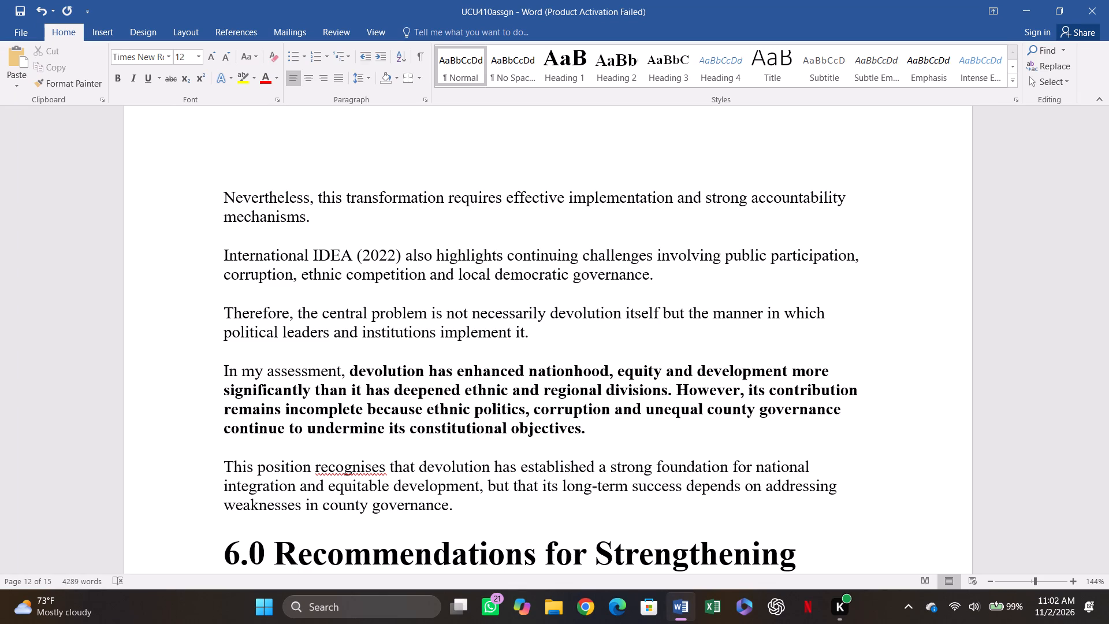
Change "my" to "our" in the phrase before "assessment" in the paragraph on devolution enhancing nationhood.
scroll(687, 314, down, 1)
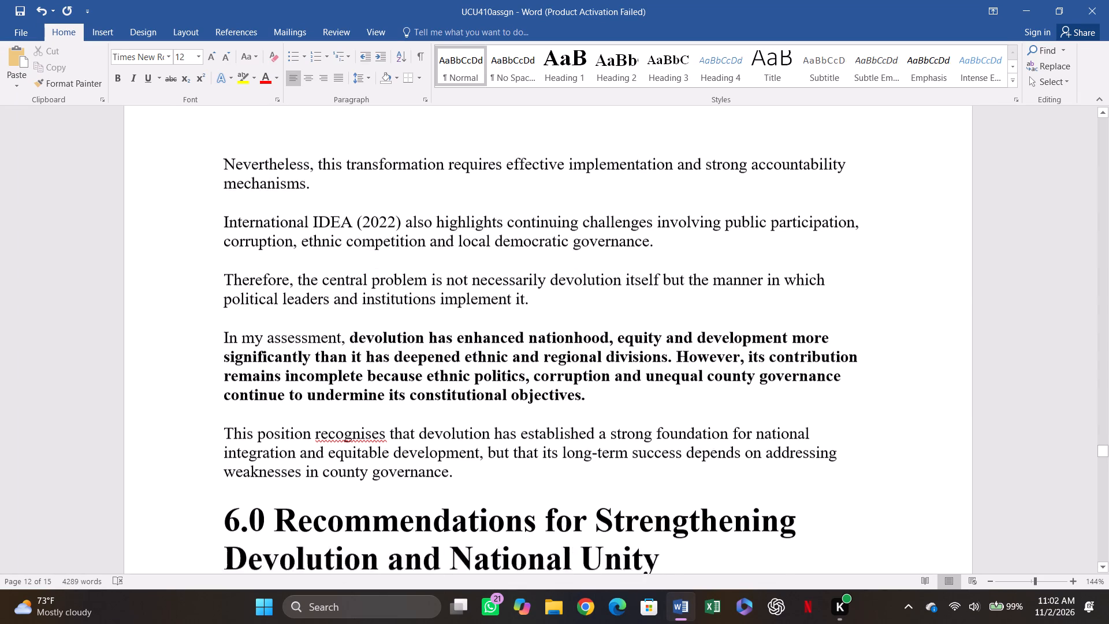
scroll(687, 314, down, 1)
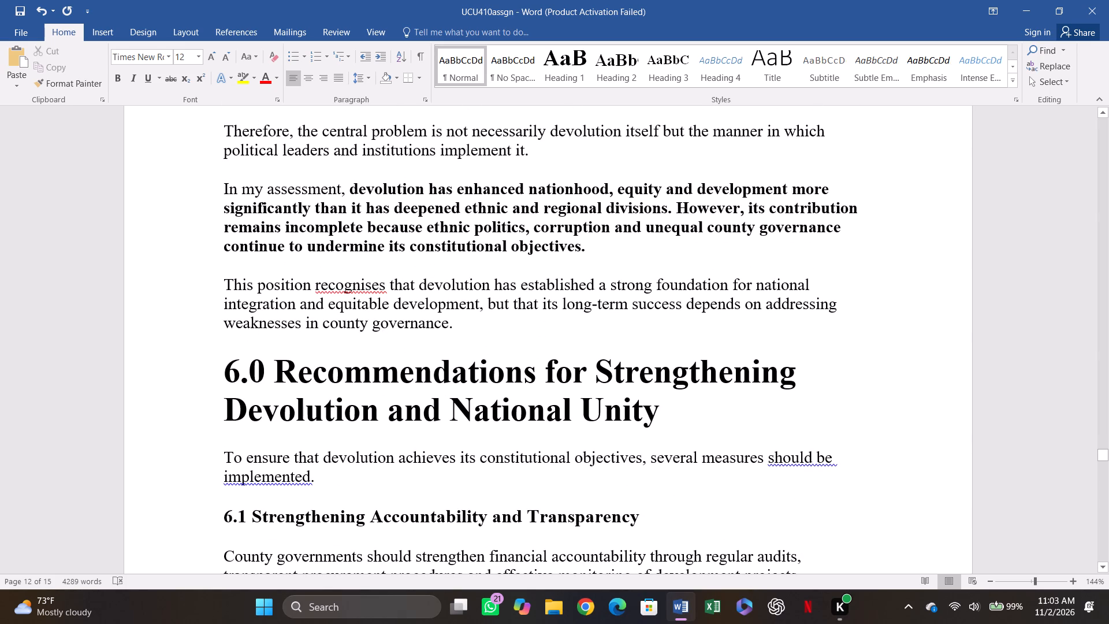
click(264, 192)
key(BackSpace)
key(BackSpace)
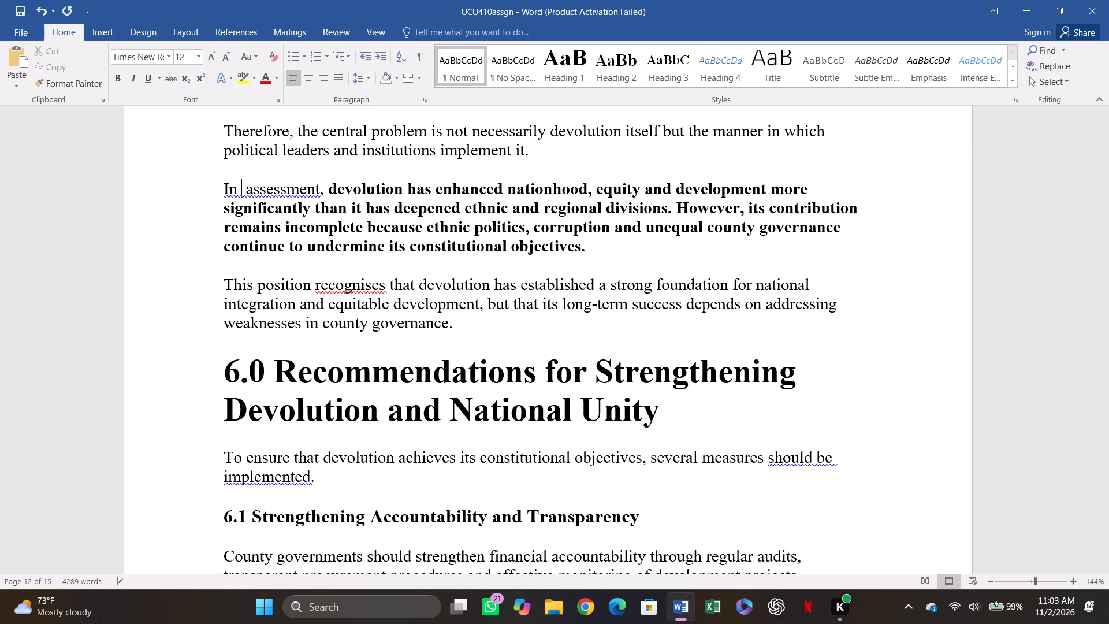
text(our)
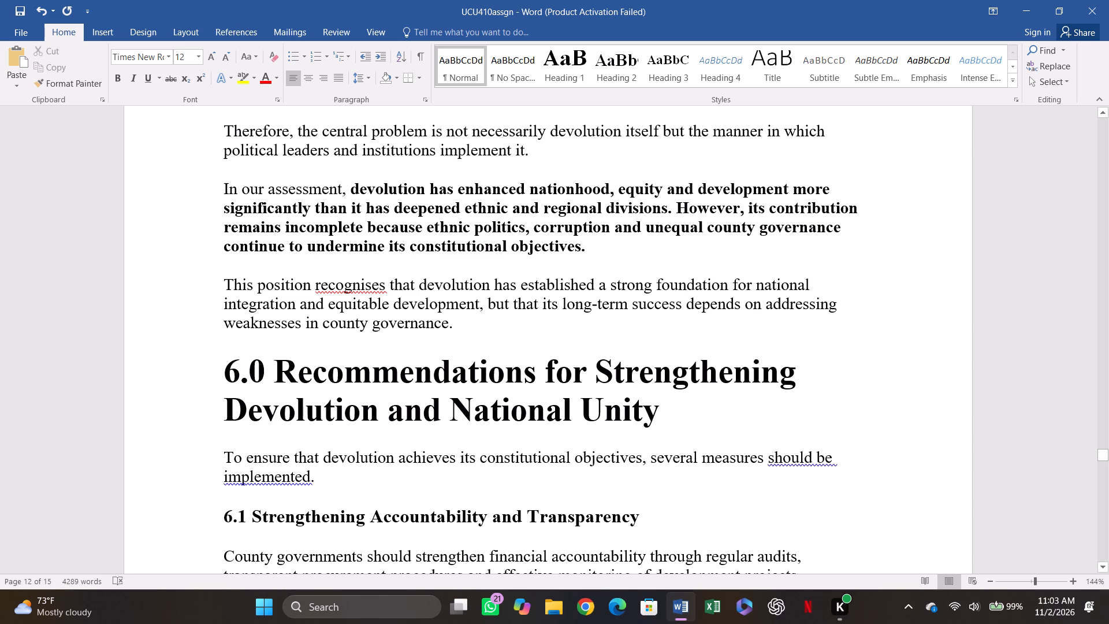
Correct "recognises" to "recognizes" in the paragraph that begins "This position".
click(371, 285)
key(BackSpace)
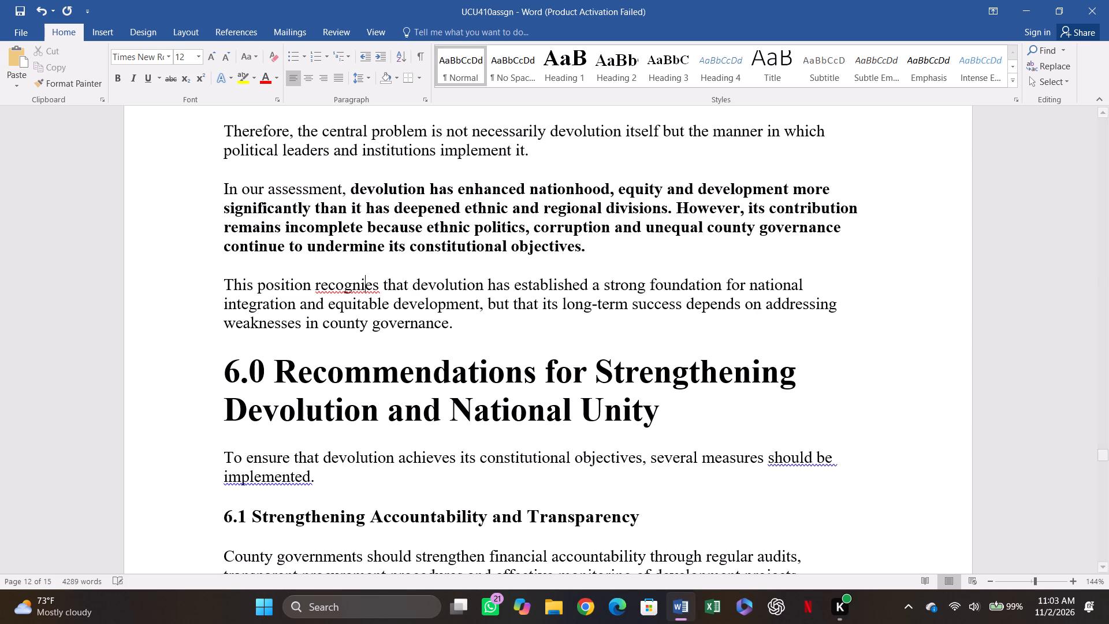
key(z)
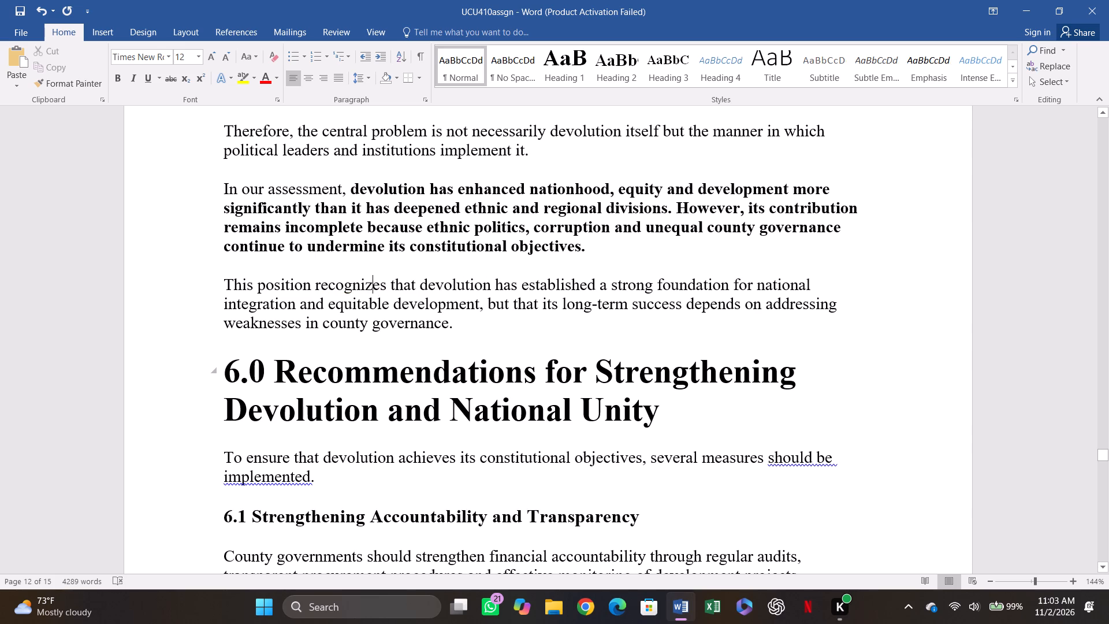
Remove the number "6.0" from the "Recommendations for Strengthening Devolution and National Unity" heading, keeping the heading on its own line.
scroll(459, 356, down, 1)
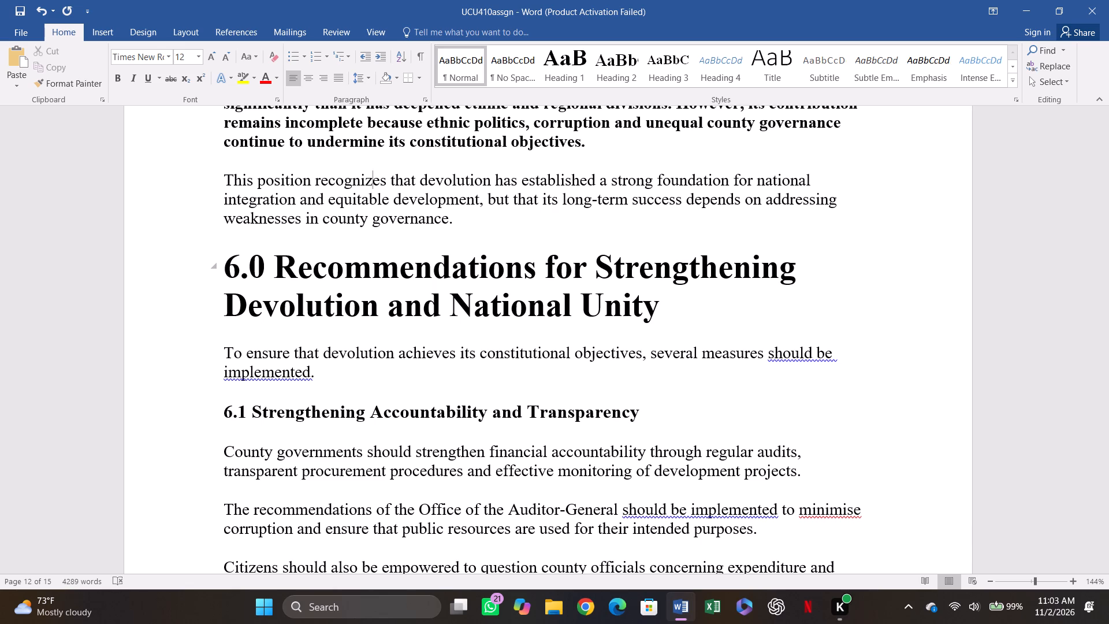
click(275, 265)
key(BackSpace)
key(BackSpace)
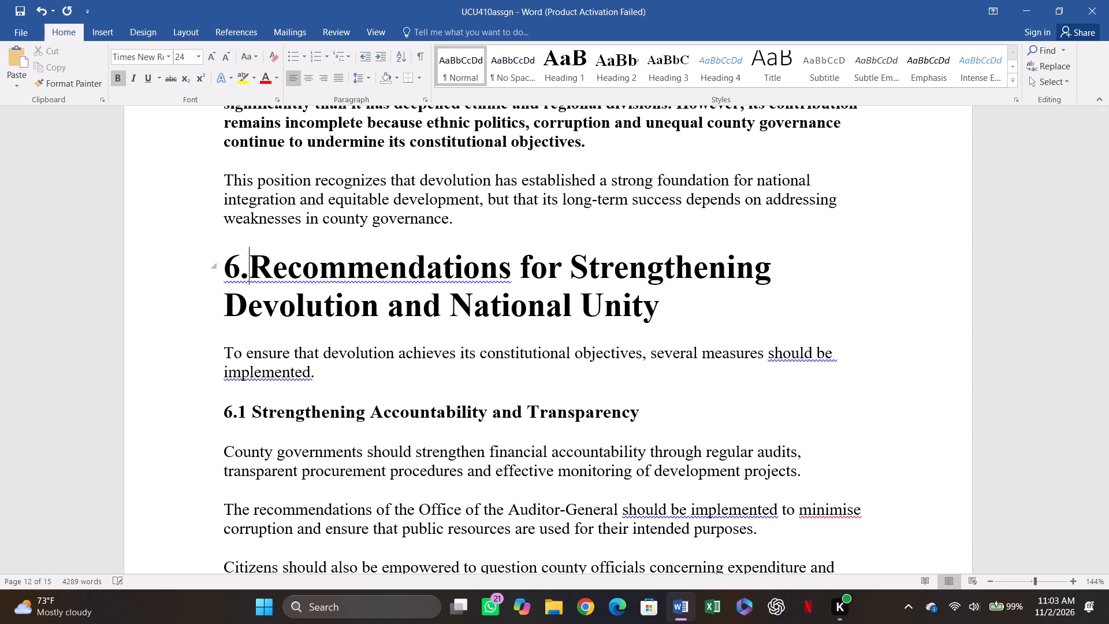
key(BackSpace)
key(BackSpace)
key(BackSpace)
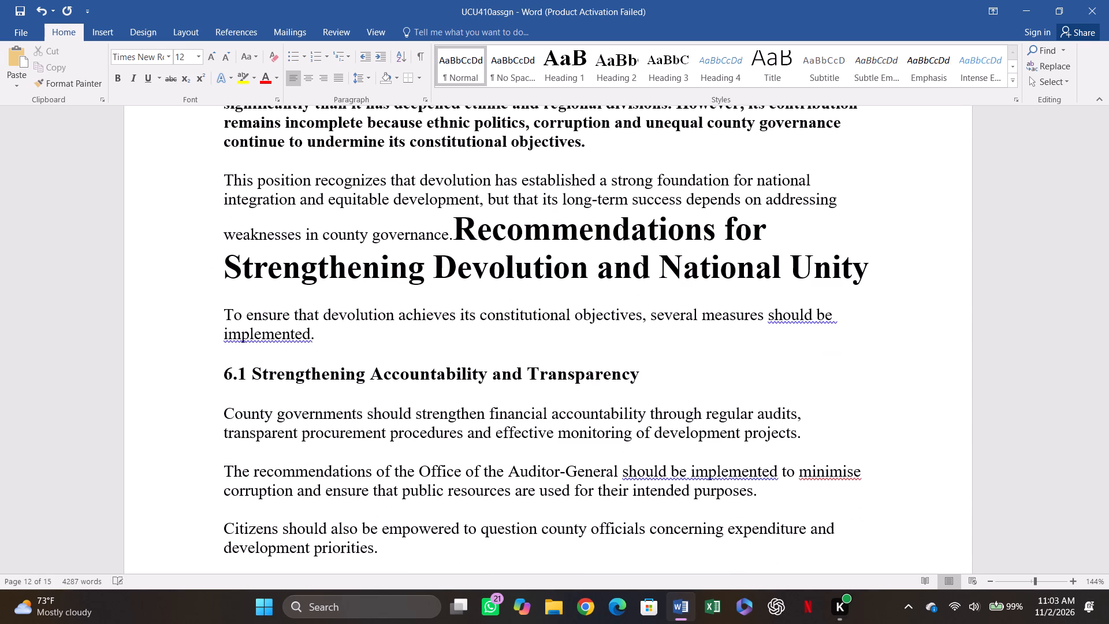
key(Return)
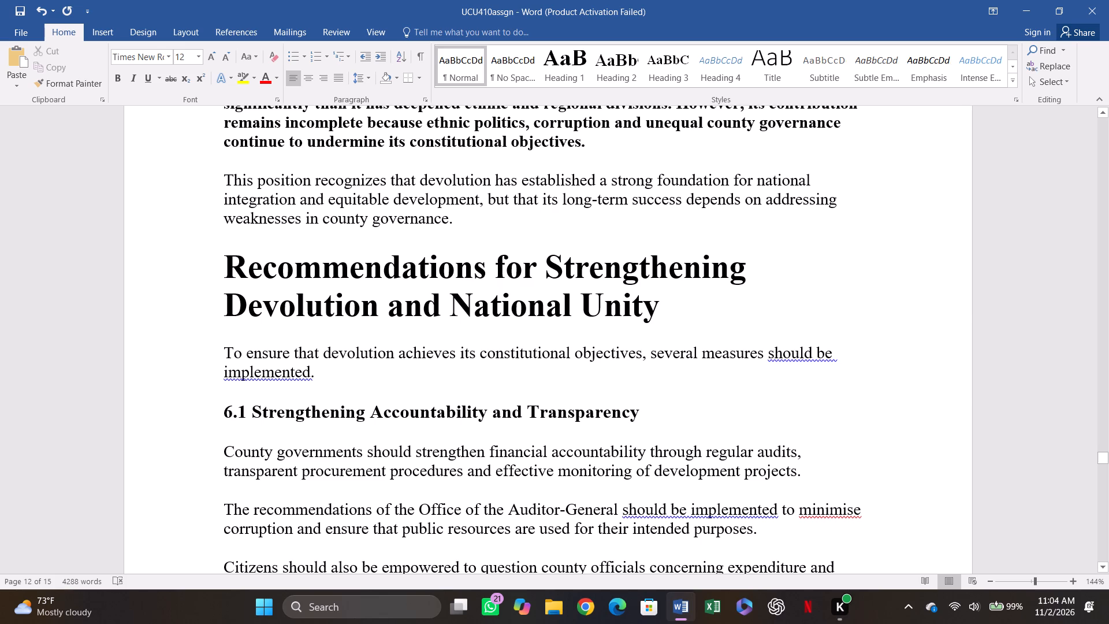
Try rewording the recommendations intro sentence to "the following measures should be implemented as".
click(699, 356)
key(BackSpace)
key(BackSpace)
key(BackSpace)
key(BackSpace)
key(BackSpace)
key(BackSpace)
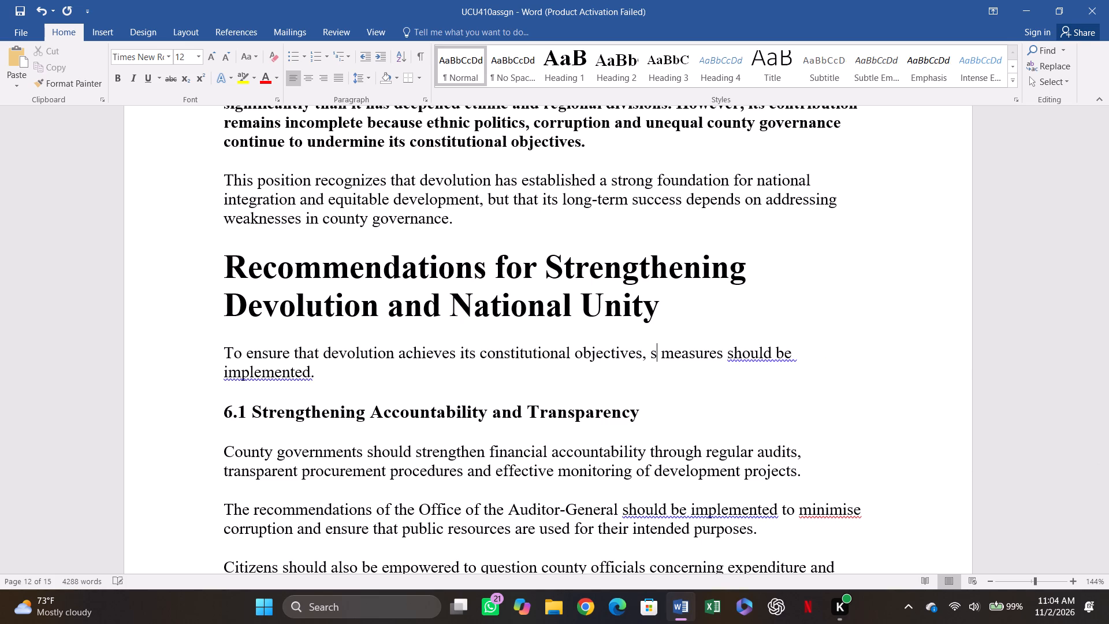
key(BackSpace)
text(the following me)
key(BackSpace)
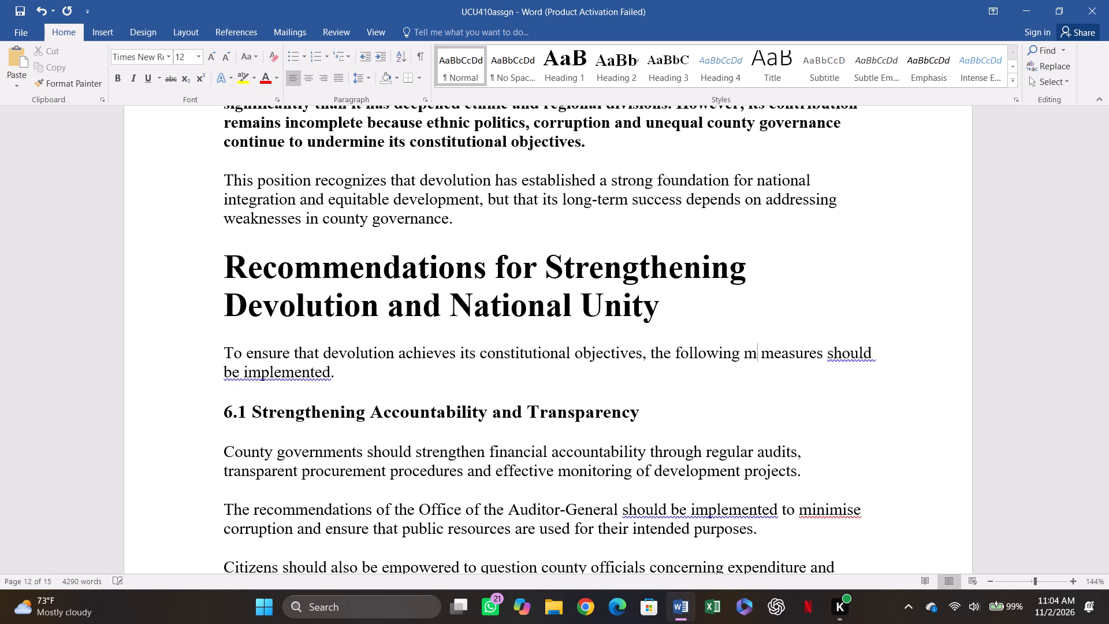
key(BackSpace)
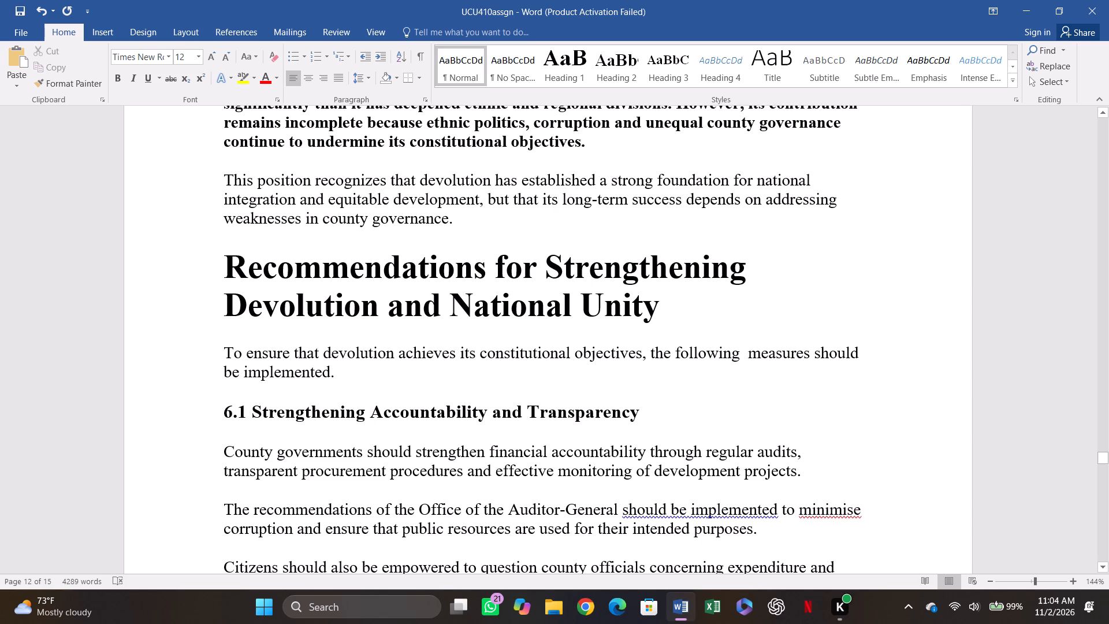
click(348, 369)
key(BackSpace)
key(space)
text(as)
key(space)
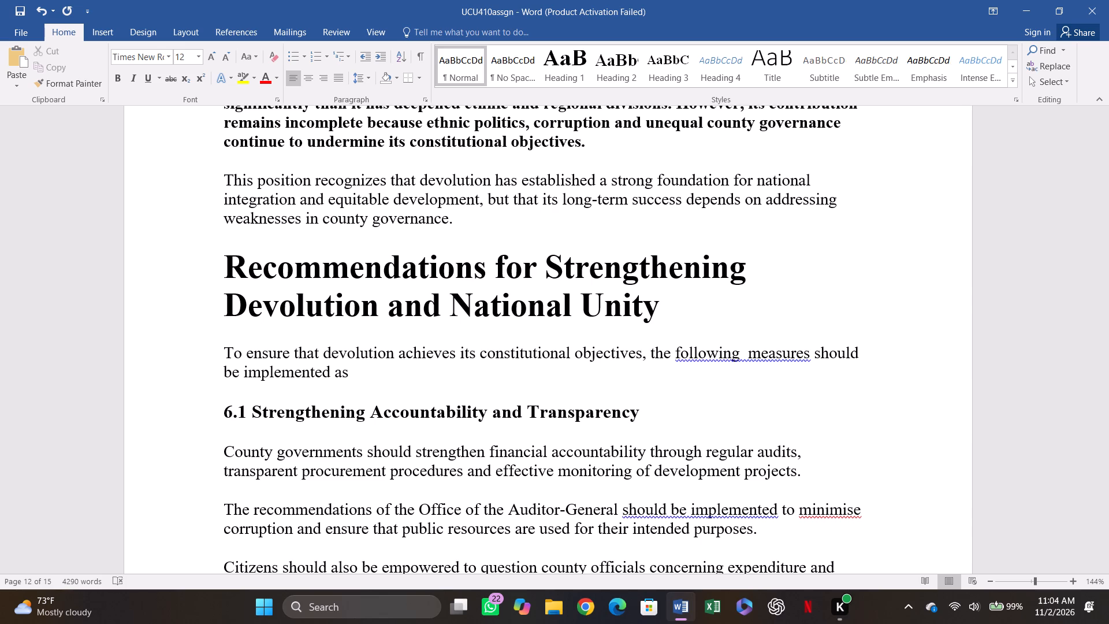
Rewrite the intro sentence after "constitutional objectives," as "some measures should be implemented as follows:".
key(BackSpace)
key(BackSpace)
key(BackSpace)
key(BackSpace)
key(BackSpace)
key(BackSpace)
key(BackSpace)
key(BackSpace)
key(BackSpace)
key(BackSpace)
key(BackSpace)
key(BackSpace)
key(BackSpace)
key(BackSpace)
key(BackSpace)
key(BackSpace)
key(BackSpace)
key(BackSpace)
key(BackSpace)
key(BackSpace)
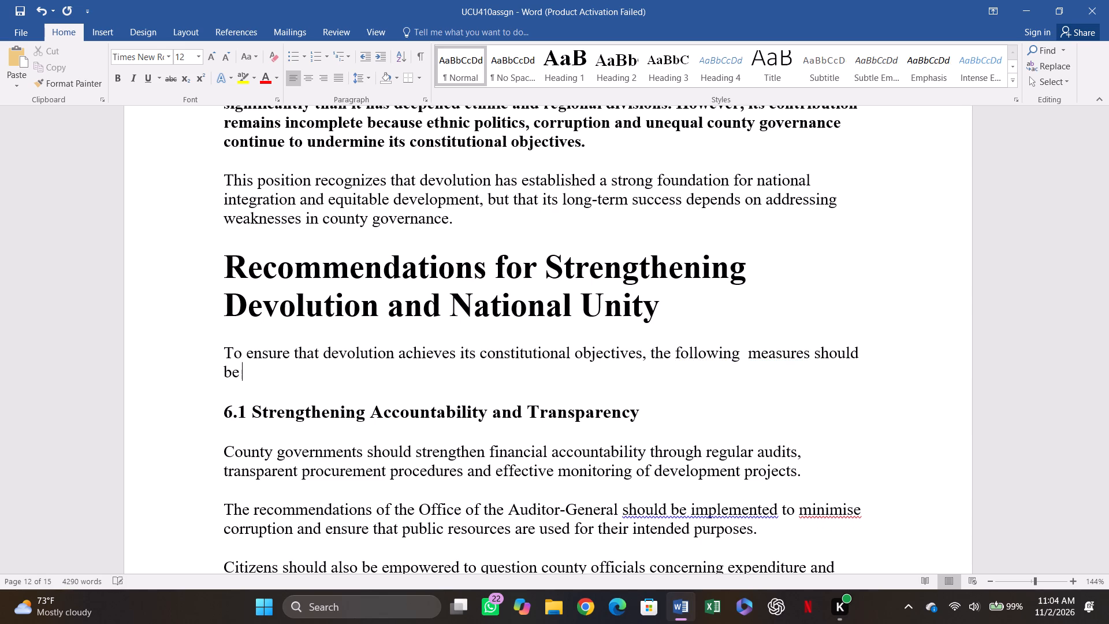
key(BackSpace)
key(BackSpace)
key(BackSpace)
key(BackSpace)
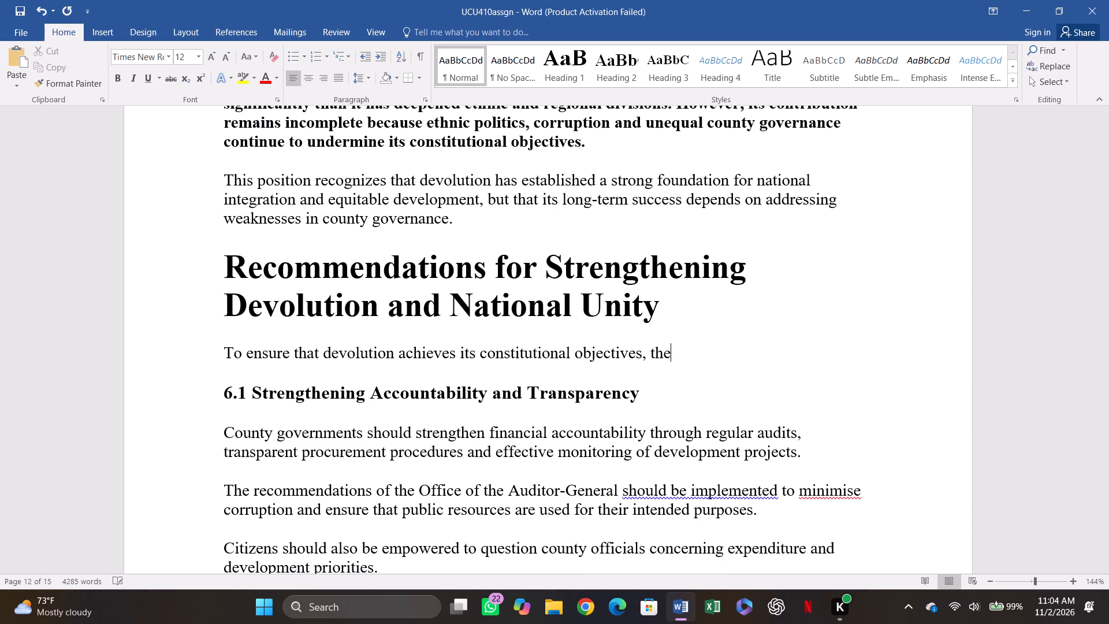
key(BackSpace)
key(BackSpace)
key(BackSpace)
text(some meau)
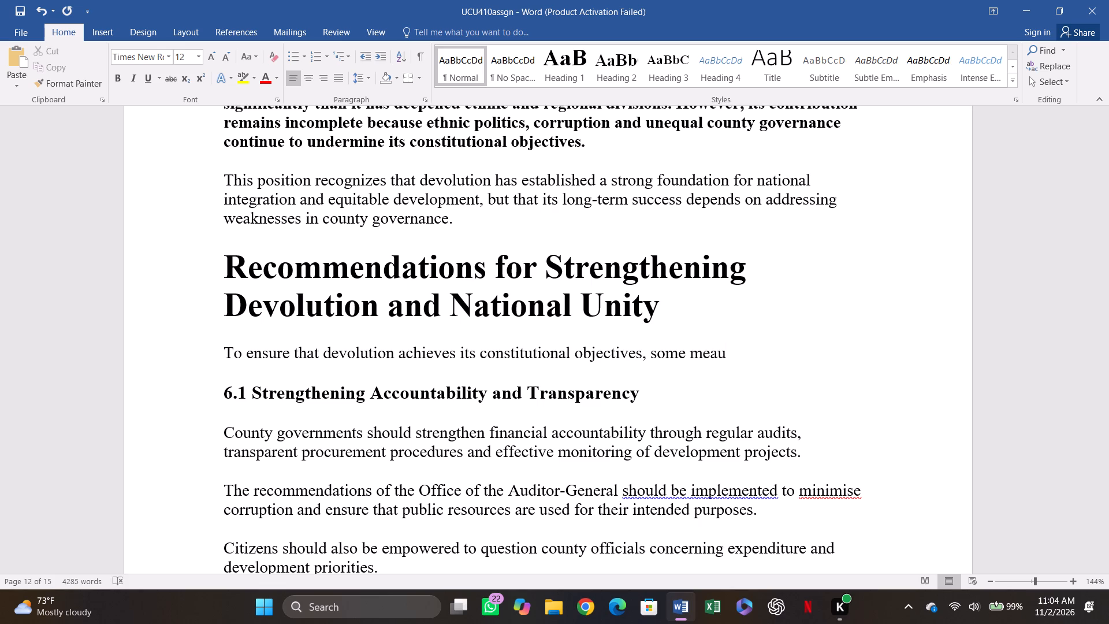
key(BackSpace)
text(sures s)
key(h)
text(ouod)
key(space)
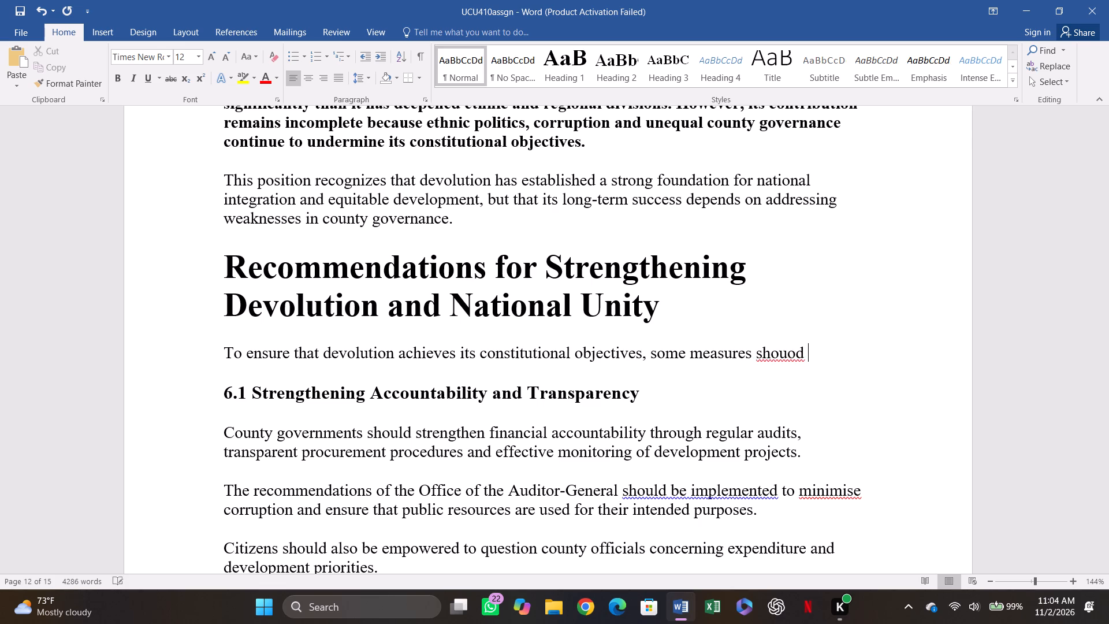
key(BackSpace)
key(BackSpace)
key(BackSpace)
text(ld be)
key(space)
text(implemem)
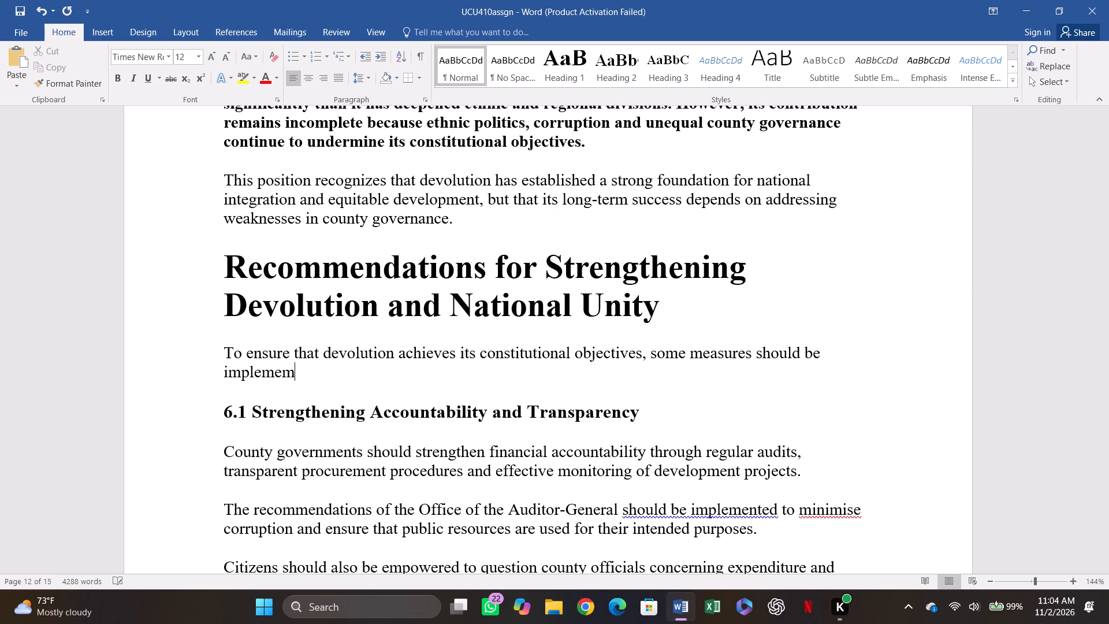
key(BackSpace)
text(nted as)
key(space)
text(follows)
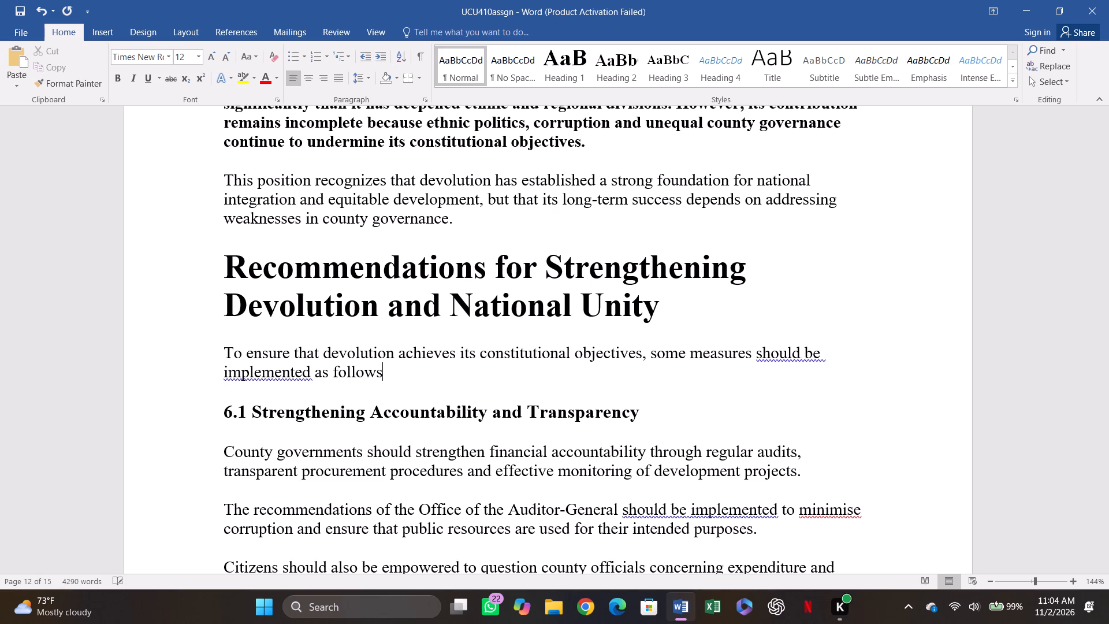
key(shift+colon)
click(548, 385)
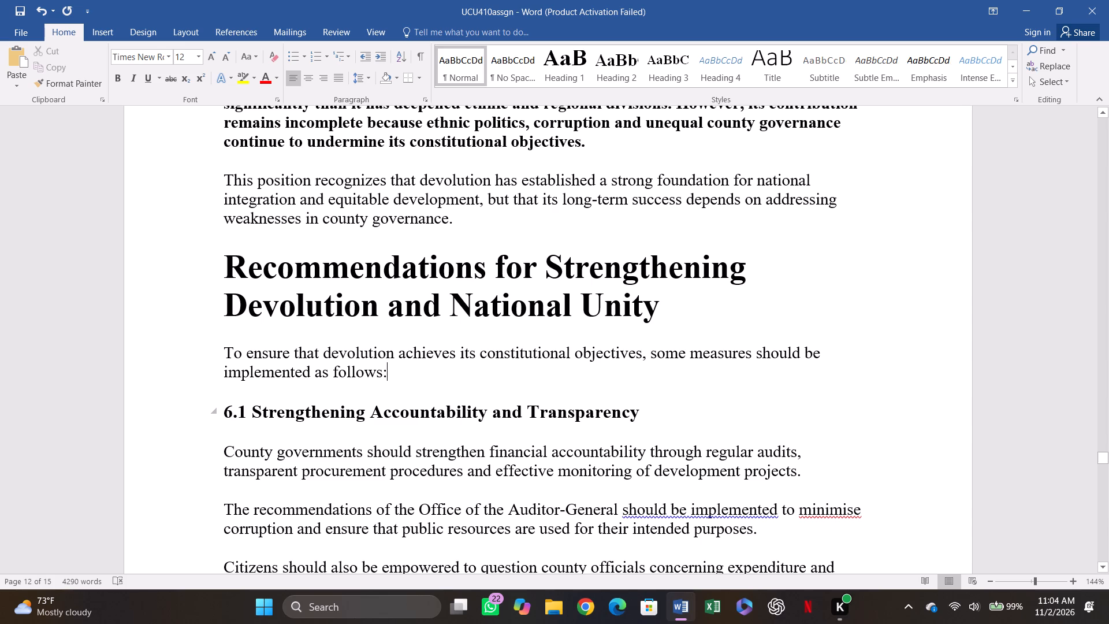
Replace the number "6.1" of the "Strengthening Accountability and Transparency" subheading with a bold "1.".
click(250, 414)
key(BackSpace)
key(BackSpace)
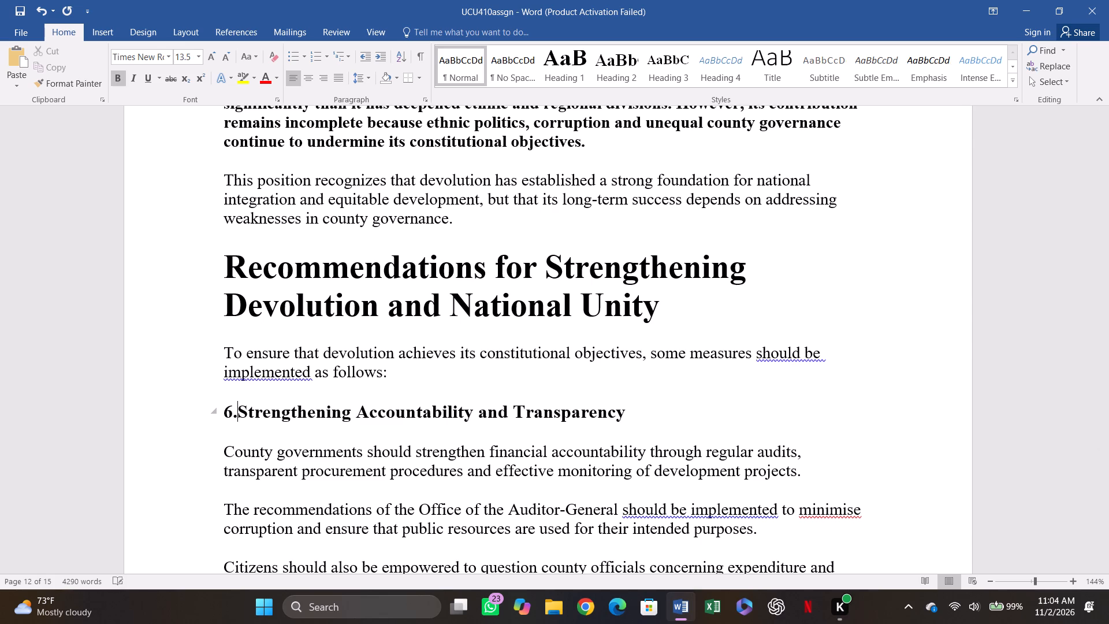
key(BackSpace)
key(BackSpace)
key(BackSpace)
key(Return)
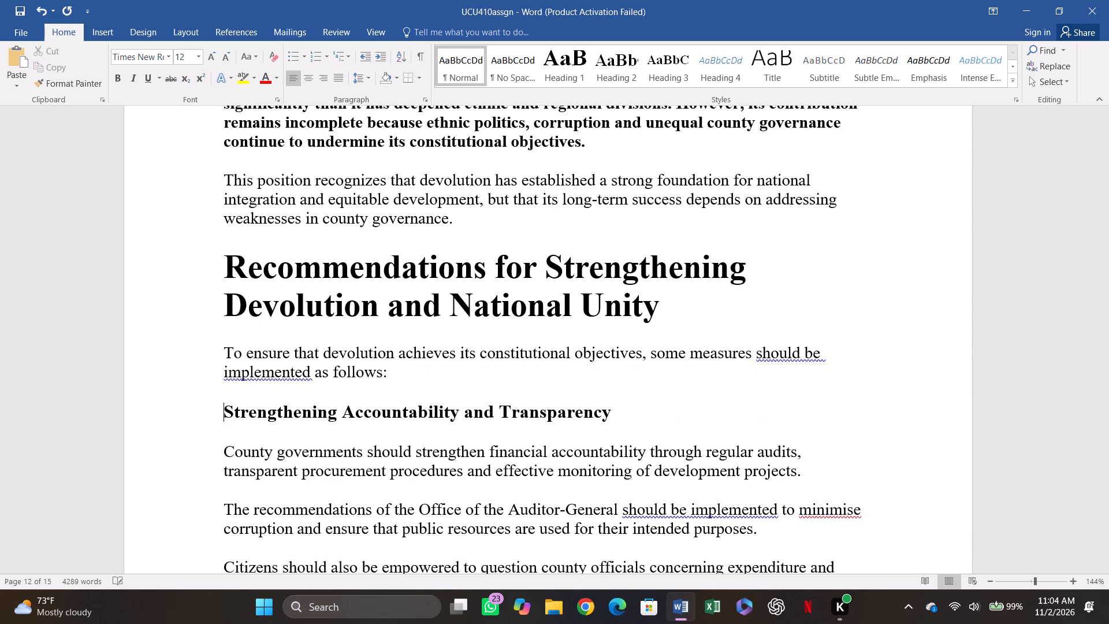
key(1)
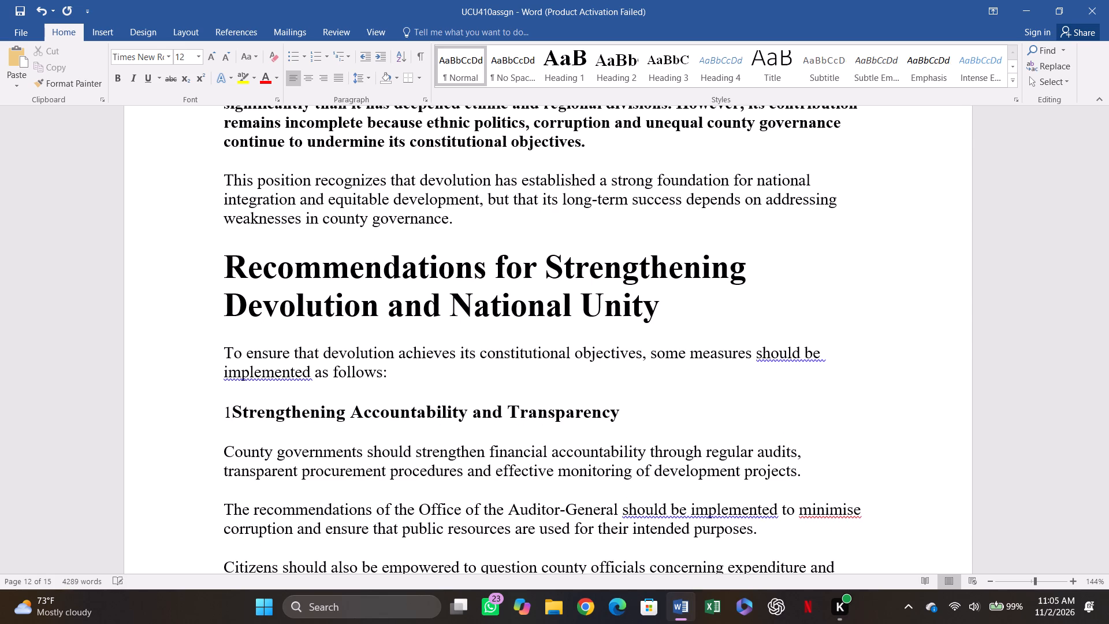
key(BackSpace)
click(122, 79)
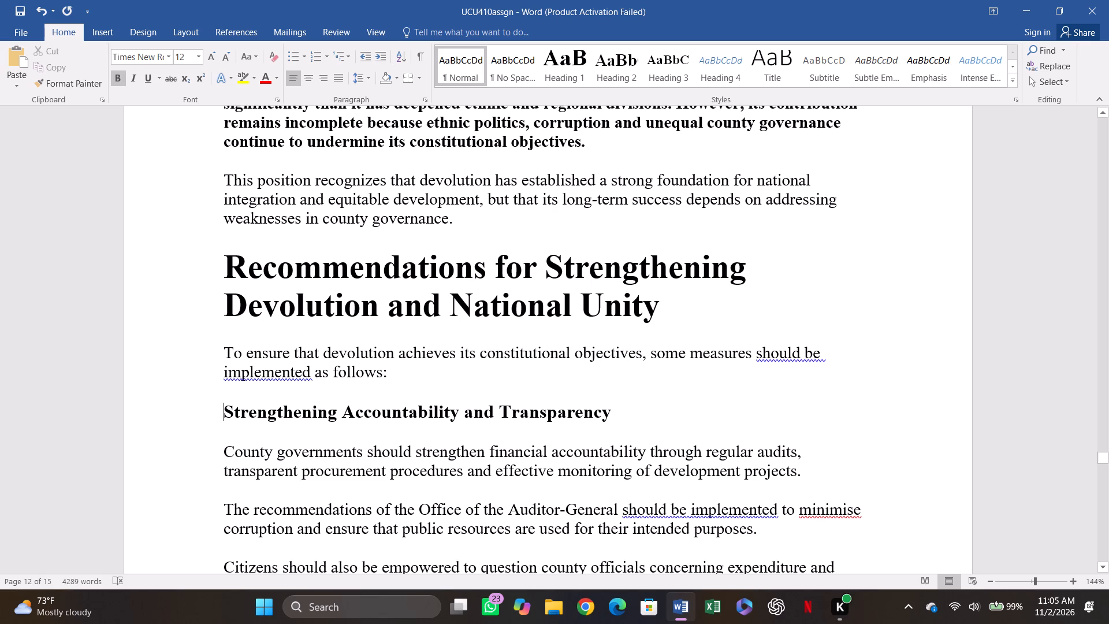
key(1)
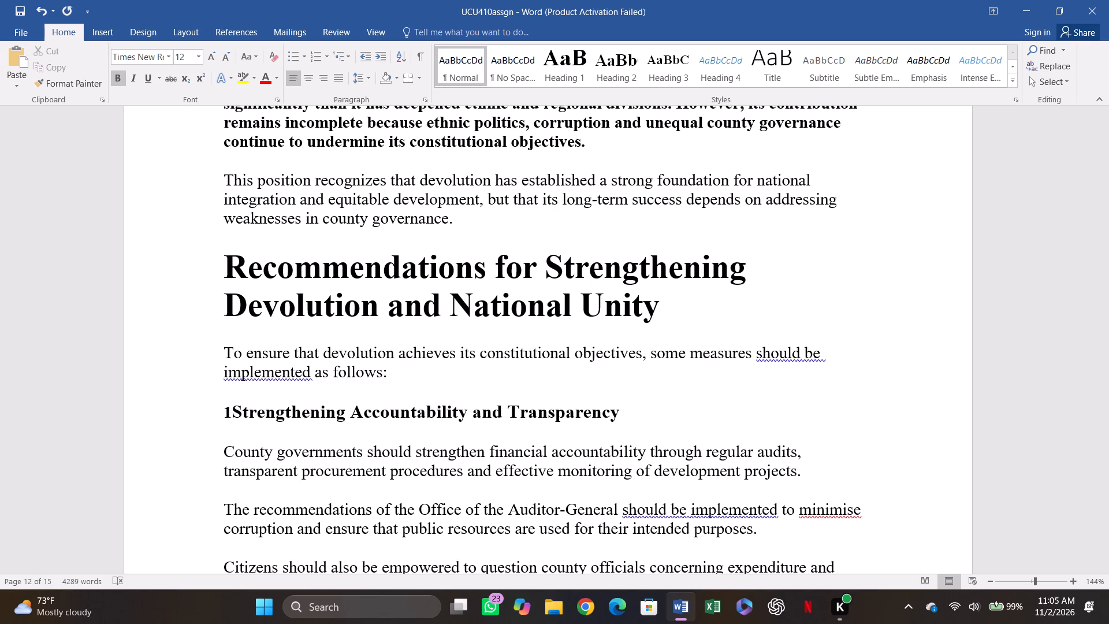
key(period)
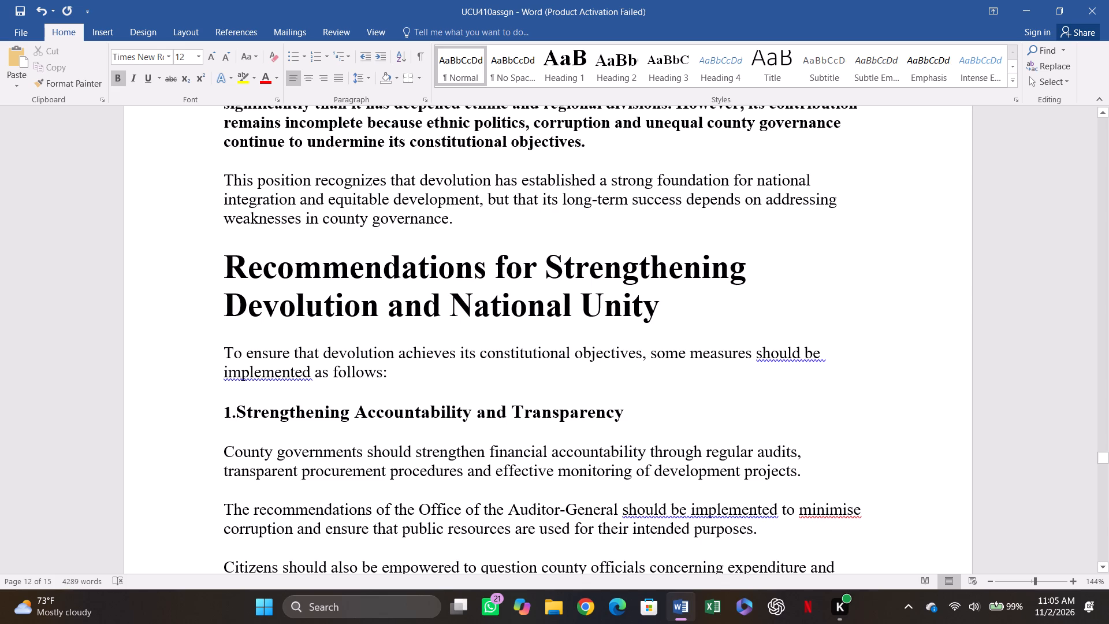
Change "minimise" to "minimize" in the Auditor-General recommendations sentence.
scroll(290, 392, down, 1)
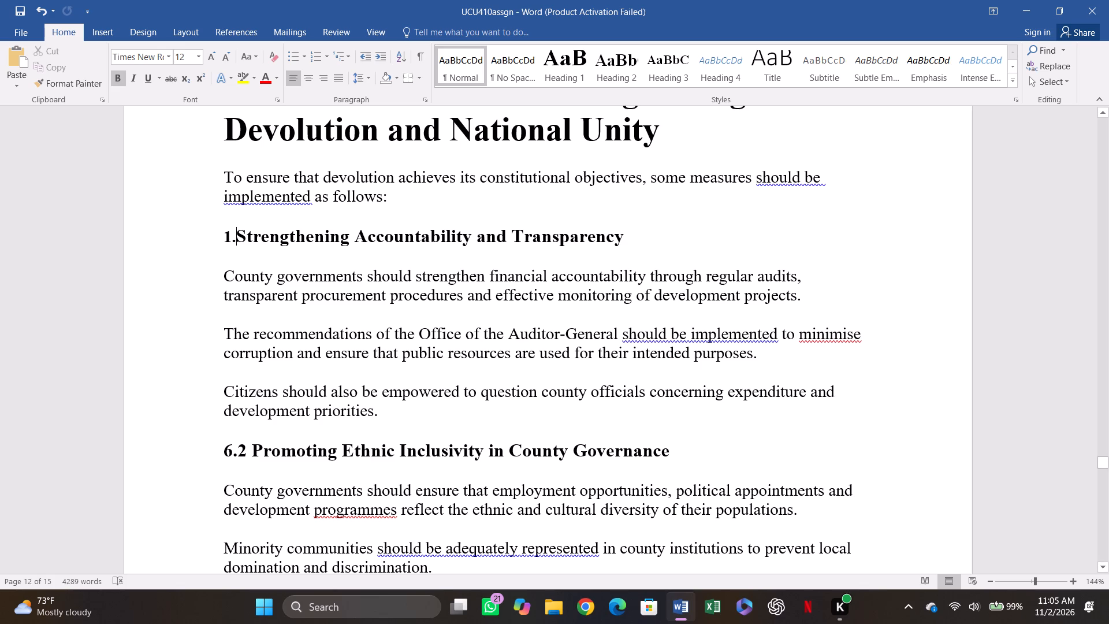
click(854, 336)
key(BackSpace)
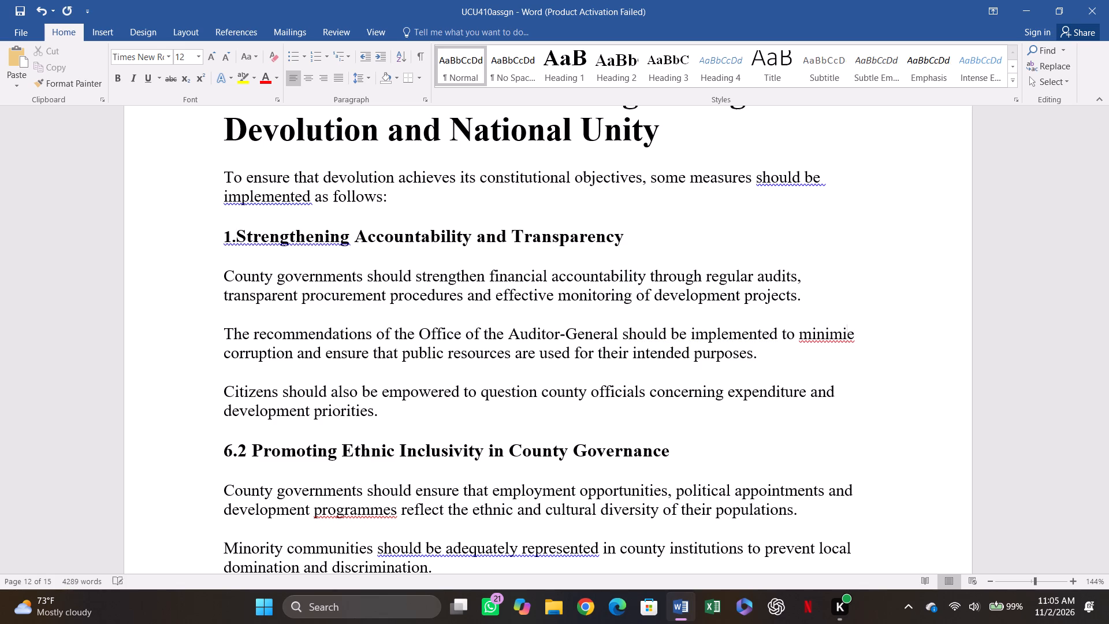
key(z)
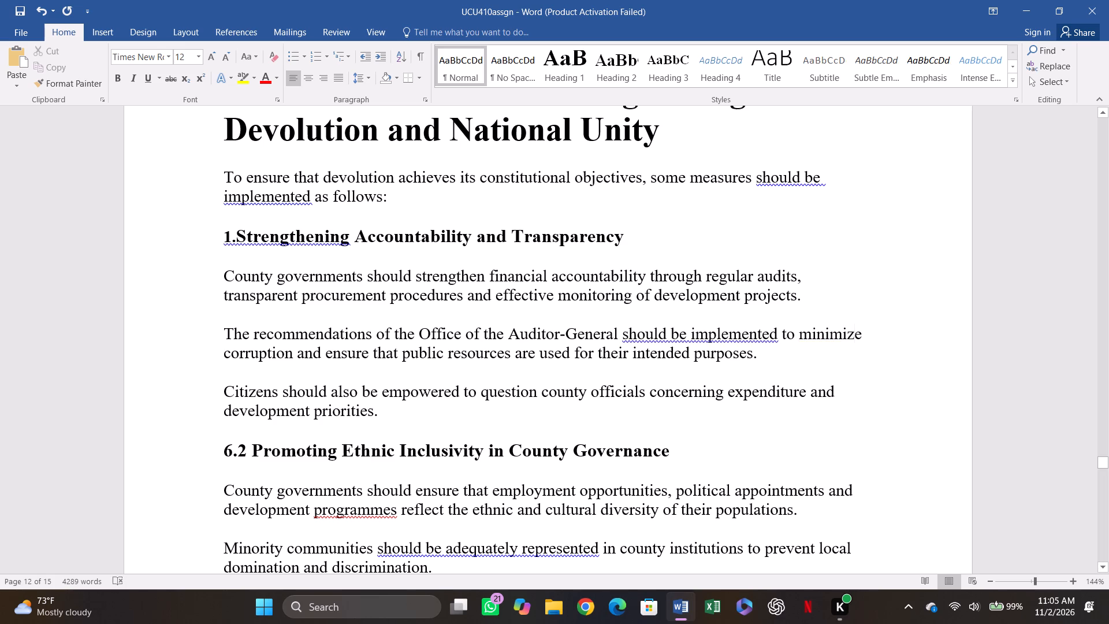
Replace the number "6.2" of the "Promoting Ethnic Inclusivity in County Governance" subheading with a bold "2." followed by a space, keeping it on its own line.
scroll(739, 351, down, 1)
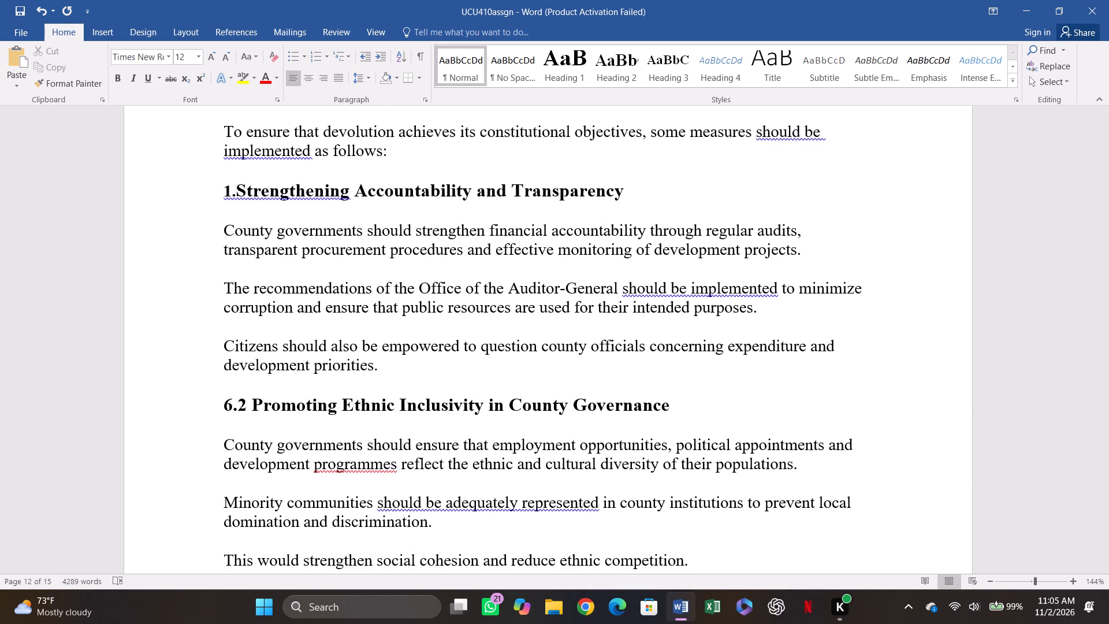
scroll(739, 351, down, 1)
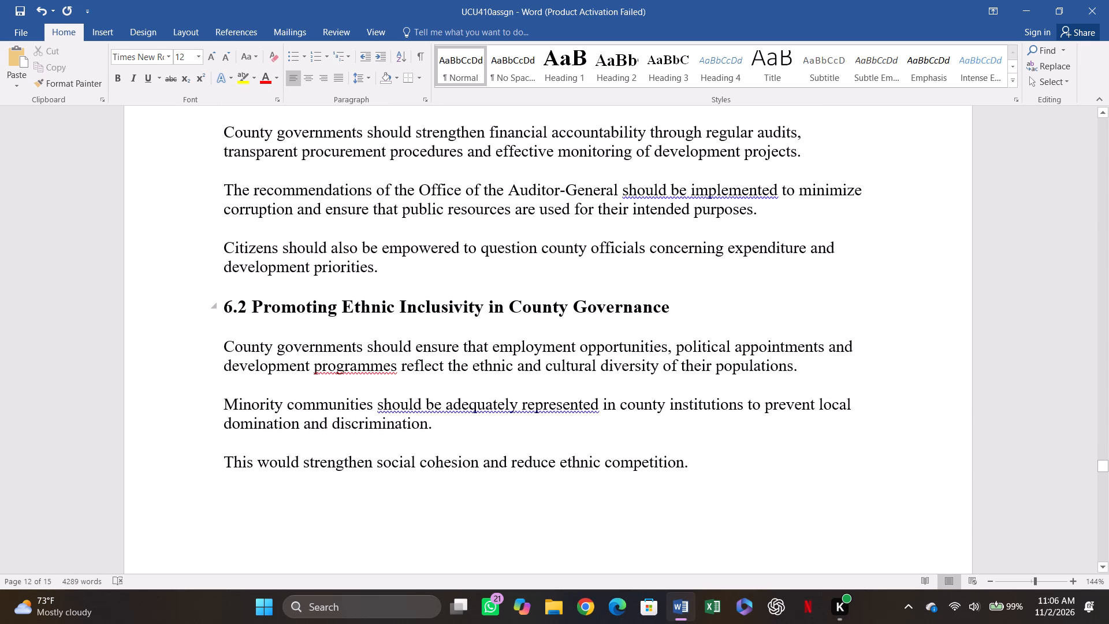
click(247, 308)
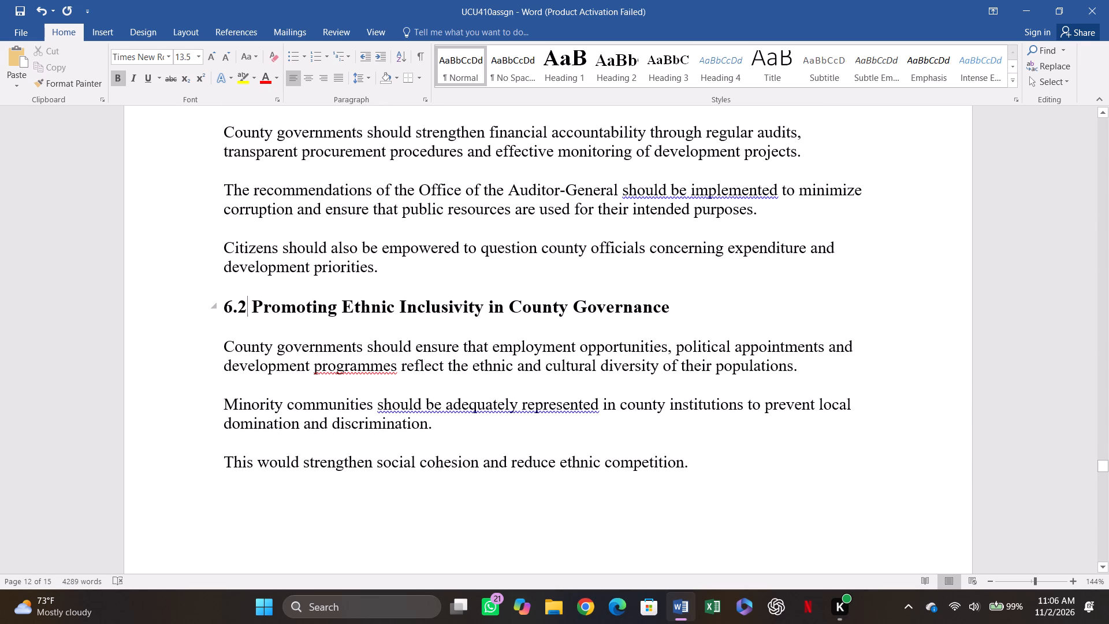
click(254, 309)
key(BackSpace)
key(BackSpace)
key(BackSpace)
key(BackSpace)
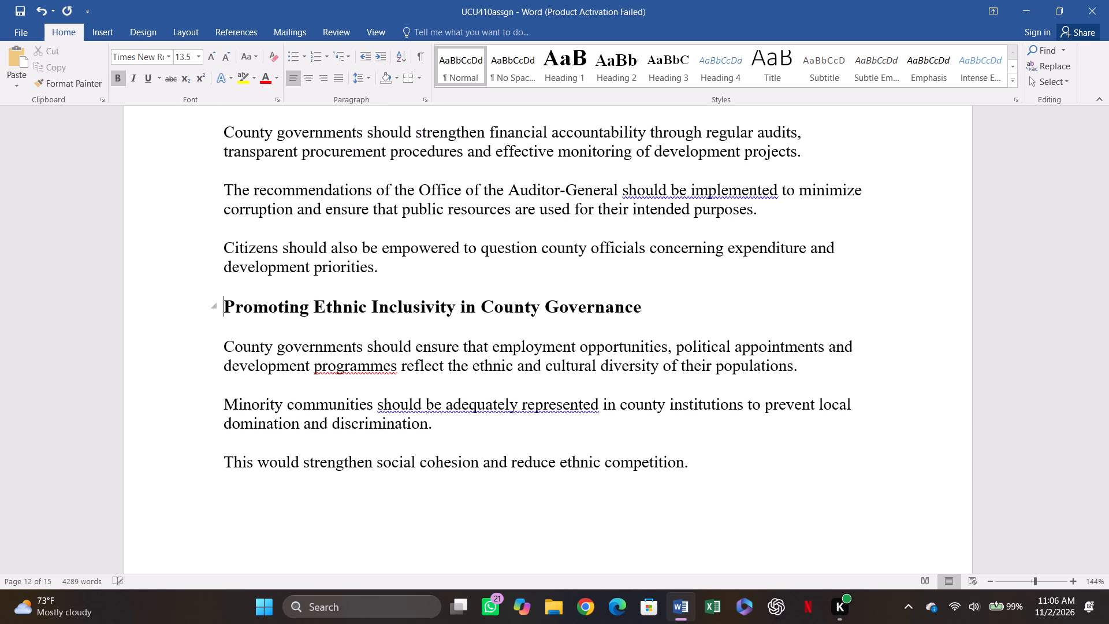
key(BackSpace)
key(Return)
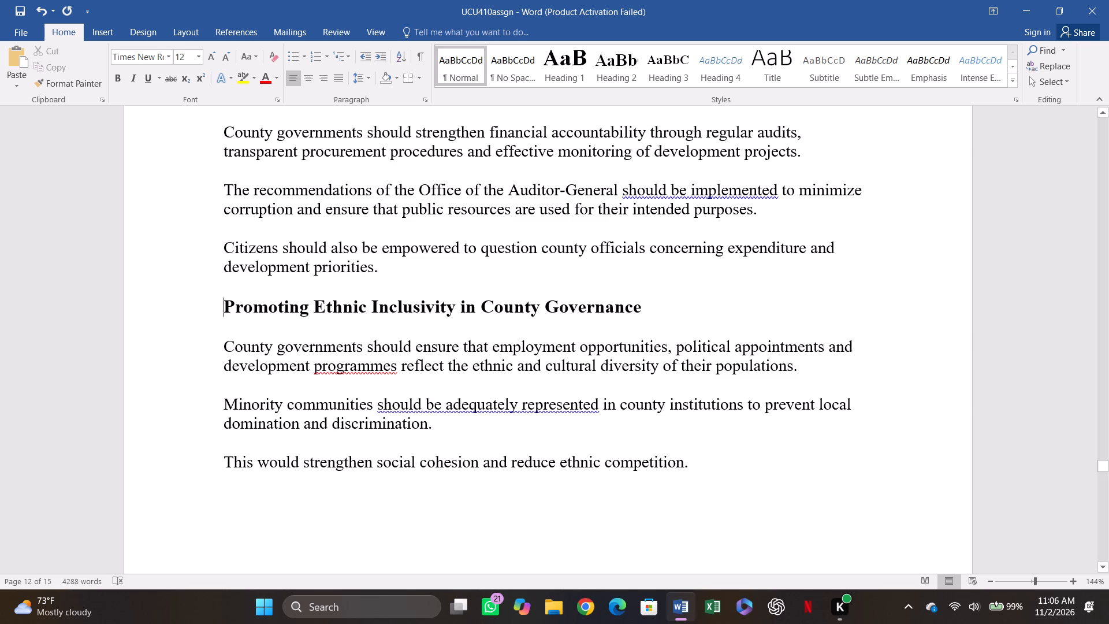
click(114, 85)
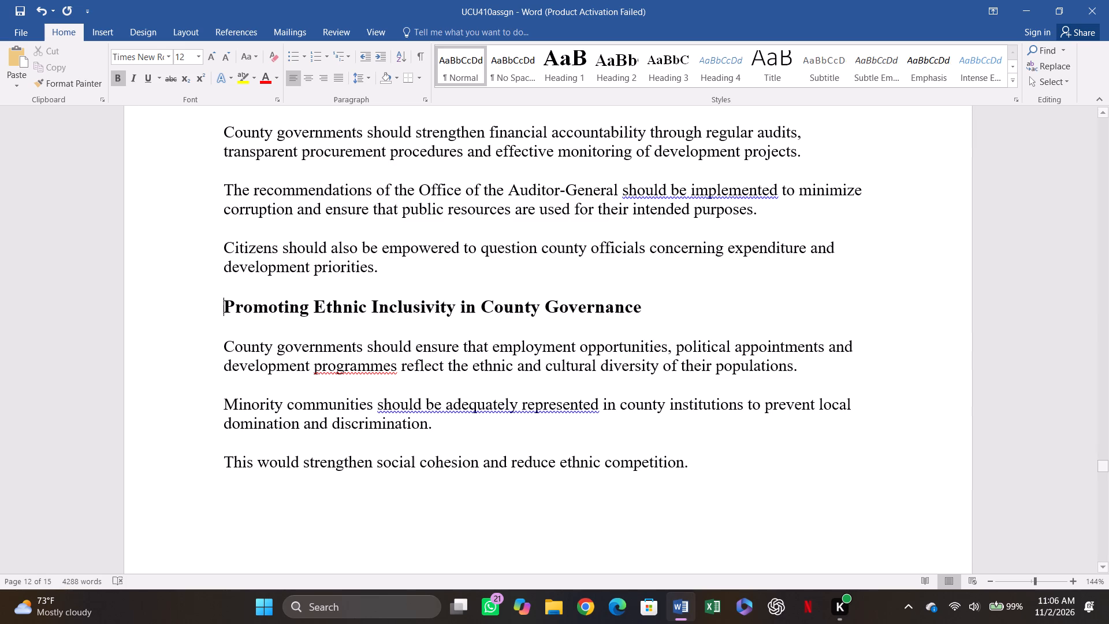
key(2)
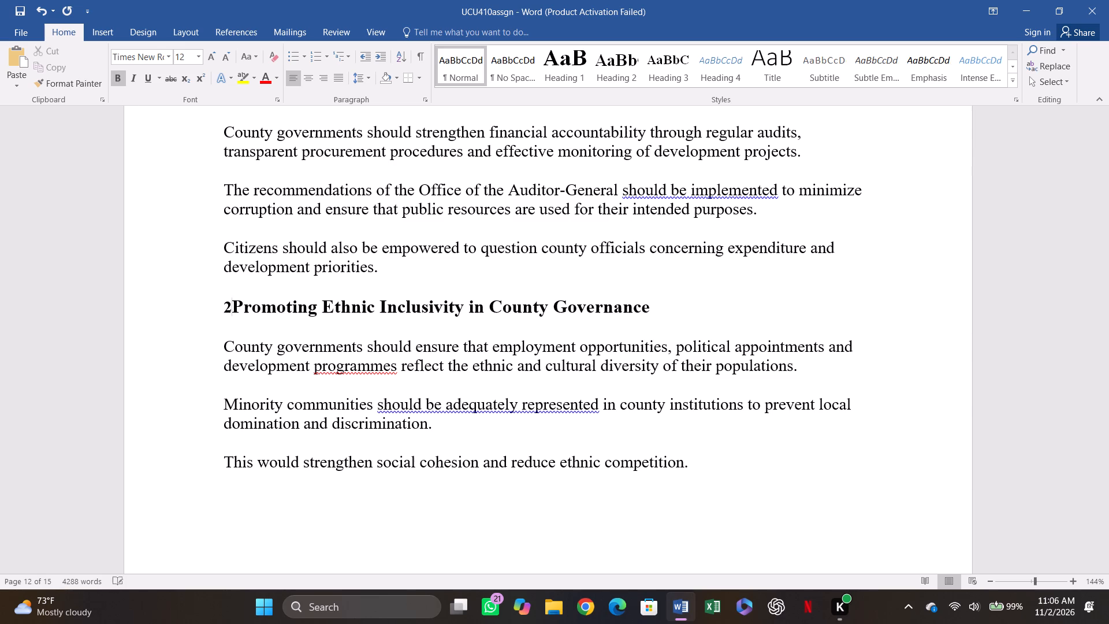
key(period)
key(space)
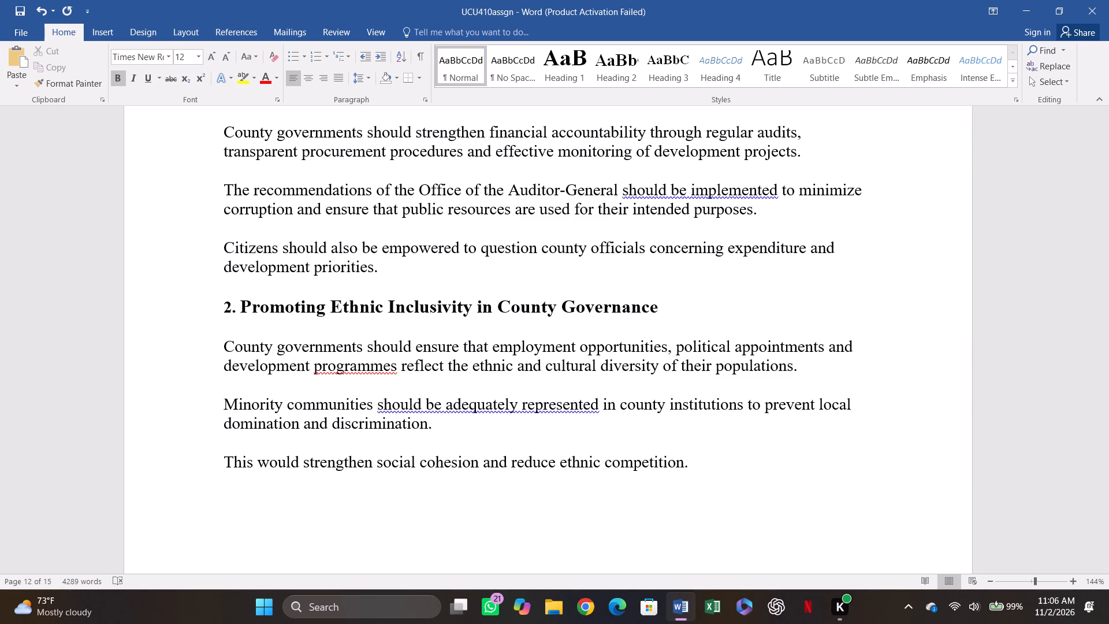
Insert a space after "1." in the "Strengthening Accountability and Transparency" subheading.
scroll(228, 314, right, 1)
scroll(228, 314, down, 1)
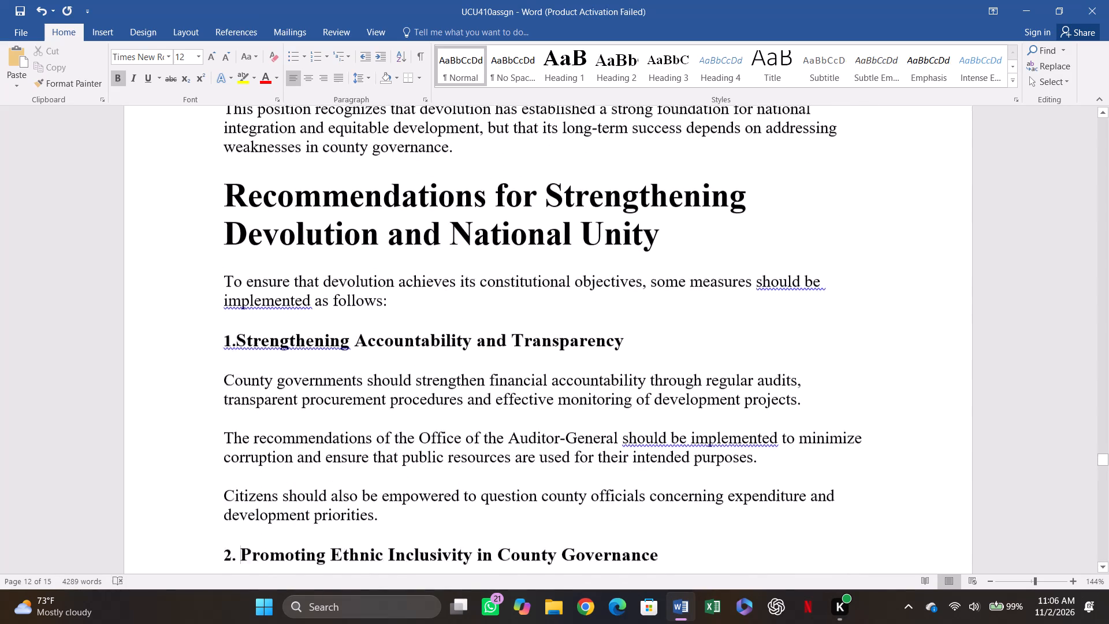
scroll(228, 314, down, 1)
click(235, 296)
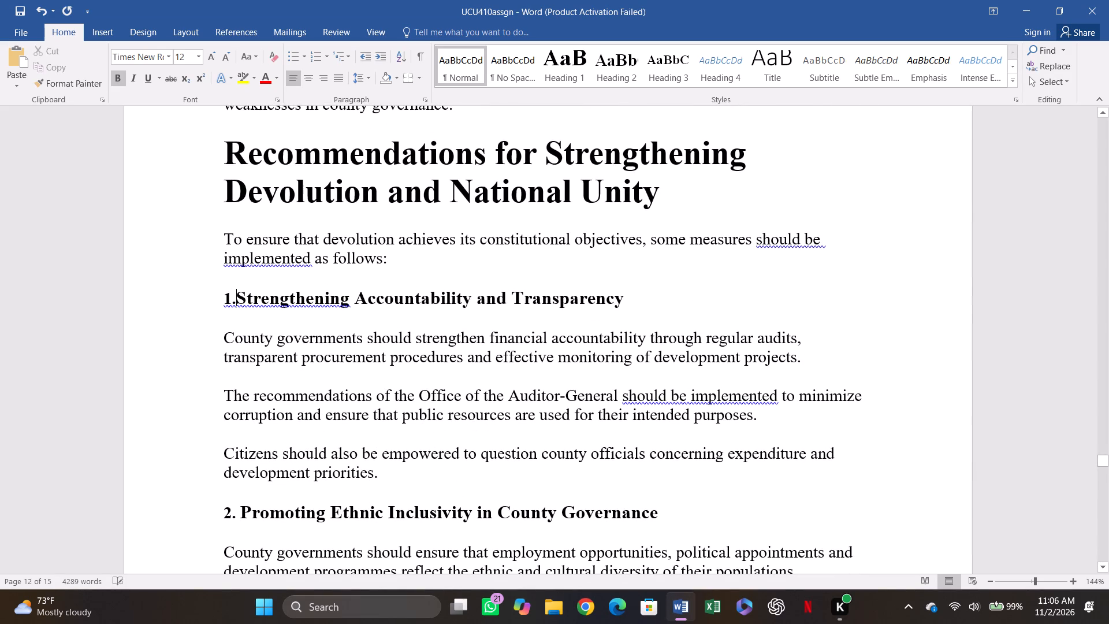
key(space)
Change "programmes" to "programs" in the first paragraph under the ethnic inclusivity subheading.
scroll(235, 296, down, 1)
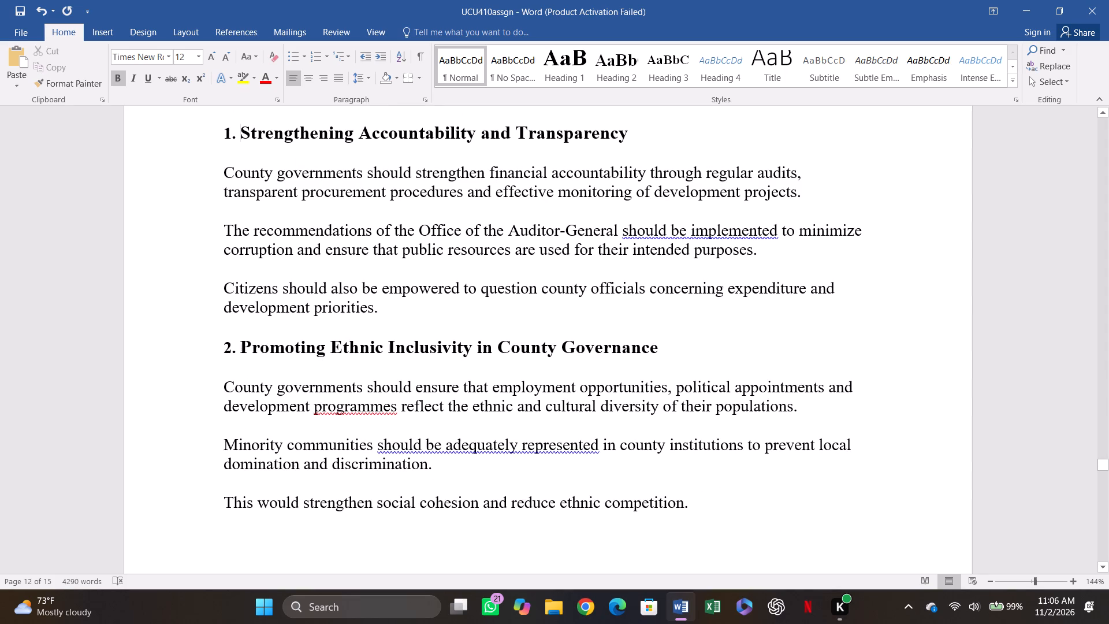
click(397, 407)
key(BackSpace)
key(BackSpace)
key(BackSpace)
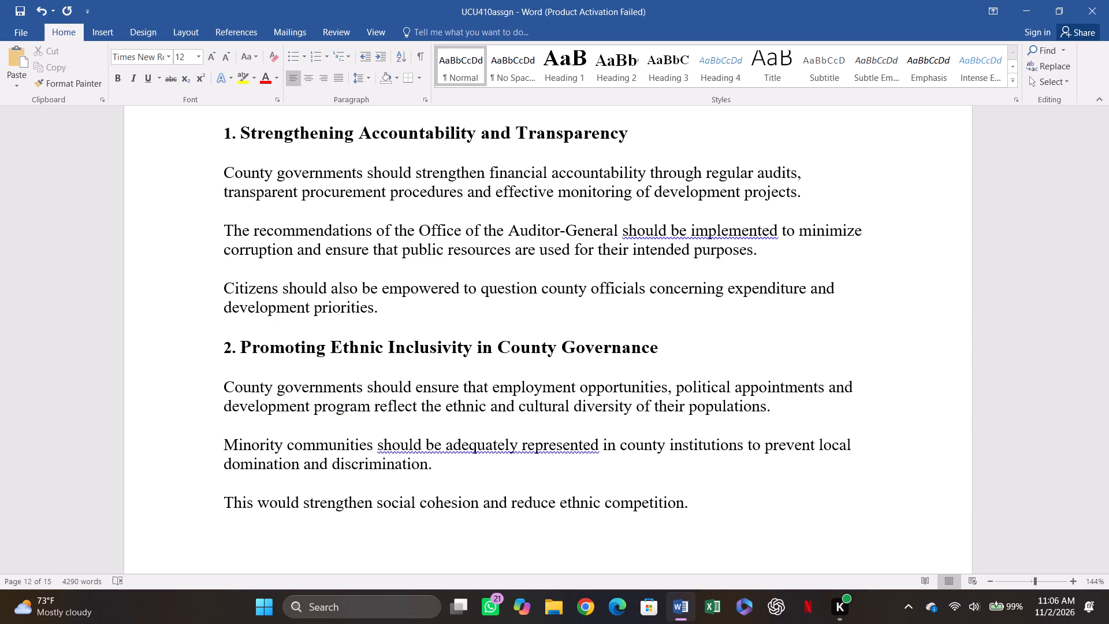
key(s)
Reword the minority communities sentence to read "should adequately be represented".
scroll(397, 407, down, 1)
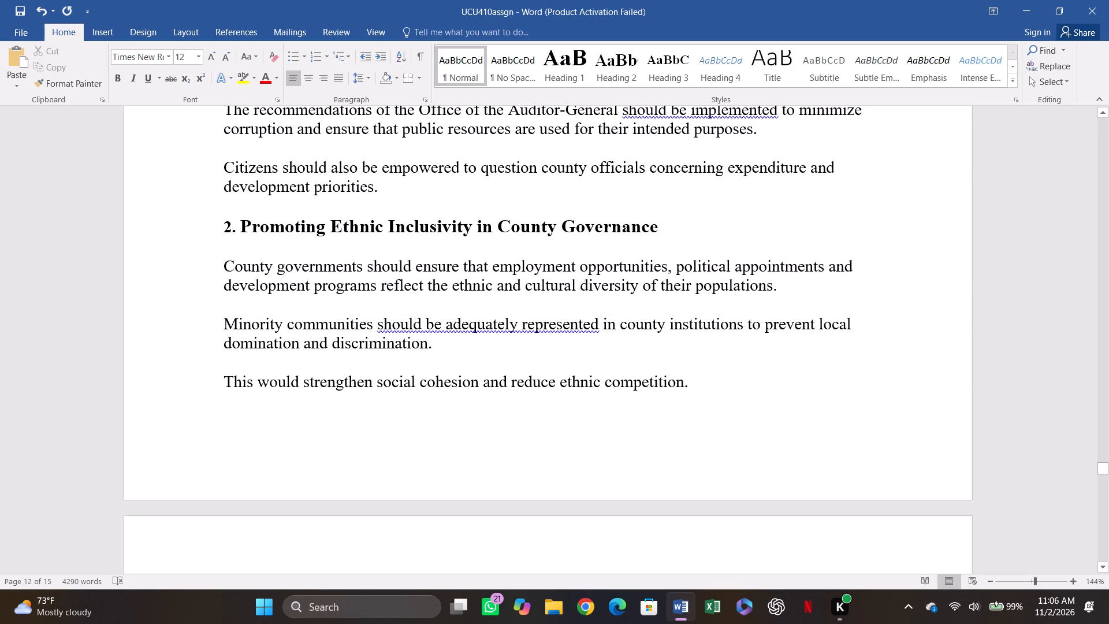
click(445, 320)
key(BackSpace)
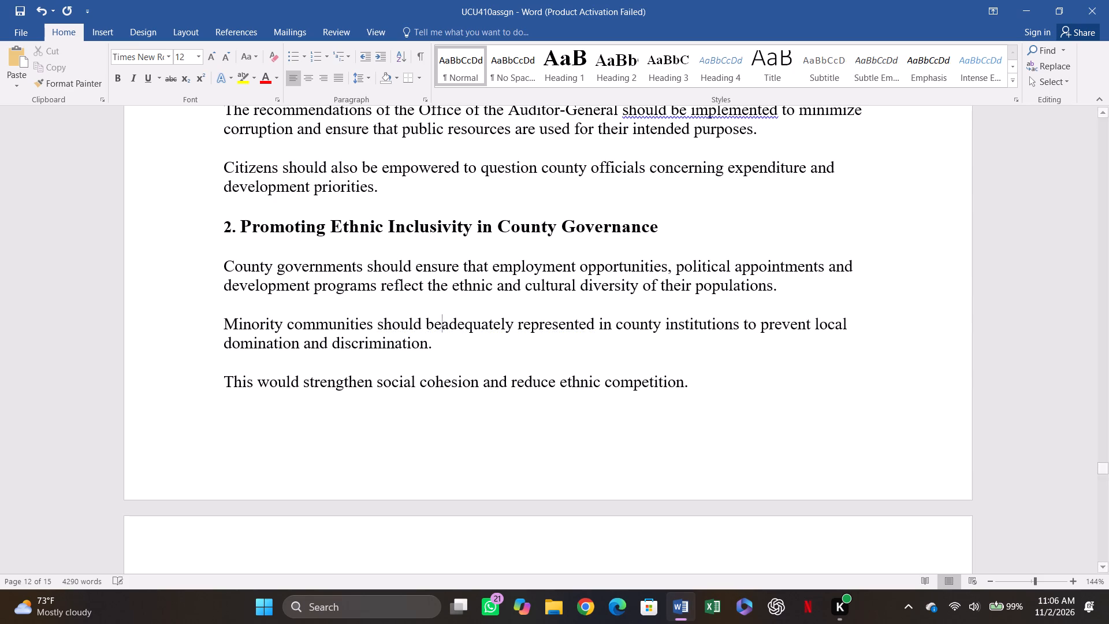
key(BackSpace)
key(BackSpace)
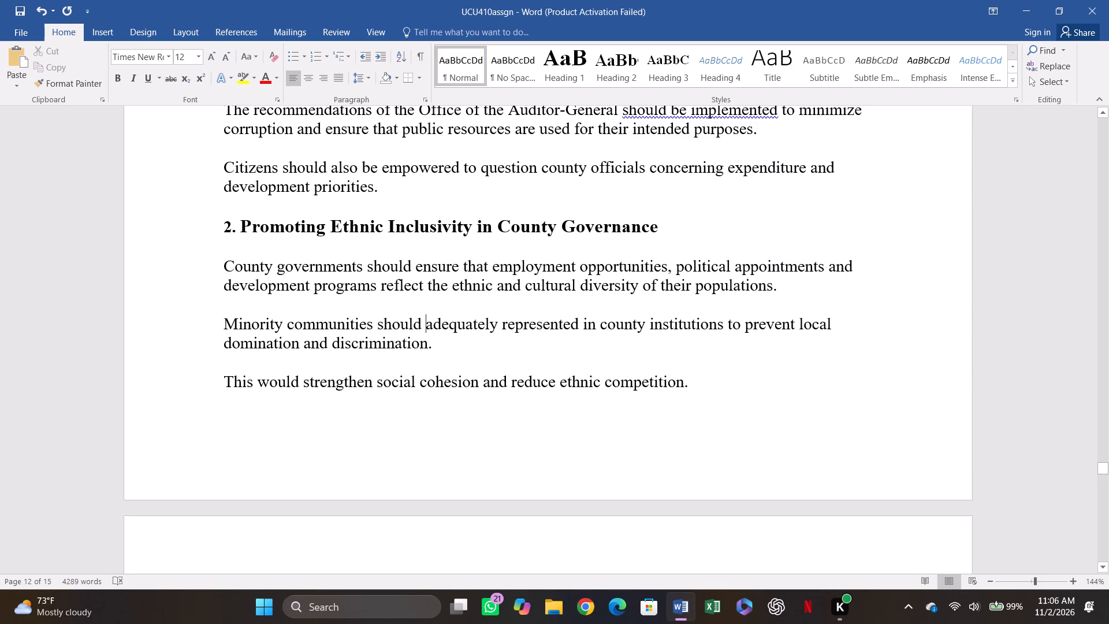
click(499, 326)
key(space)
text(be)
Replace the number "6.3" of the "Strengthening Public Participation" subheading with "3.", keeping the subheading on its own line.
scroll(499, 326, down, 1)
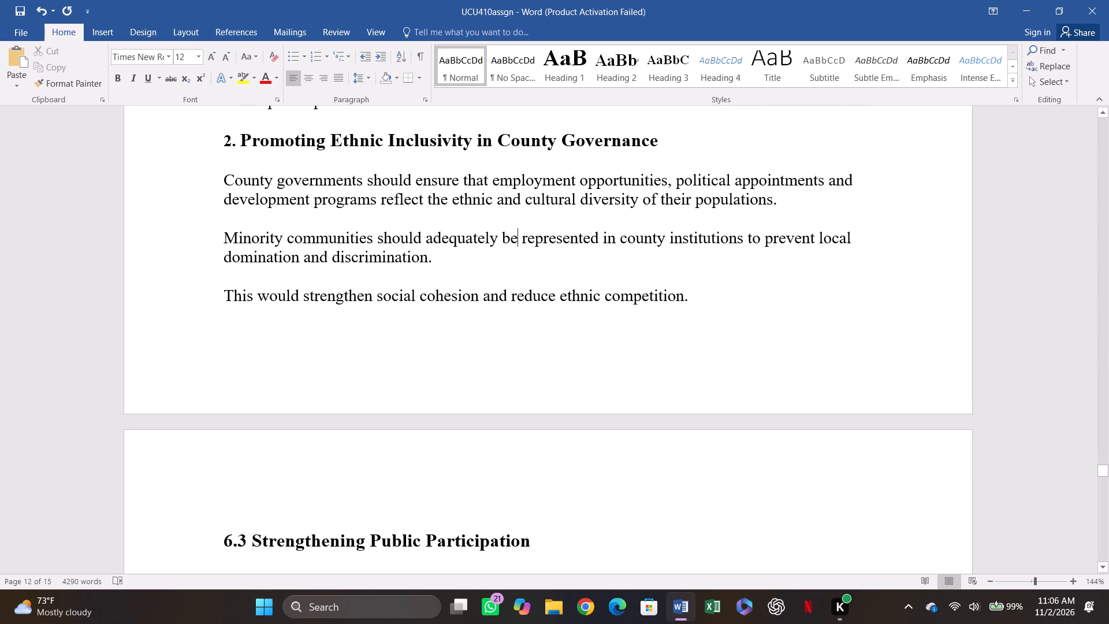
scroll(499, 326, down, 1)
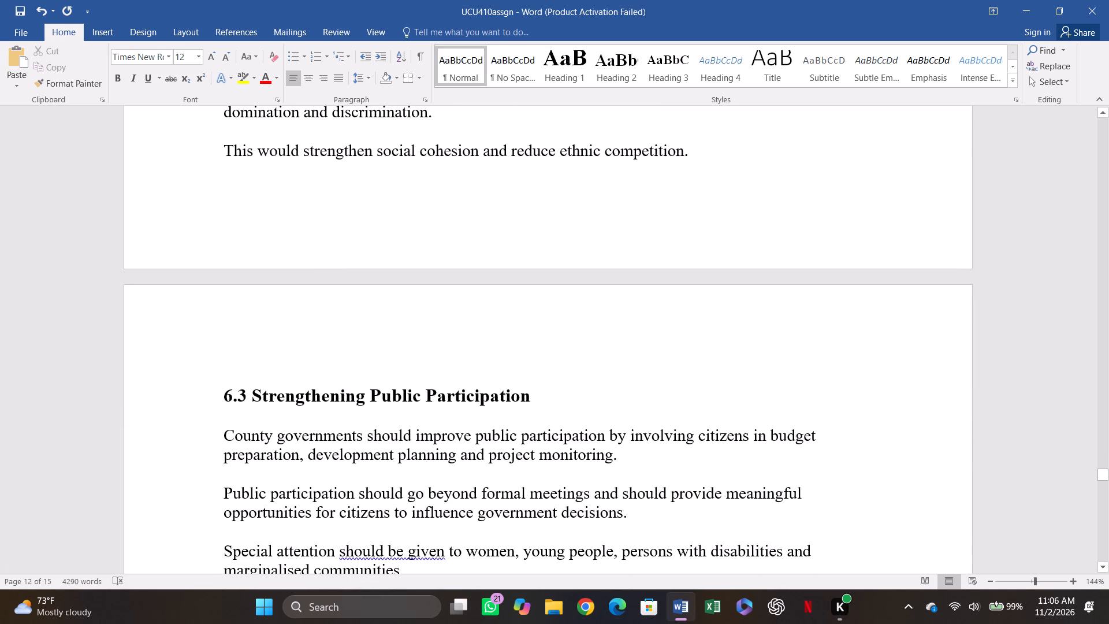
click(255, 396)
key(BackSpace)
key(BackSpace)
key(BackSpace)
key(BackSpace)
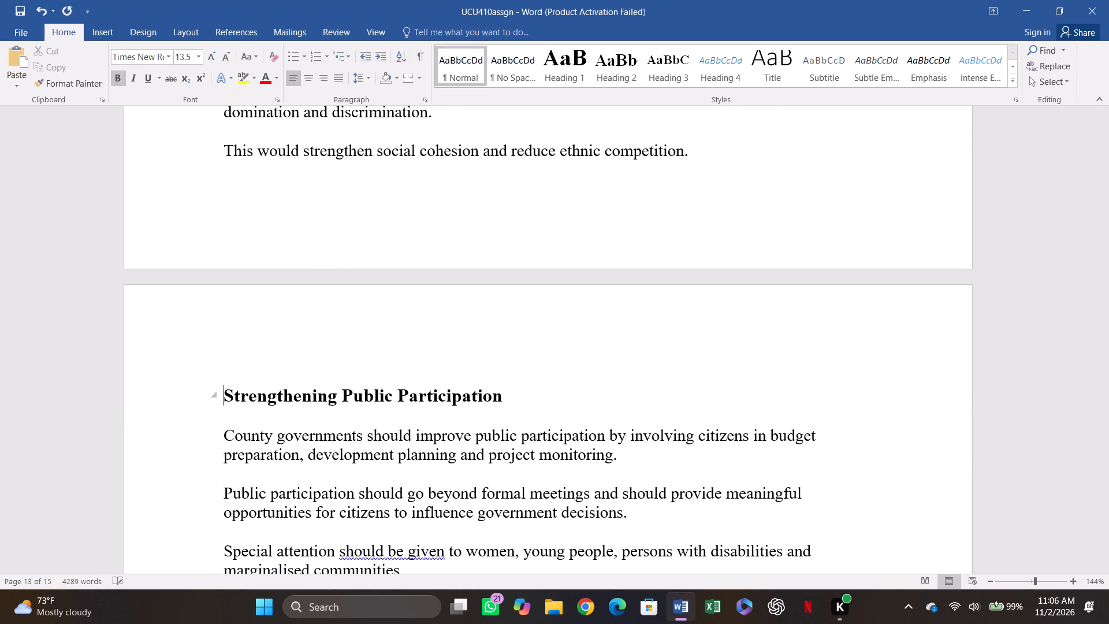
key(BackSpace)
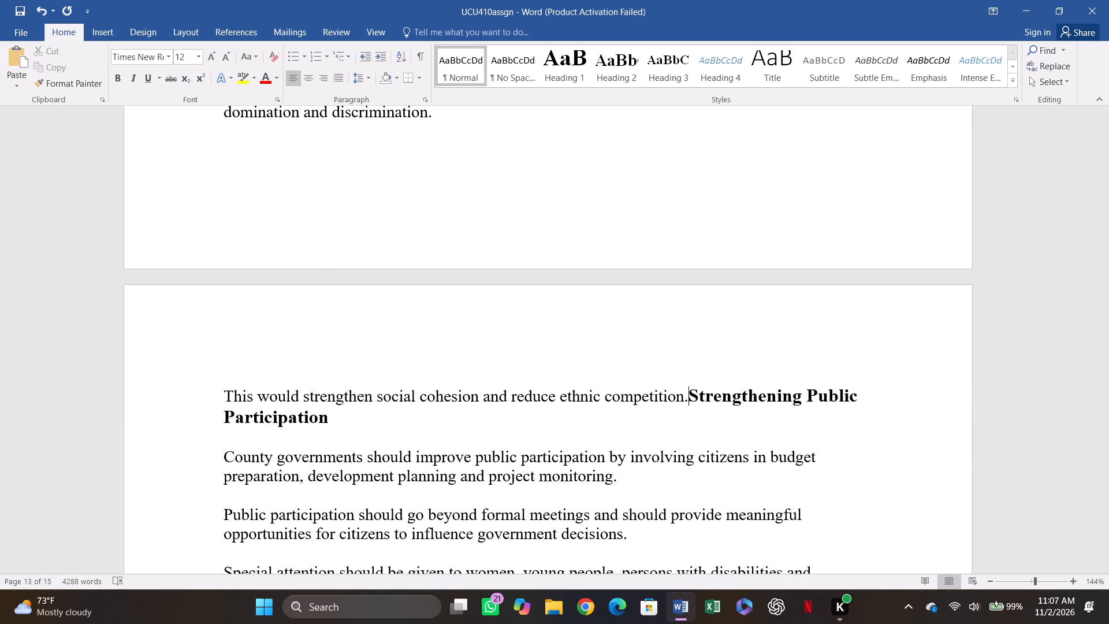
key(Return)
key(3)
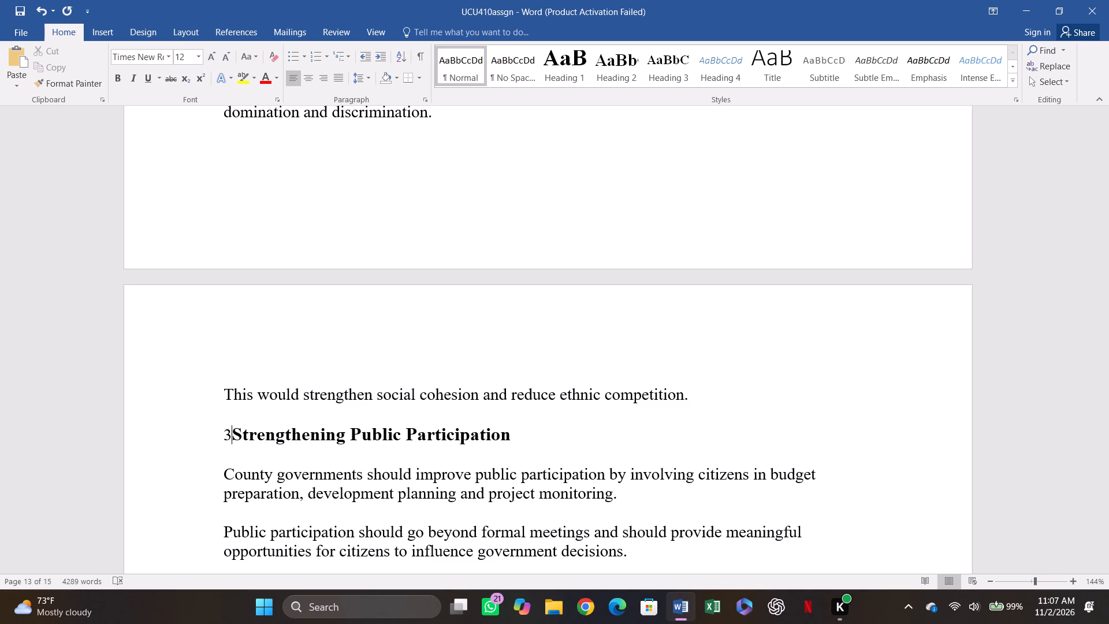
key(period)
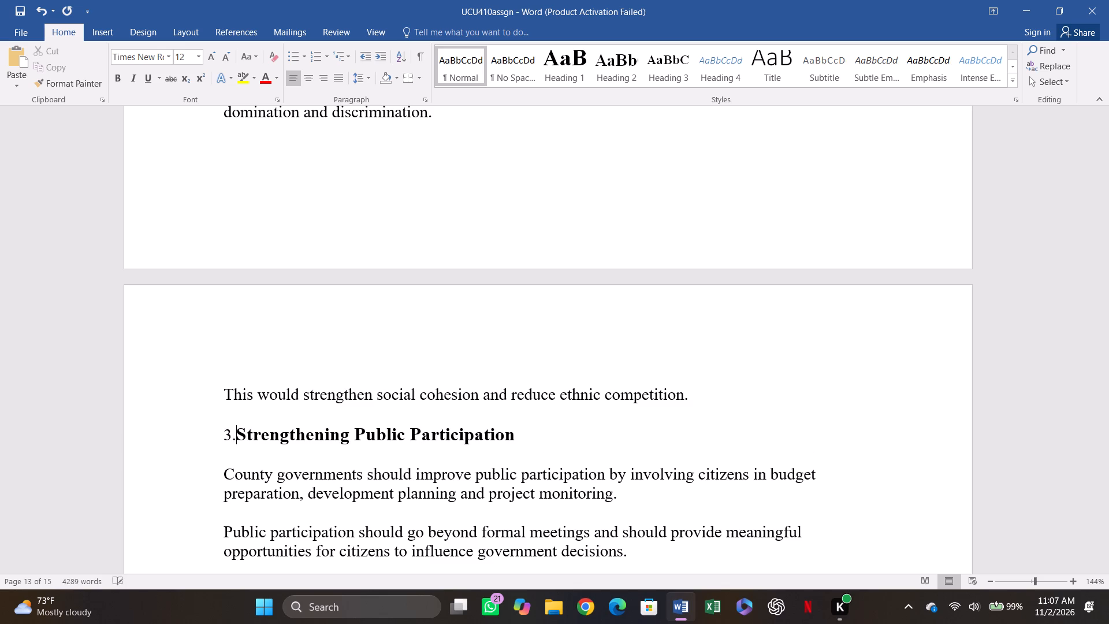
Remove the bold formatting from the "Strengthening Public Participation" subheading text.
scroll(255, 396, down, 1)
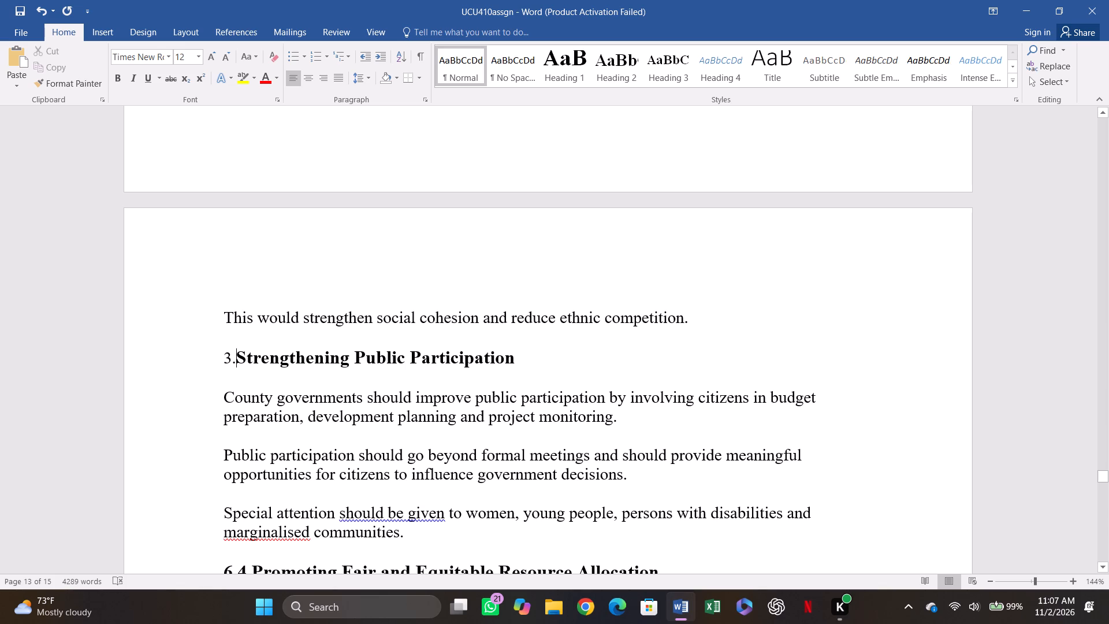
drag(235, 356, 467, 339)
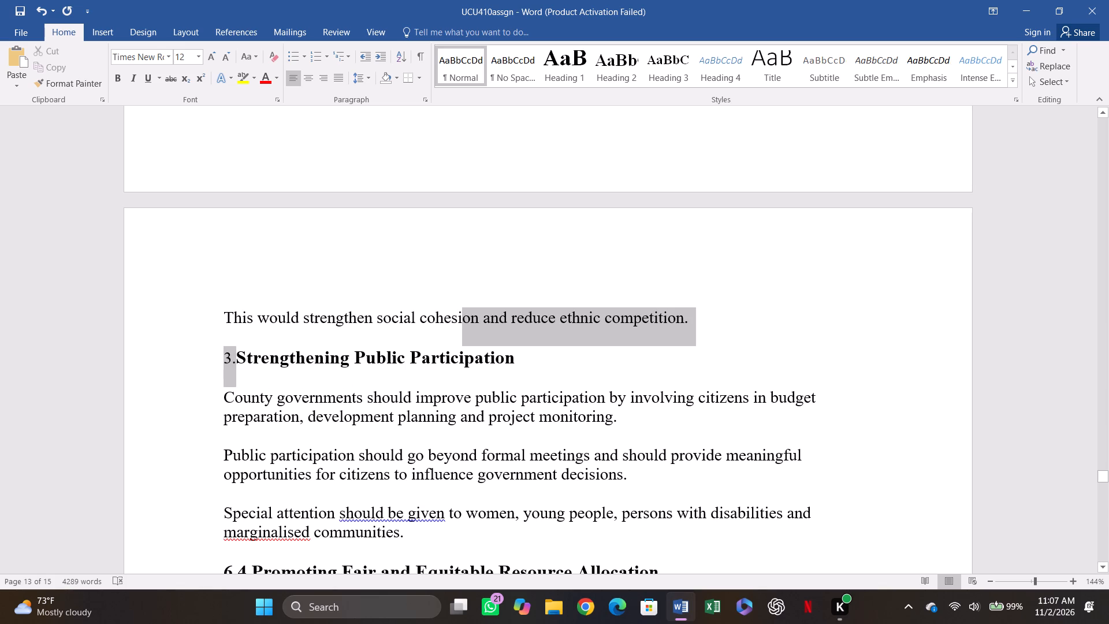
drag(467, 339, 502, 354)
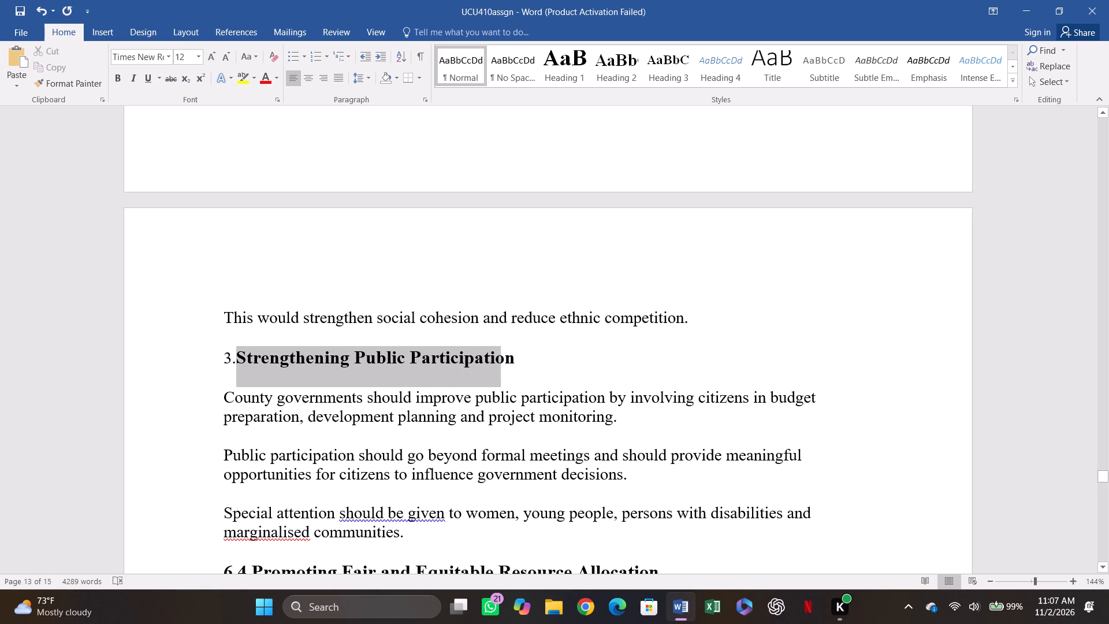
drag(502, 354, 518, 353)
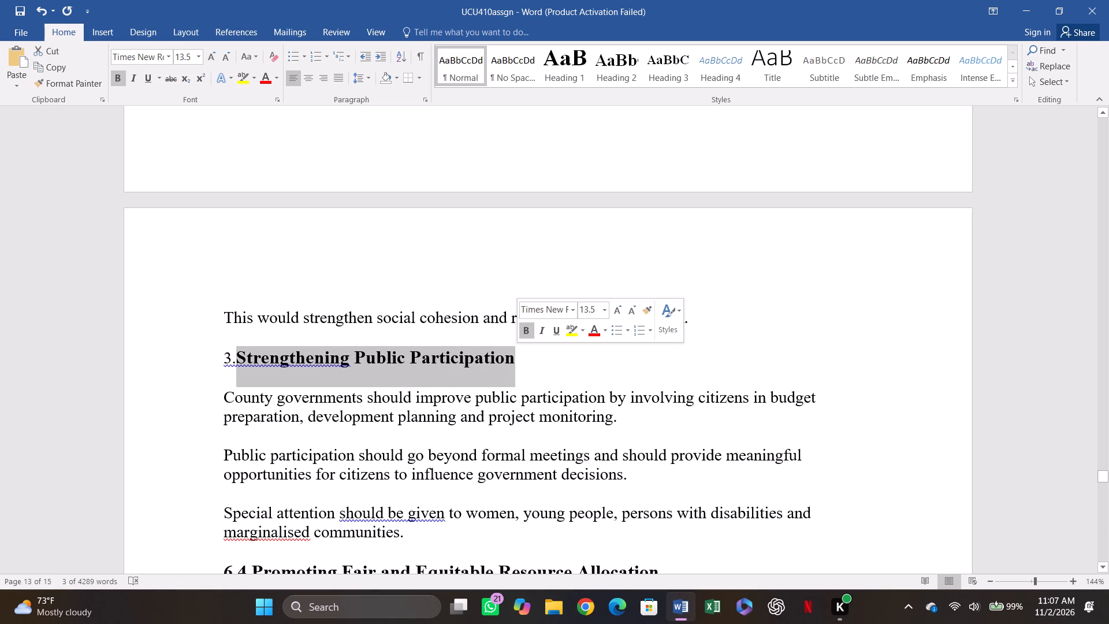
click(527, 332)
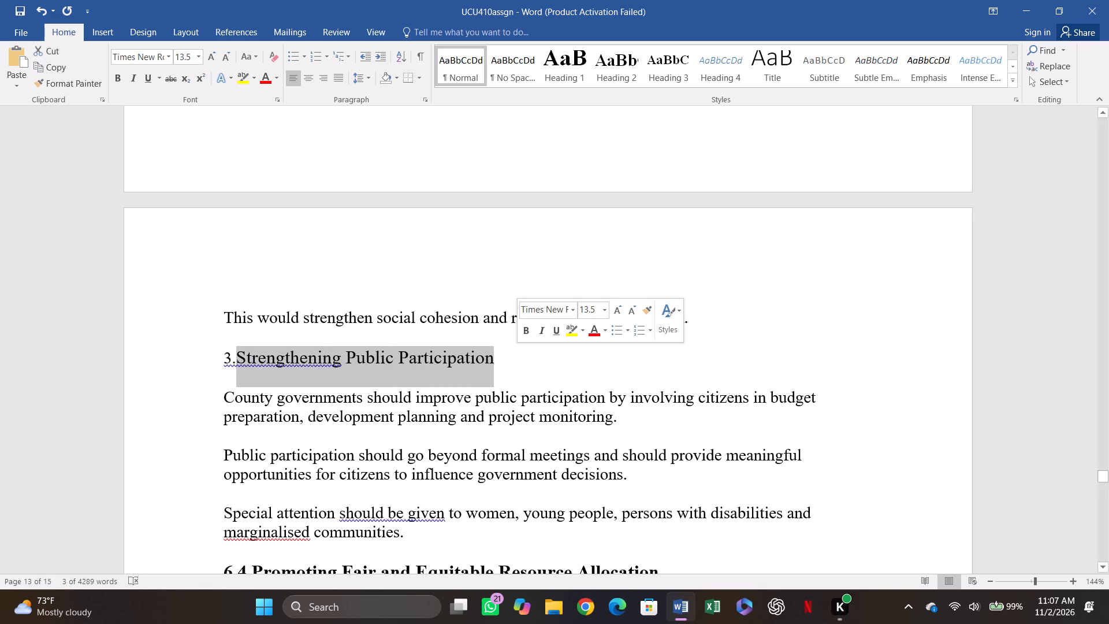
click(559, 361)
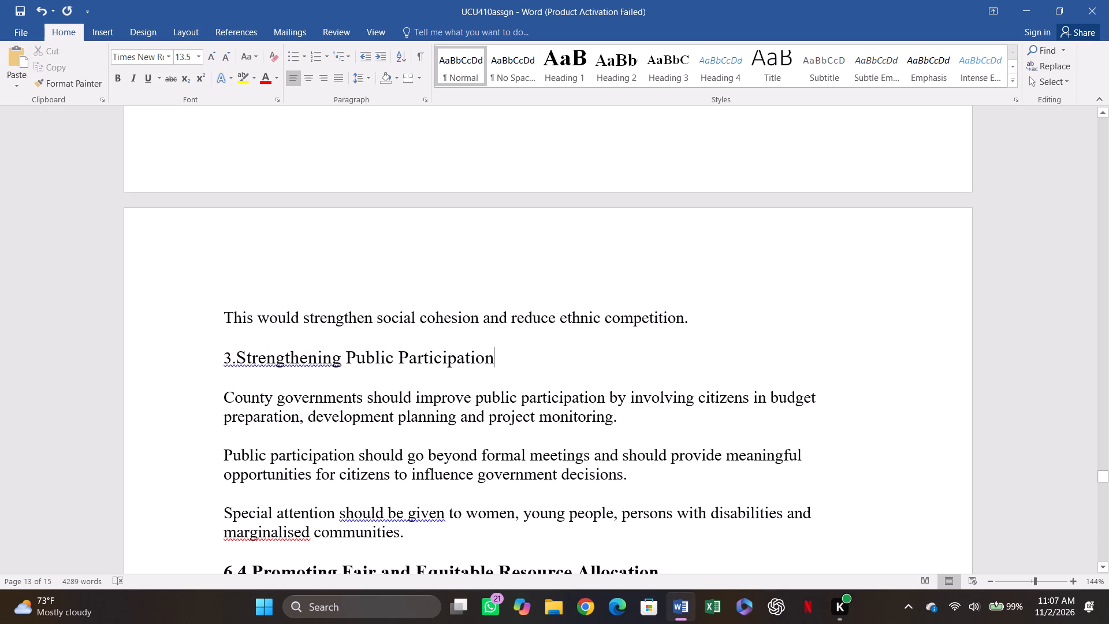
Insert a space between "3." and "Strengthening" in the public participation subheading.
click(233, 356)
drag(234, 356, 236, 362)
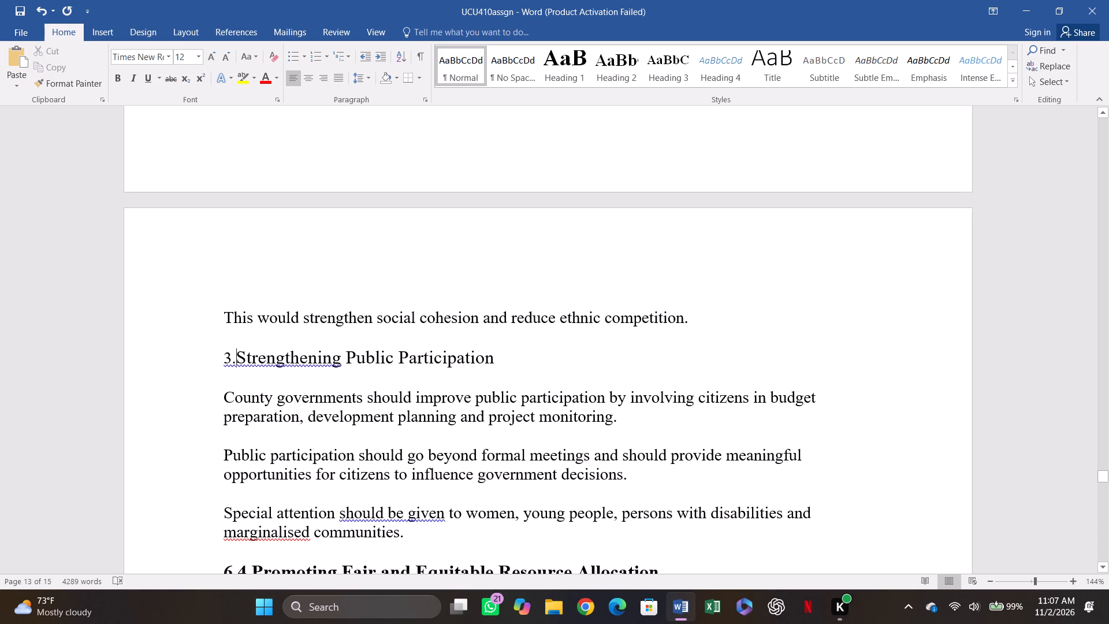
click(236, 362)
key(space)
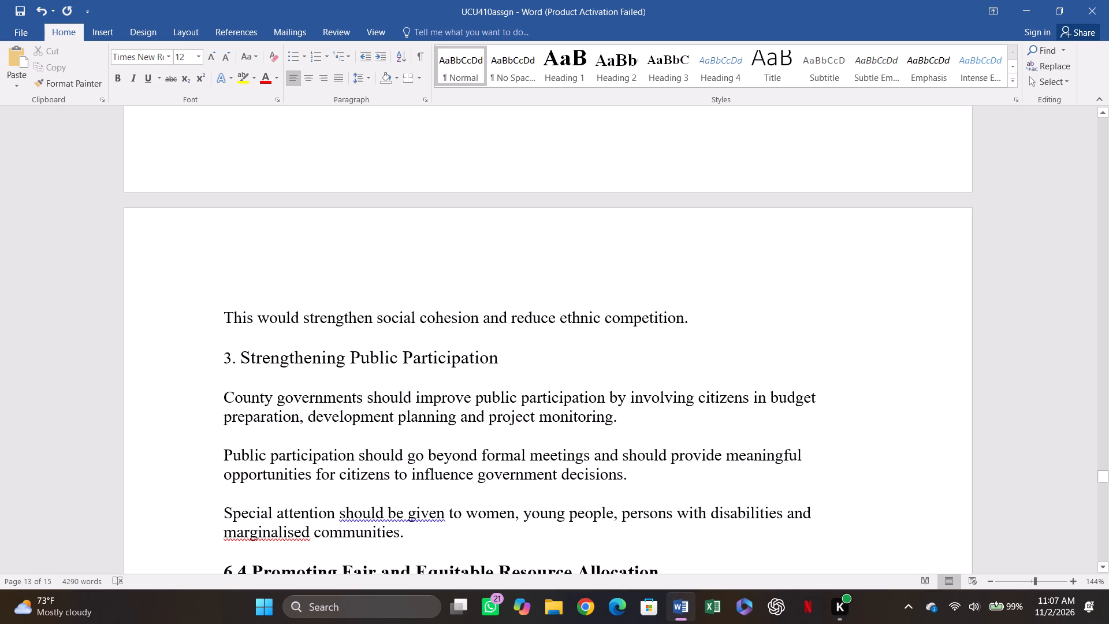
Make the entire "3. Strengthening Public Participation" subheading bold, including its number.
scroll(507, 346, down, 1)
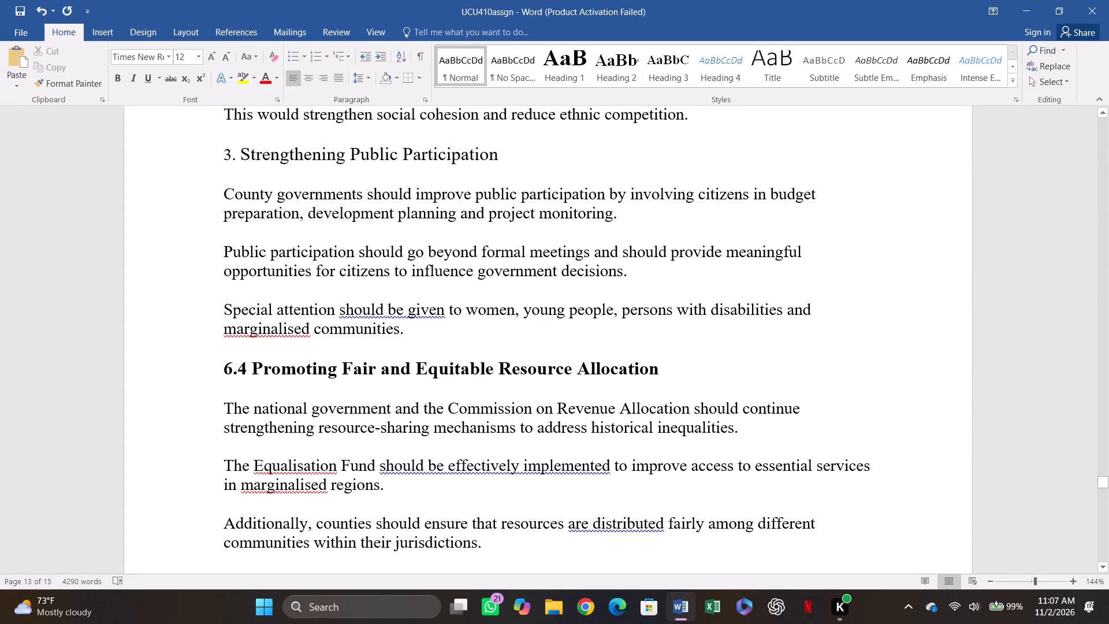
drag(222, 151, 229, 151)
drag(229, 151, 471, 151)
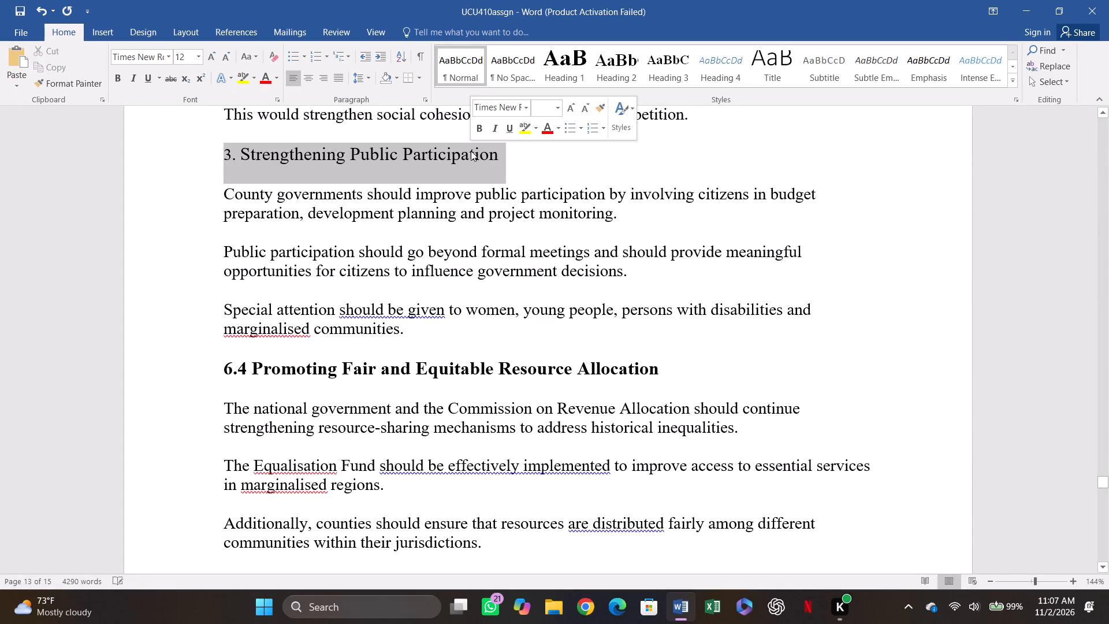
click(485, 124)
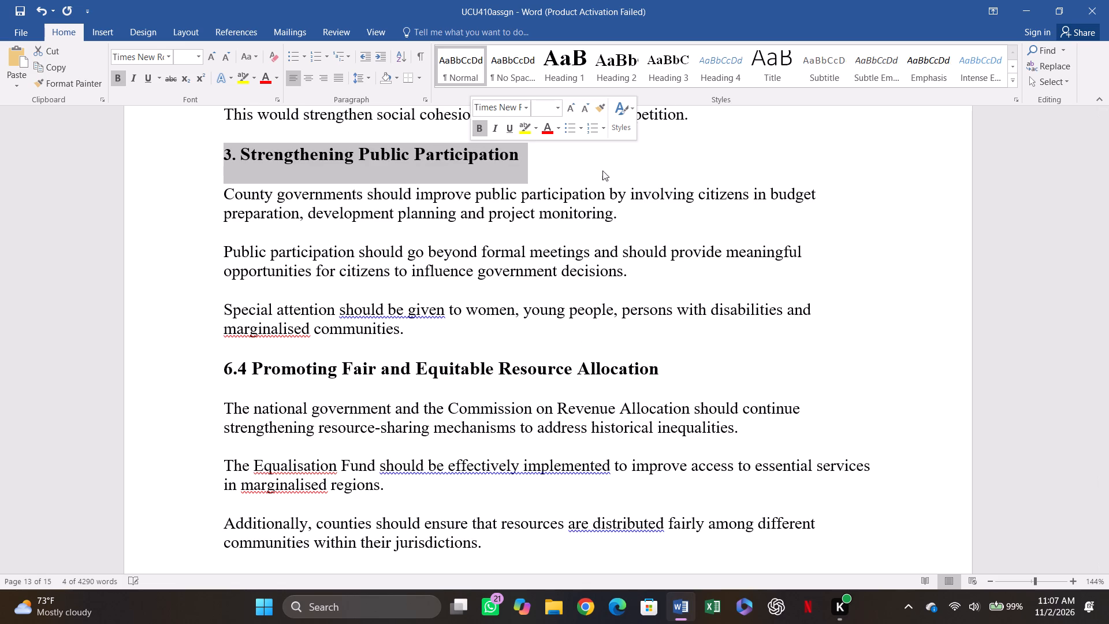
click(661, 169)
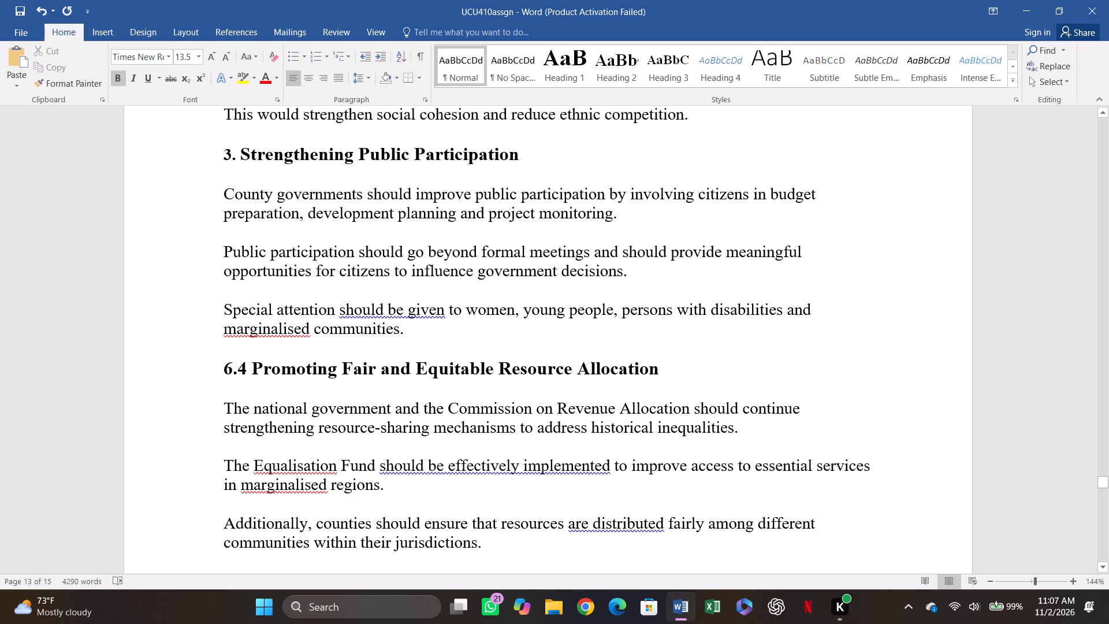
Change the British spelling to "marginalized" in the special attention paragraph under the public participation subheading.
click(293, 330)
key(BackSpace)
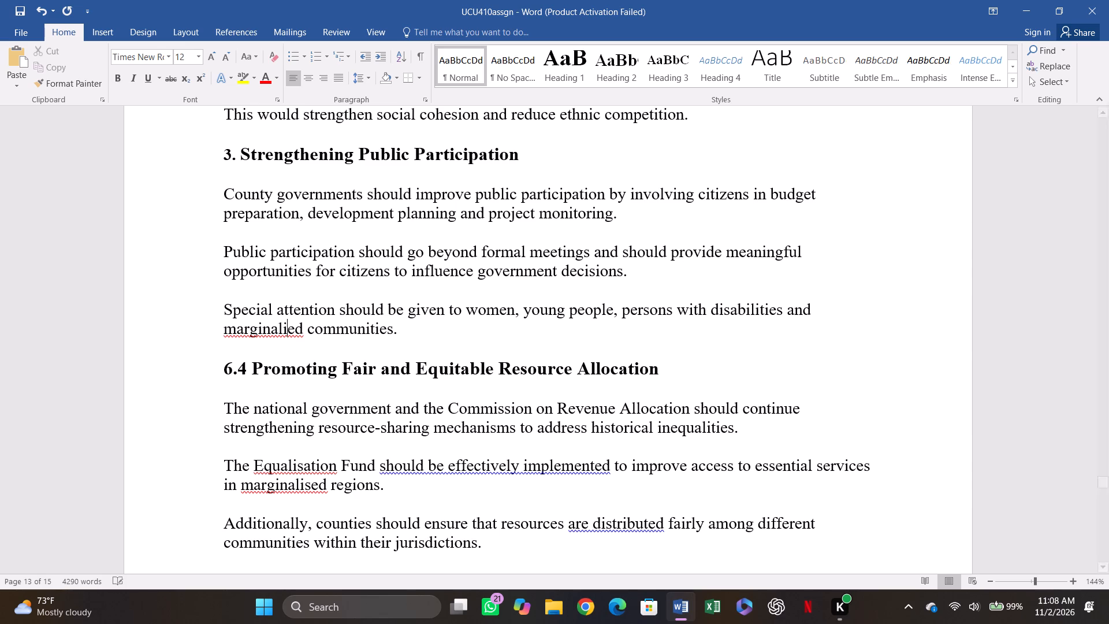
key(z)
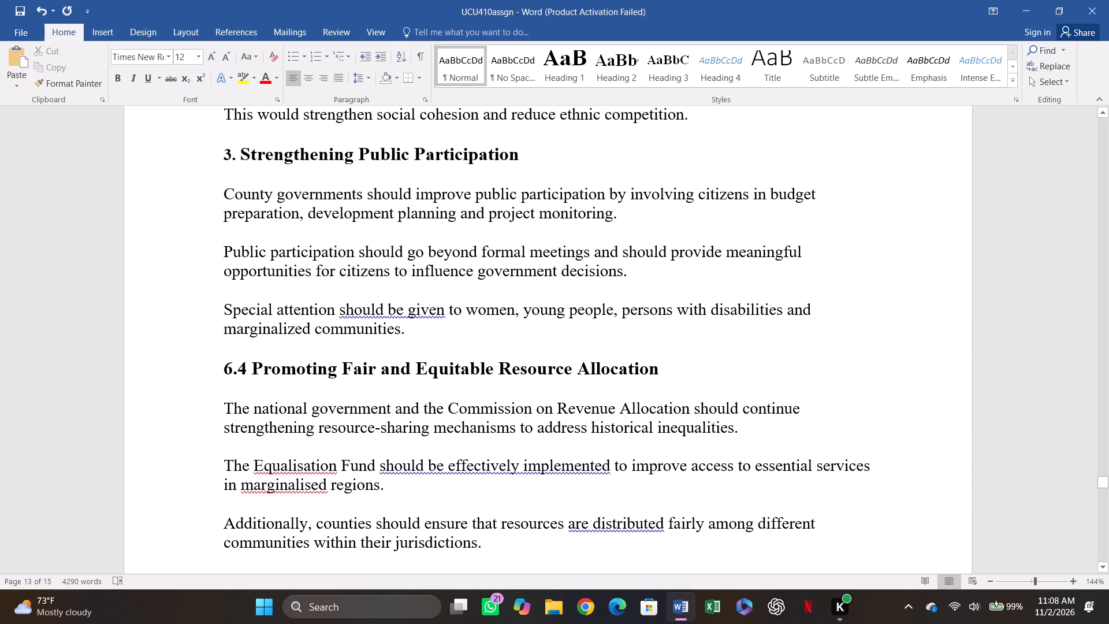
After "marginalized communities.", start a new sentence reading "Our Kenyan government has made this possible by introducing the seat of Women Rep".
click(407, 332)
key(space)
key(shift+t)
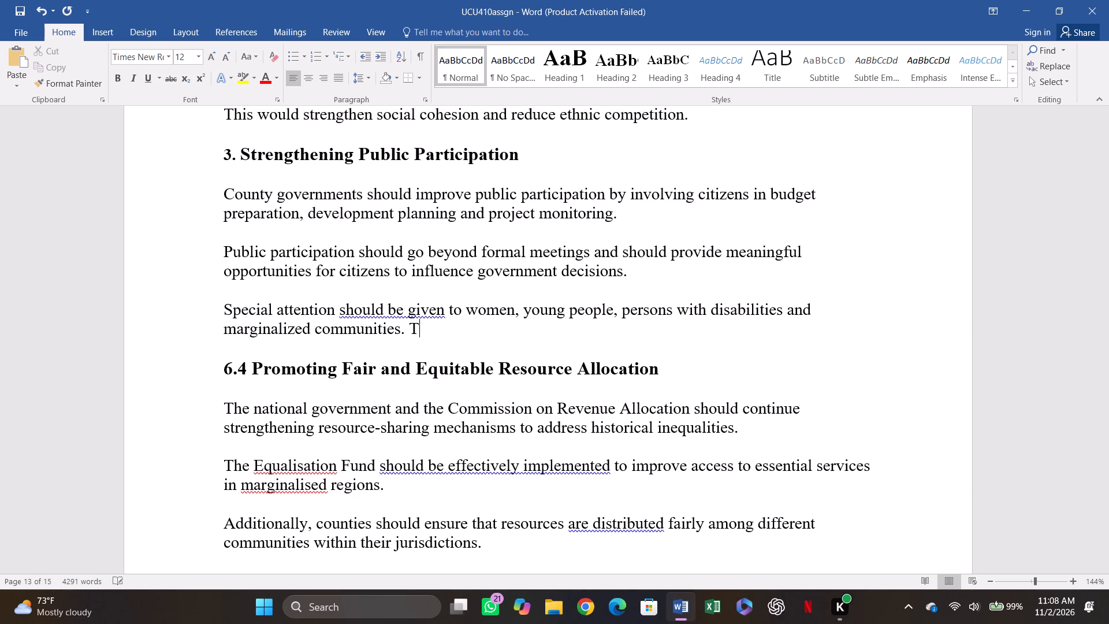
text(he kent)
key(BackSpace)
key(BackSpace)
key(BackSpace)
key(BackSpace)
key(BackSpace)
key(BackSpace)
key(BackSpace)
key(BackSpace)
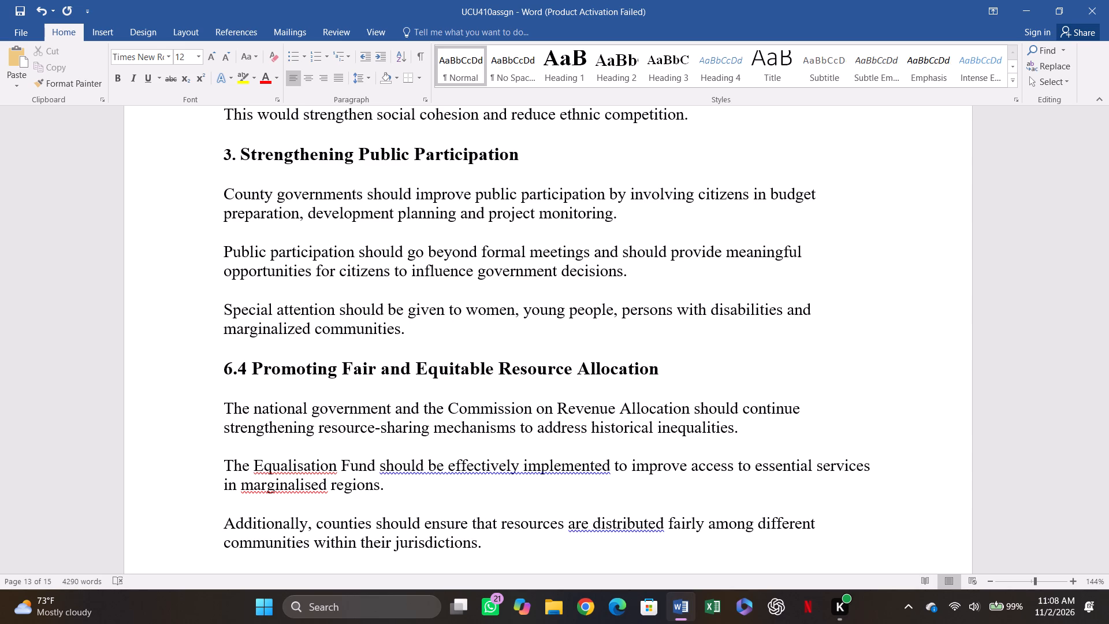
key(shift+o)
text(ur)
key(space)
text(Kenyan)
key(space)
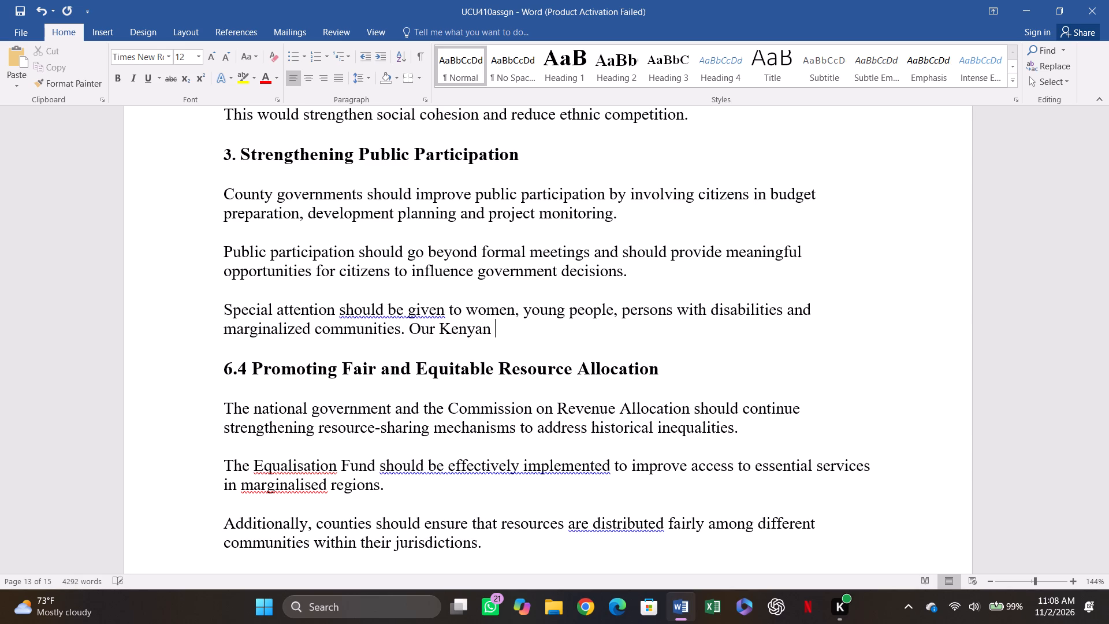
text(government)
key(space)
text(has made)
key(space)
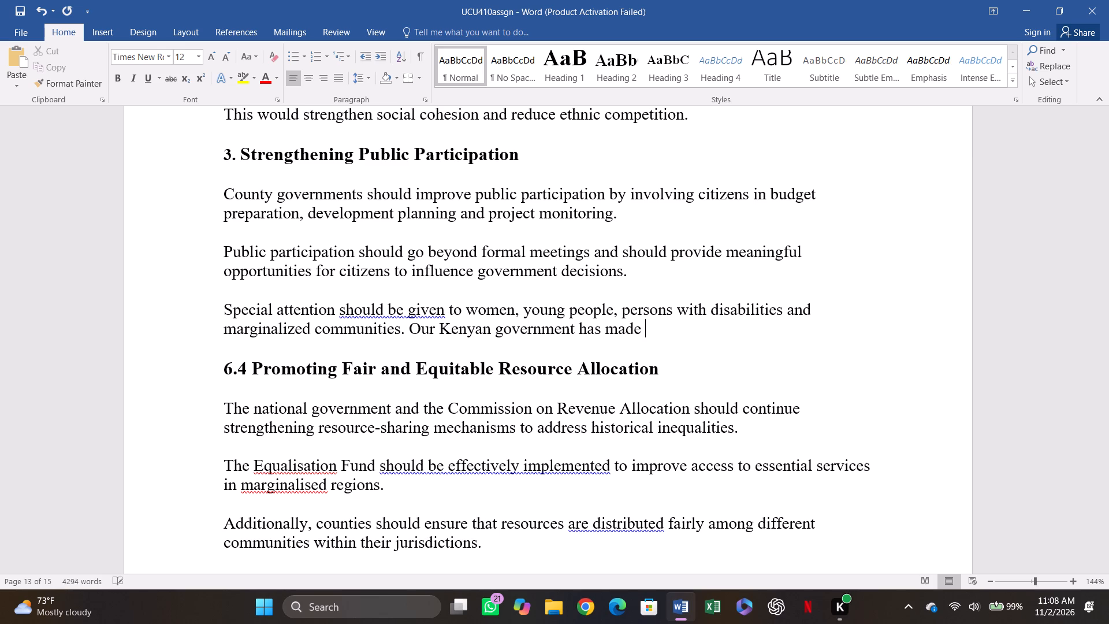
text(this)
key(space)
text(possible by introducing the)
key(space)
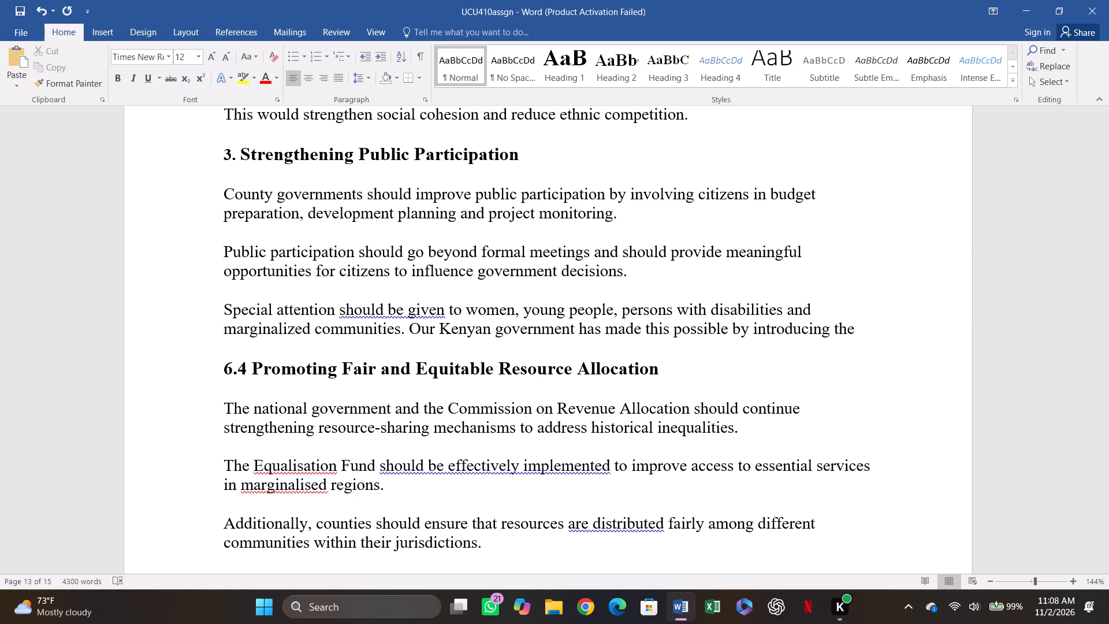
text(seat)
key(space)
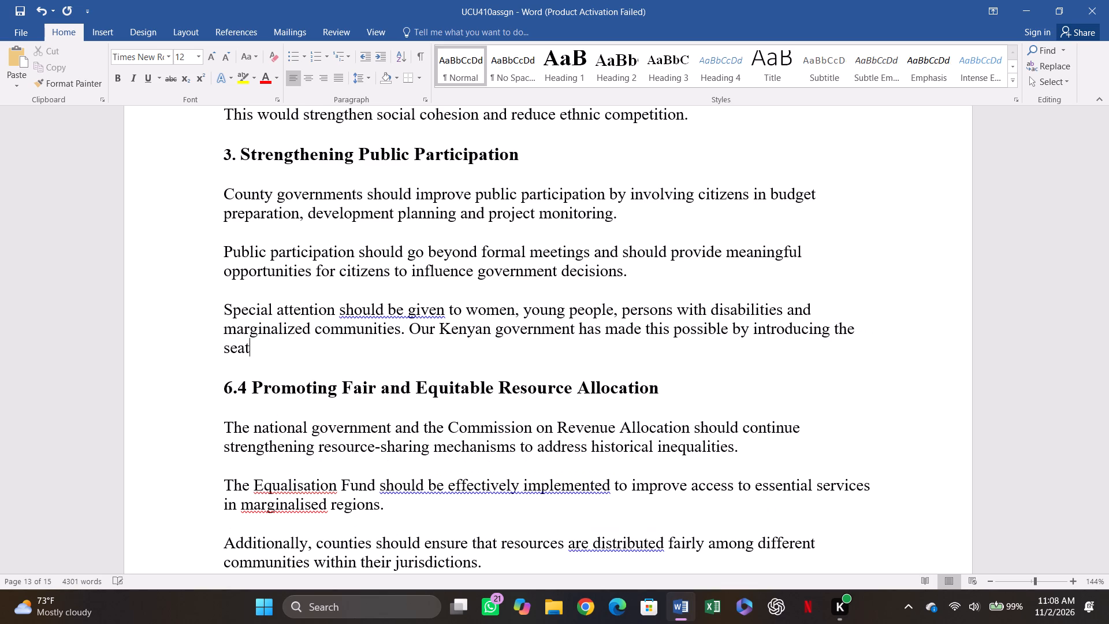
text(of)
key(space)
text(Women)
key(space)
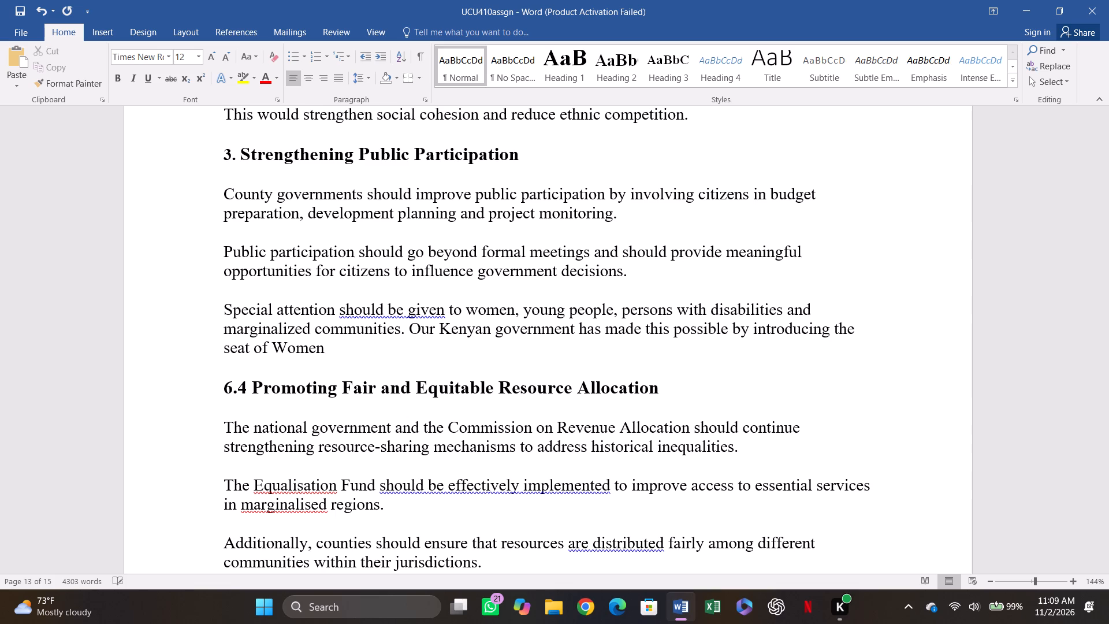
key(r)
key(BackSpace)
text(Re)
text(p)
key(space)
Complete the new Kenyan government sentence with "and also giving leaders with disability a seat in parliament.".
text(and also)
key(space)
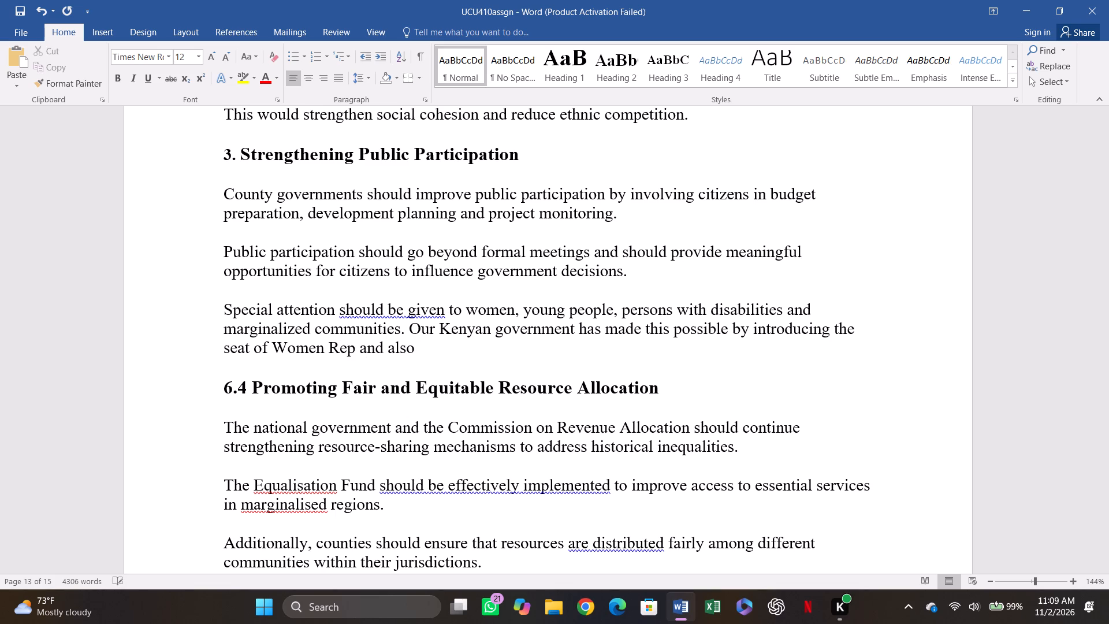
text(giving theb)
key(BackSpace)
key(BackSpace)
key(BackSpace)
key(BackSpace)
text(leaders wih)
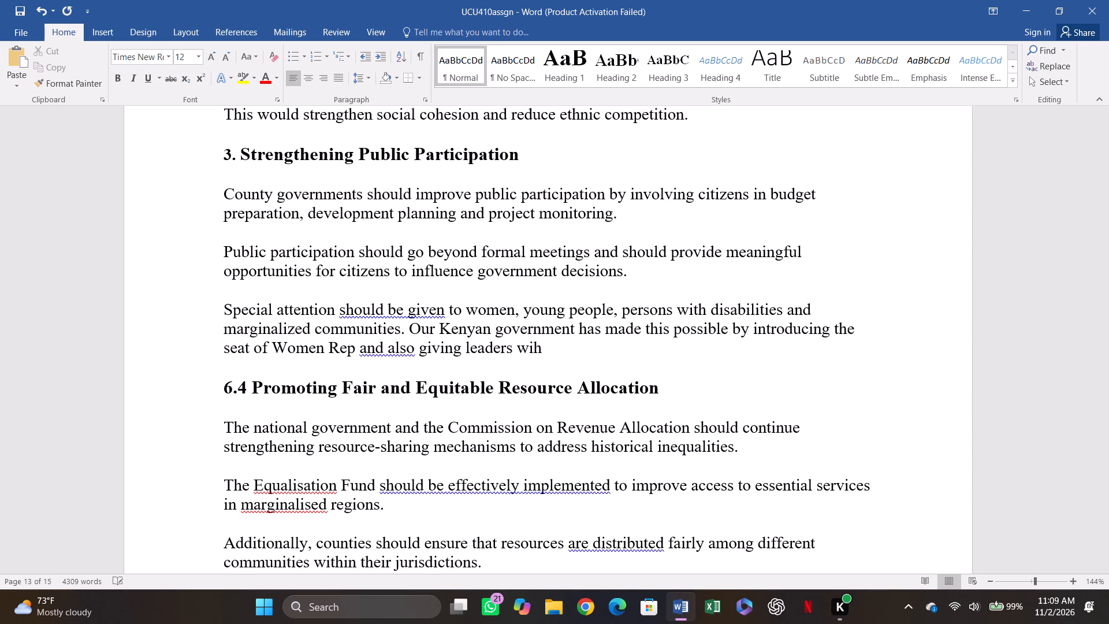
key(BackSpace)
text(th disability a seat in)
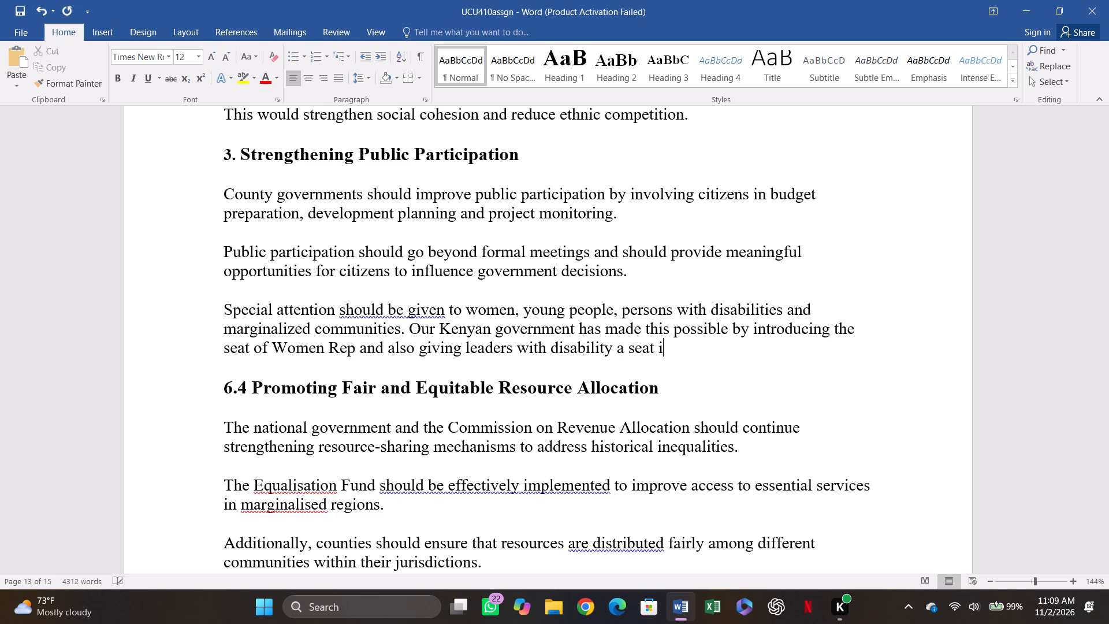
key(space)
text(pa)
text(rliament)
key(period)
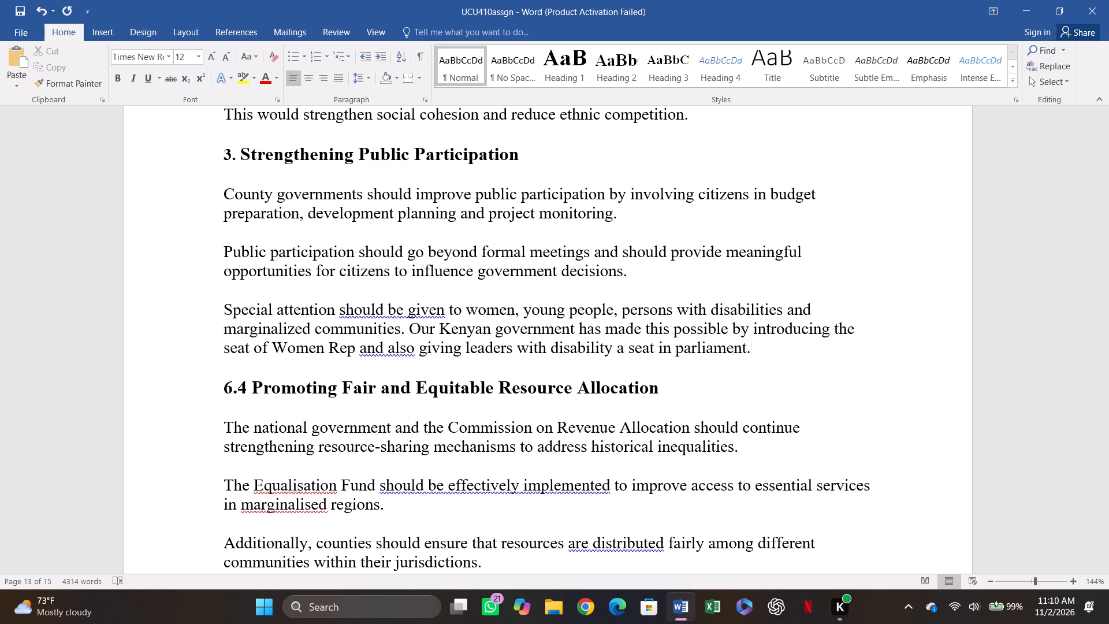
Change the spellings to "Equalization" and "marginalized" in the fund sentence under the resource allocation subheading.
scroll(490, 307, down, 1)
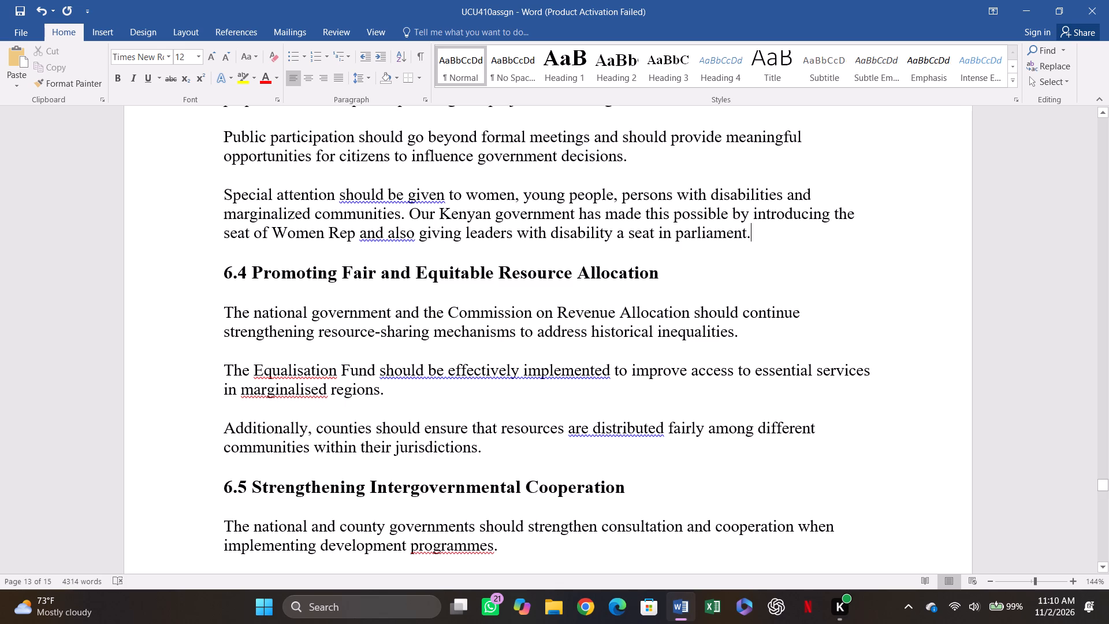
click(302, 372)
key(BackSpace)
key(z)
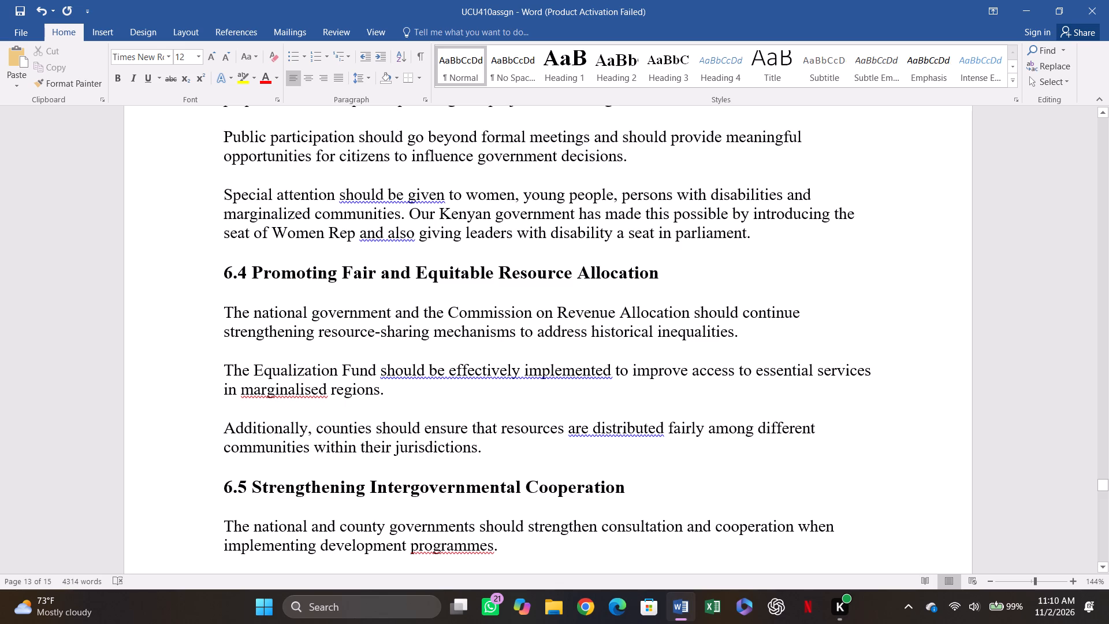
click(310, 393)
key(BackSpace)
key(z)
scroll(310, 393, down, 1)
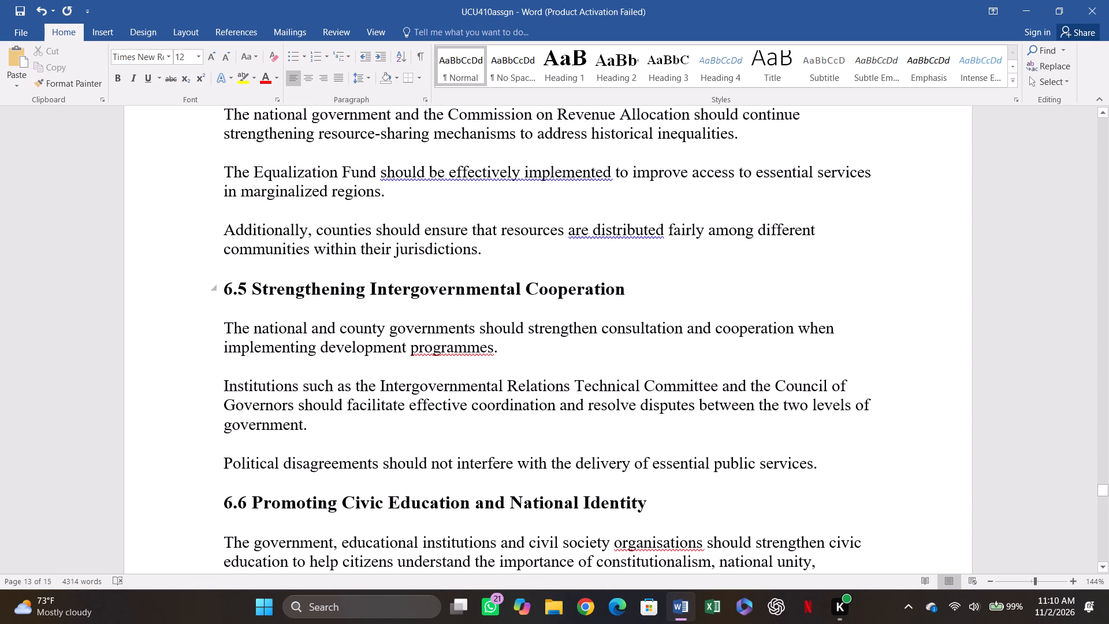
Replace the number of the "6.5 Strengthening Intergovernmental Cooperation" heading with a bold "5.".
scroll(615, 277, down, 1)
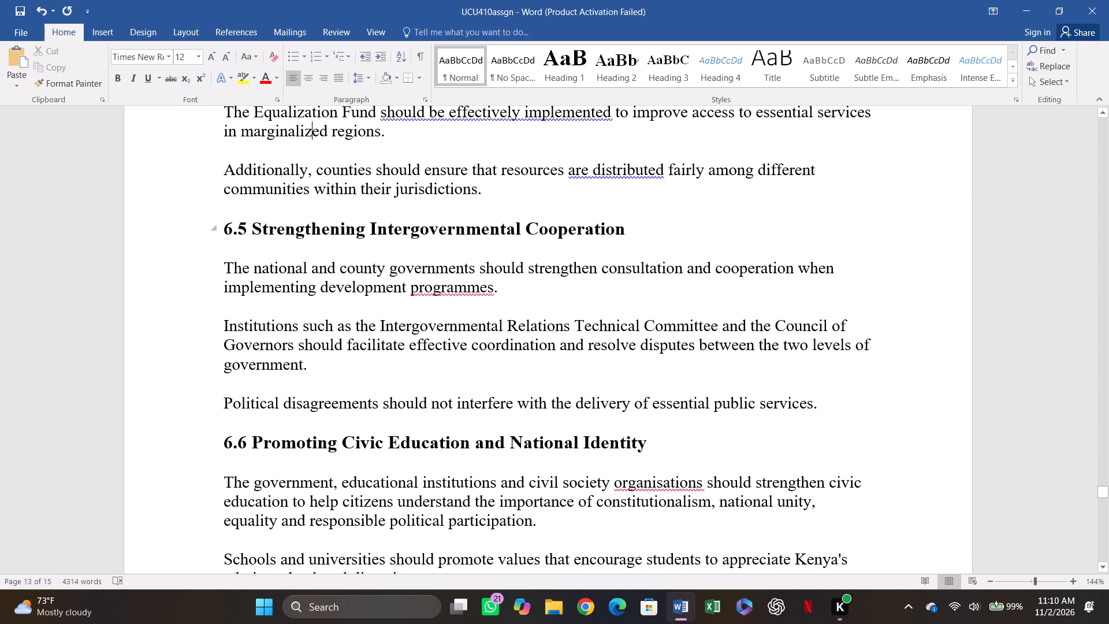
click(255, 233)
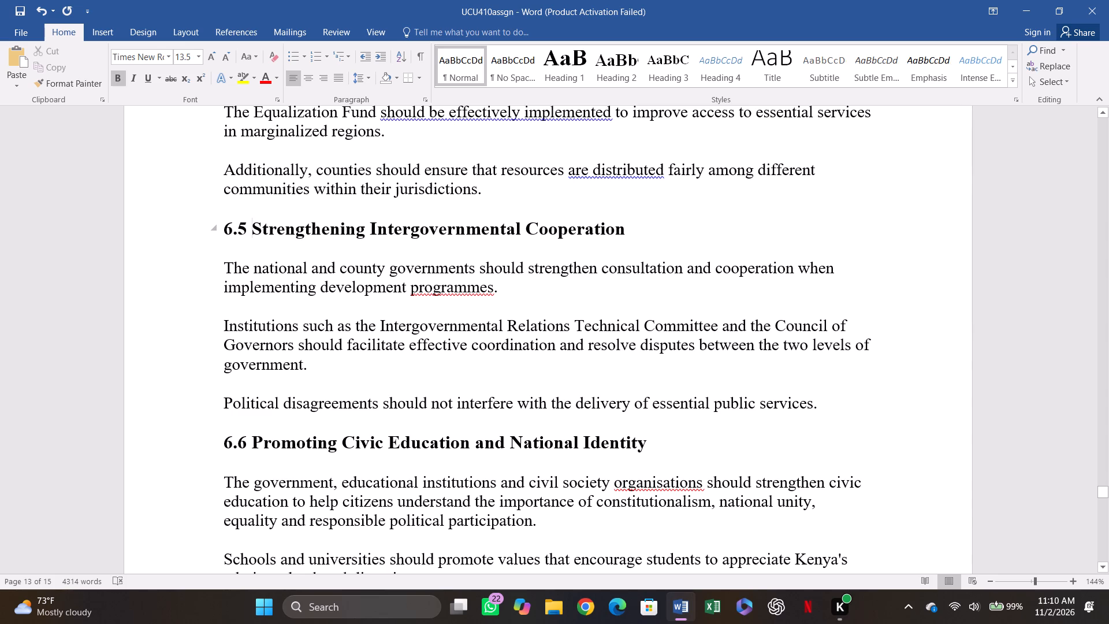
key(BackSpace)
key(BackSpace)
key(BackSpace)
key(BackSpace)
key(BackSpace)
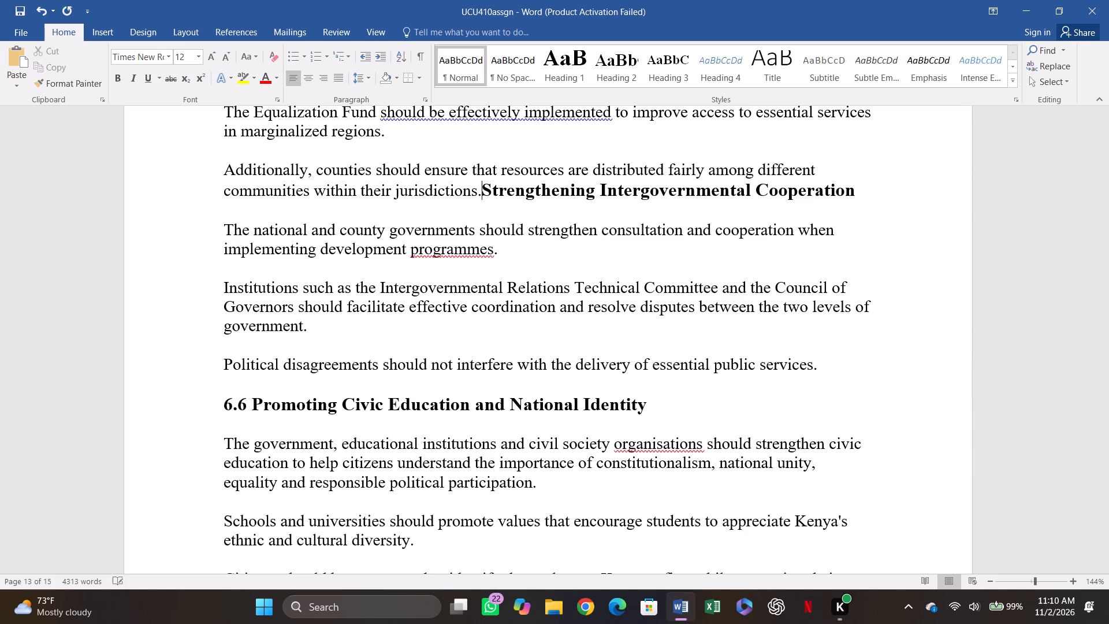
key(Return)
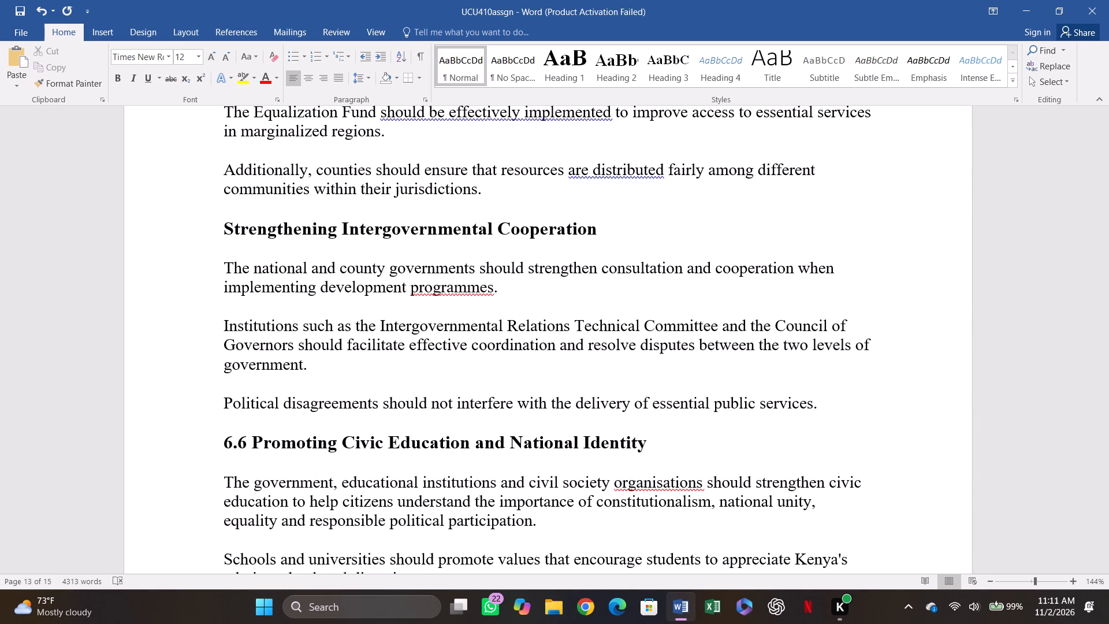
key(5)
key(BackSpace)
click(113, 81)
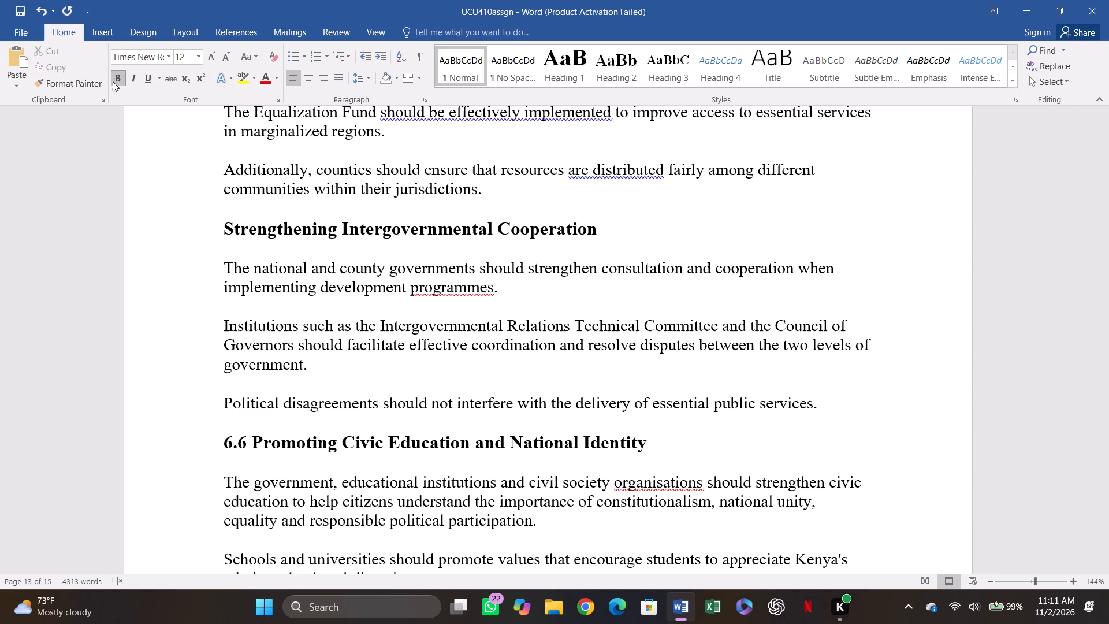
key(5)
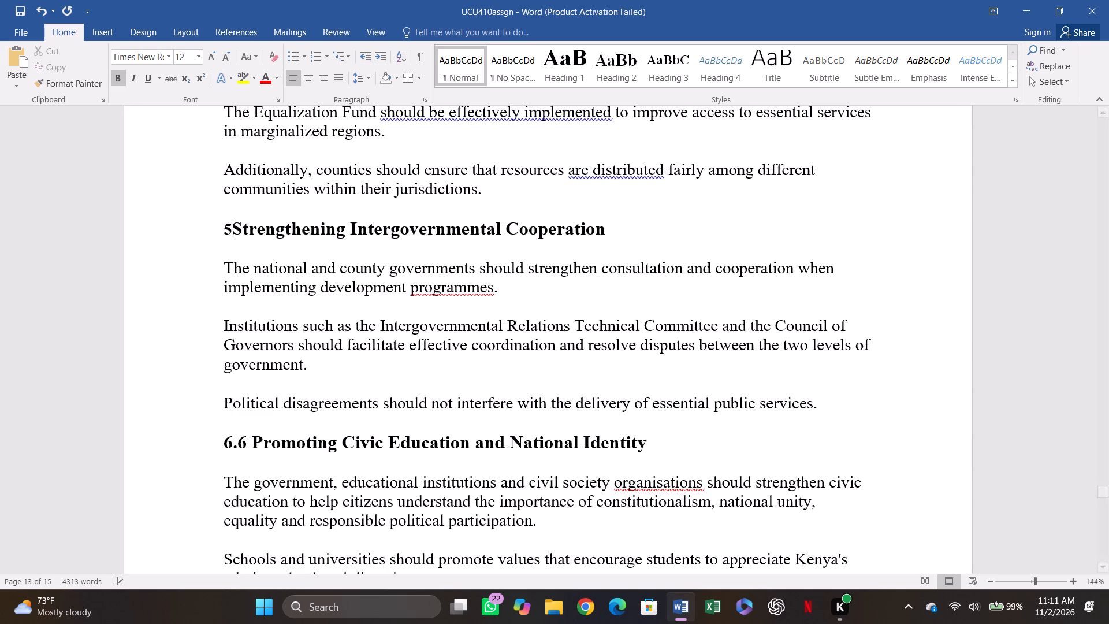
key(period)
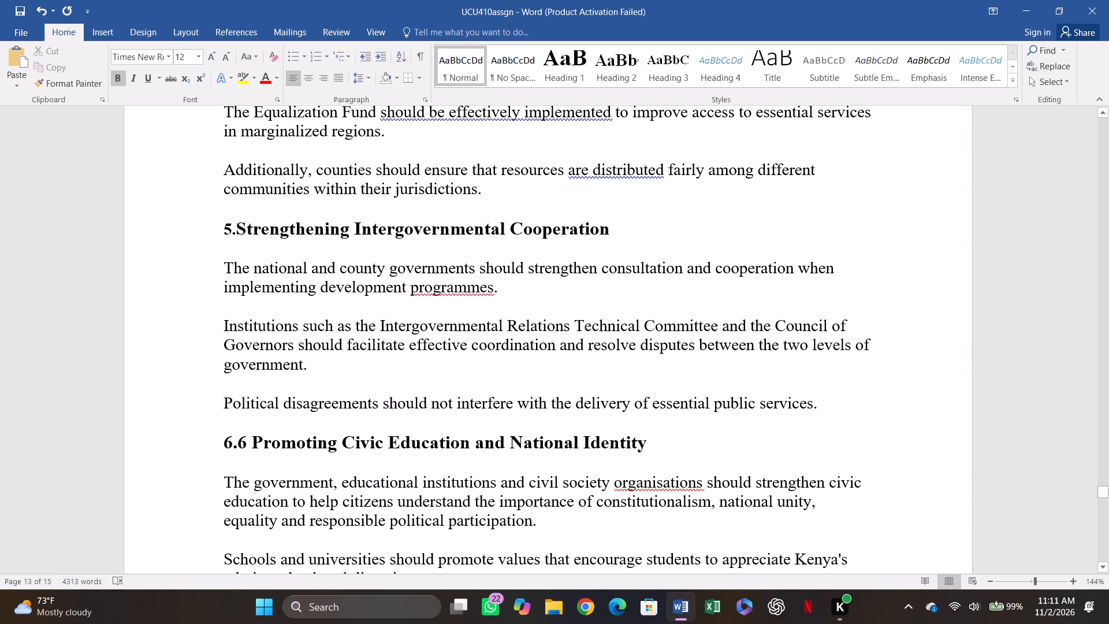
Change the British spelling to "programs" in the first paragraph under the intergovernmental cooperation heading.
click(493, 290)
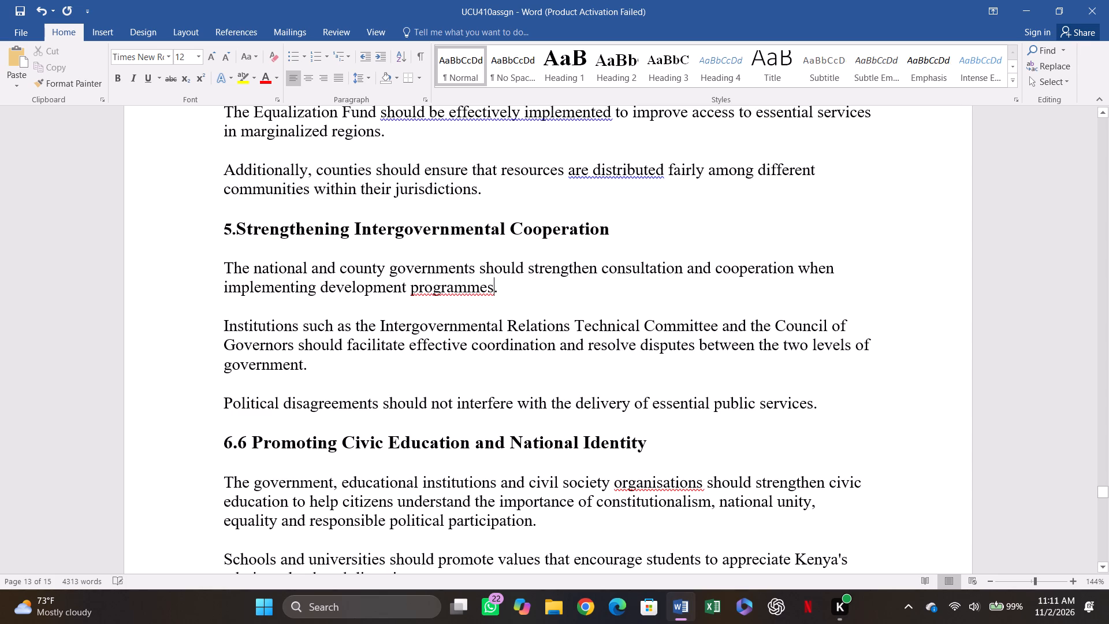
key(BackSpace)
key(BackSpace)
key(BackSpace)
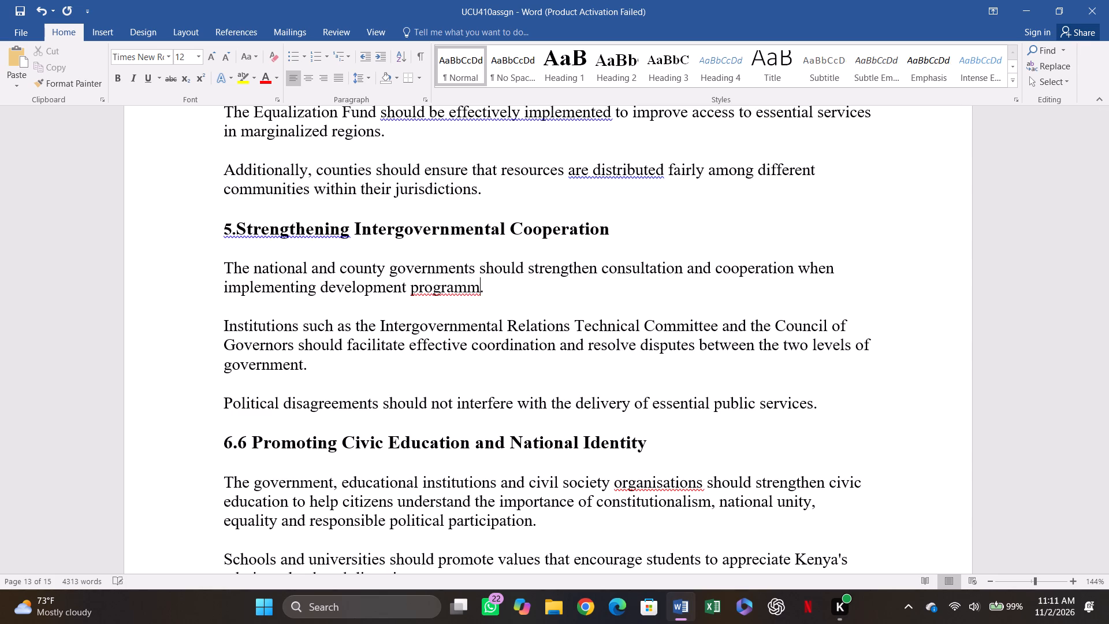
key(s)
Insert a space after "5." in the Strengthening Intergovernmental Cooperation heading.
scroll(564, 300, down, 1)
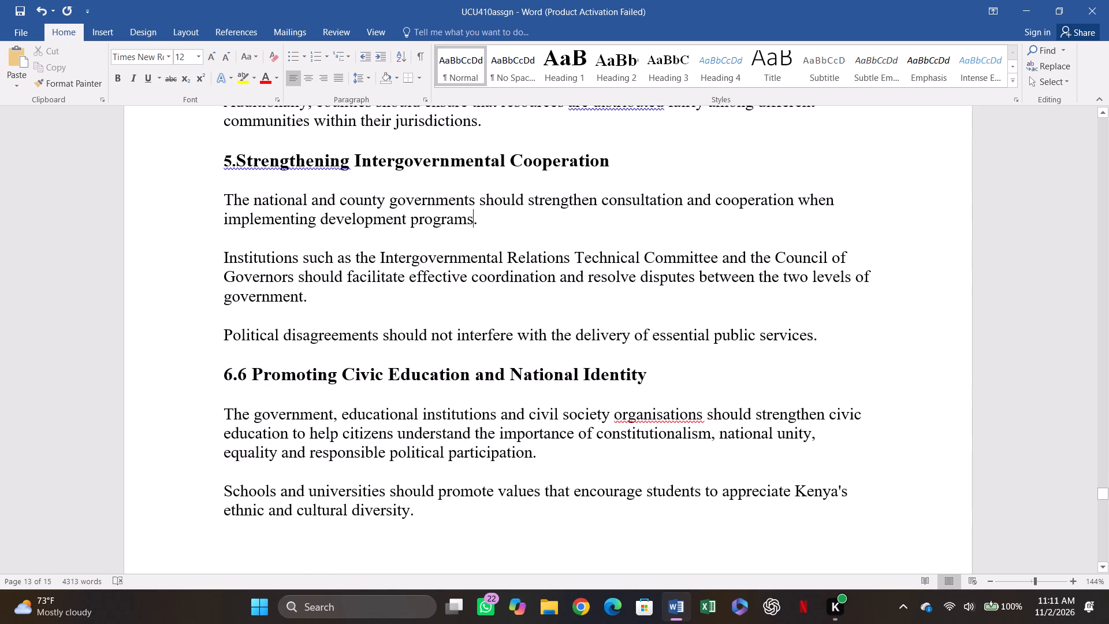
click(236, 162)
key(space)
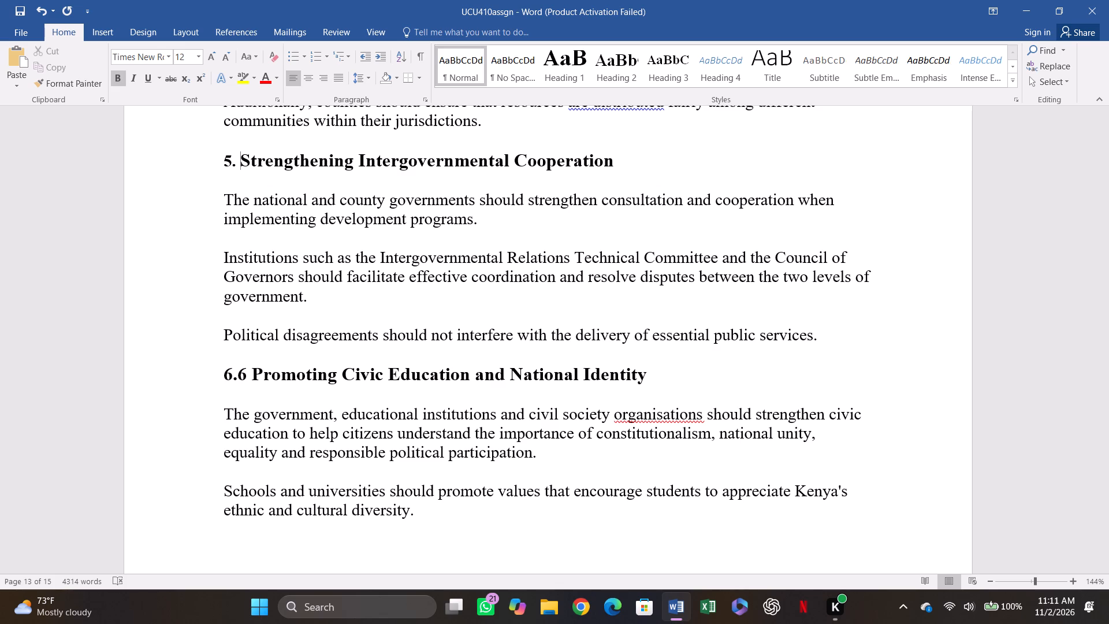
Change the British spelling to "organizations" in the first paragraph under the civic education and national identity heading.
click(662, 414)
key(BackSpace)
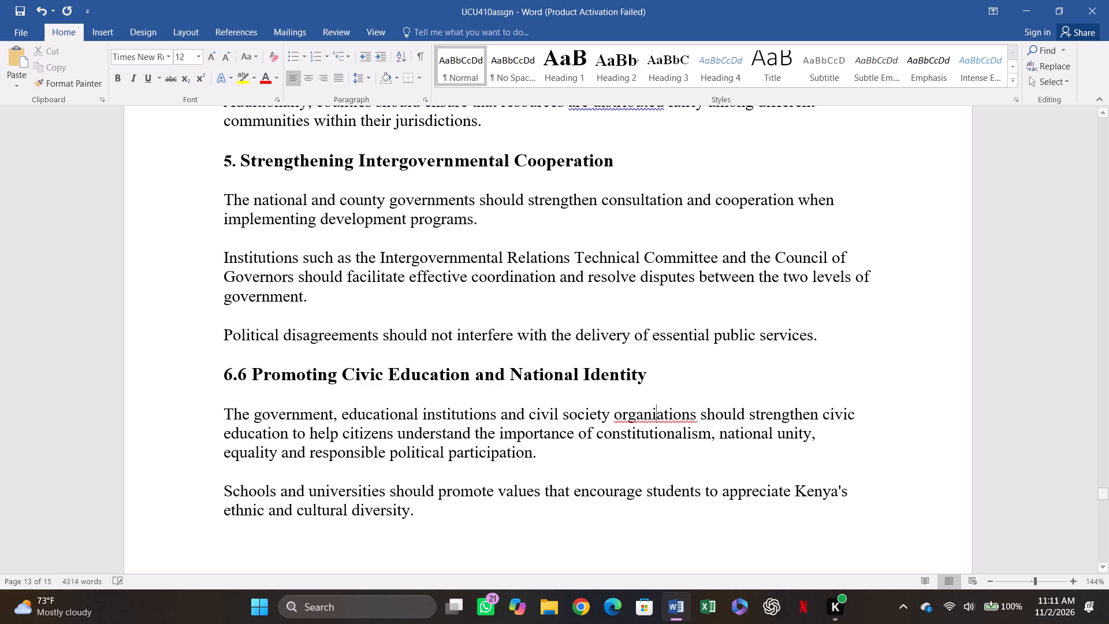
key(z)
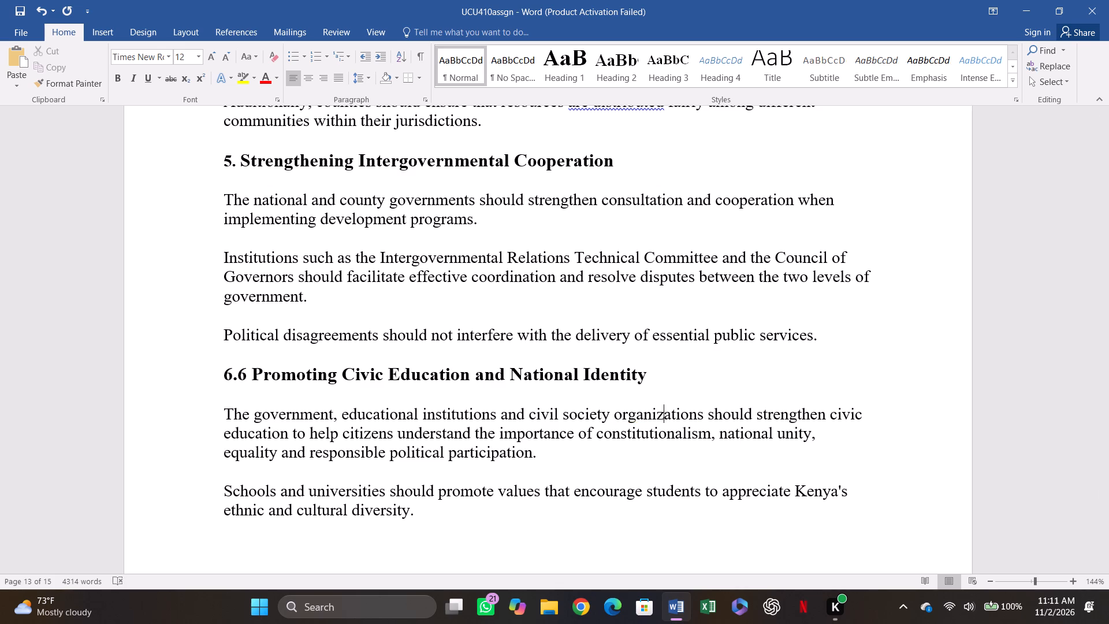
Replace the number of the "6.6 Promoting Civic Education and National Identity" heading with a bold "6." followed by a space.
click(252, 376)
key(BackSpace)
key(BackSpace)
key(BackSpace)
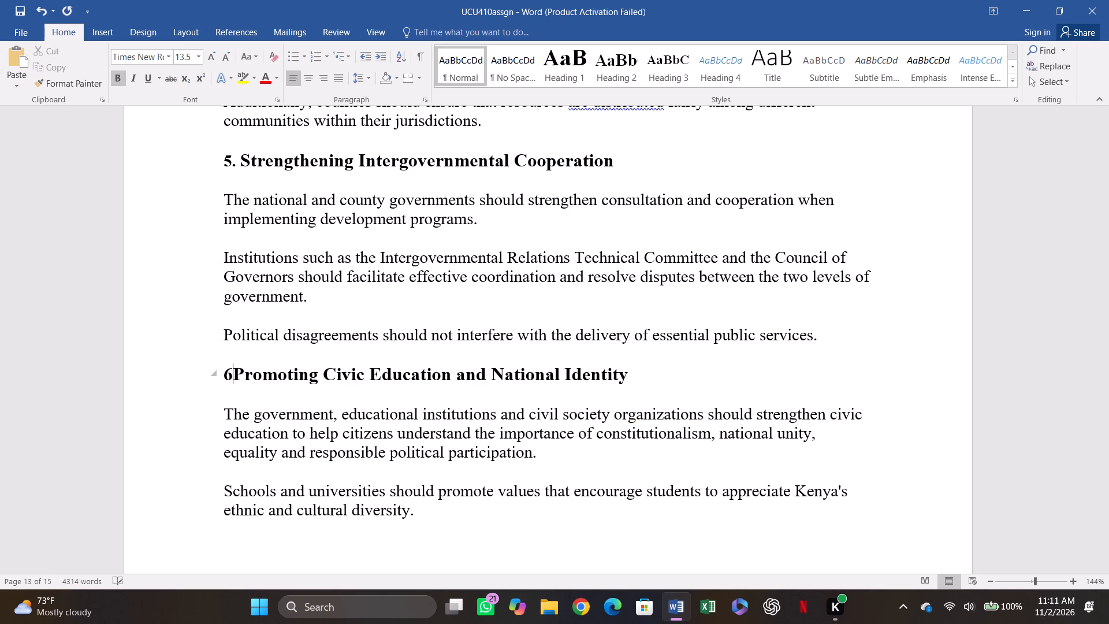
key(BackSpace)
key(BackSpace)
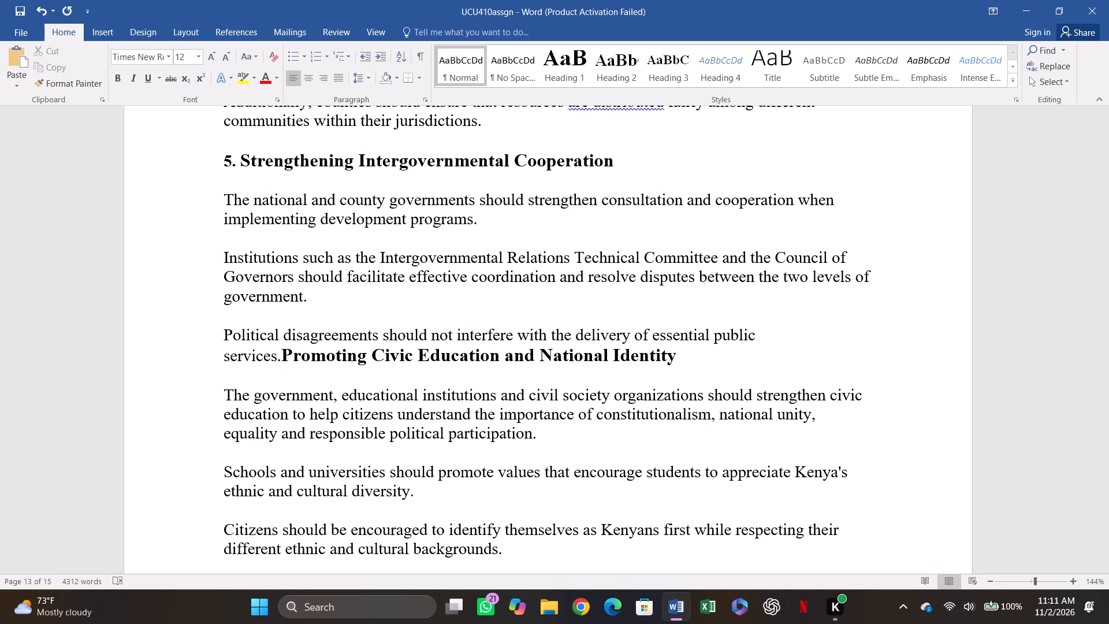
key(Return)
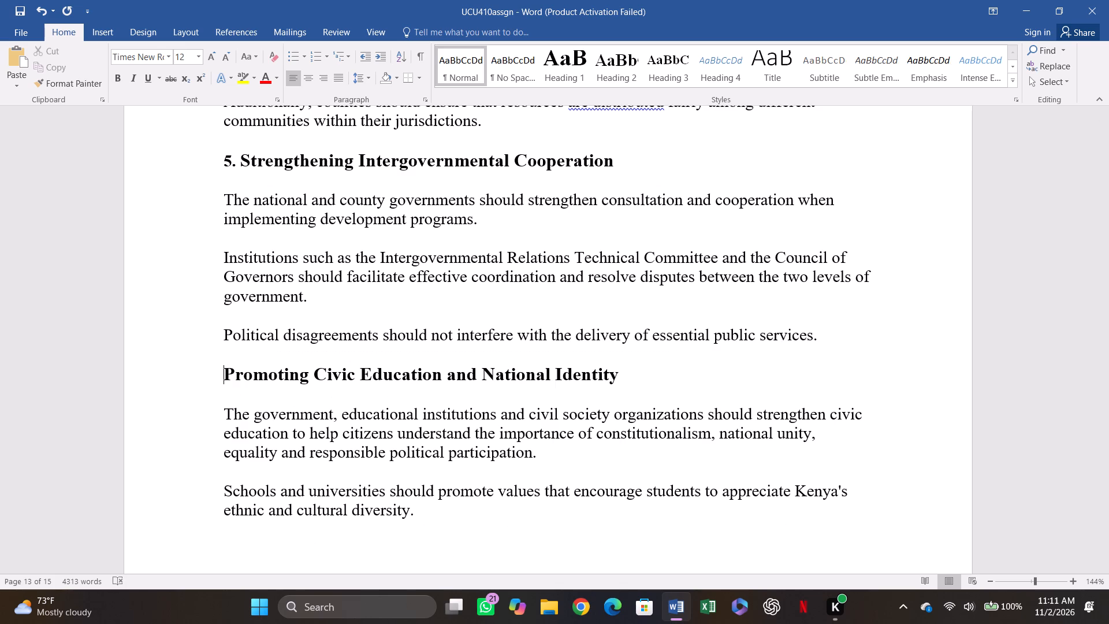
click(116, 76)
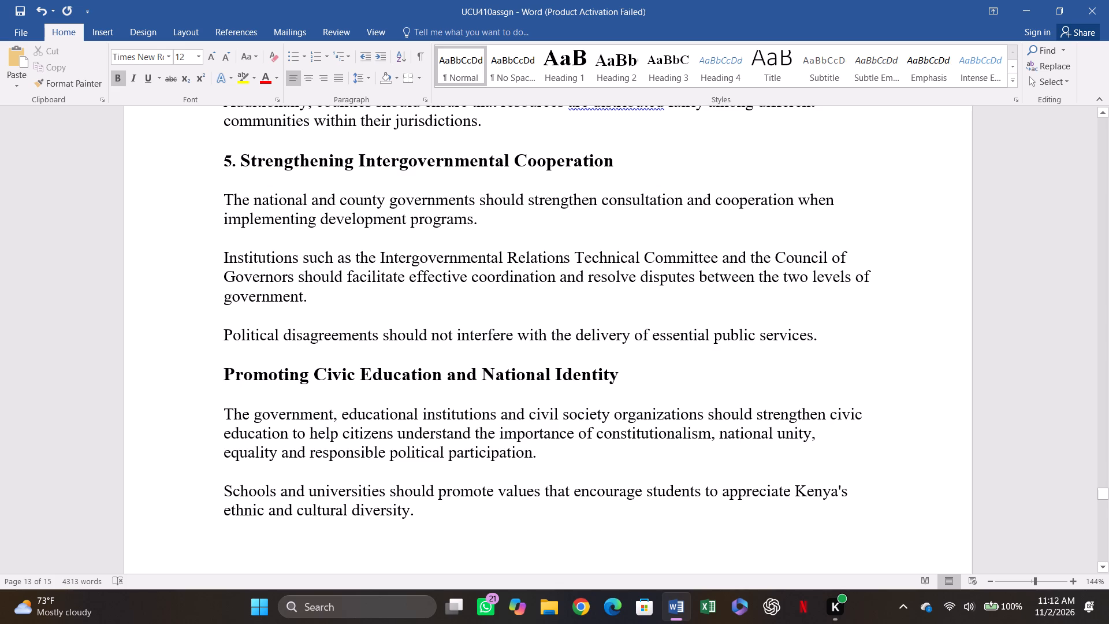
key(6)
key(period)
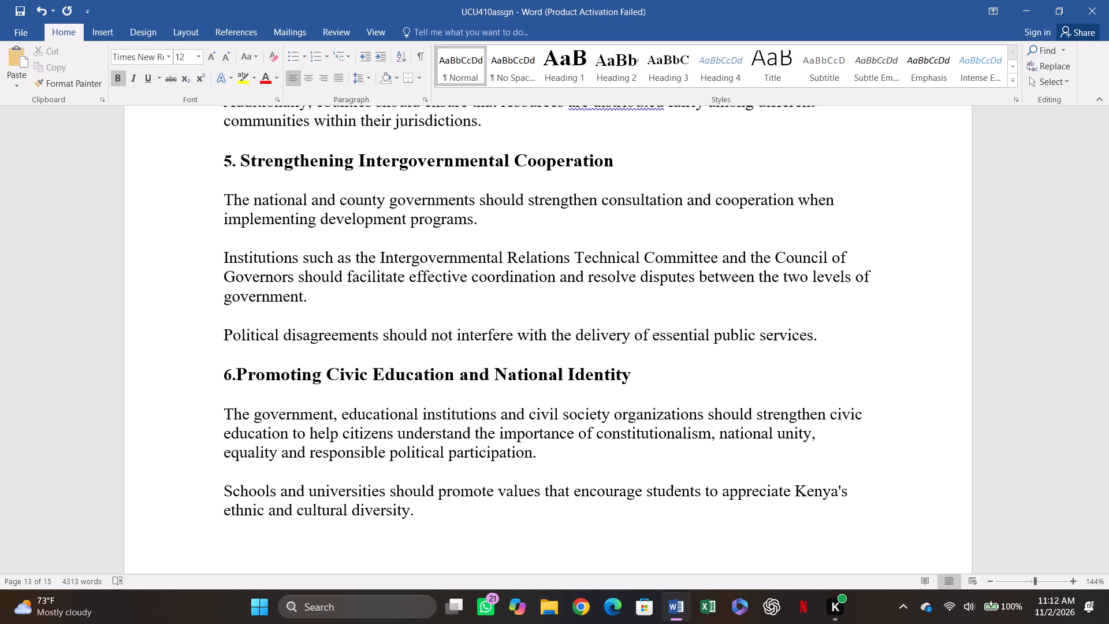
scroll(259, 447, down, 1)
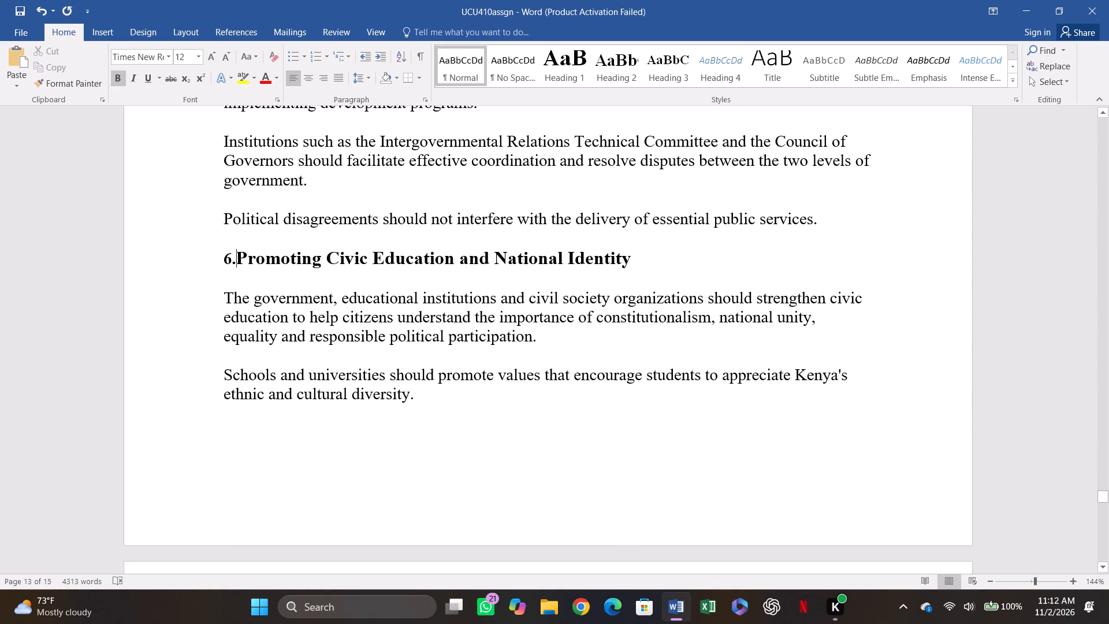
key(space)
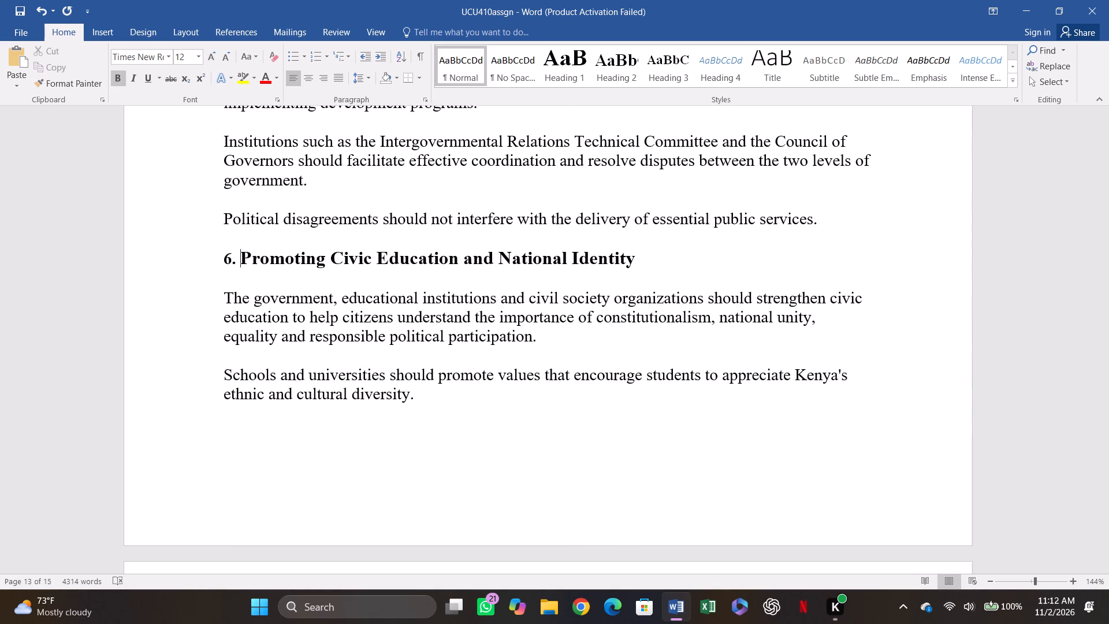
Join the "Citizens should be encouraged" paragraph to the end of the "Schools and universities" paragraph, separated by a space.
scroll(273, 284, down, 1)
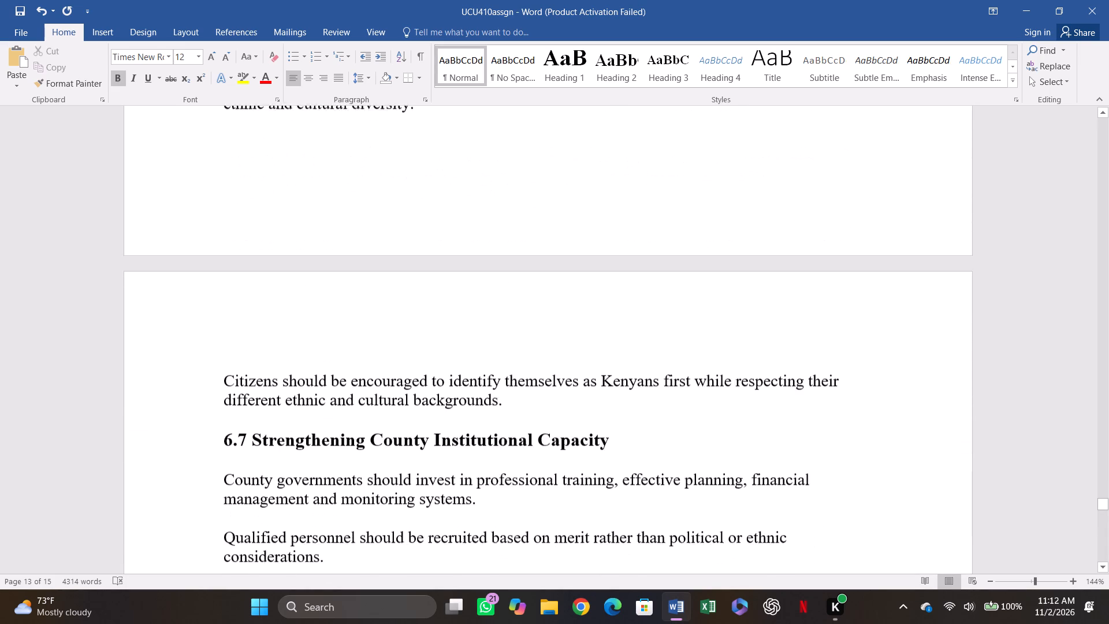
scroll(273, 284, down, 1)
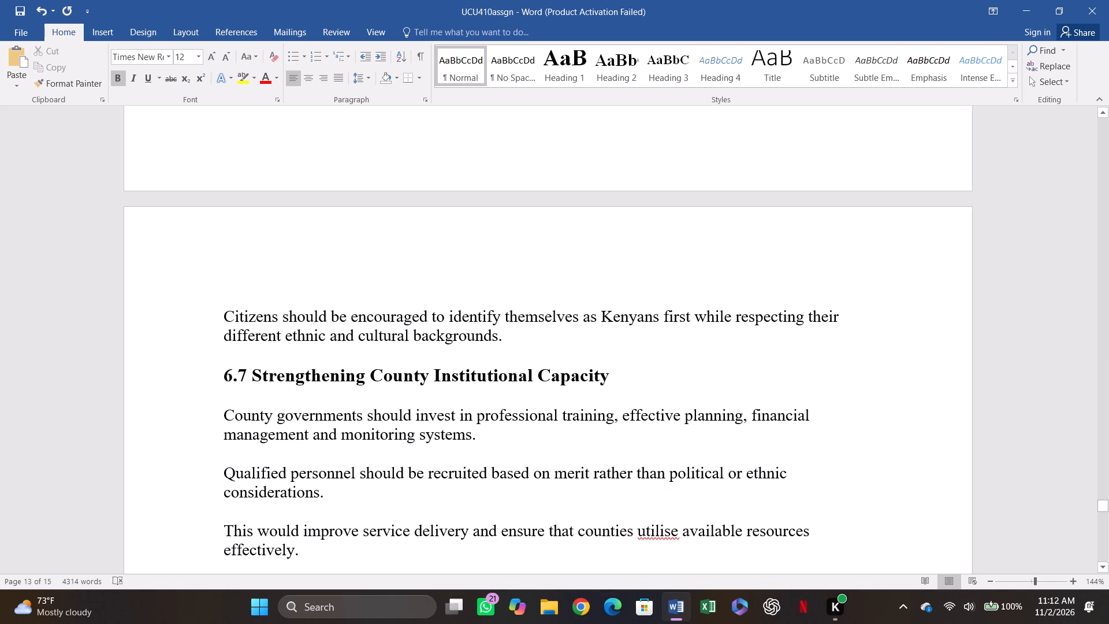
scroll(266, 166, right, 1)
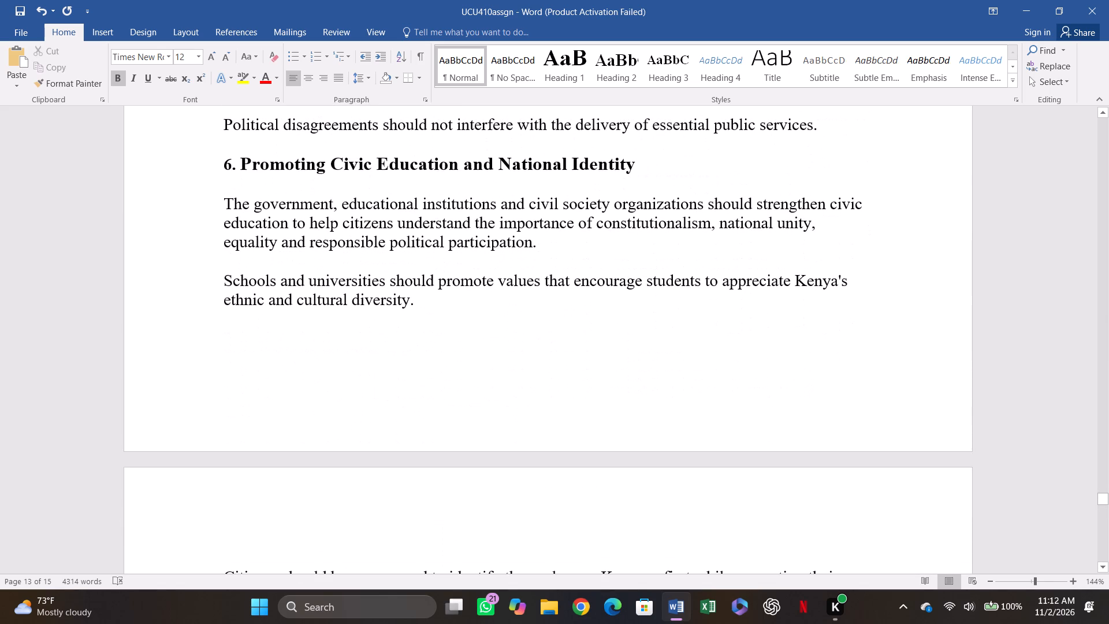
scroll(266, 166, right, 1)
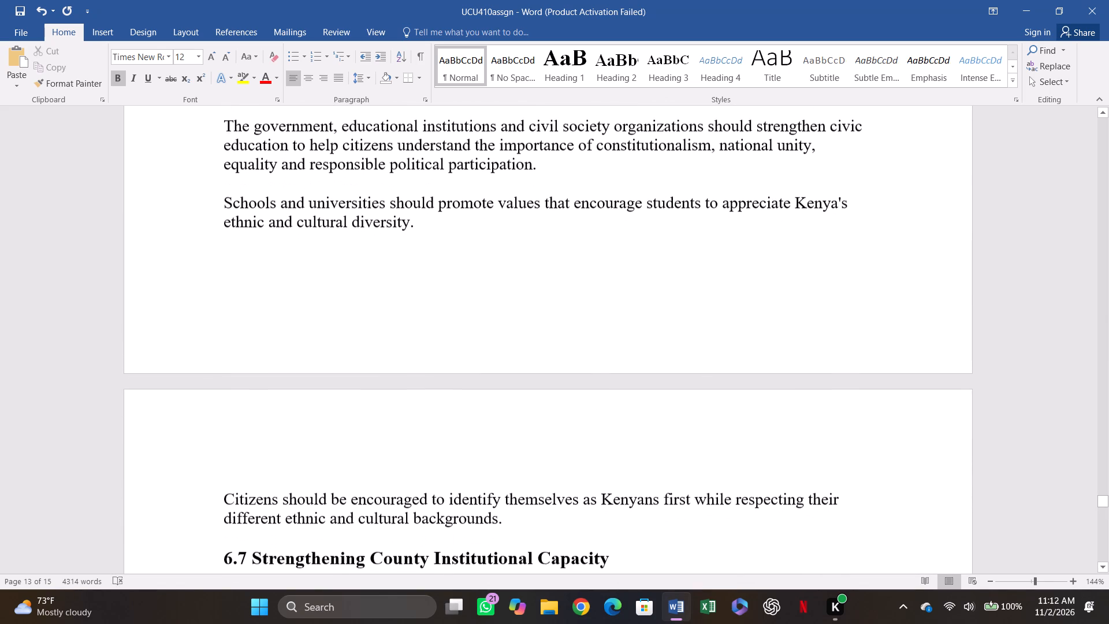
scroll(266, 166, right, 1)
scroll(262, 423, down, 1)
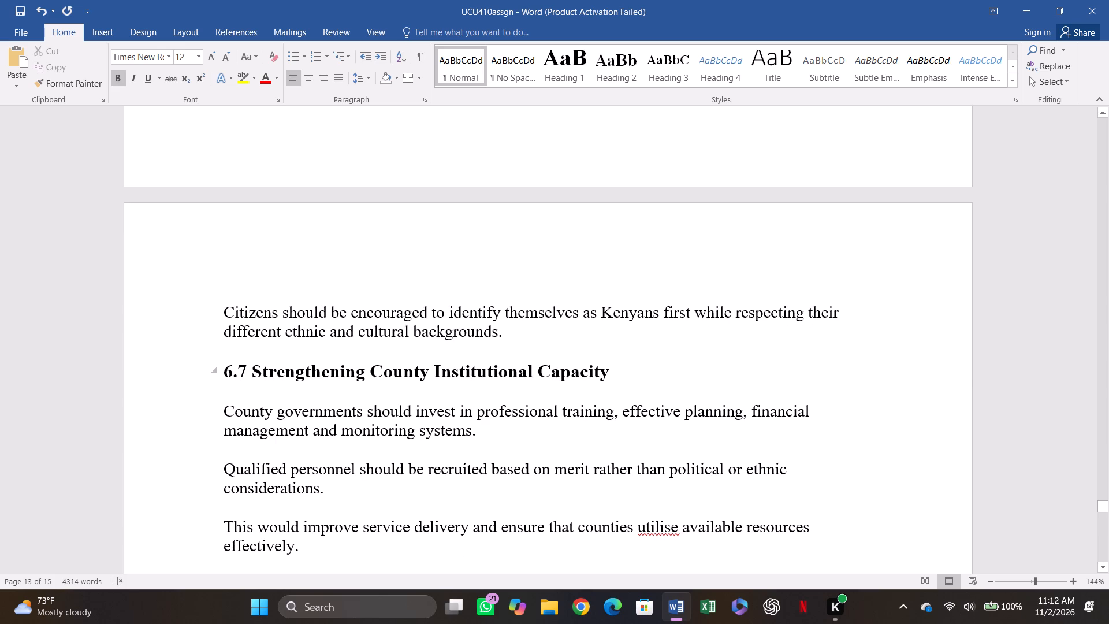
scroll(252, 369, up, 2)
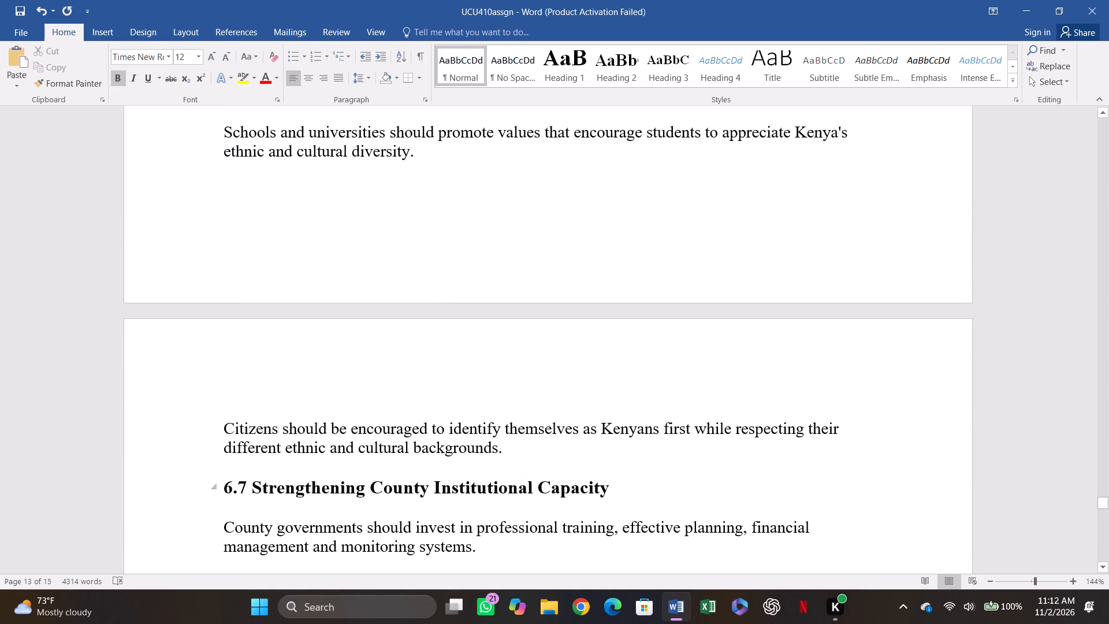
click(218, 429)
key(BackSpace)
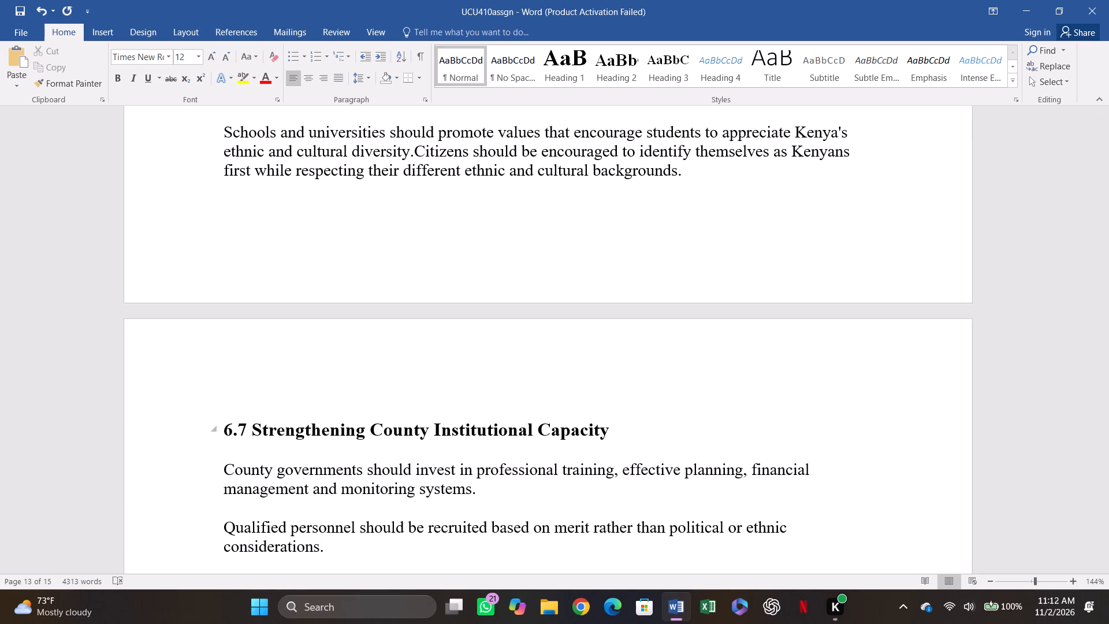
key(space)
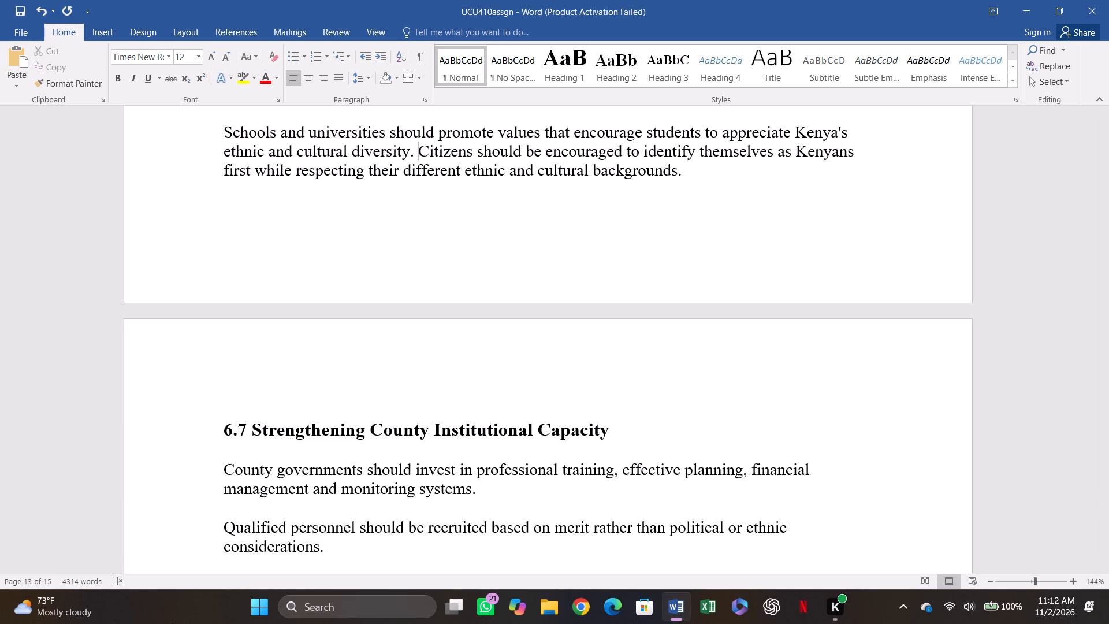
Replace the number of the "6.7 Strengthening County Institutional Capacity" heading with a bold "7.".
click(251, 429)
key(BackSpace)
key(BackSpace)
key(BackSpace)
key(BackSpace)
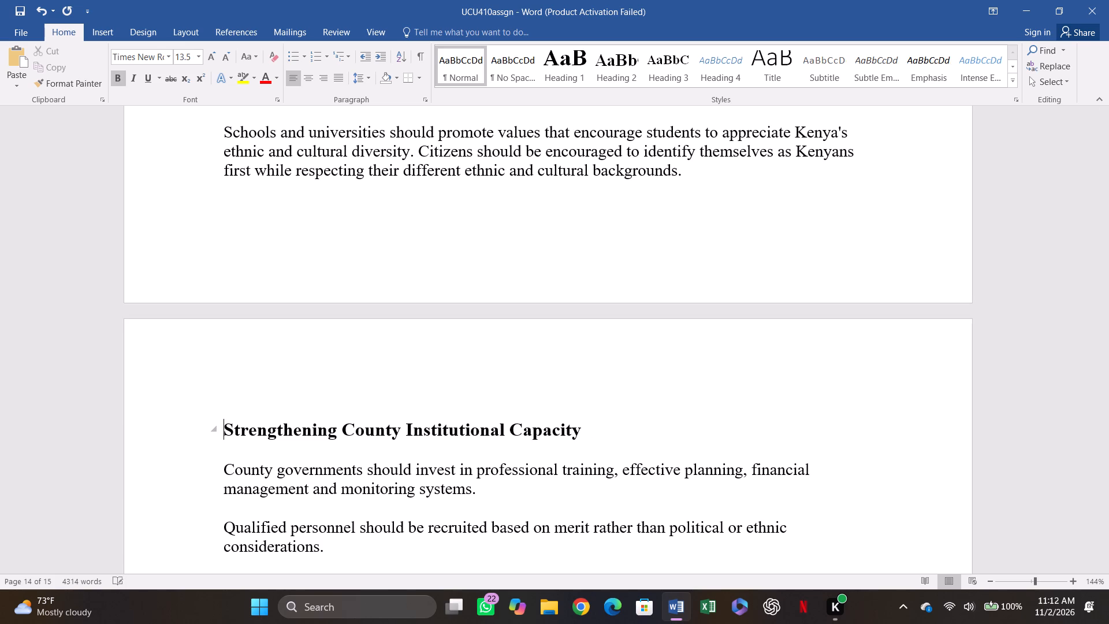
key(BackSpace)
key(Return)
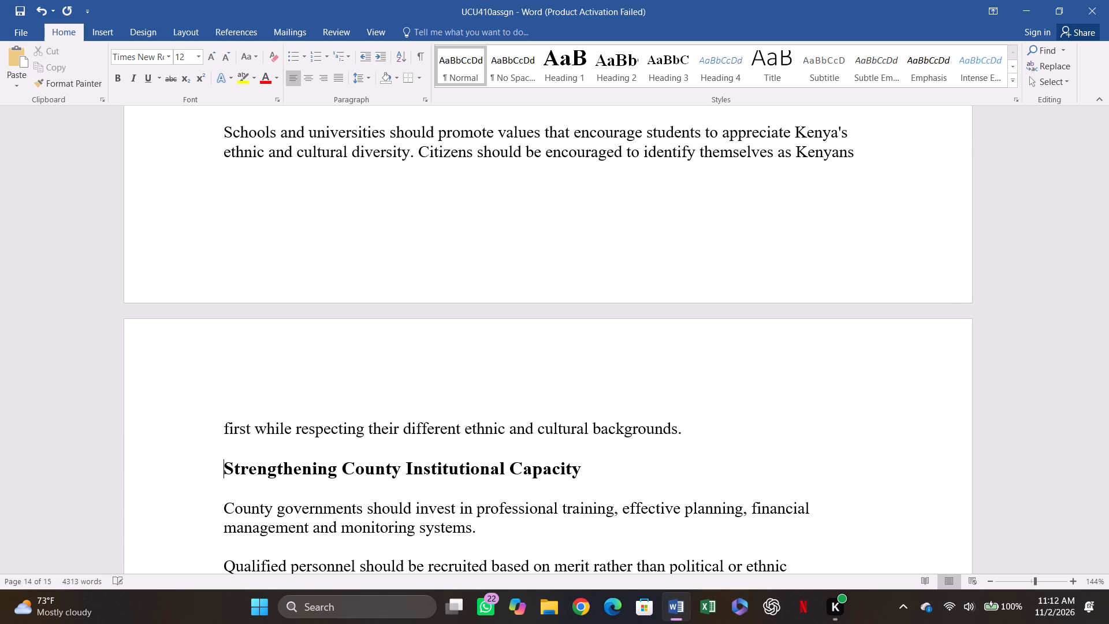
click(120, 75)
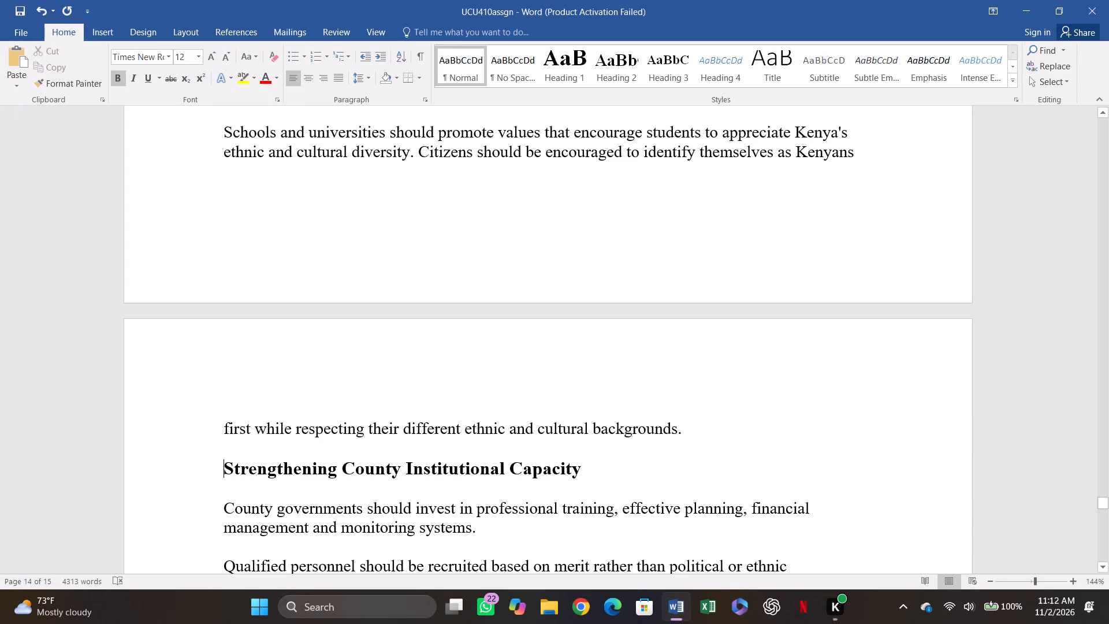
key(7)
key(period)
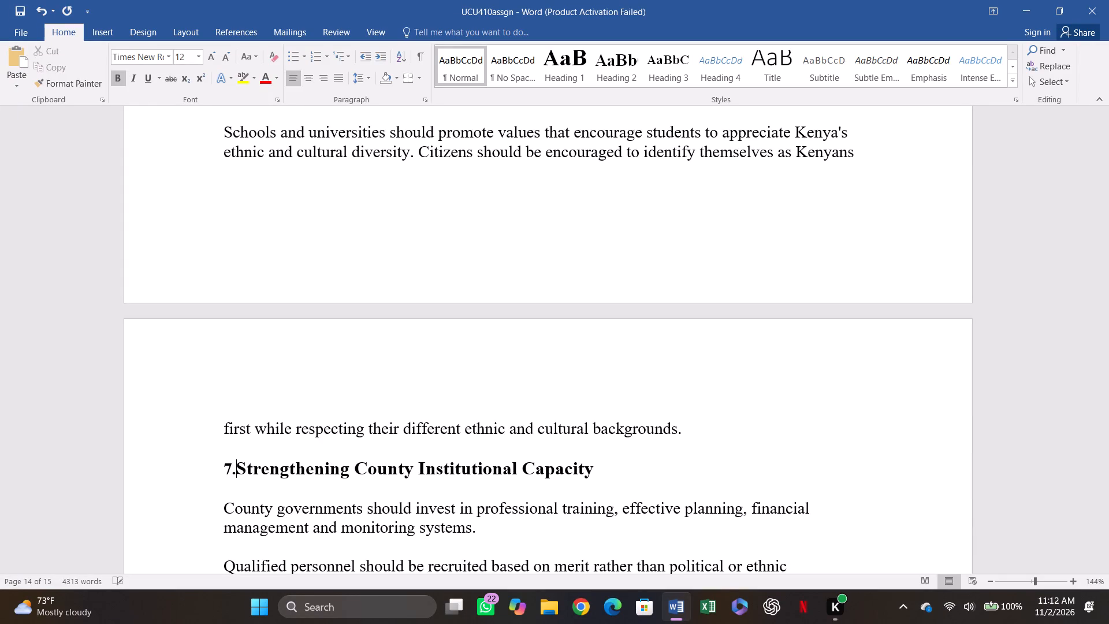
Insert a space after "7." in the "Strengthening County Institutional Capacity" heading.
key(space)
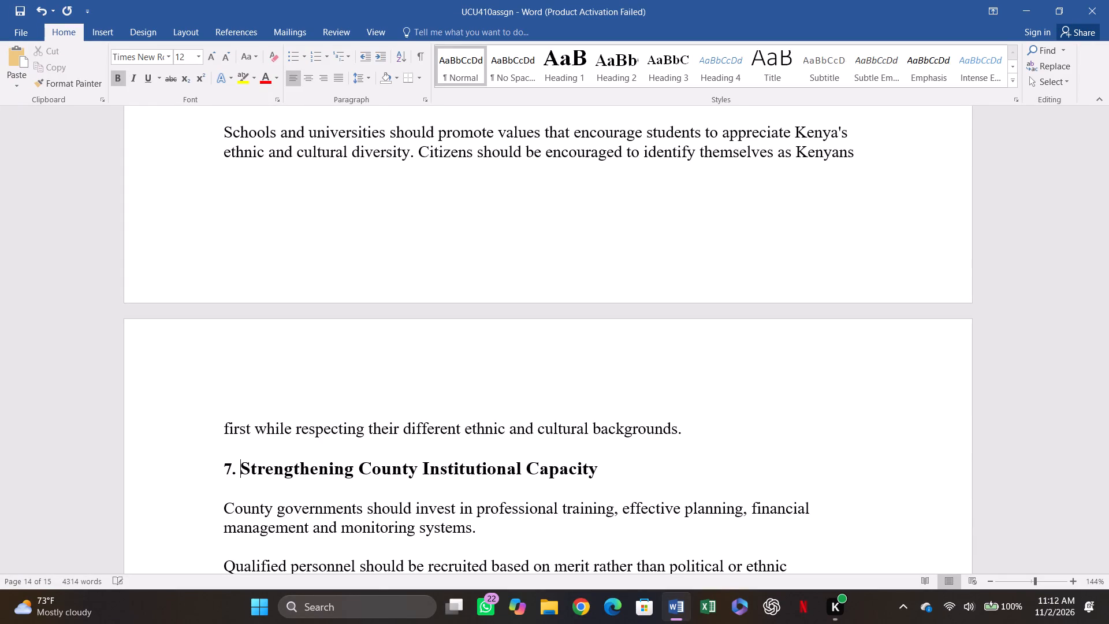
Change the British spelling to "utilize" in the last paragraph under the county institutional capacity heading.
scroll(220, 403, down, 1)
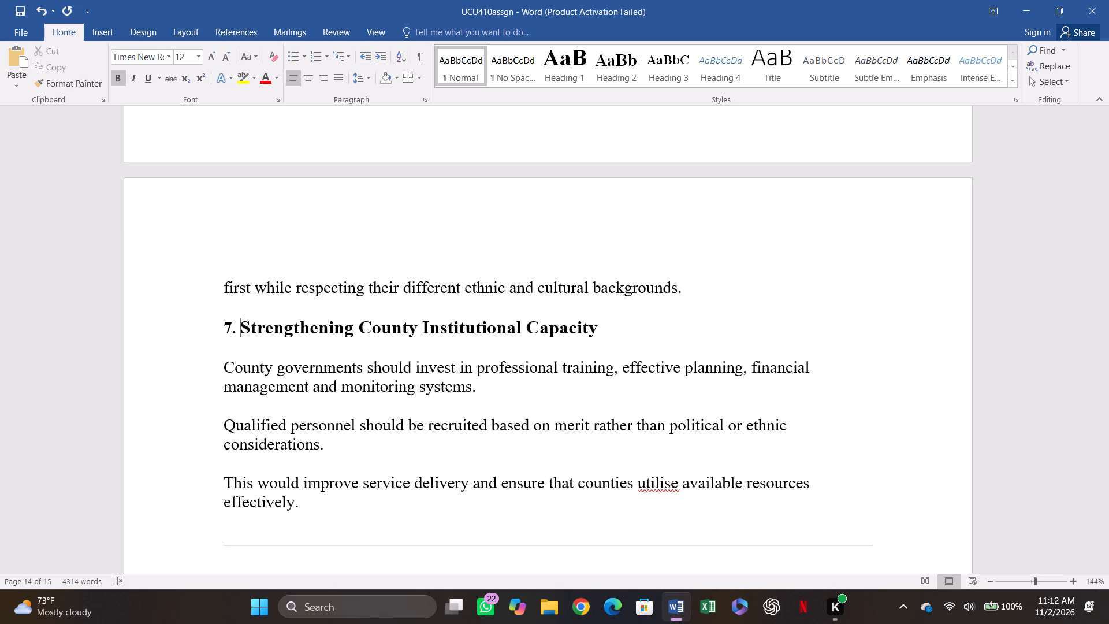
scroll(220, 403, down, 1)
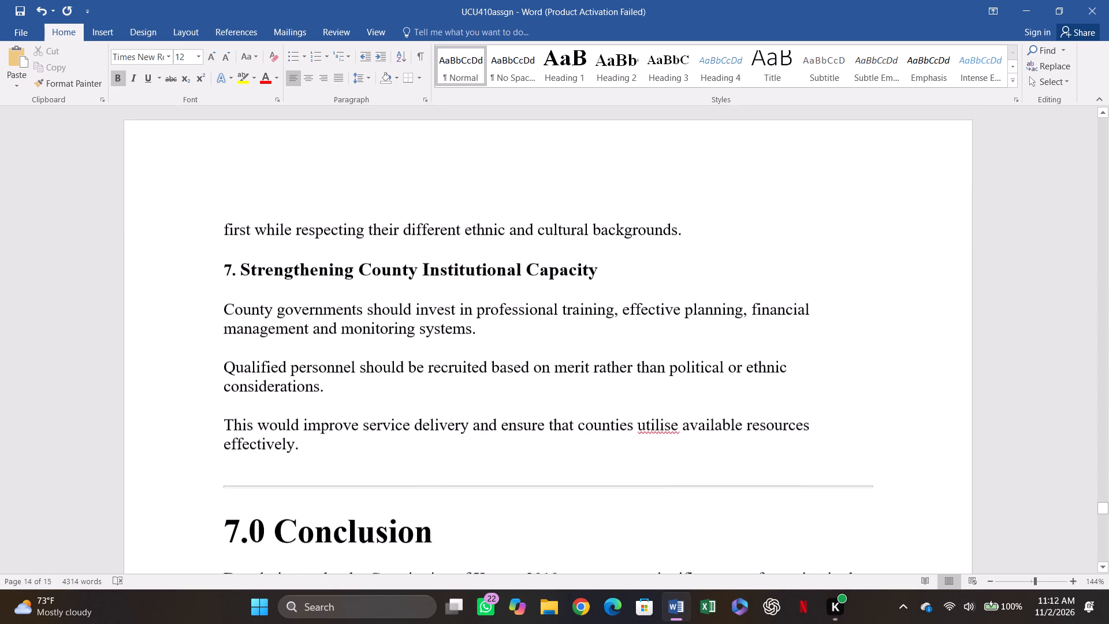
scroll(220, 403, down, 1)
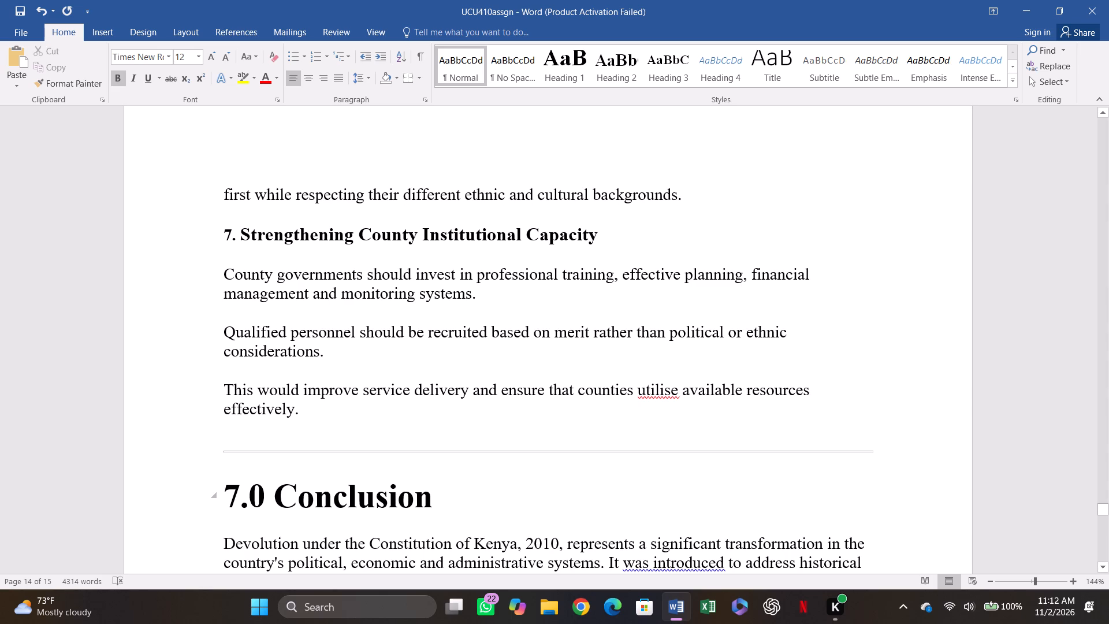
click(670, 393)
key(BackSpace)
key(z)
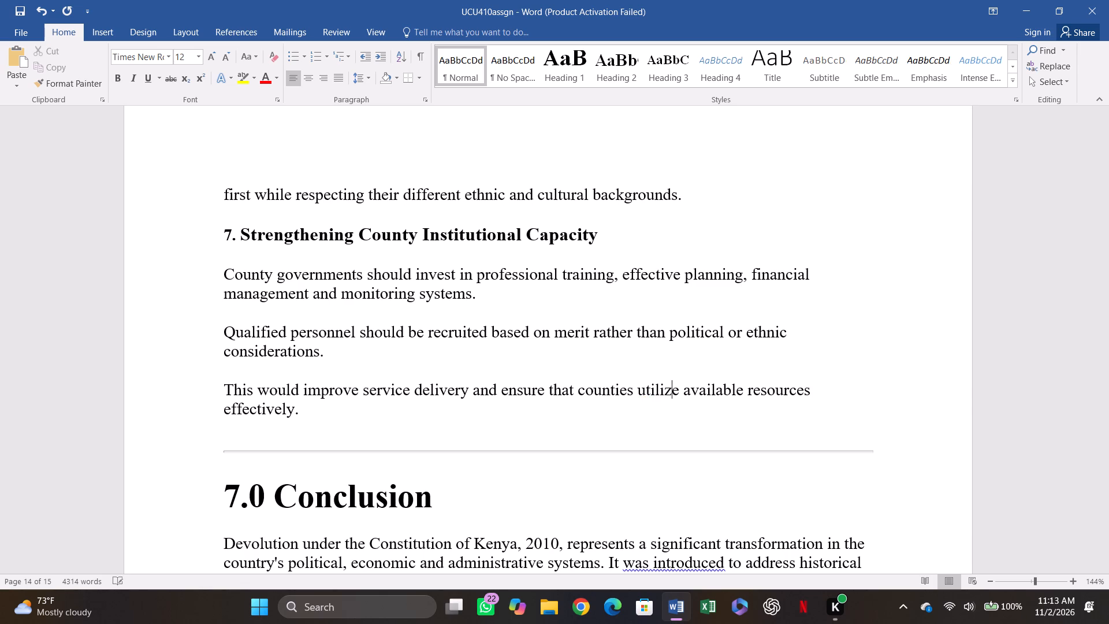
Cut the horizontal divider line above the "7.0 Conclusion" heading.
scroll(670, 393, down, 1)
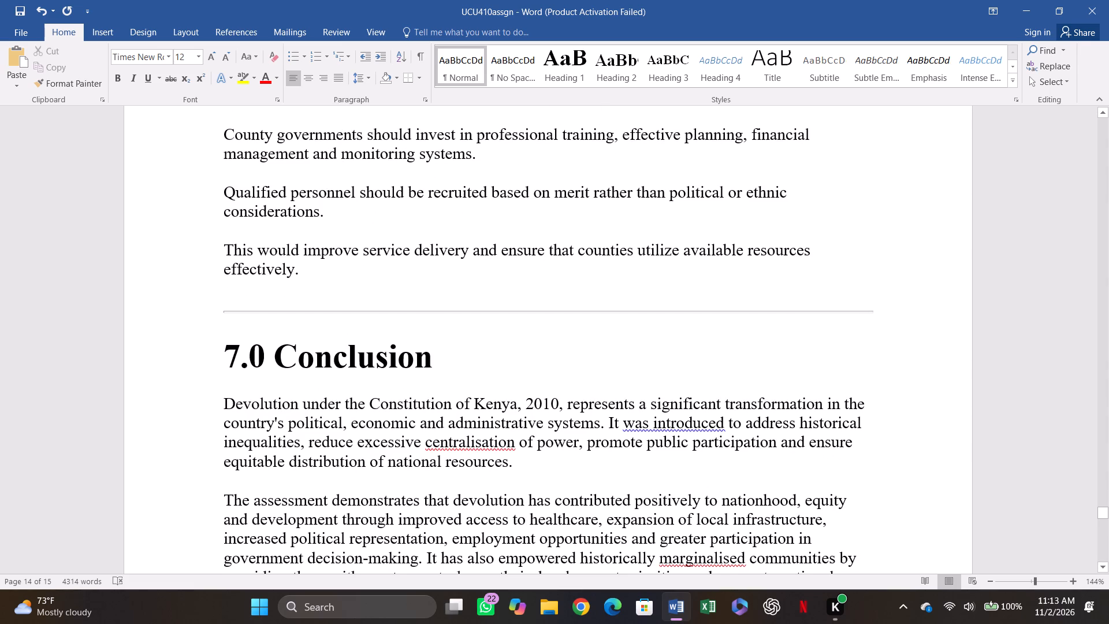
drag(219, 310, 293, 308)
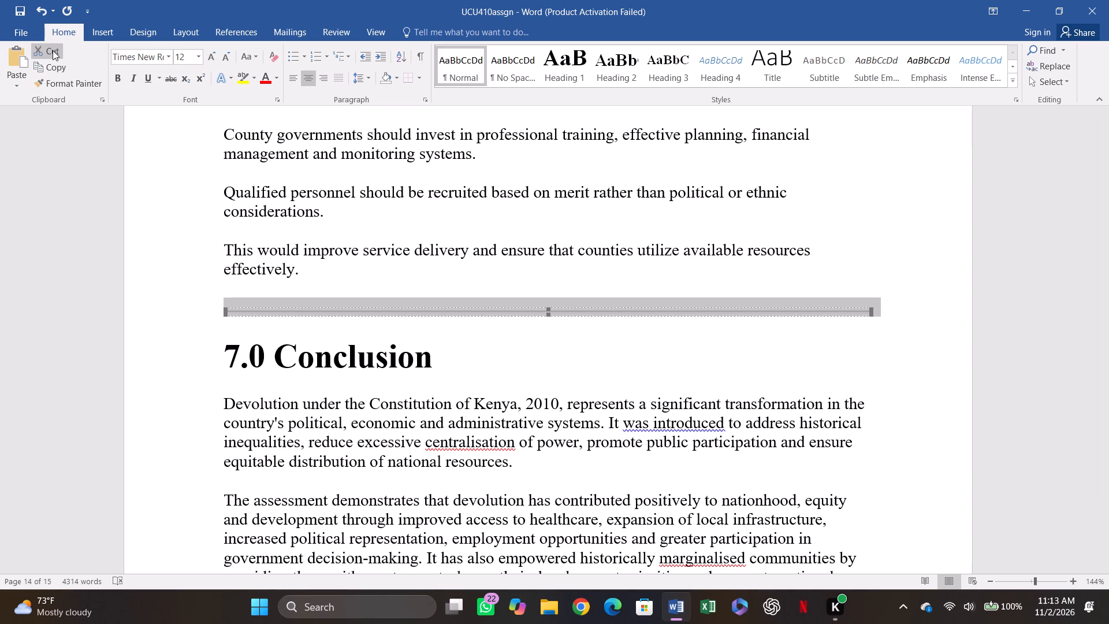
click(53, 50)
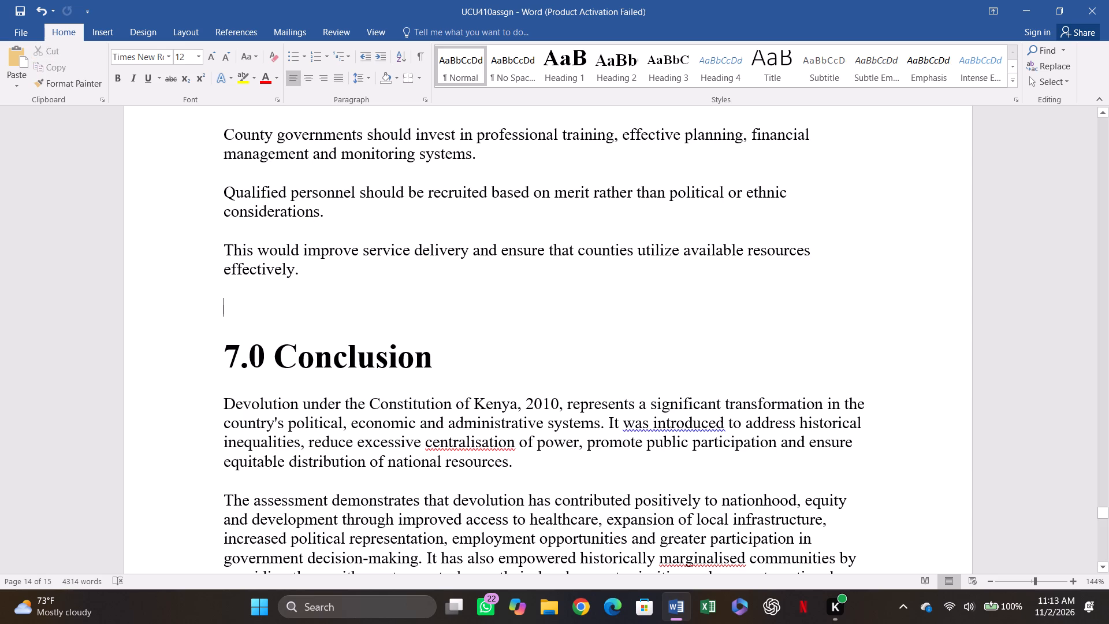
Delete the number from the "7.0 Conclusion" heading and the empty line above it, keeping the heading in its own paragraph.
click(273, 357)
key(BackSpace)
key(BackSpace)
key(BackSpace)
key(BackSpace)
key(BackSpace)
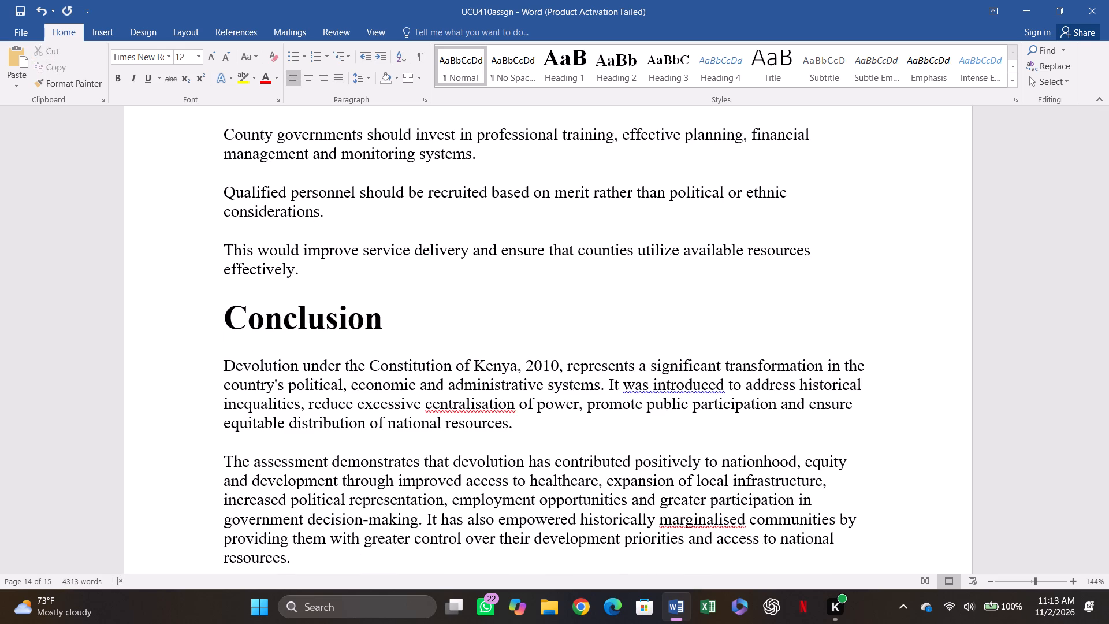
key(BackSpace)
key(Return)
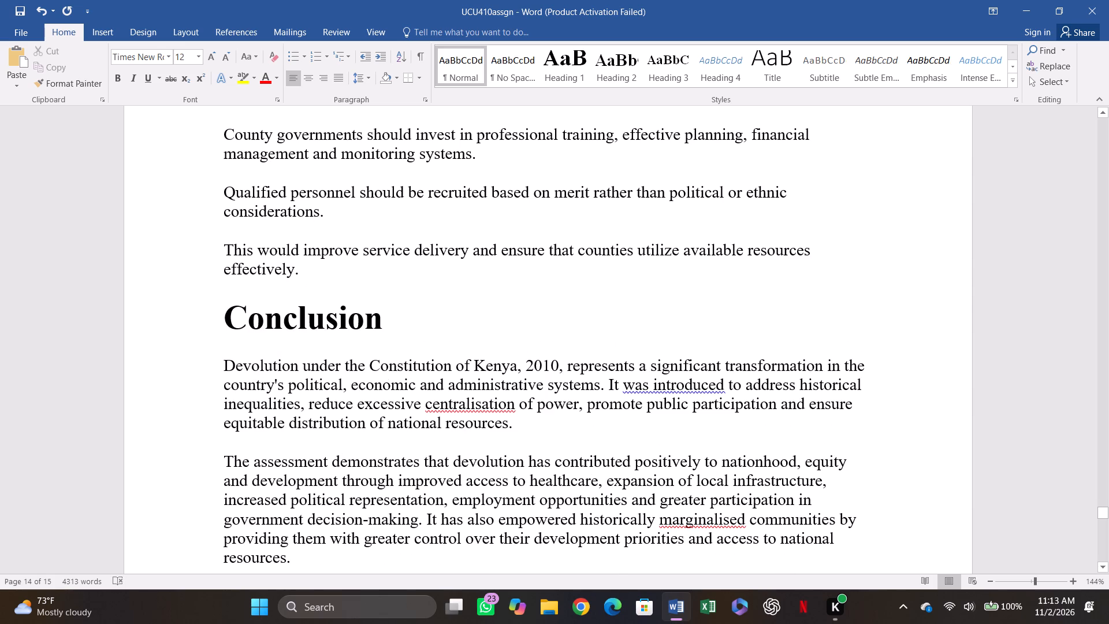
Change the British spelling to "centralization" in the first paragraph of the Conclusion.
click(481, 405)
key(BackSpace)
key(z)
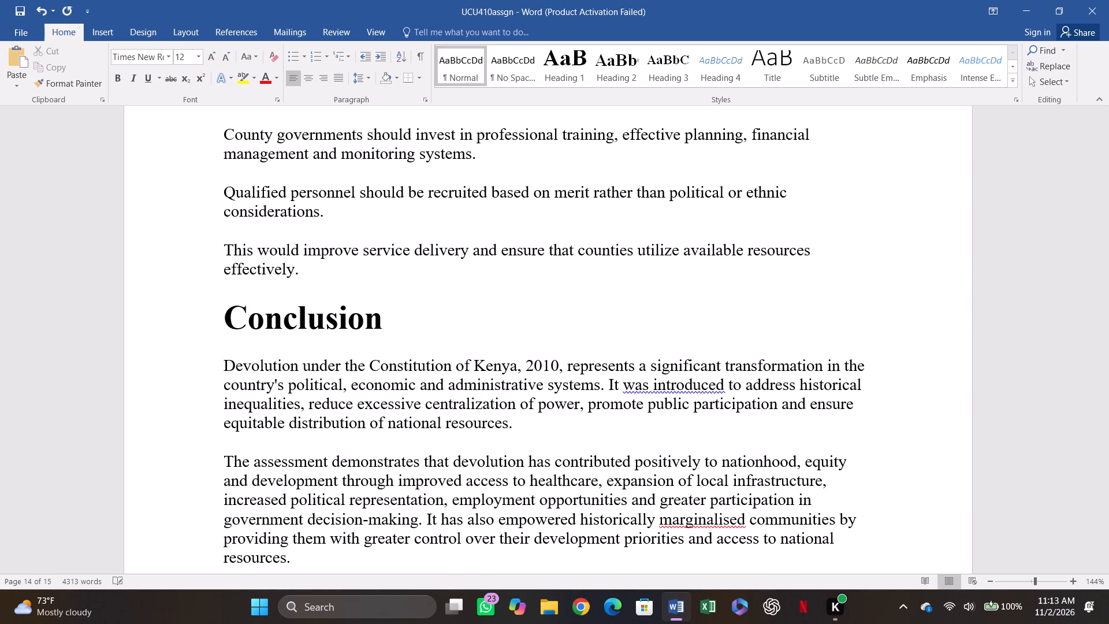
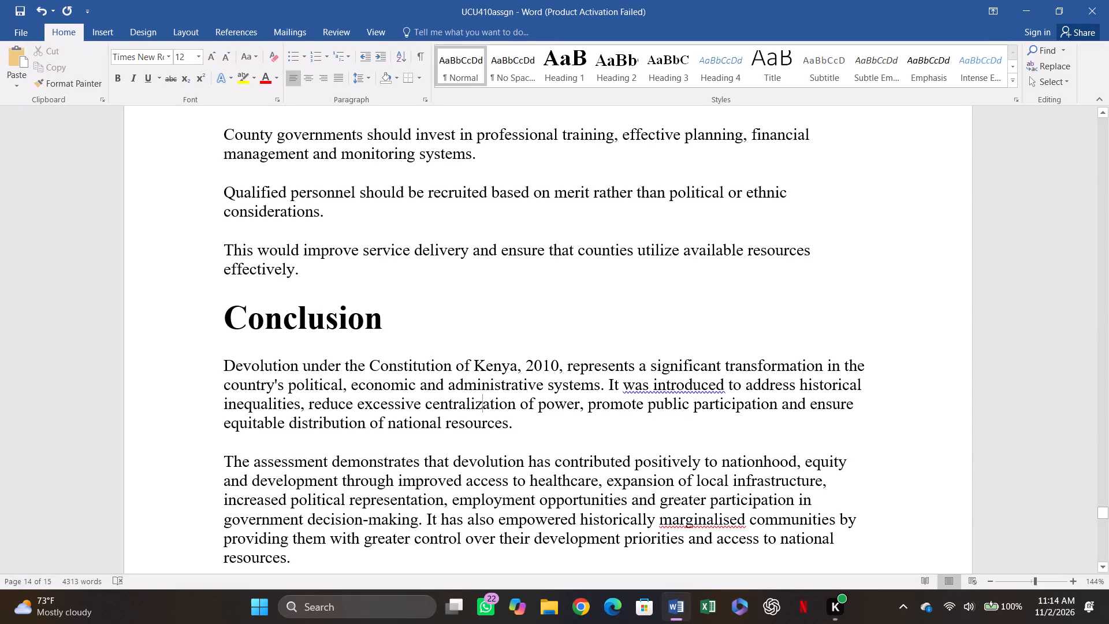
Review the Conclusion paragraphs for remaining British spellings and flagged phrases.
scroll(652, 393, down, 1)
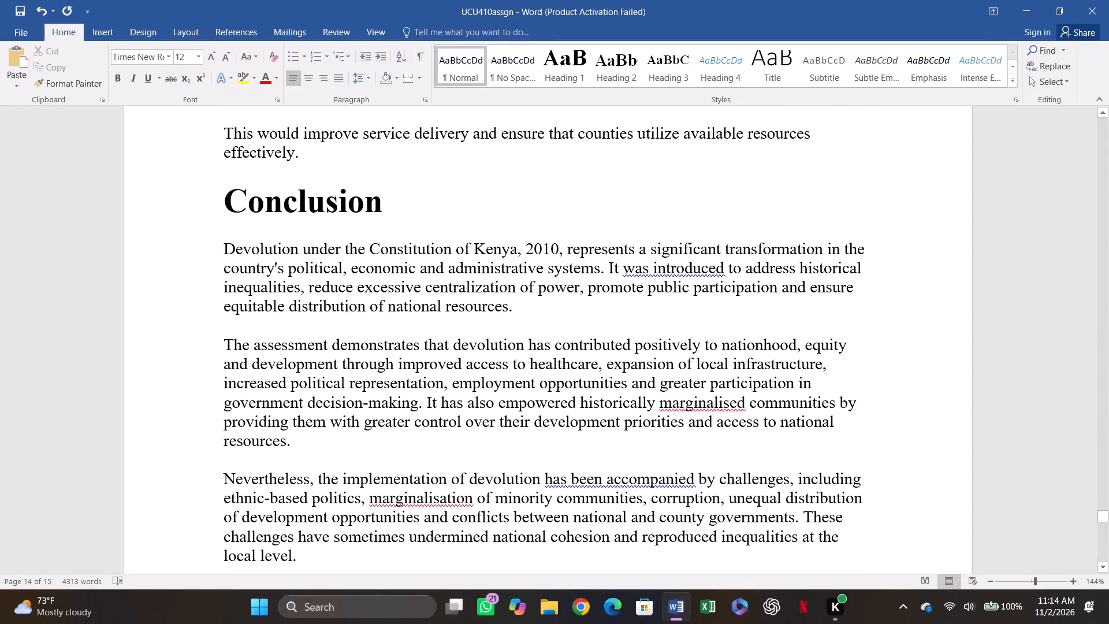
scroll(476, 361, down, 1)
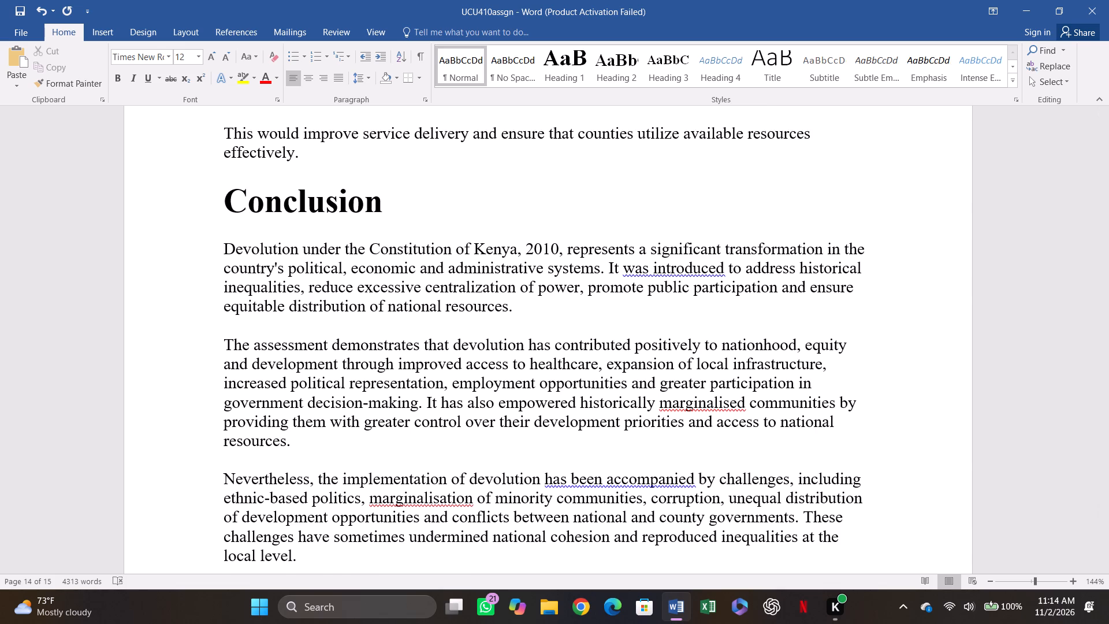
scroll(476, 361, down, 1)
scroll(476, 361, up, 1)
scroll(476, 361, down, 1)
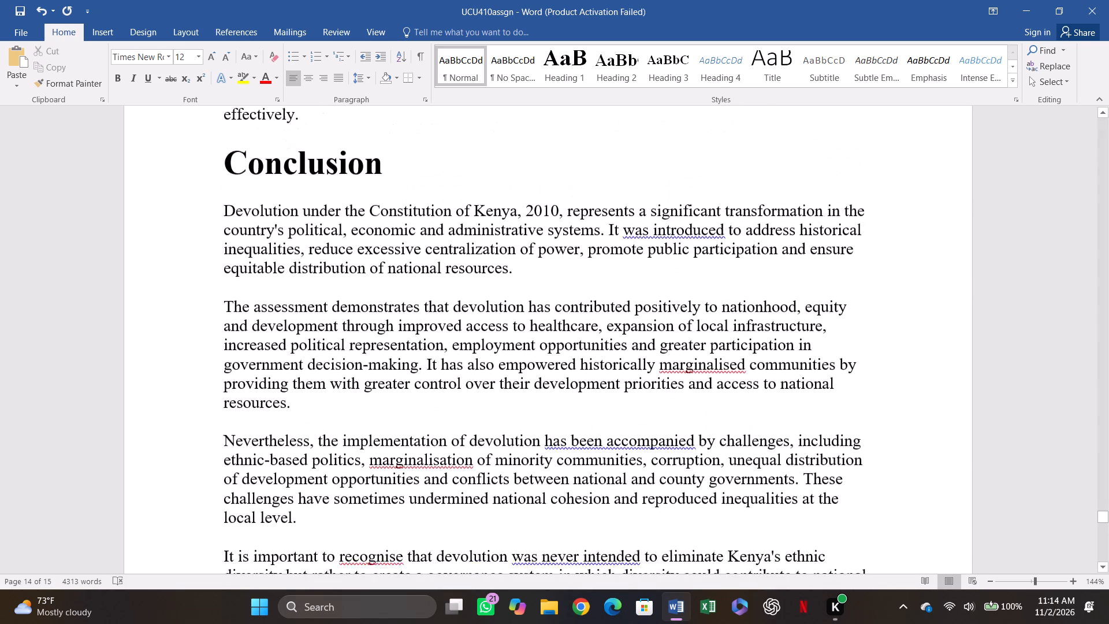
scroll(476, 361, down, 1)
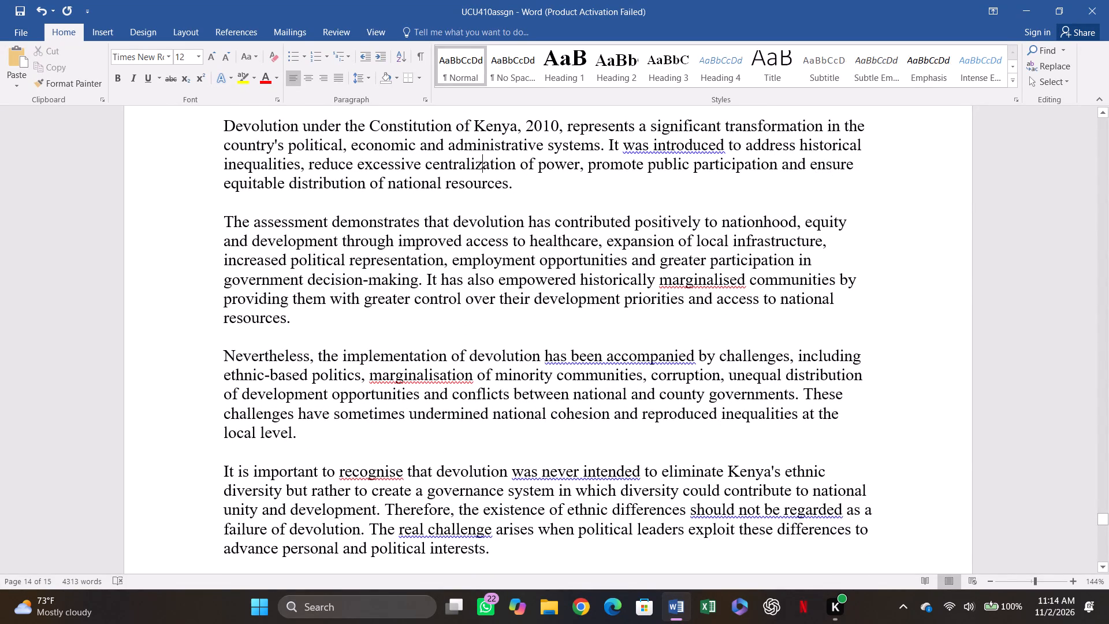
scroll(476, 361, up, 1)
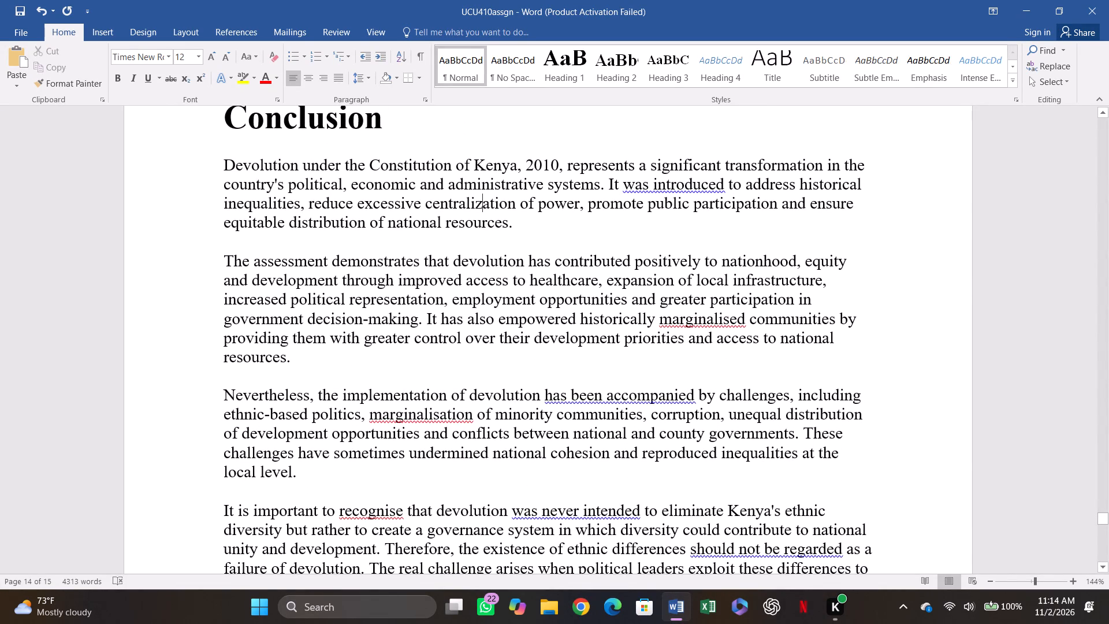
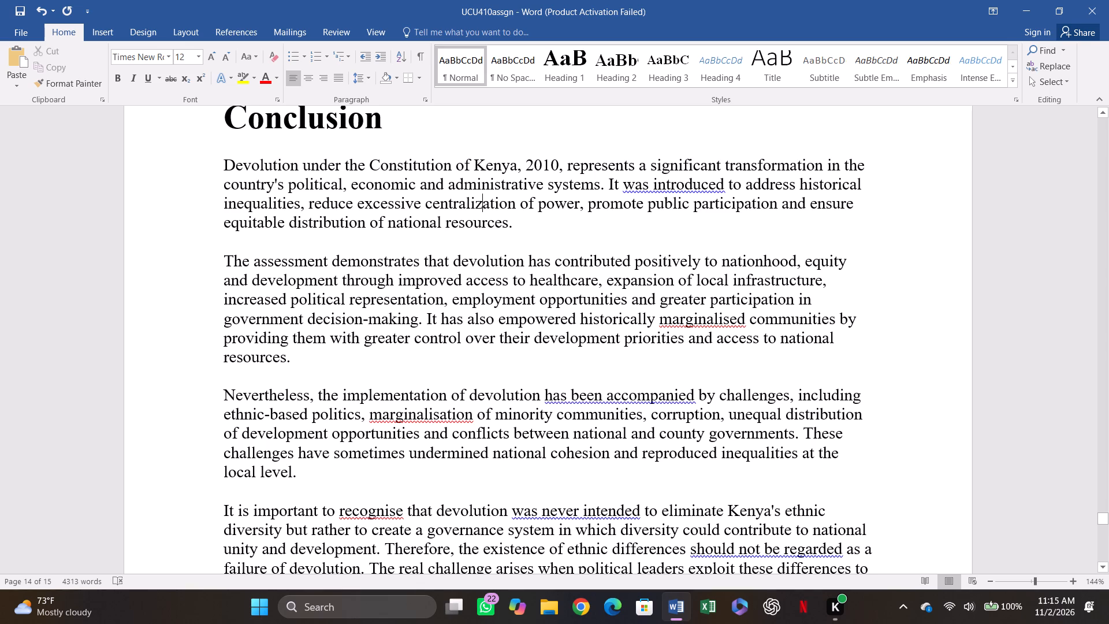
Insert the word "equal" before "employment opportunities" in the second paragraph of the Conclusion.
scroll(523, 232, down, 1)
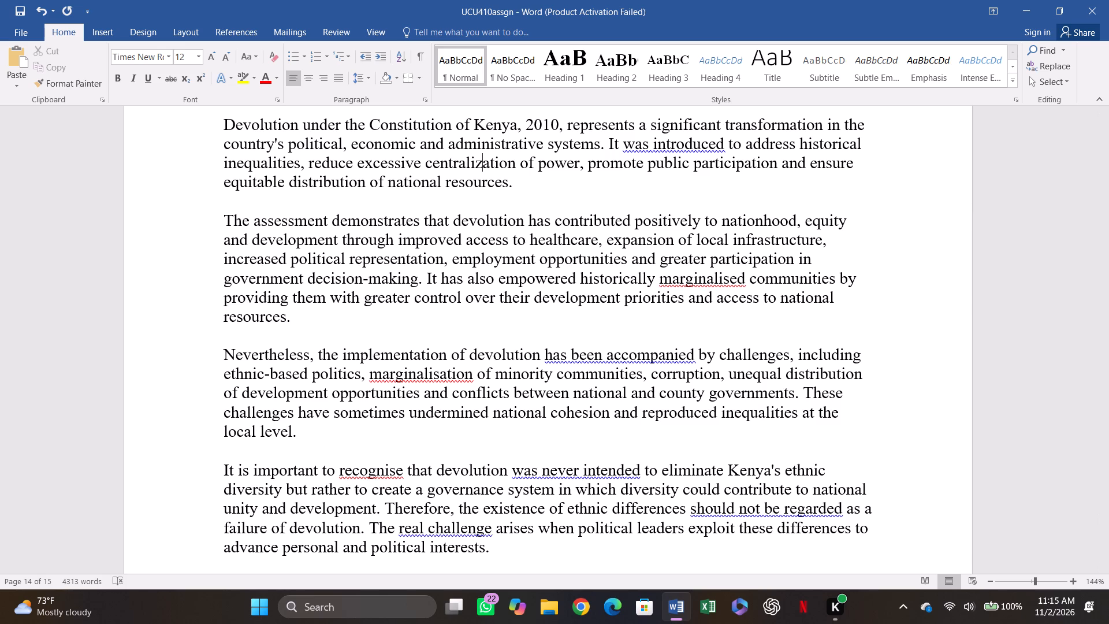
click(449, 260)
key(space)
text(equal)
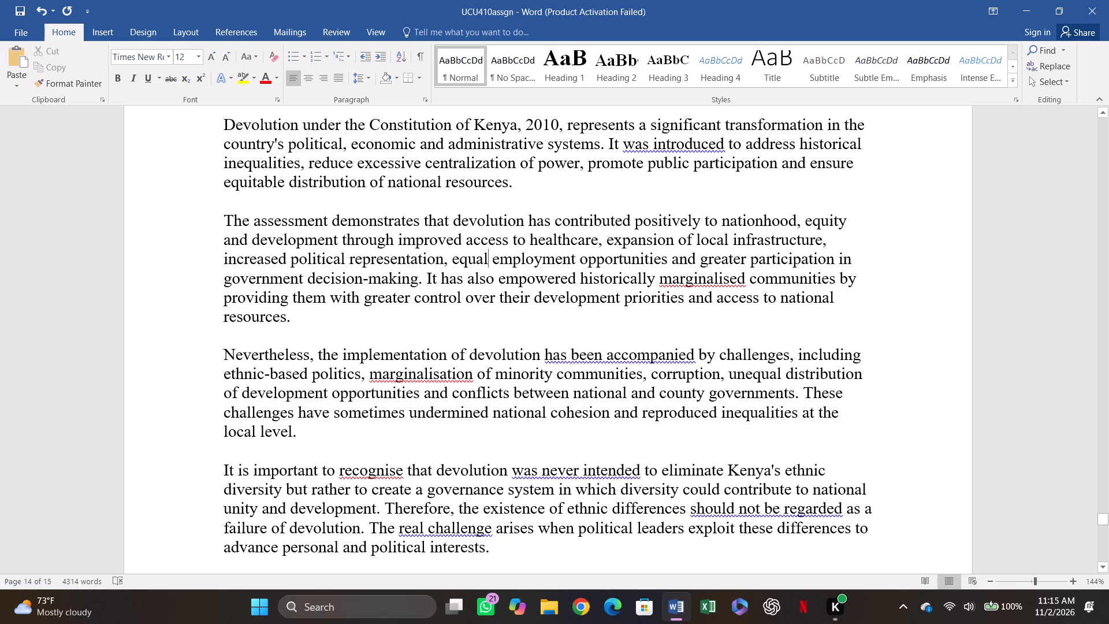
Americanize the spellings to "marginalized" in the Conclusion's second paragraph and "marginalization" in its third paragraph.
click(730, 279)
key(BackSpace)
key(z)
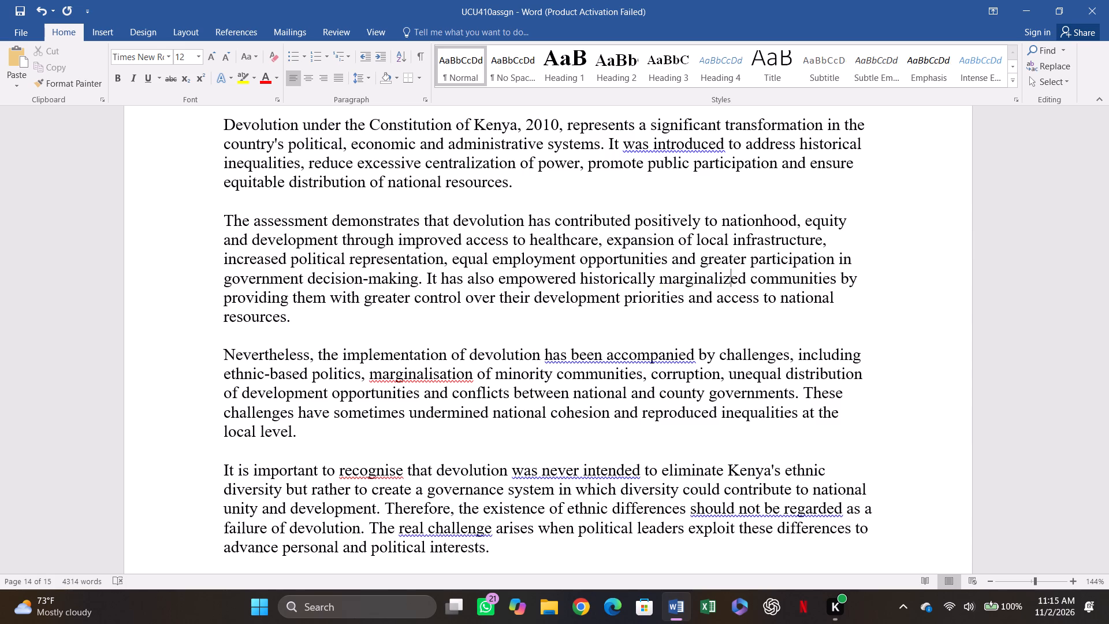
scroll(730, 279, down, 1)
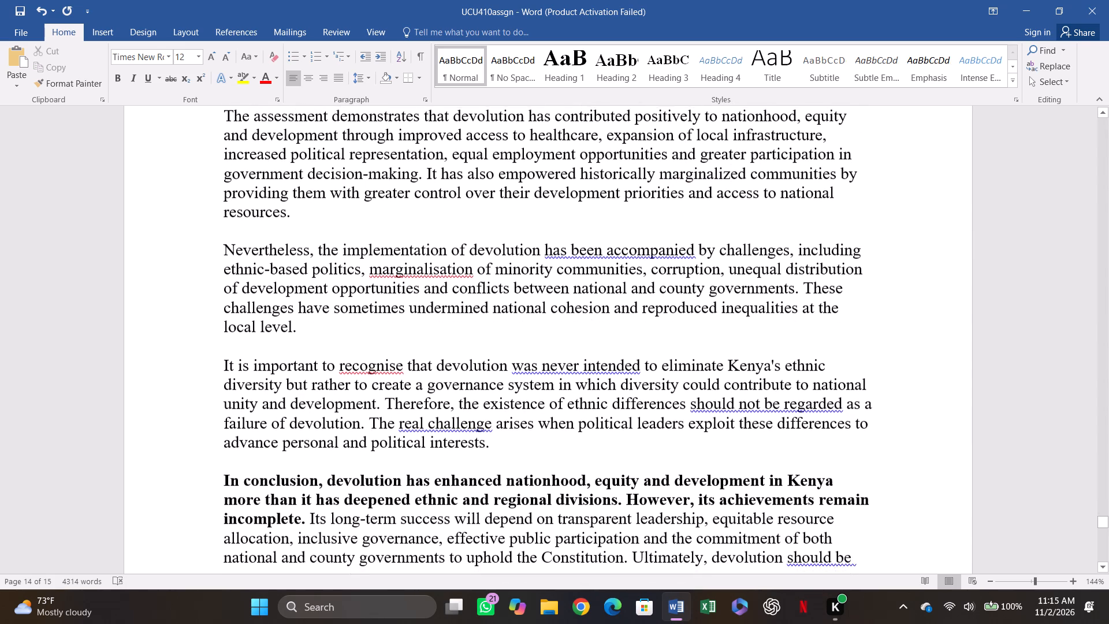
scroll(730, 279, down, 1)
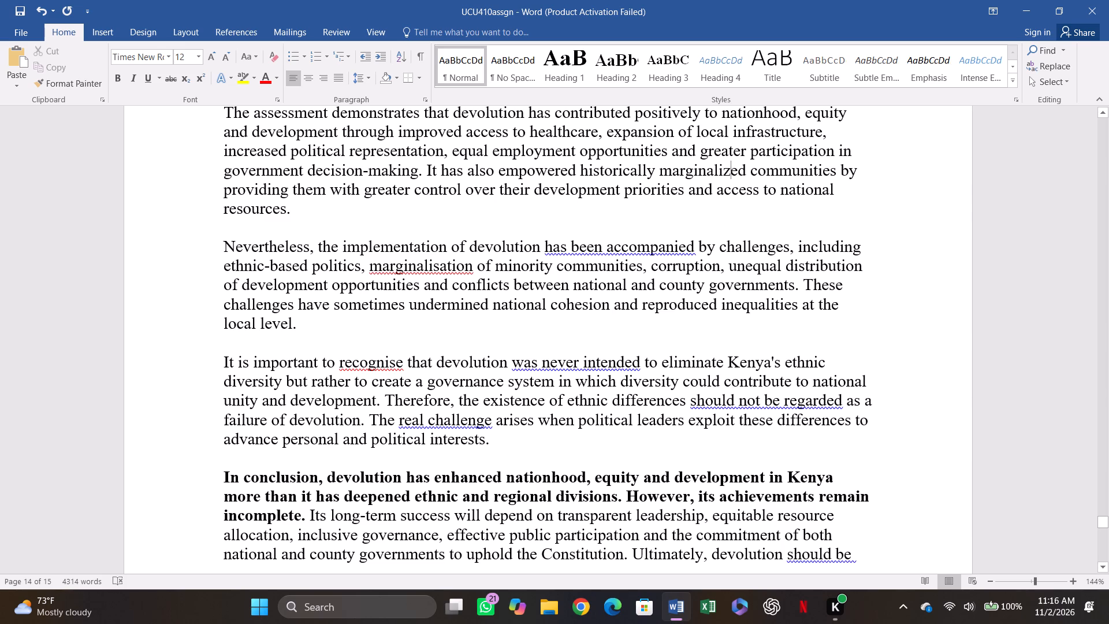
click(438, 264)
key(BackSpace)
key(z)
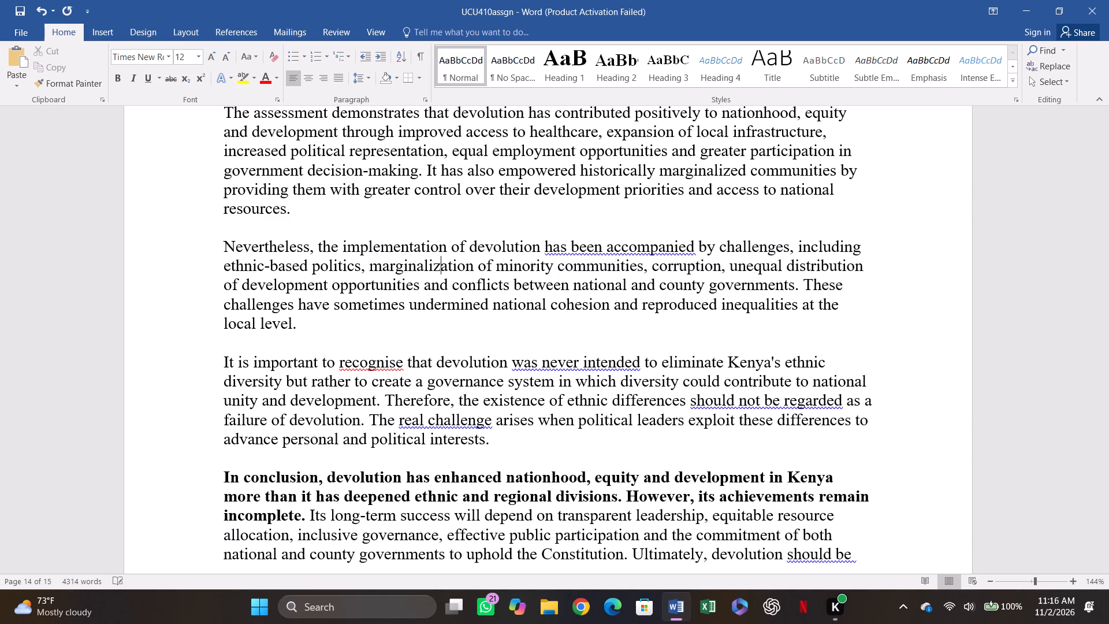
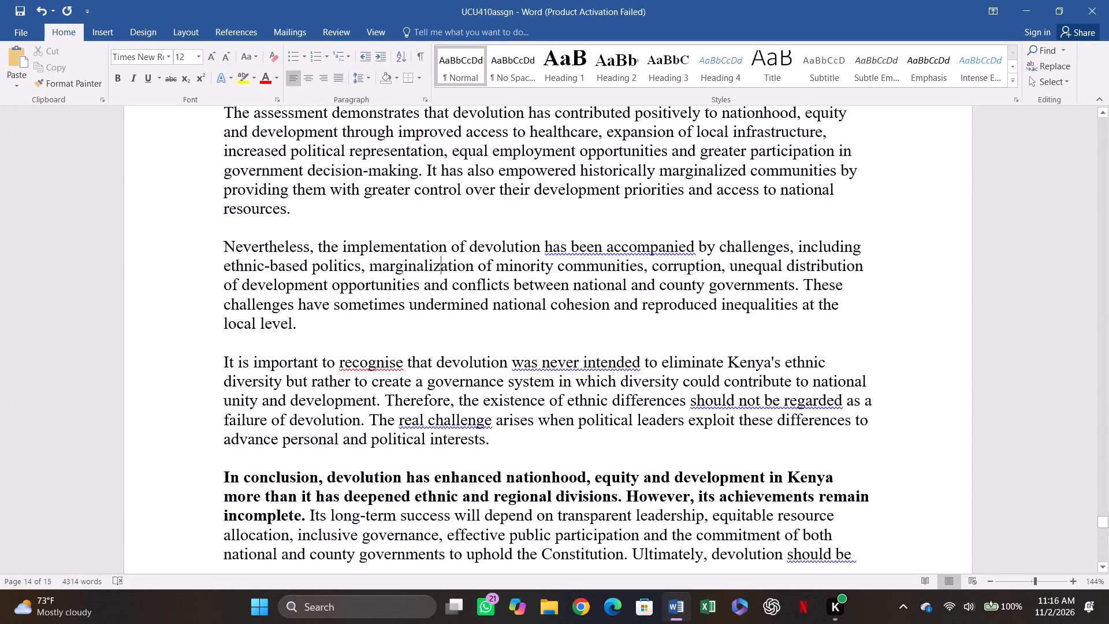
Americanize the spelling to "recognize" in the fourth paragraph of the Conclusion.
click(393, 359)
key(BackSpace)
key(z)
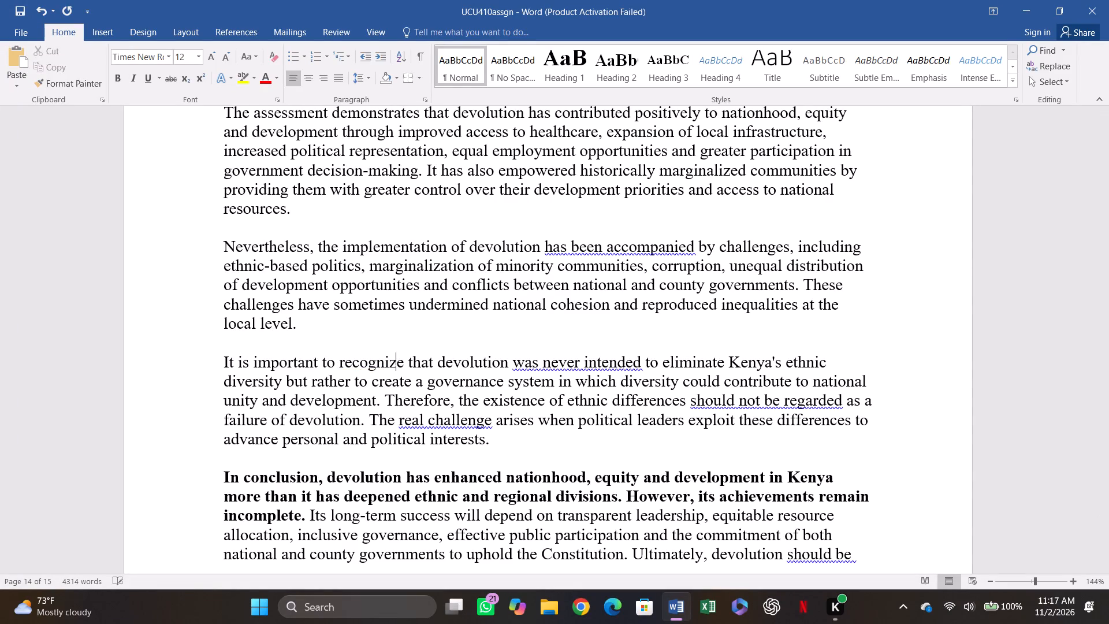
Read through the closing paragraphs of the Conclusion and the entries in the REFERENCES list.
scroll(393, 359, right, 1)
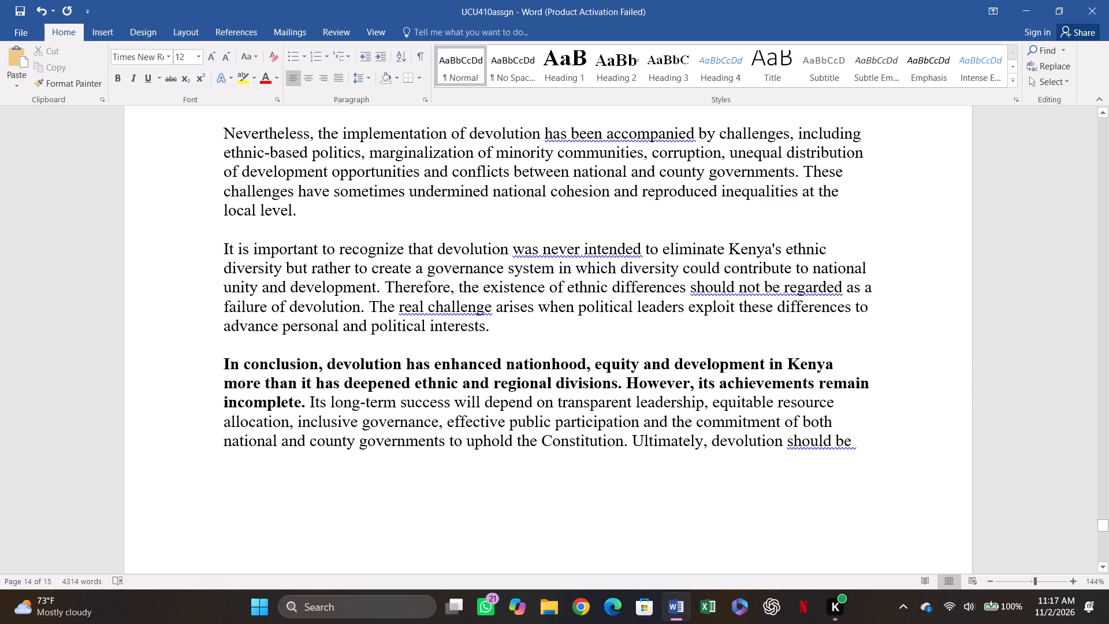
scroll(466, 406, down, 1)
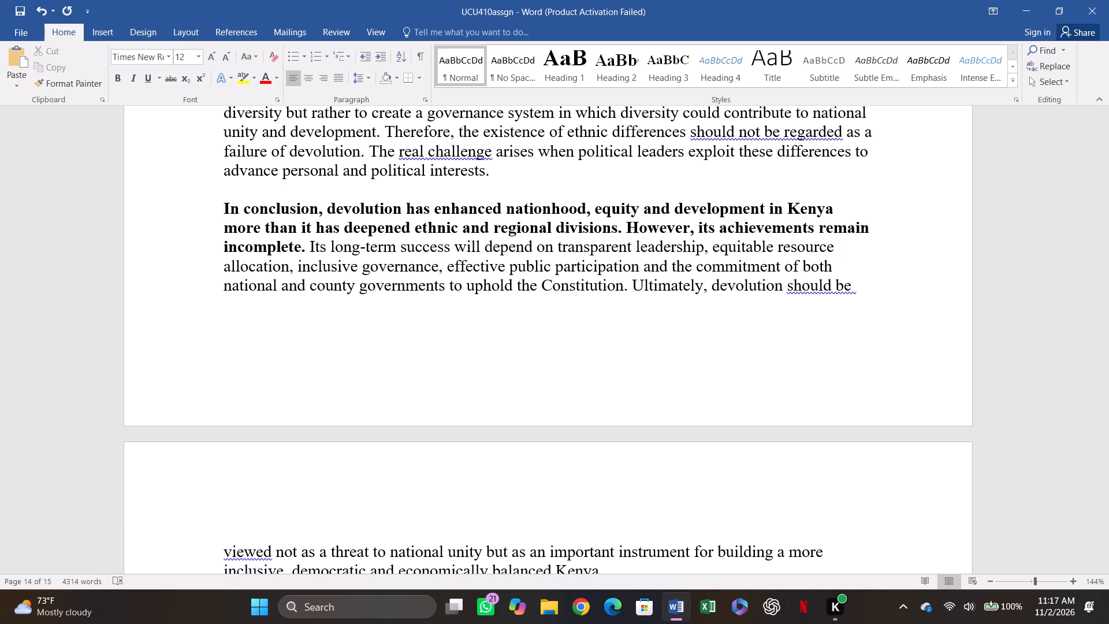
scroll(541, 348, down, 2)
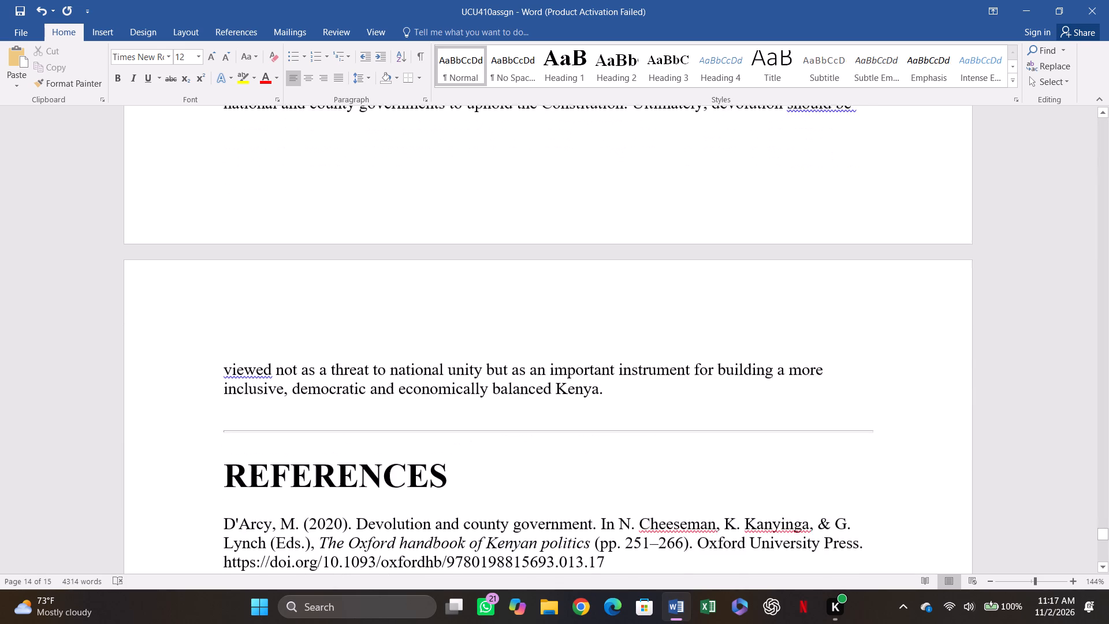
scroll(541, 348, down, 1)
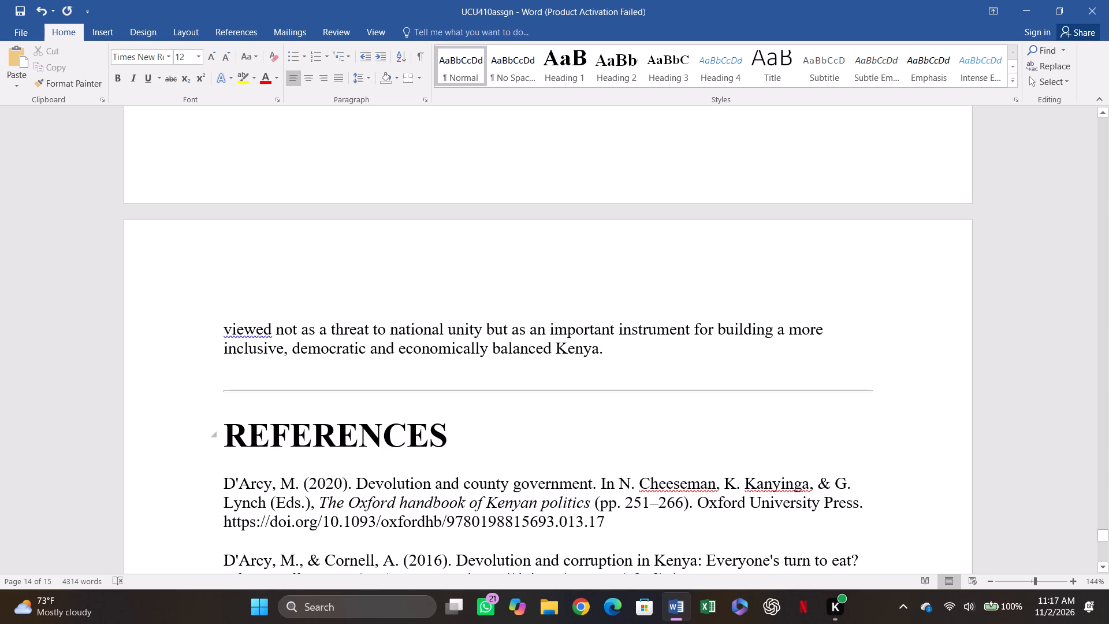
scroll(581, 436, down, 1)
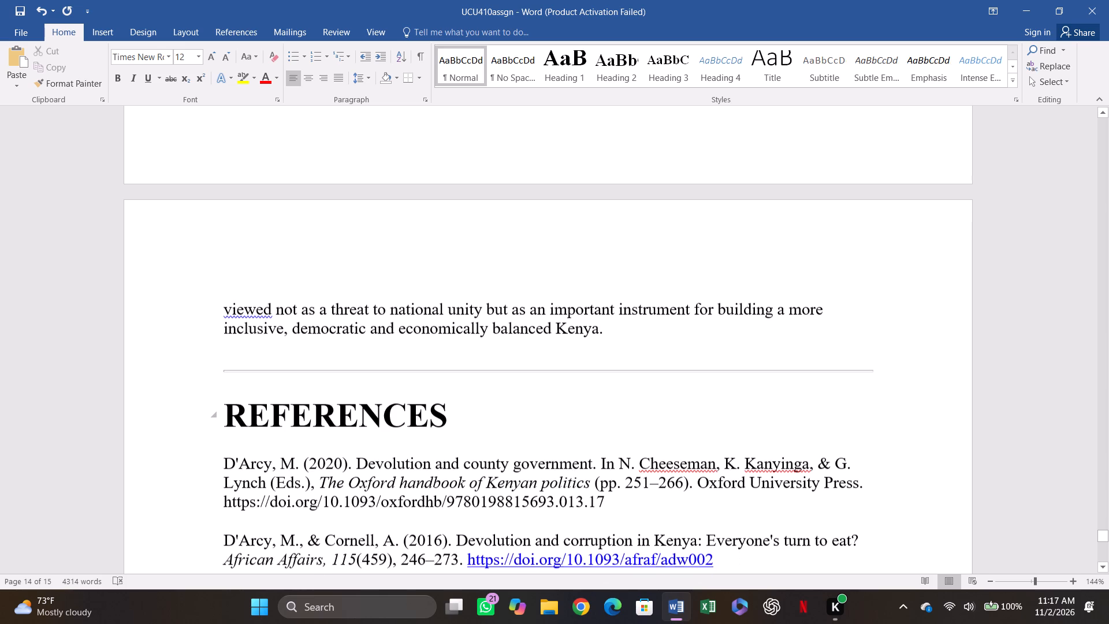
scroll(581, 436, down, 3)
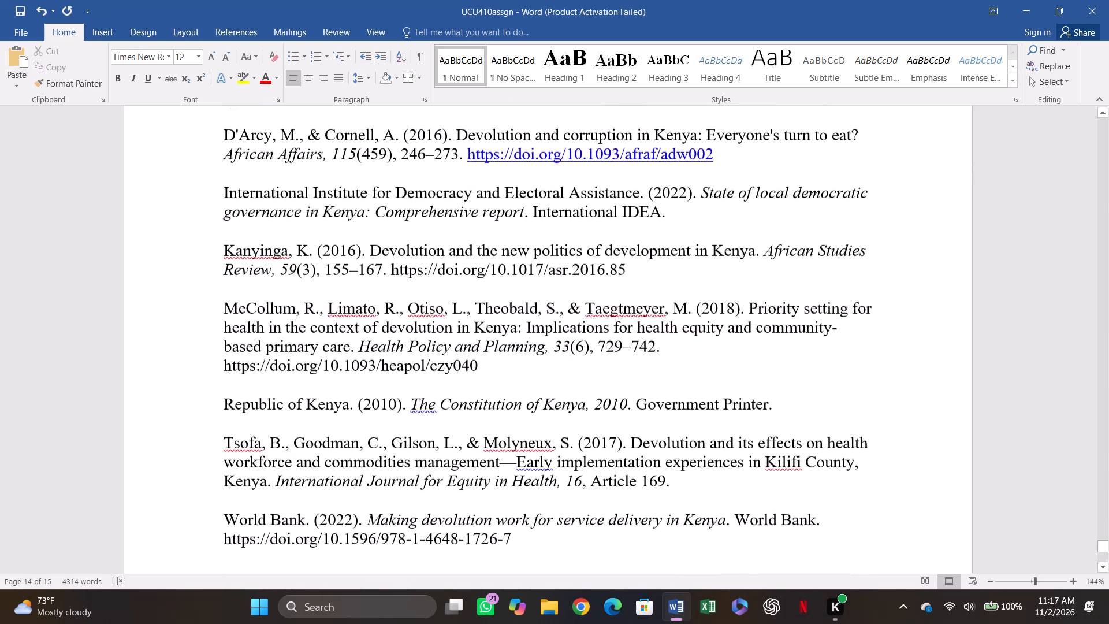
scroll(581, 436, down, 3)
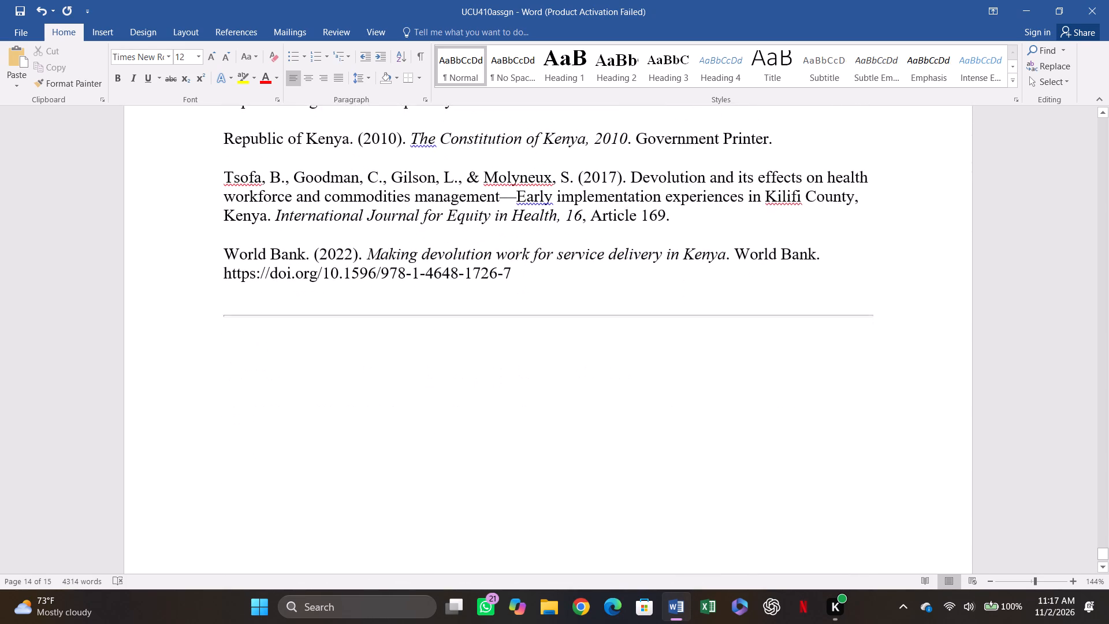
scroll(581, 436, down, 2)
Reword the Conclusion's last sentence so it reads "devolution should not be viewed as a threat to national unity".
scroll(581, 436, up, 2)
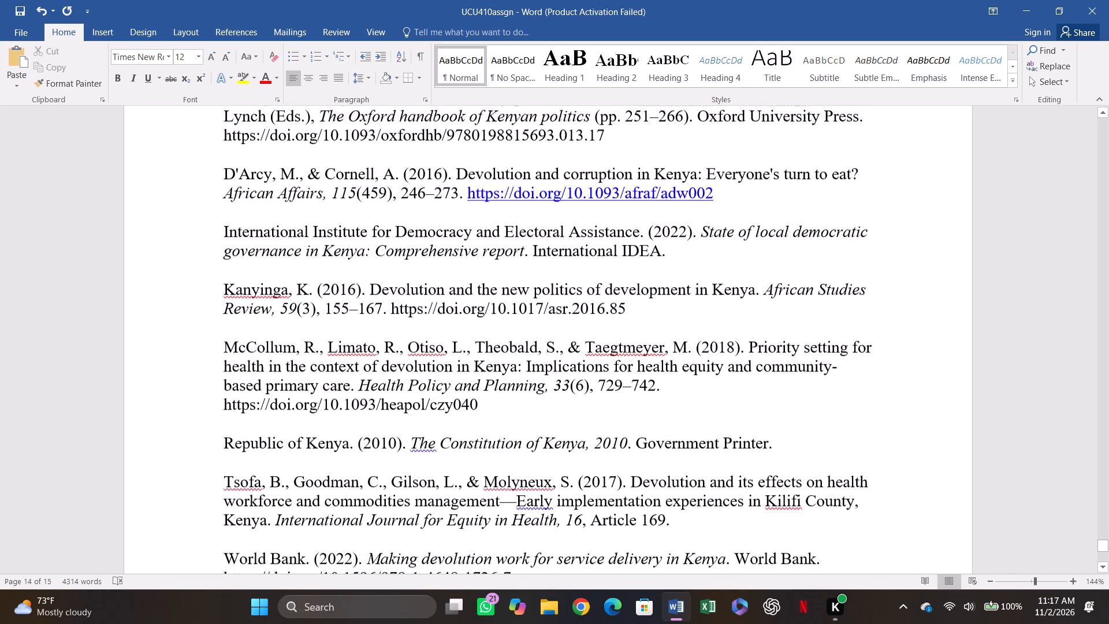
scroll(581, 436, up, 1)
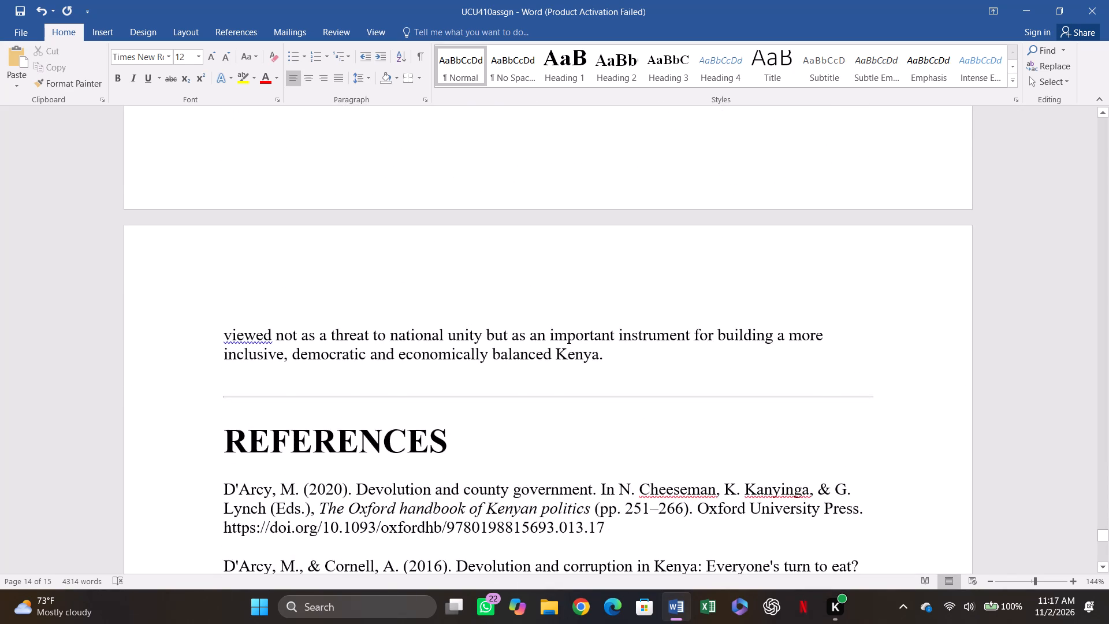
scroll(581, 436, up, 1)
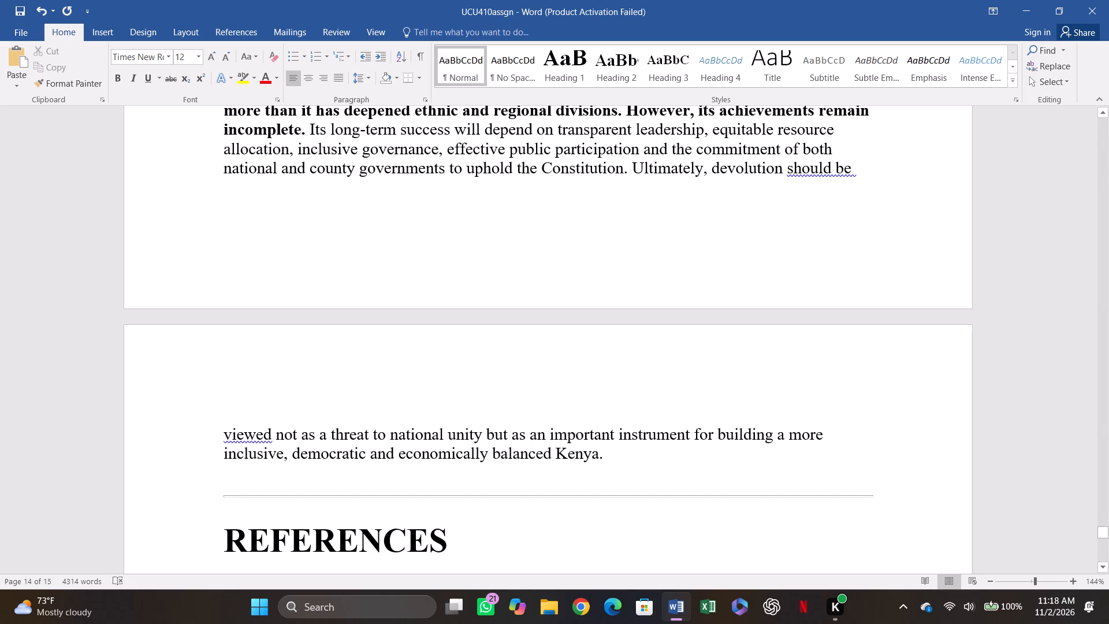
click(277, 434)
click(859, 169)
key(BackSpace)
key(BackSpace)
key(BackSpace)
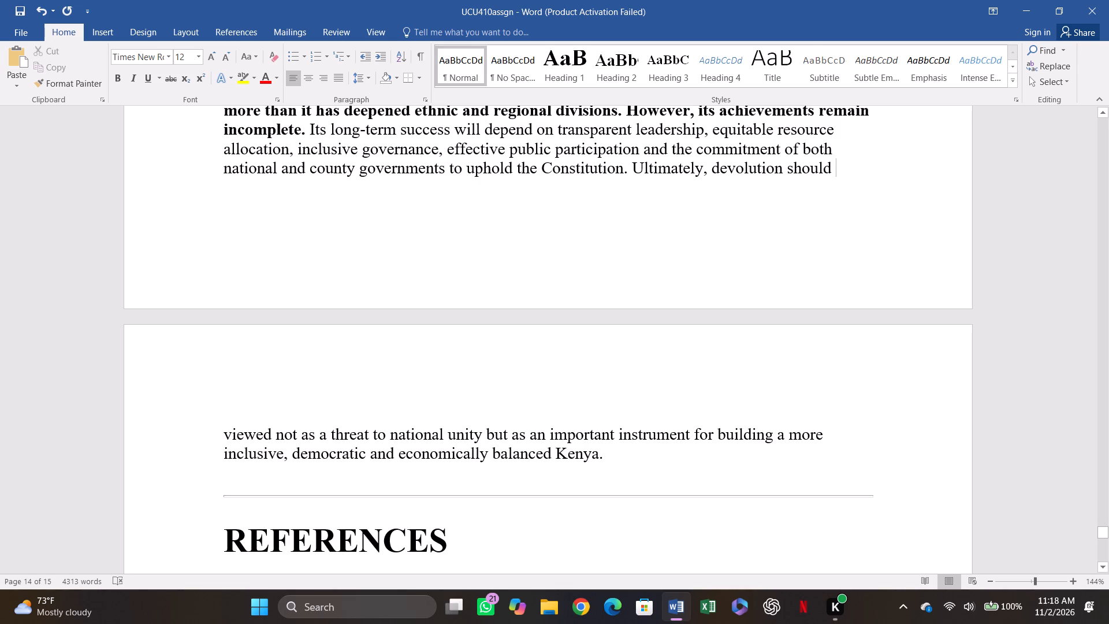
click(276, 437)
key(BackSpace)
key(BackSpace)
key(BackSpace)
key(BackSpace)
key(BackSpace)
key(BackSpace)
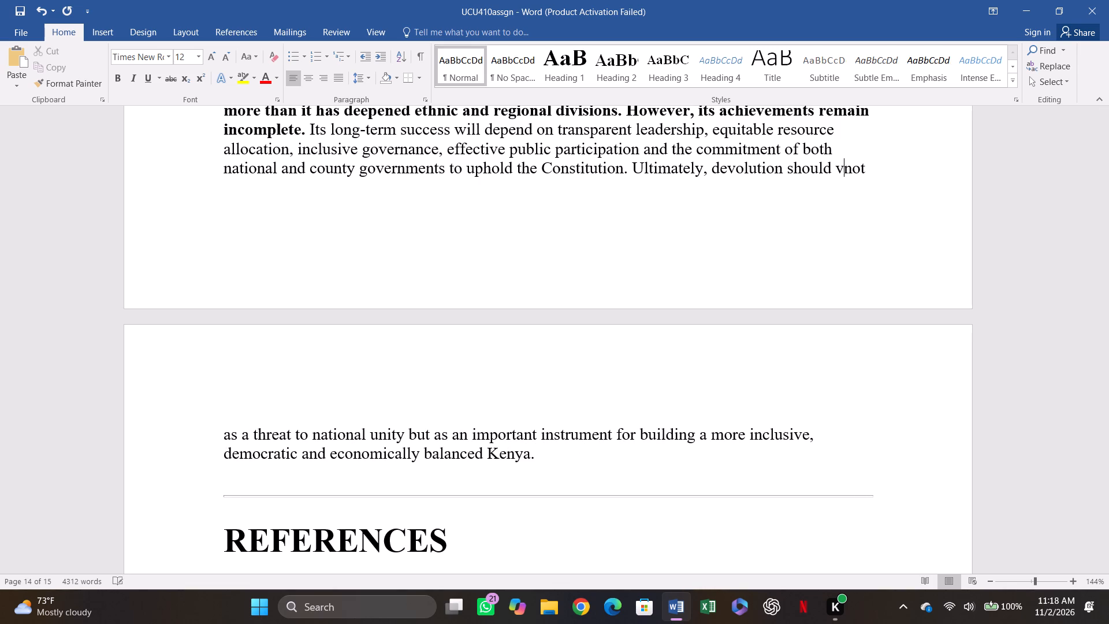
key(BackSpace)
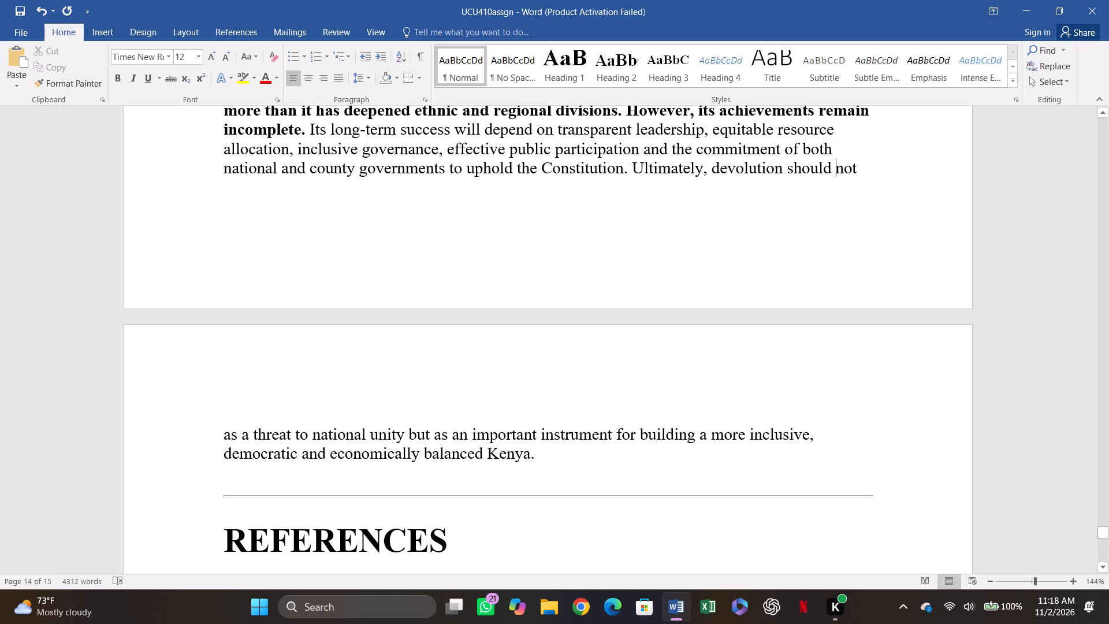
click(866, 172)
key(b)
text(e)
key(space)
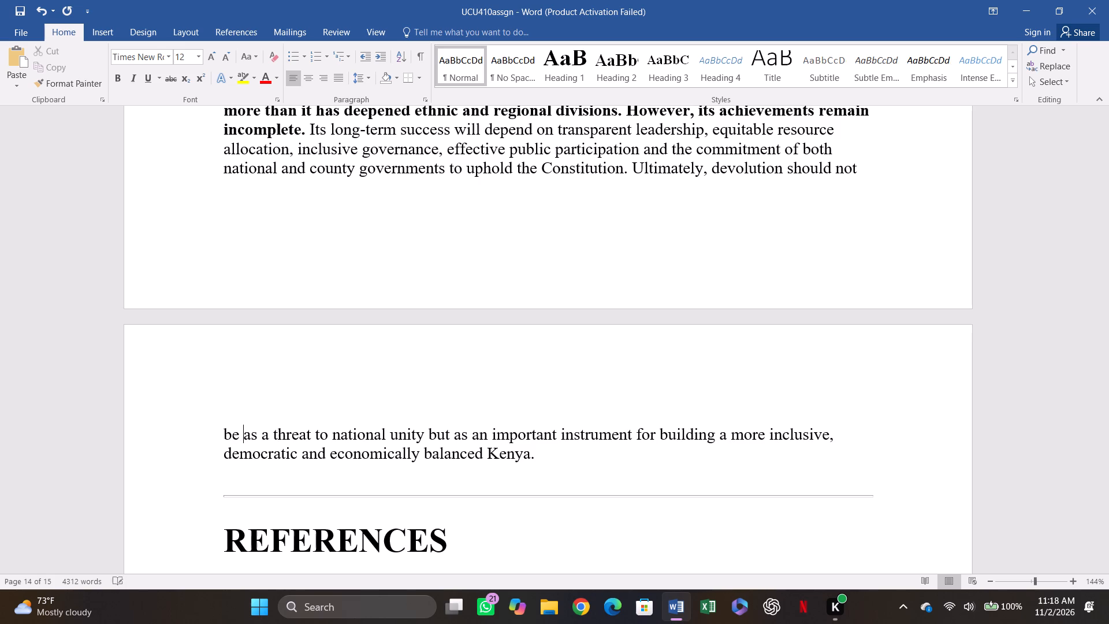
text(viewd)
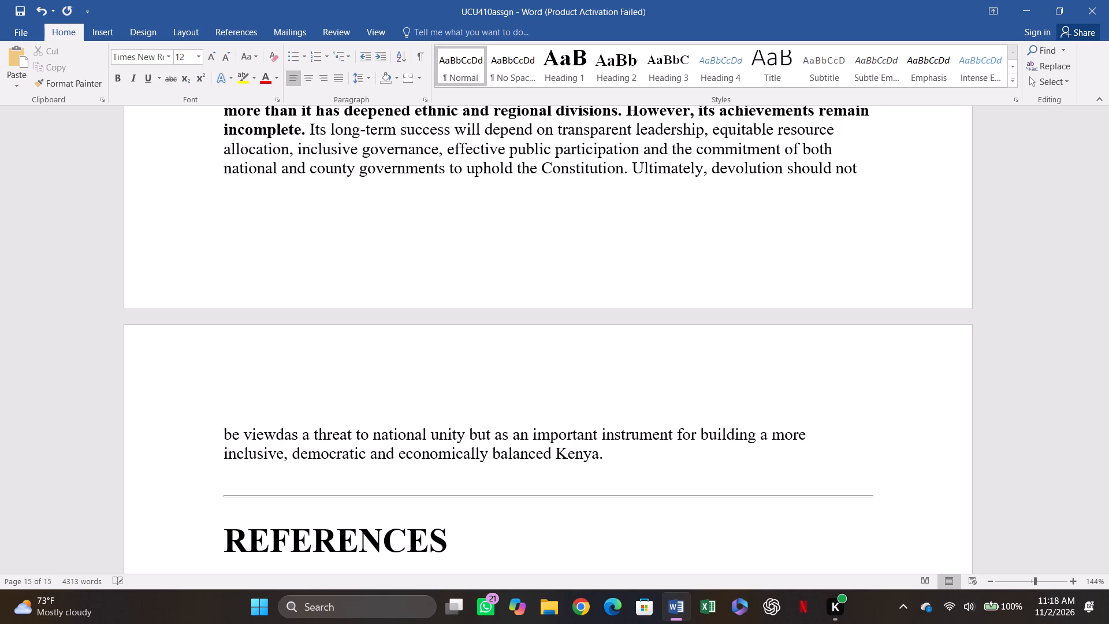
key(BackSpace)
text(ed)
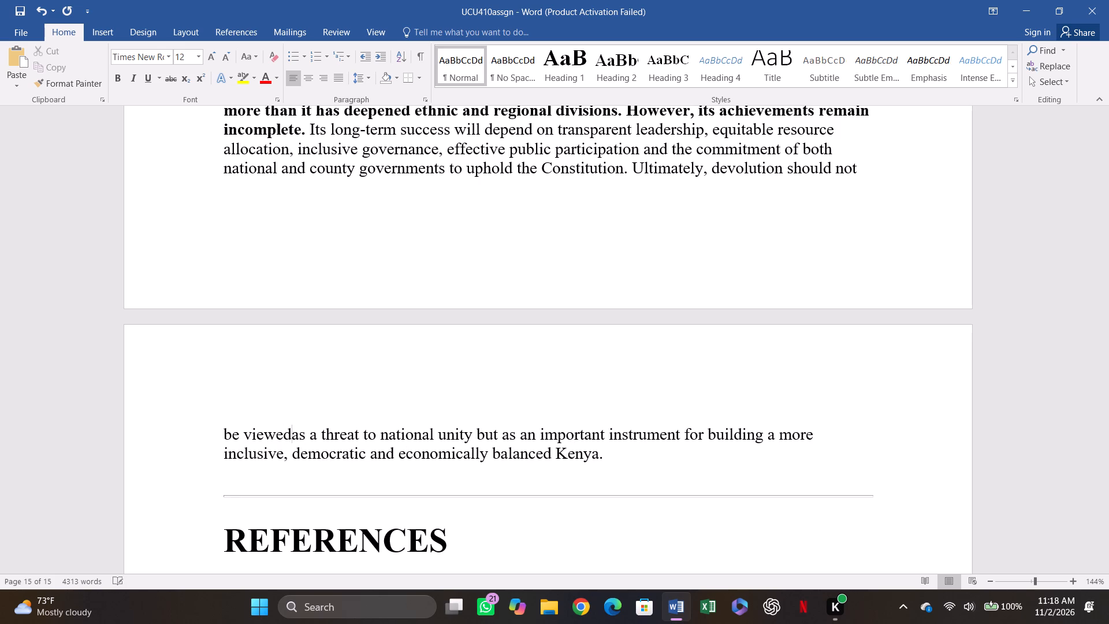
key(space)
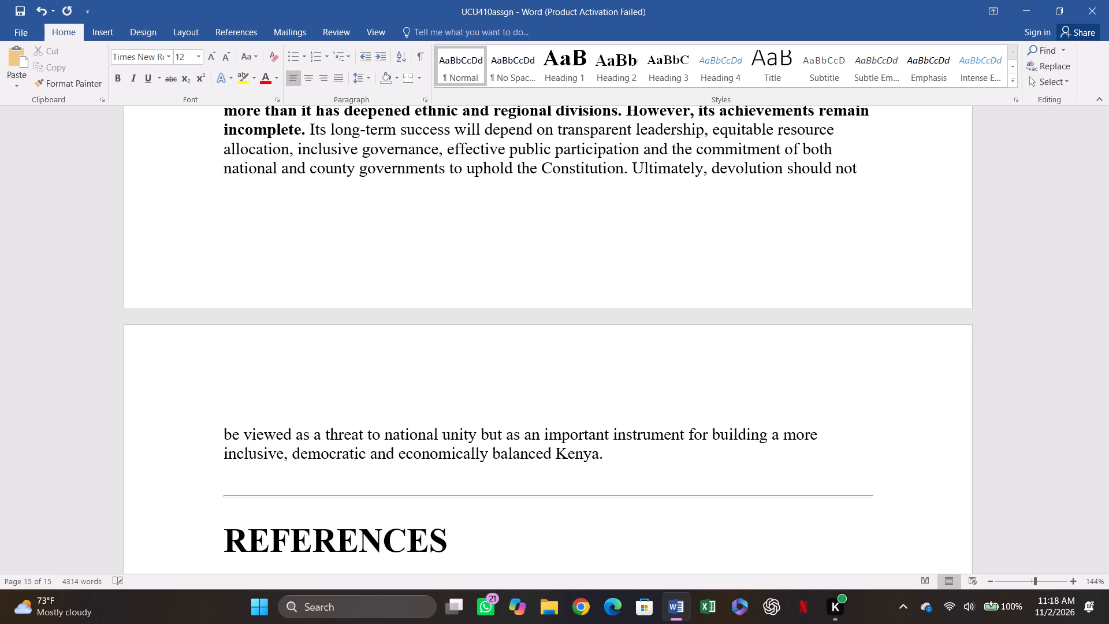
Look over the reference list and skim back through the assignment's sections to the title and Introduction.
scroll(1103, 216, down, 2)
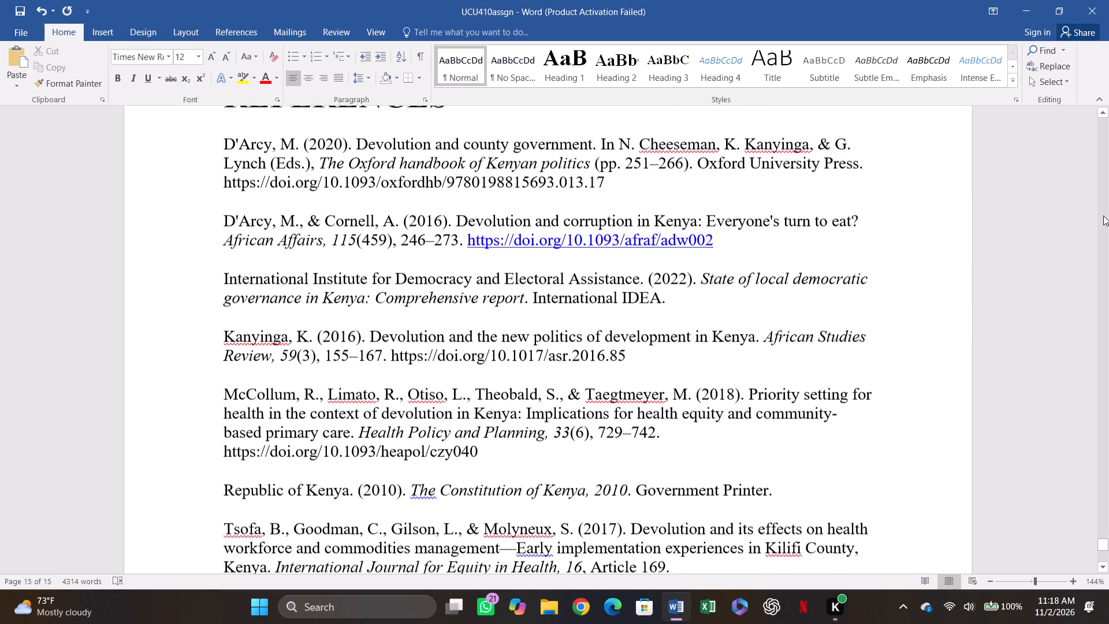
scroll(1103, 216, down, 1)
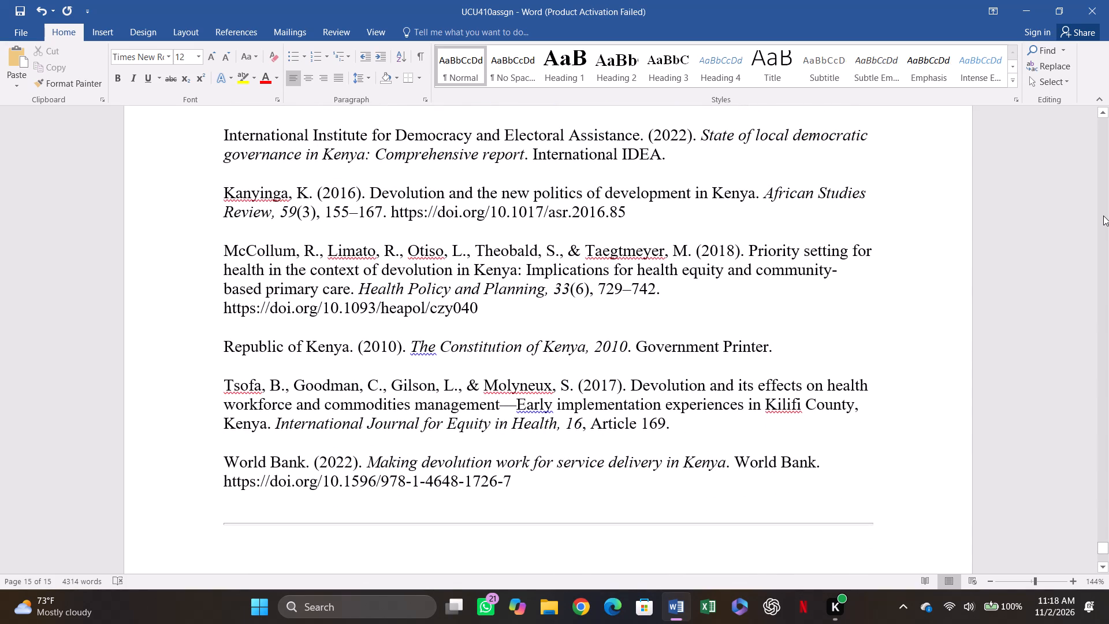
scroll(1103, 216, up, 1)
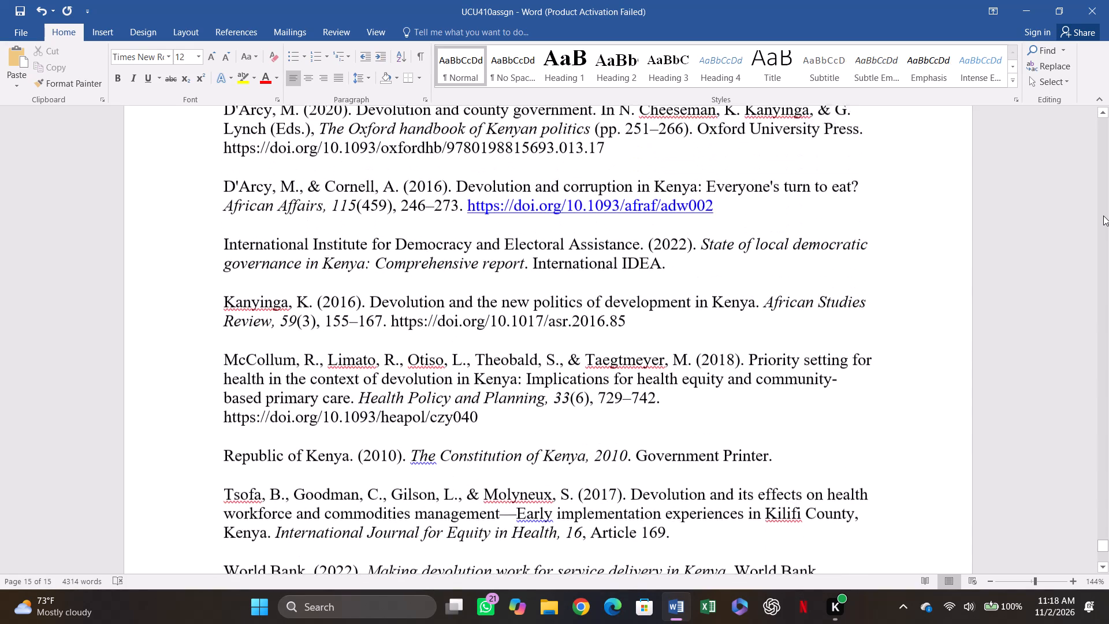
scroll(1103, 216, up, 1)
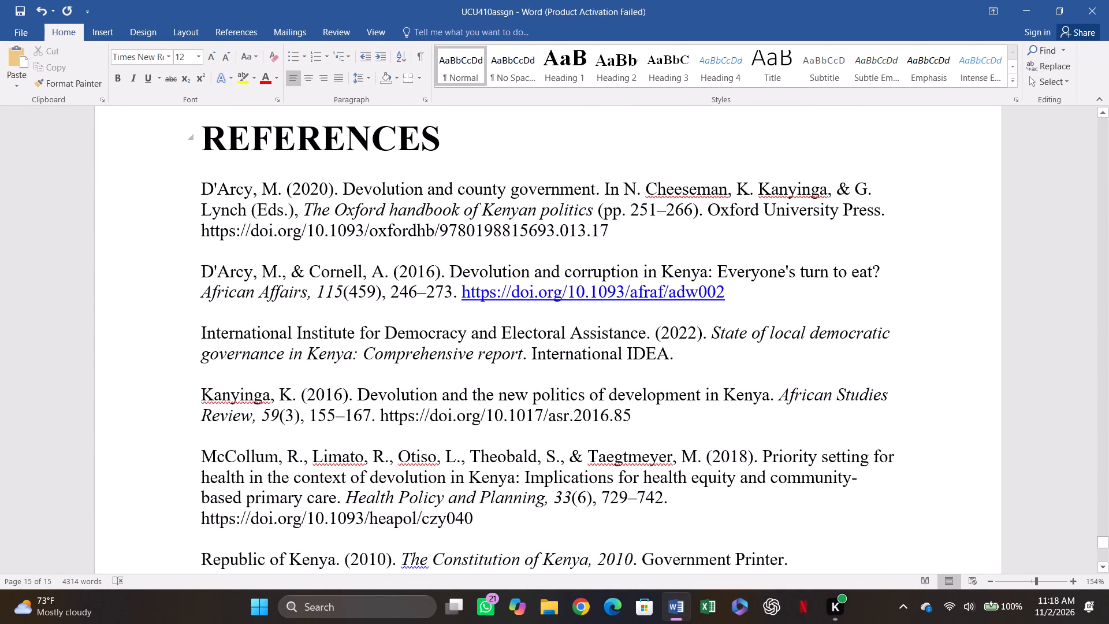
scroll(412, 313, up, 6)
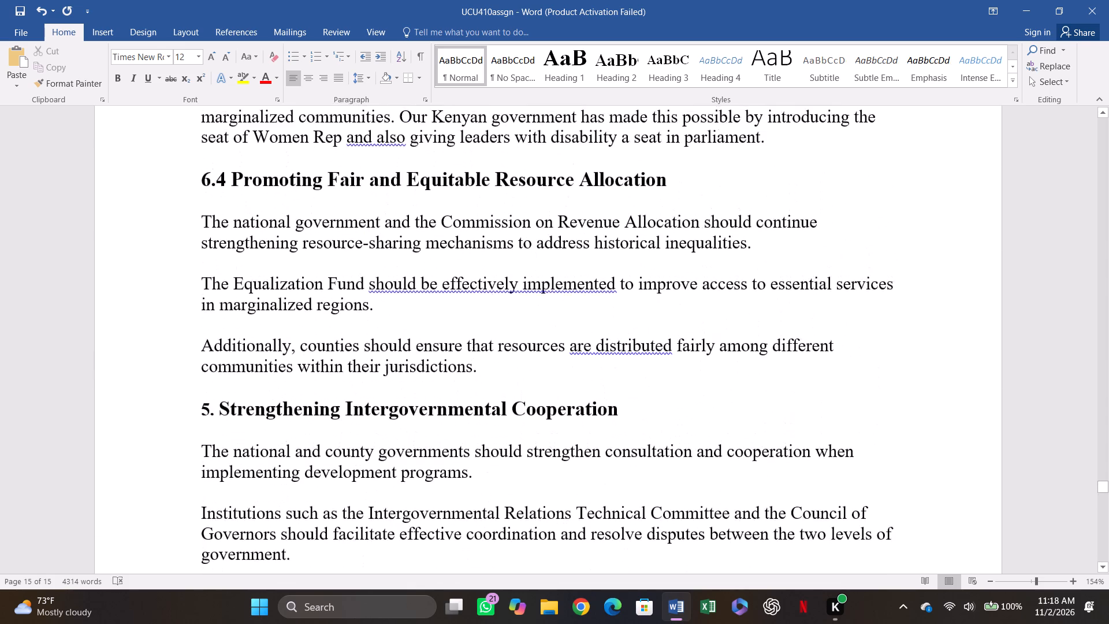
scroll(412, 313, up, 8)
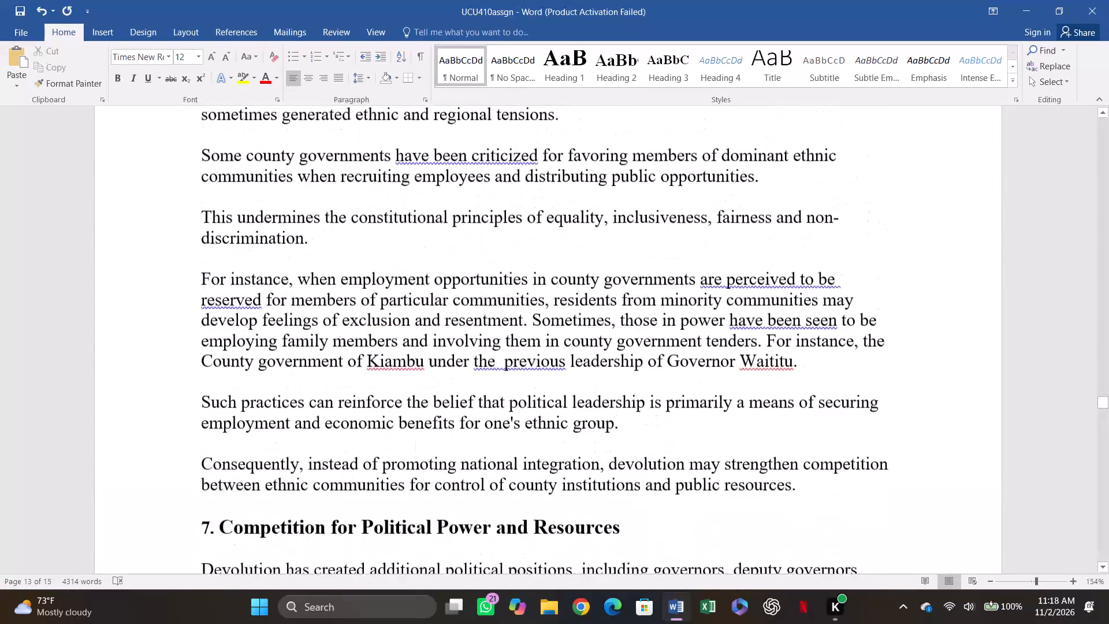
right_click(412, 313)
scroll(412, 313, up, 1)
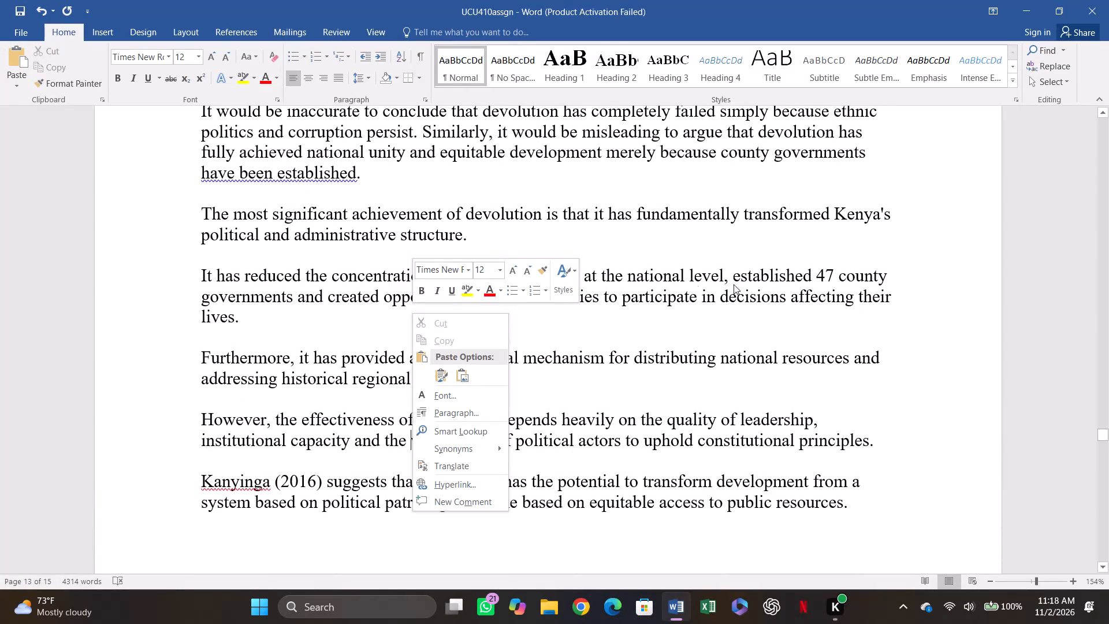
click(973, 336)
scroll(768, 352, up, 1)
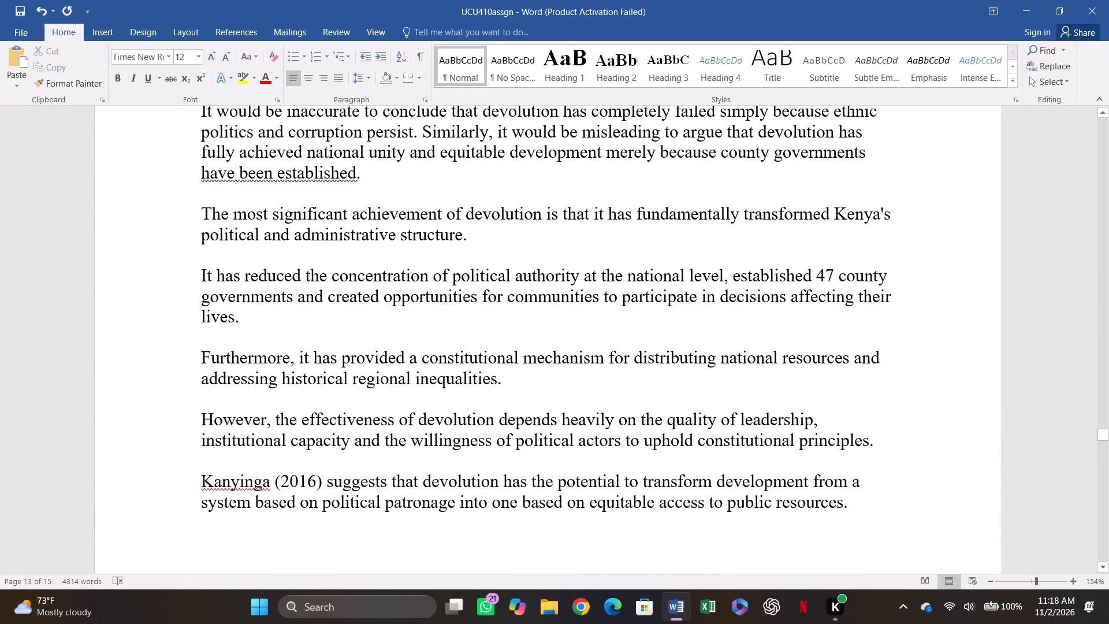
scroll(768, 352, up, 1)
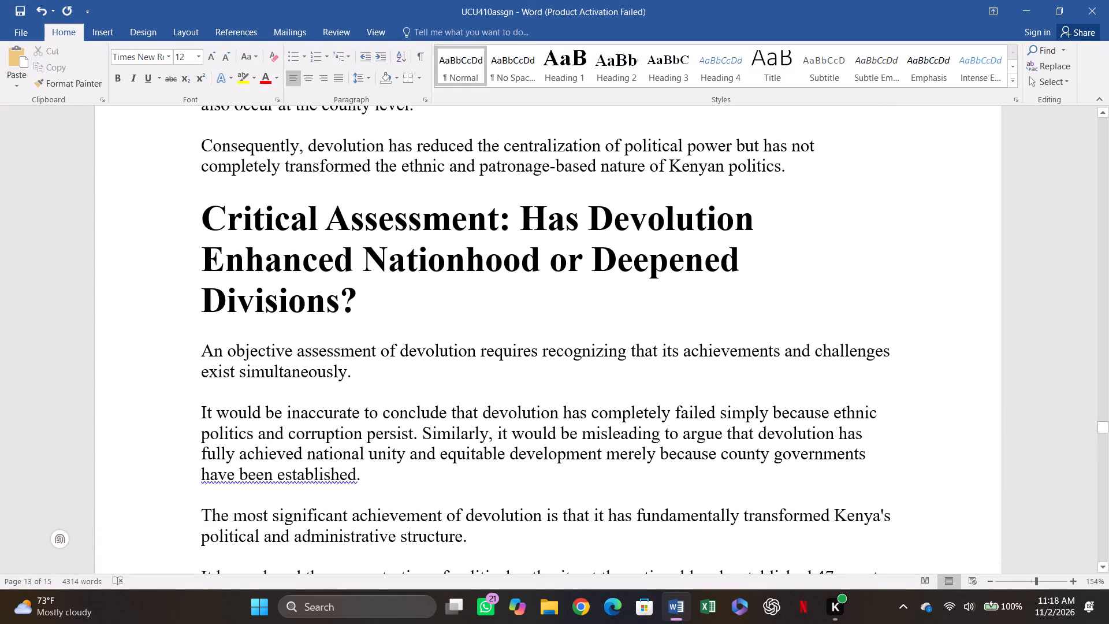
scroll(768, 352, up, 2)
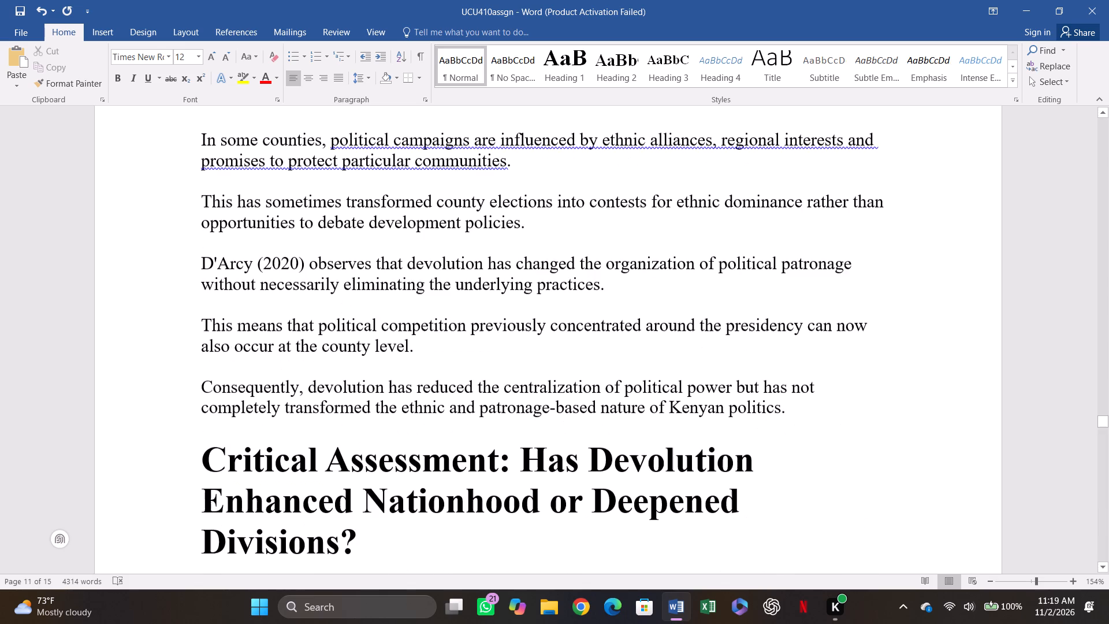
scroll(768, 352, up, 4)
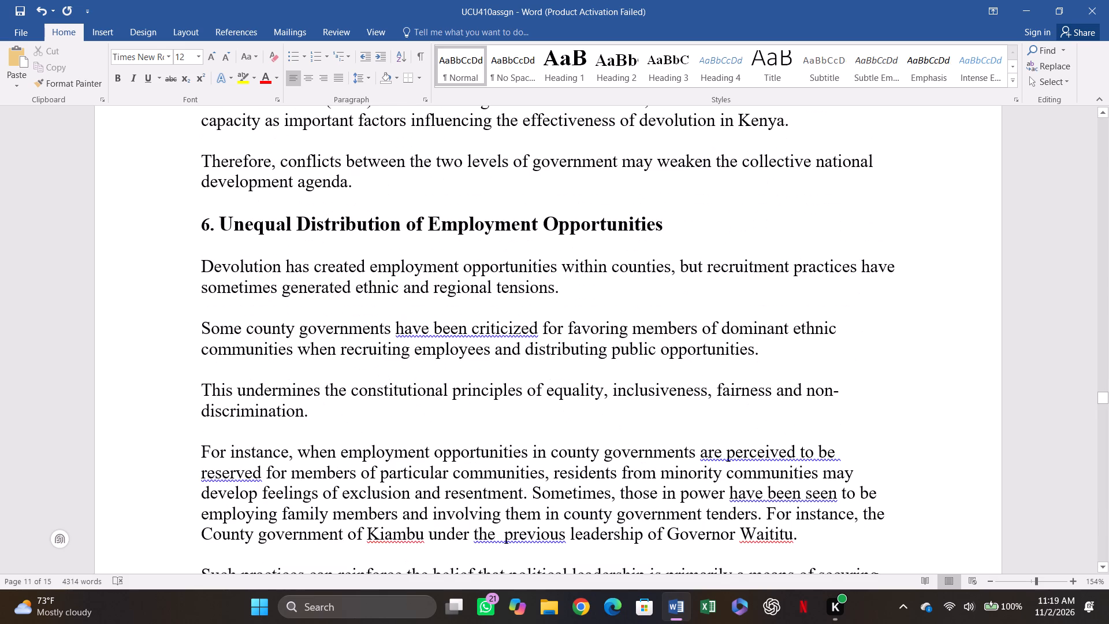
scroll(768, 352, up, 7)
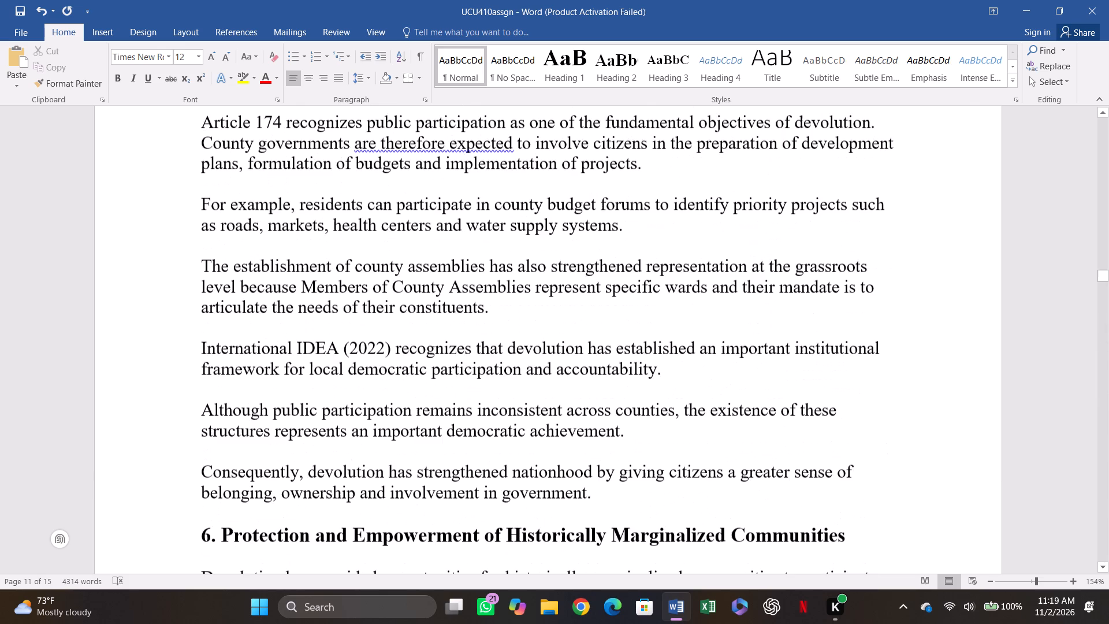
scroll(768, 352, up, 5)
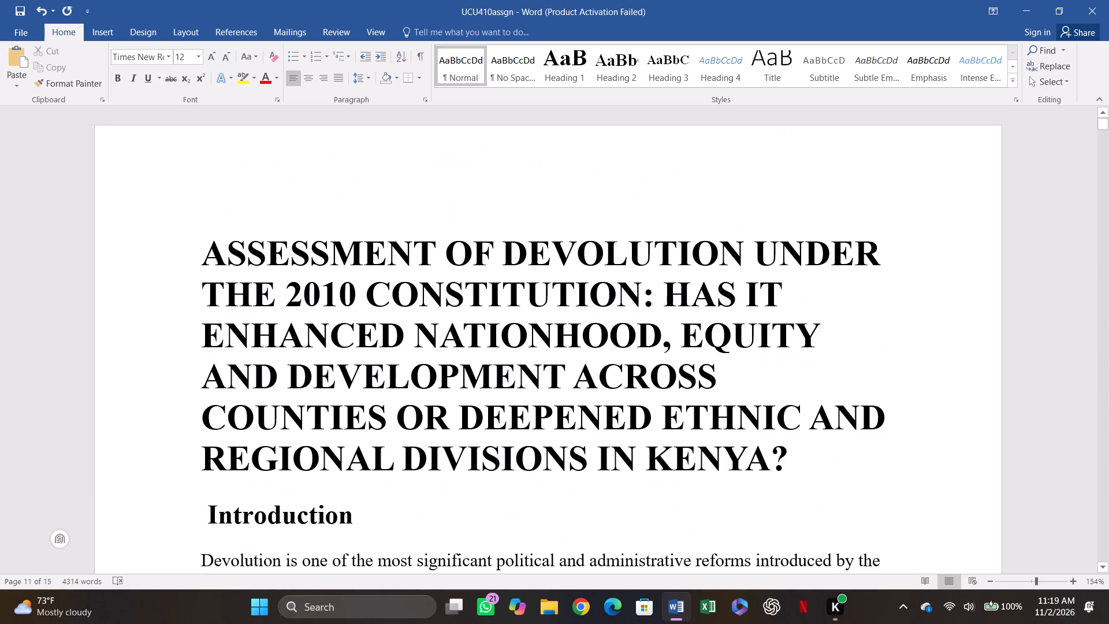
scroll(768, 352, down, 3)
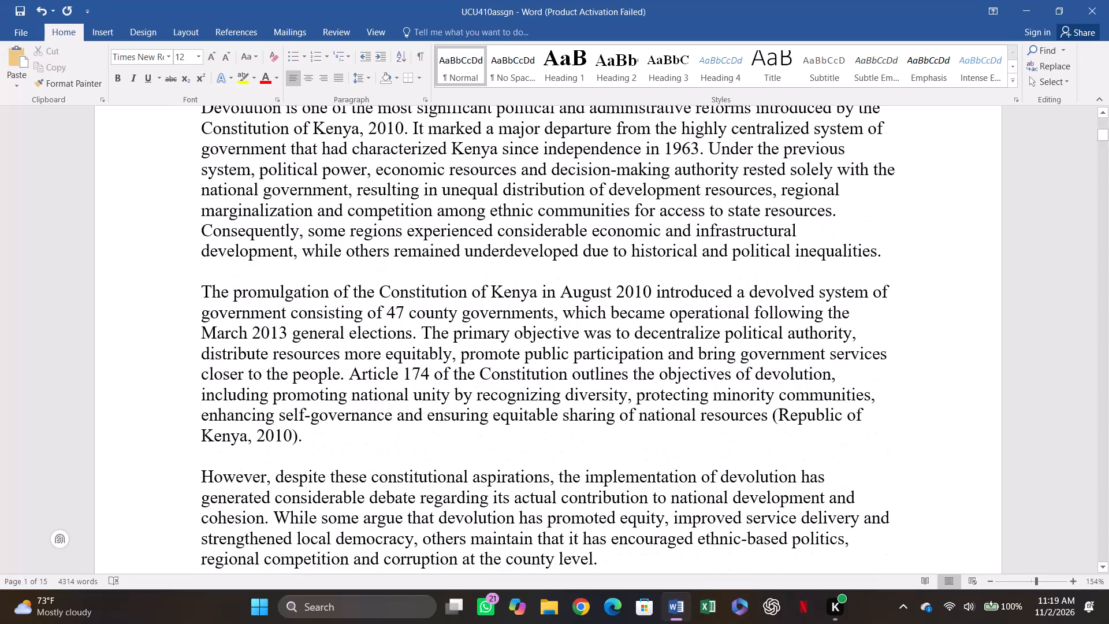
Save the proofread UCU410assgn document under its existing name.
scroll(768, 352, down, 1)
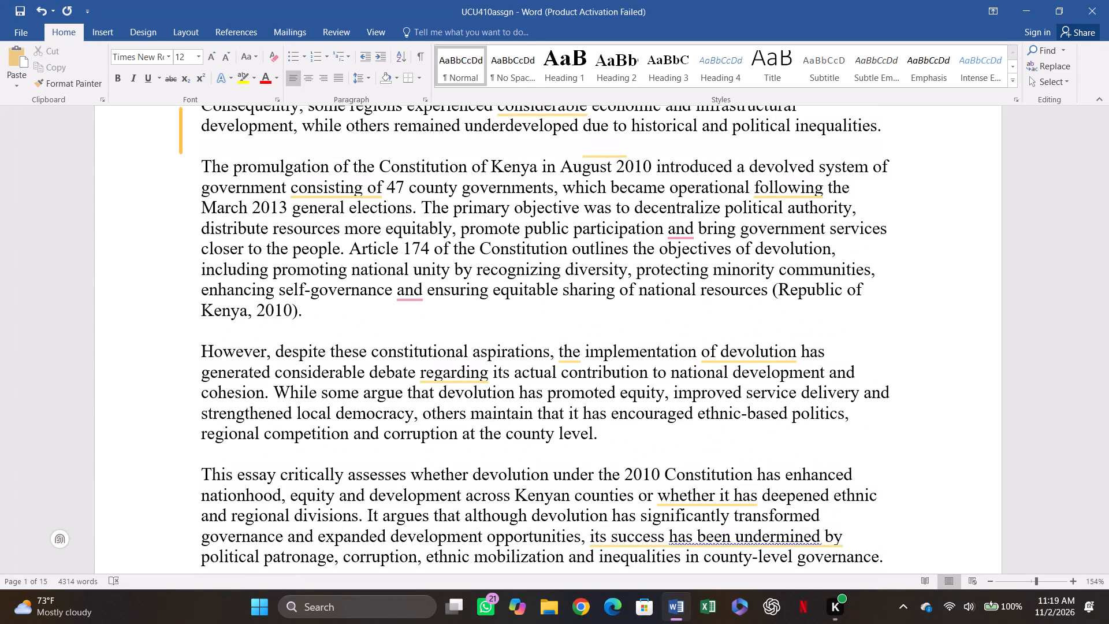
key(ctrl+s)
click(23, 29)
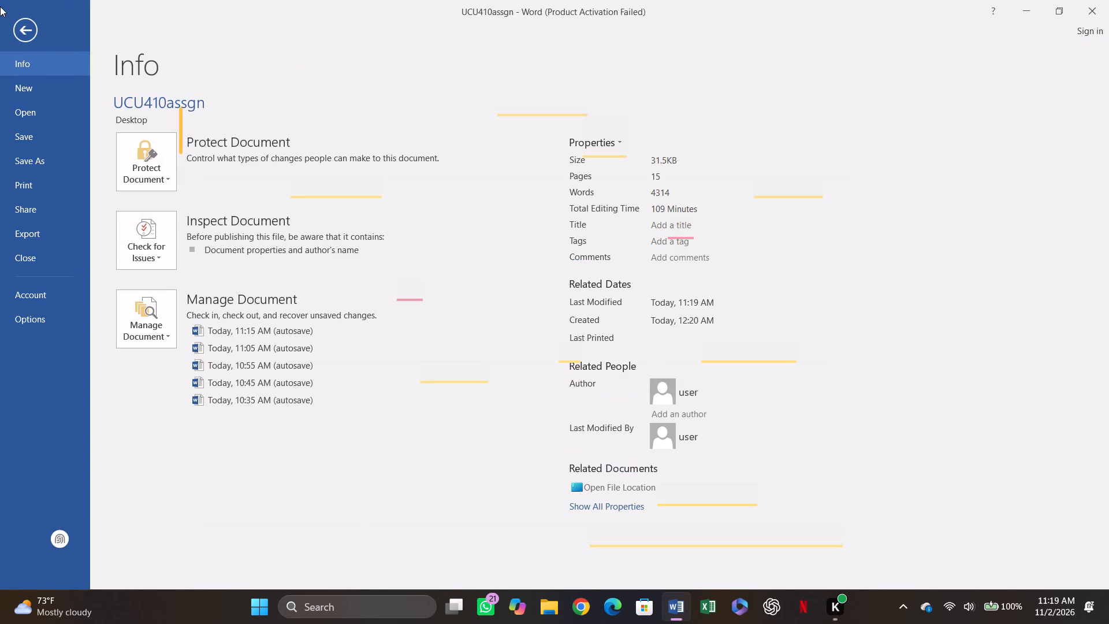
click(32, 131)
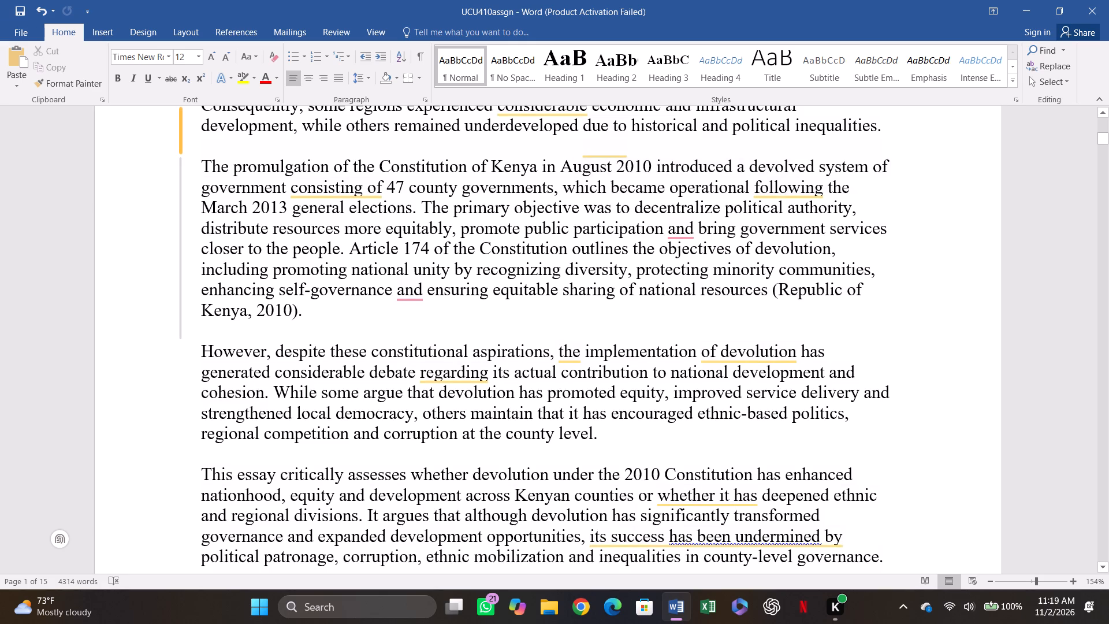
Give the saved assignment a last skim and close the UCU410assgn document.
scroll(197, 254, up, 4)
scroll(197, 254, down, 2)
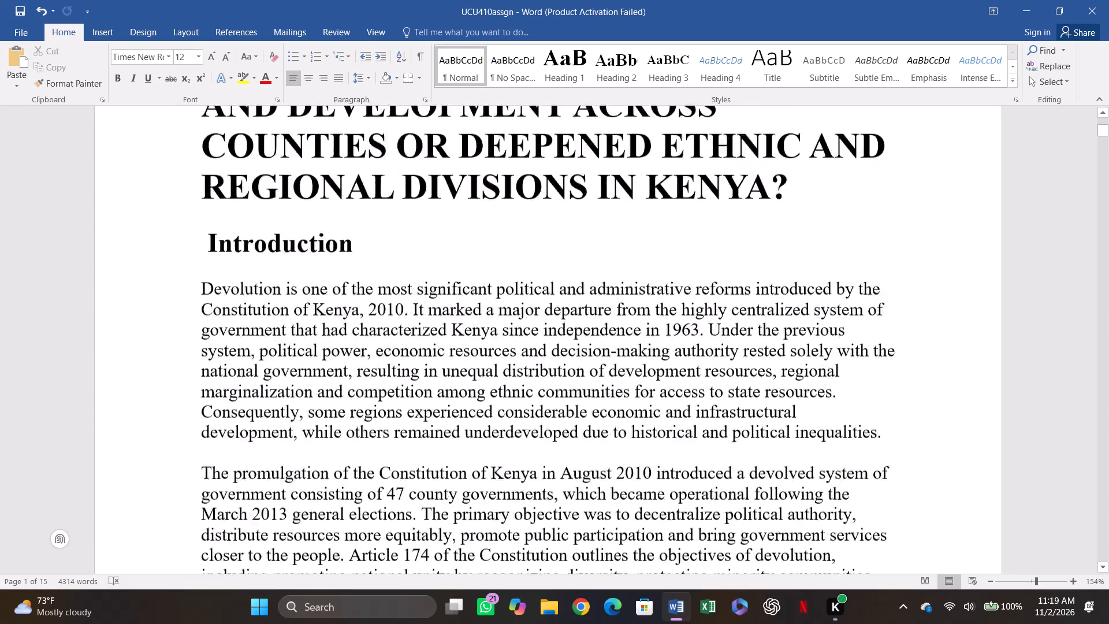
scroll(197, 254, down, 3)
scroll(197, 254, up, 1)
scroll(197, 254, down, 7)
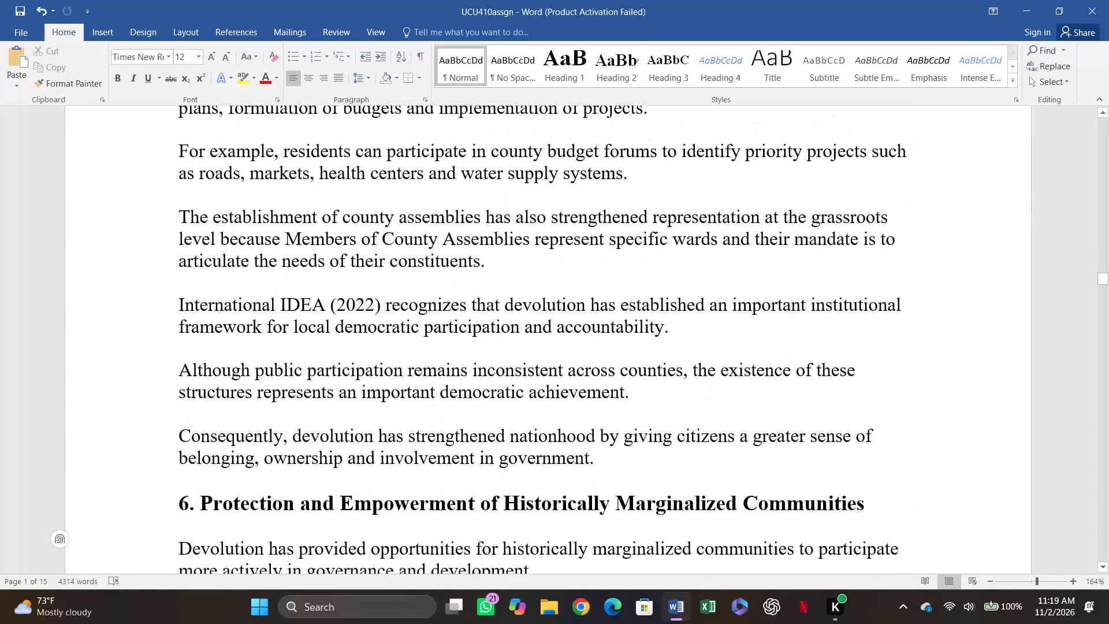
click(1096, 6)
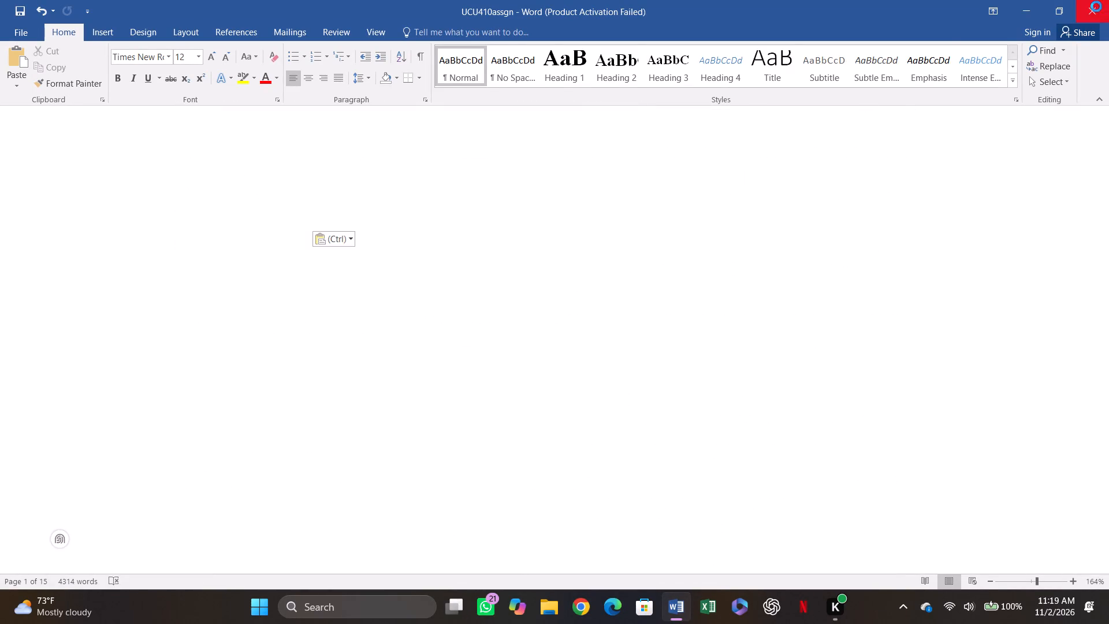